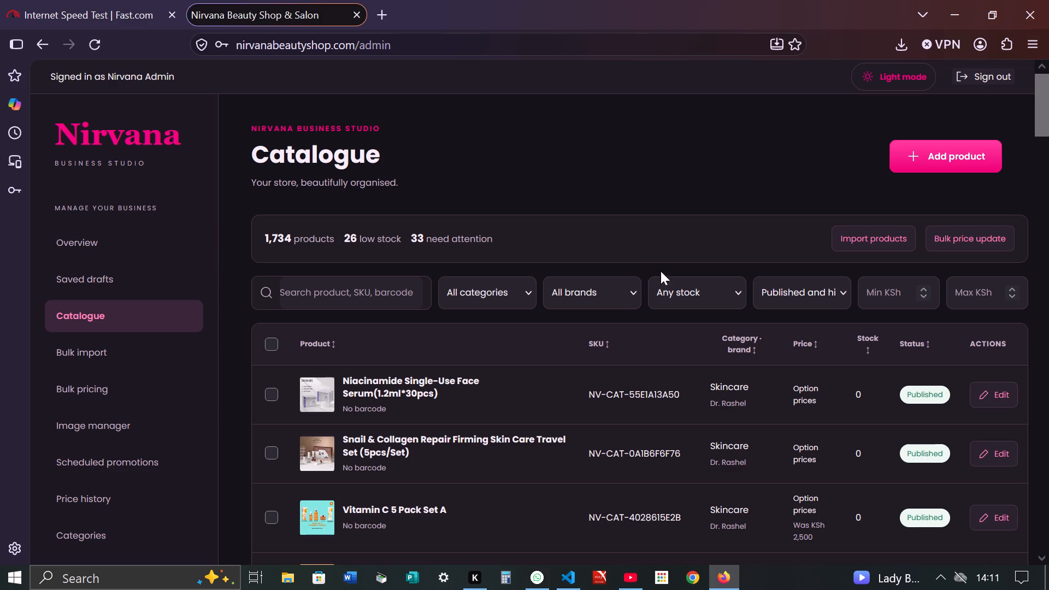
Look through the catalogue's product list from page 1 to page 3, examining the products and their stock.
scroll(680, 278, "down", 2)
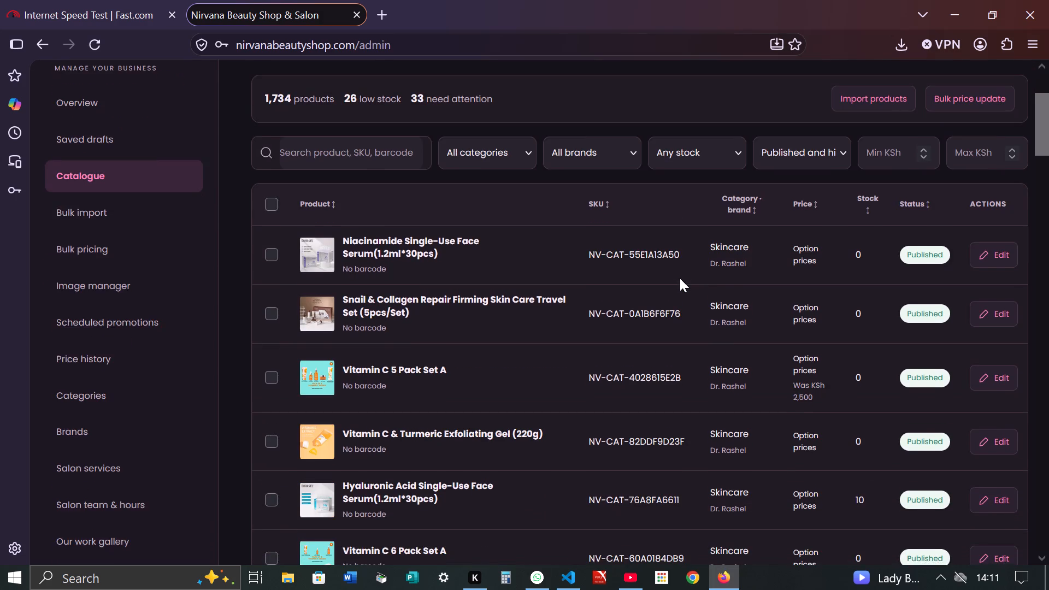
scroll(680, 278, "down", 3)
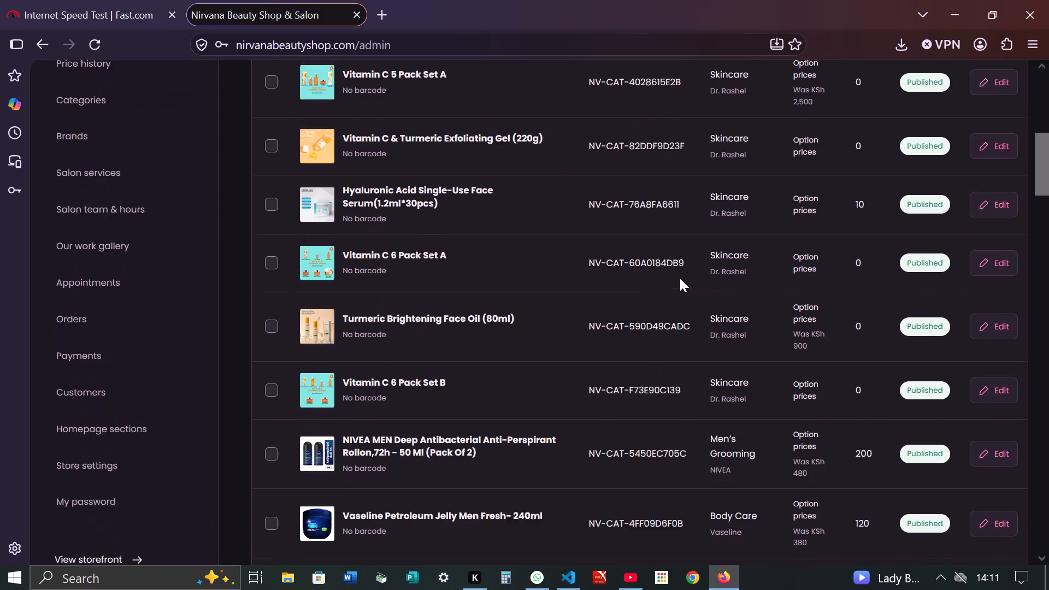
scroll(680, 278, "down", 7)
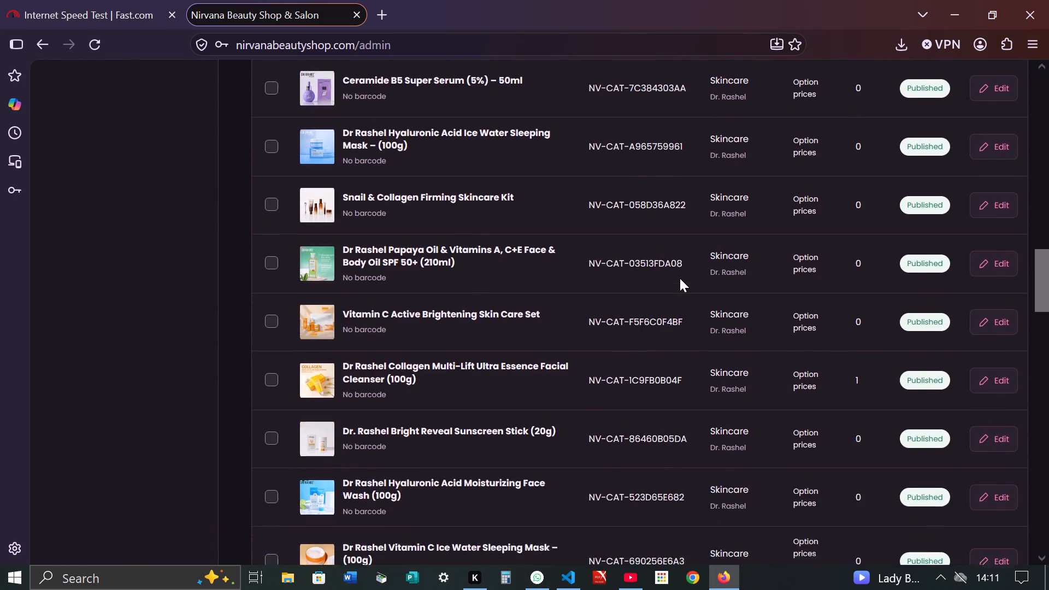
scroll(680, 278, "up", 2)
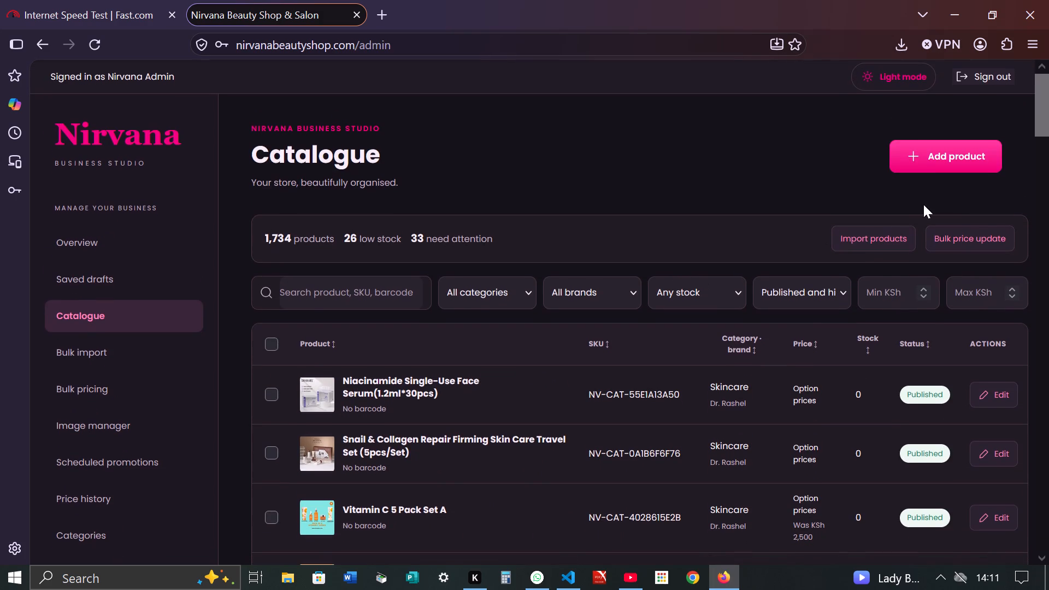
scroll(763, 374, "down", 9)
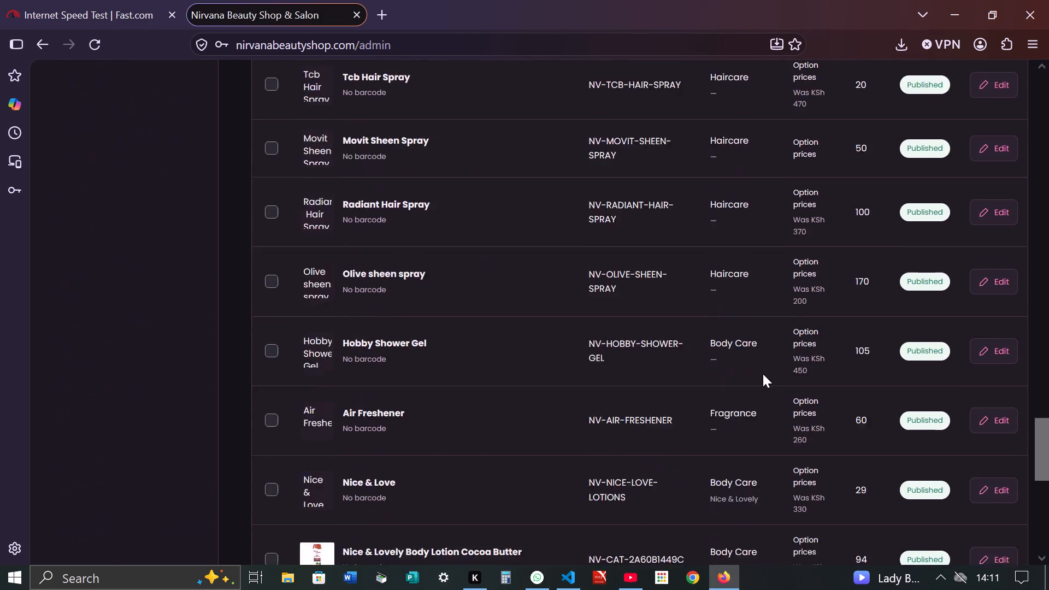
scroll(763, 374, "down", 2)
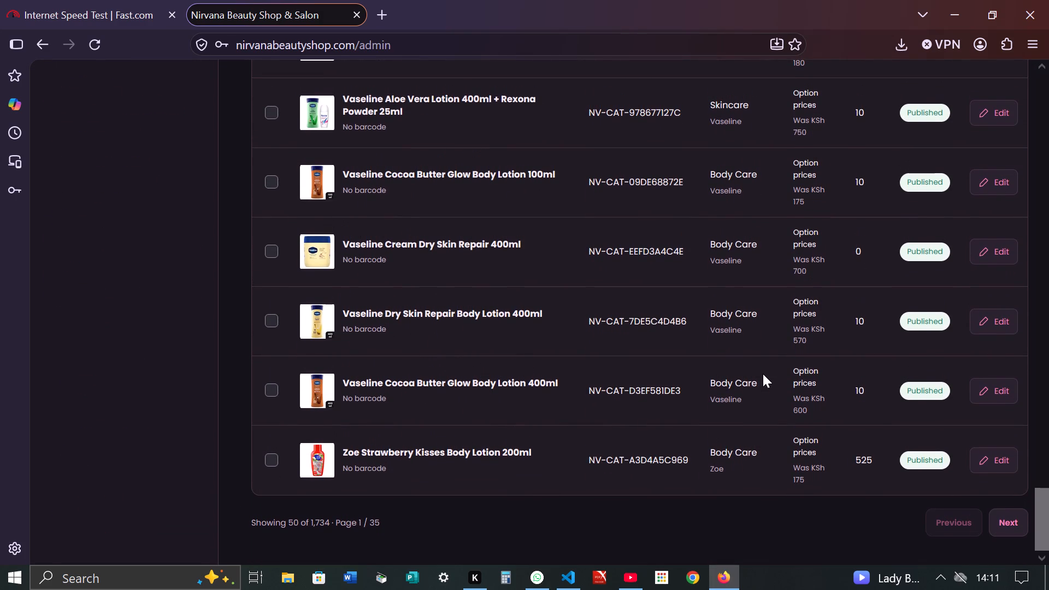
left_click(1004, 524)
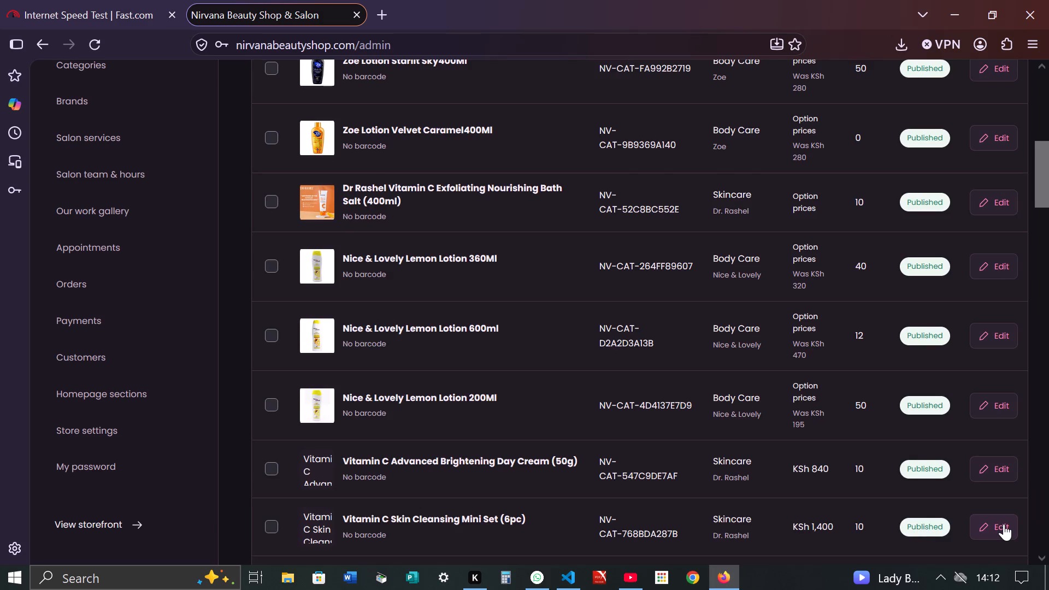
scroll(1004, 524, "down", 14)
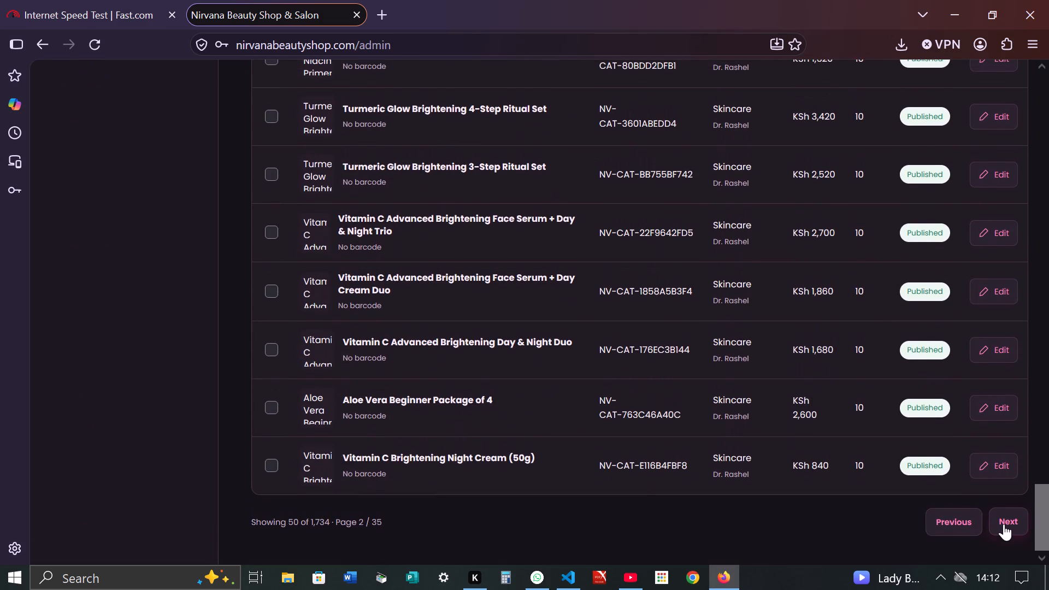
left_click(1012, 522)
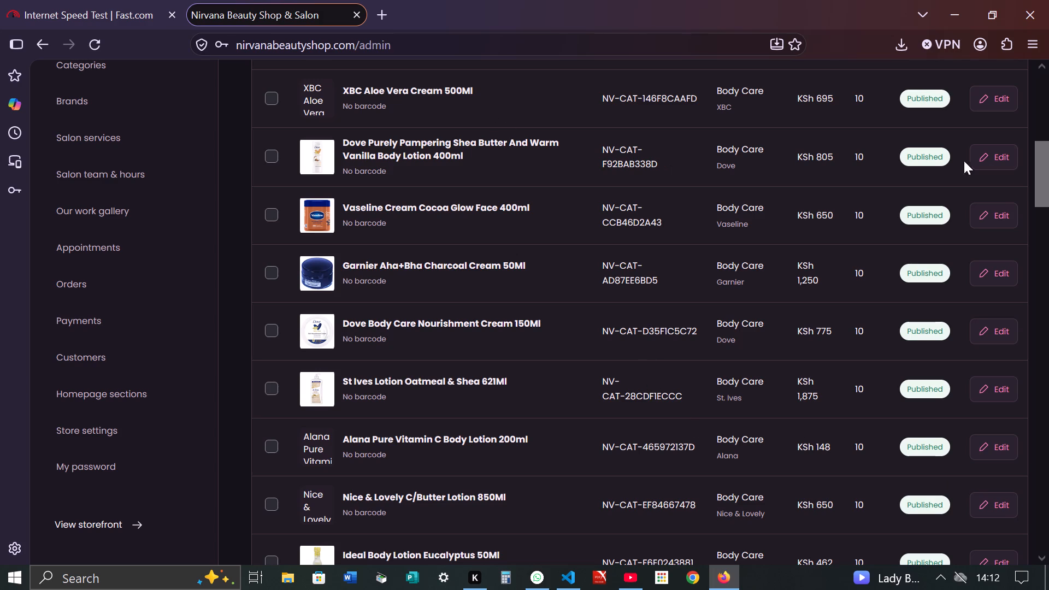
Set the Option 1 stock of Dove Purely Pampering Shea Butter And Warm Vanilla Body Lotion 400ml to 0 and save the changes.
left_click(995, 156)
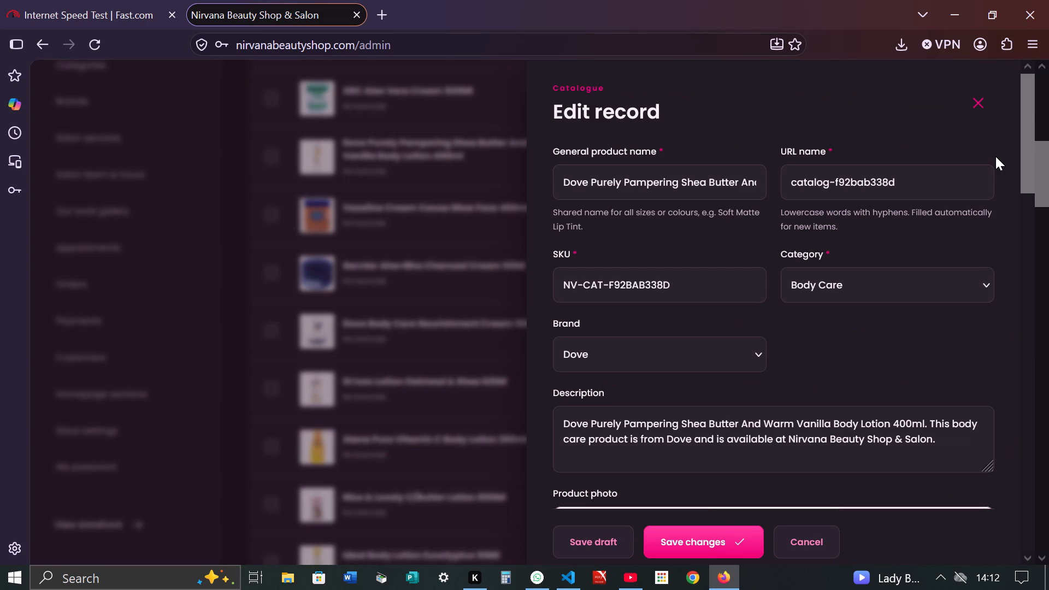
scroll(894, 332, "down", 3)
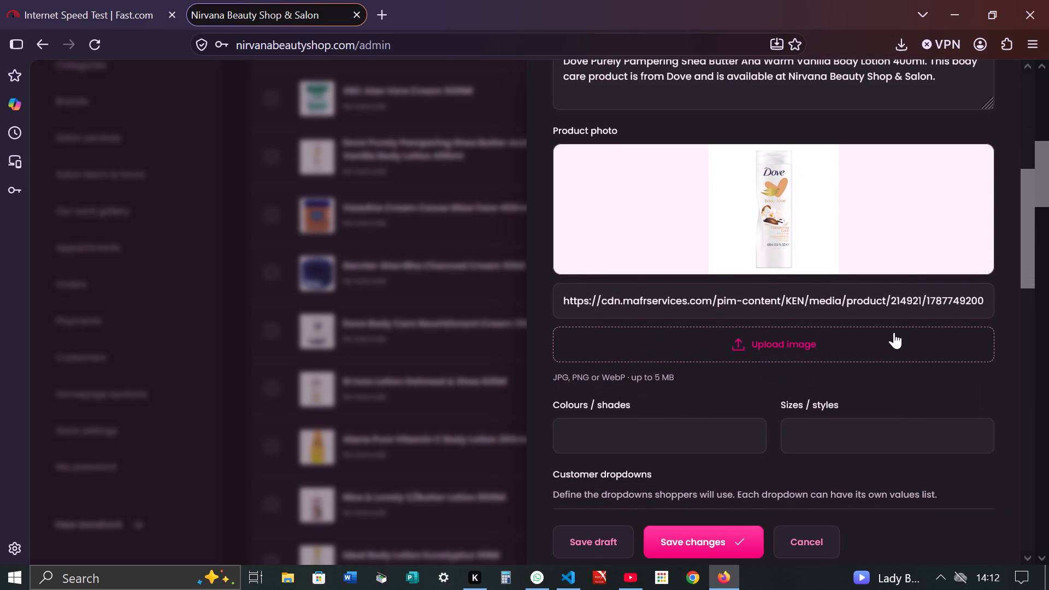
scroll(894, 332, "down", 3)
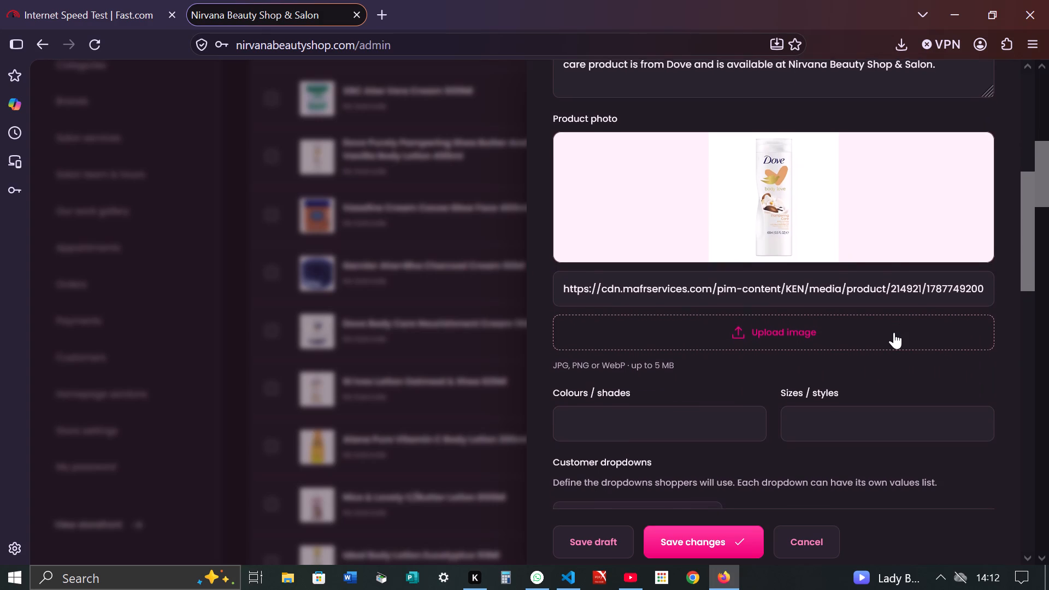
scroll(894, 332, "down", 1)
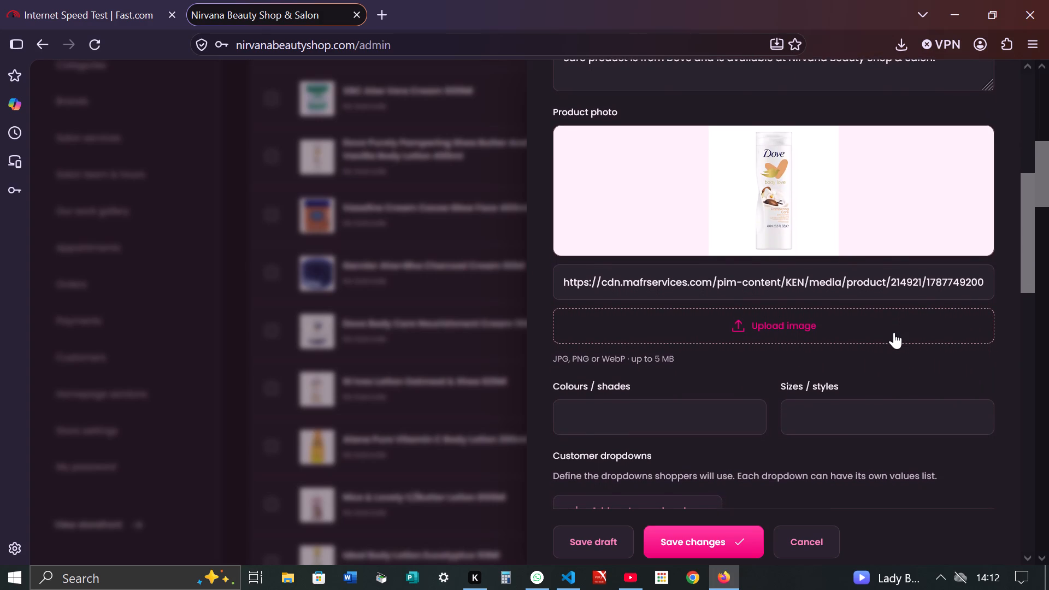
scroll(894, 332, "down", 3)
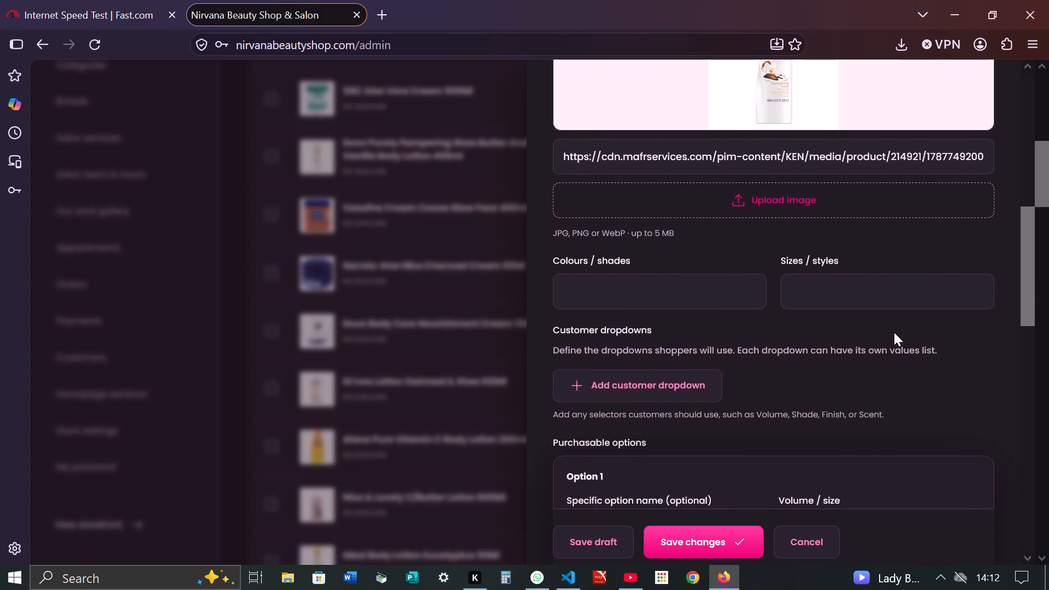
scroll(894, 332, "down", 1)
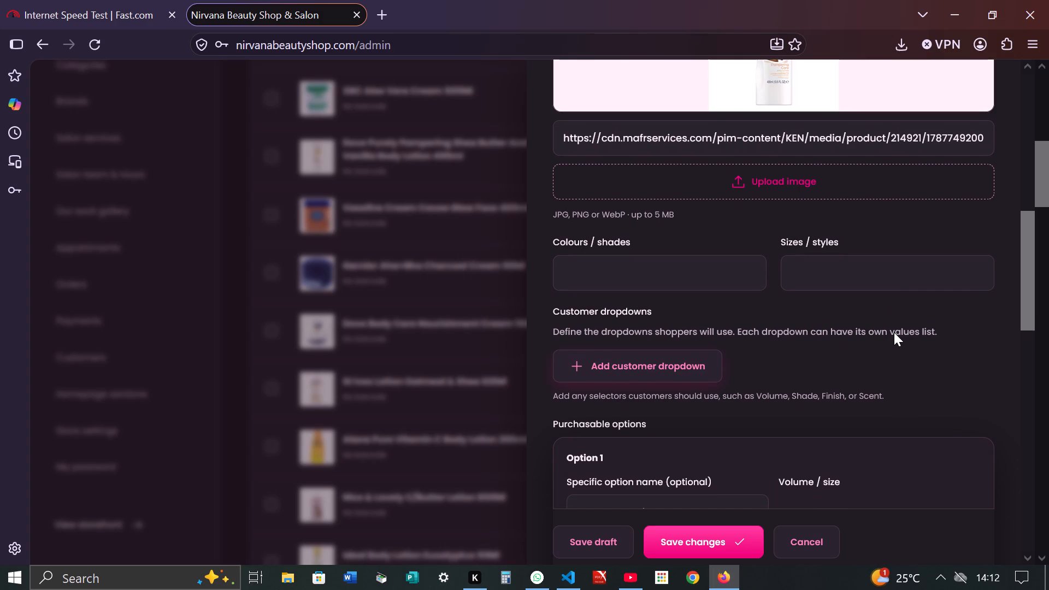
scroll(894, 332, "down", 1)
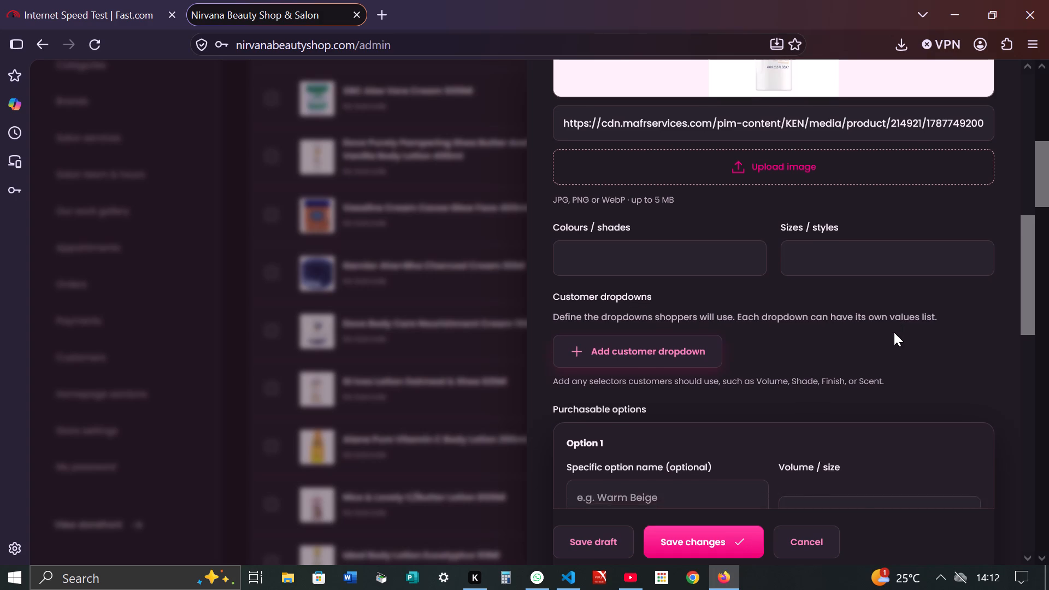
scroll(894, 332, "down", 3)
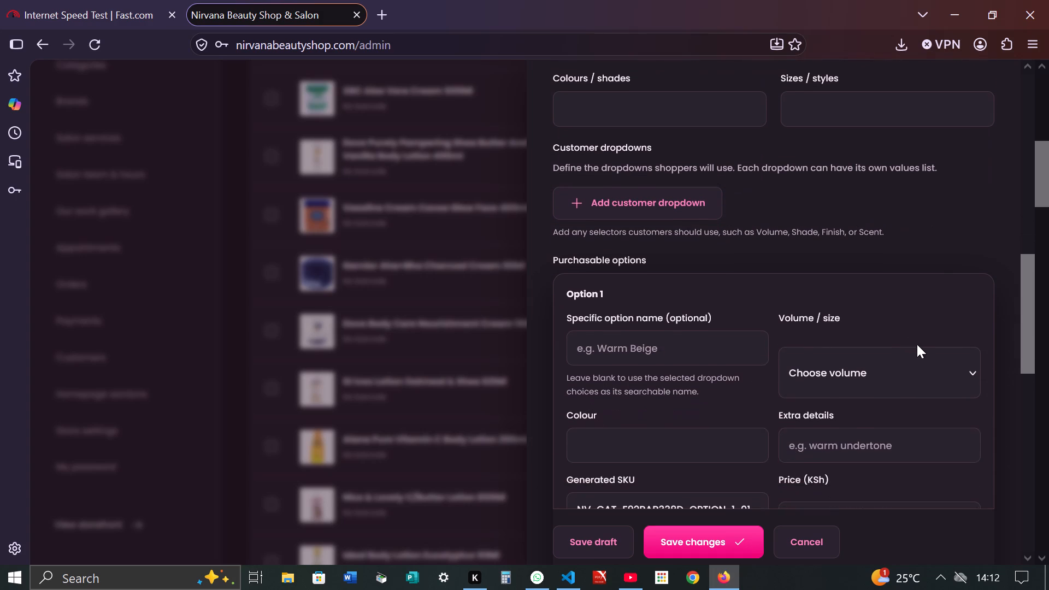
scroll(959, 373, "down", 2)
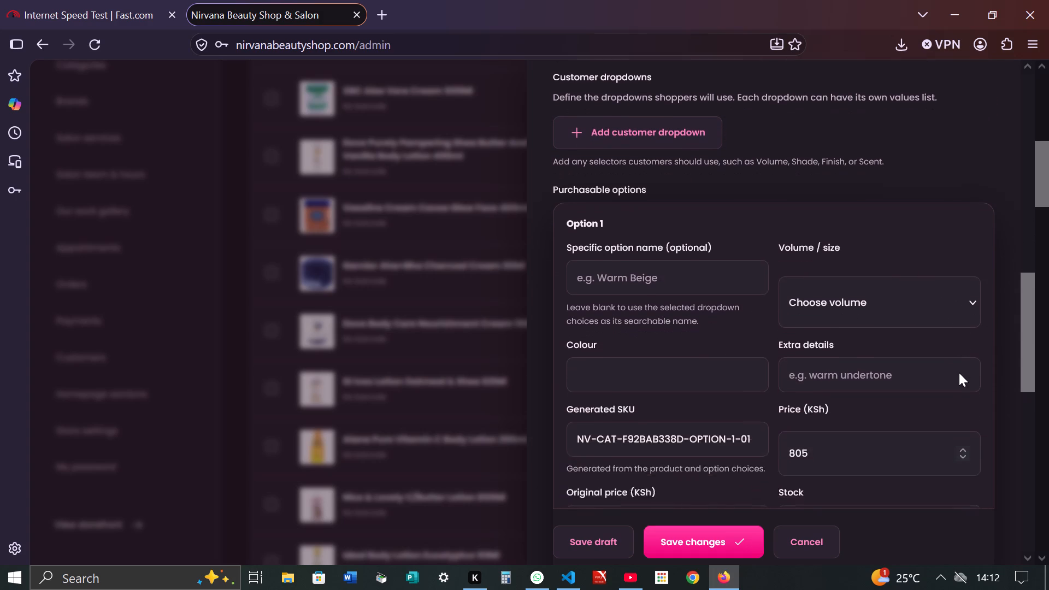
scroll(959, 373, "down", 2)
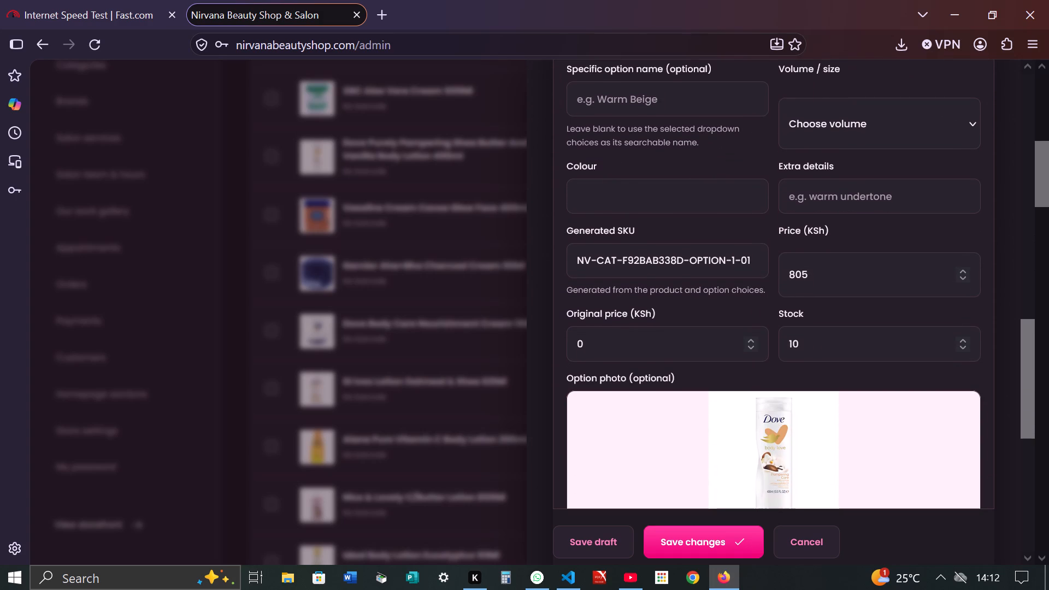
left_click(822, 343)
key("BackSpace")
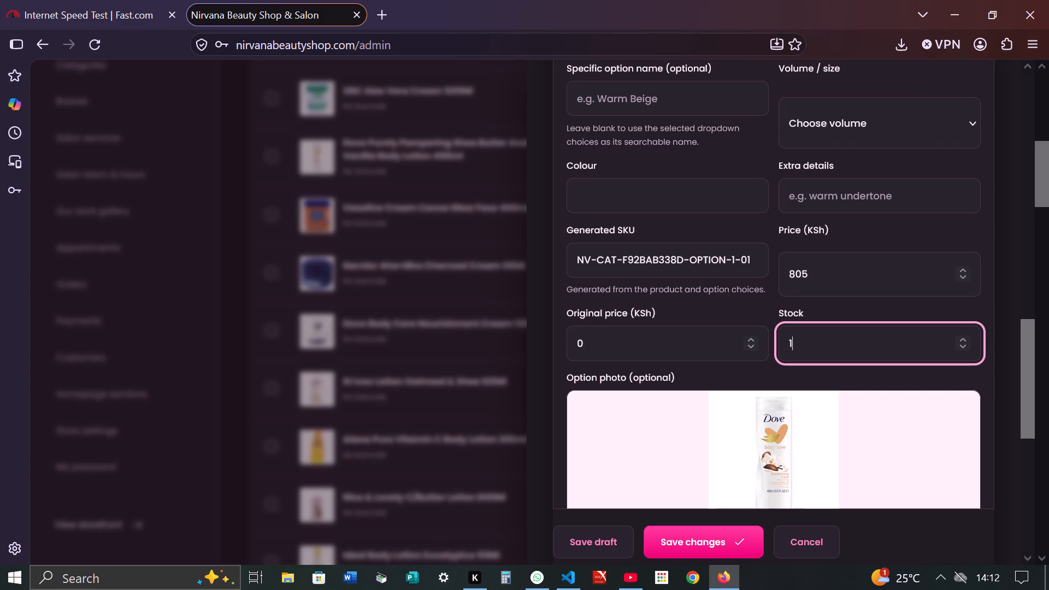
key("BackSpace")
key("0")
scroll(917, 388, "down", 3)
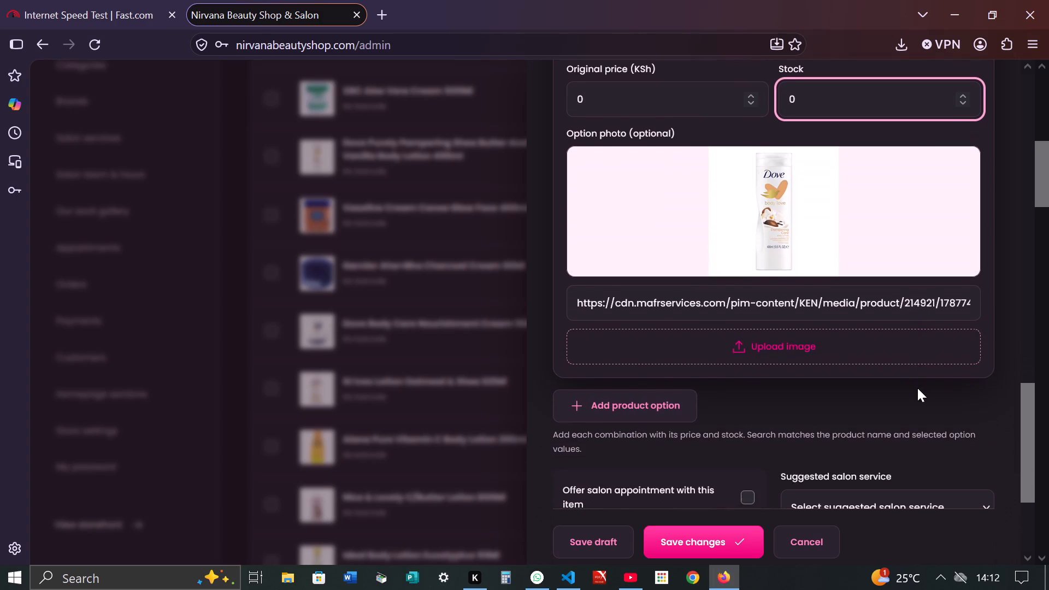
scroll(917, 388, "down", 4)
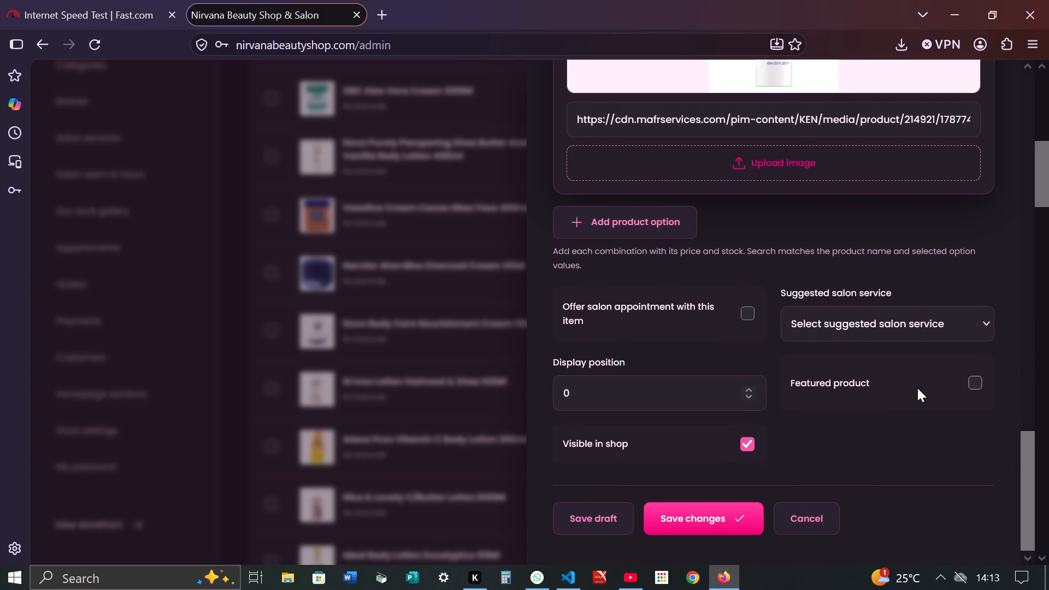
left_click(725, 515)
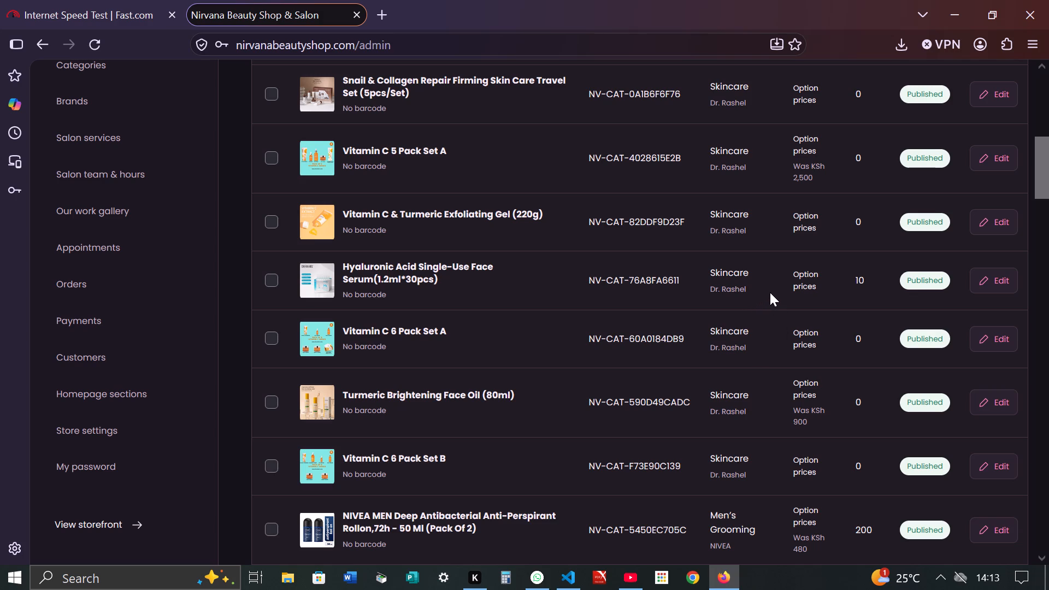
Set the Option 1 stock of Hyaluronic Acid Single-Use Face Serum (1.2ml*30pcs) to 0 in its product record.
left_click(988, 281)
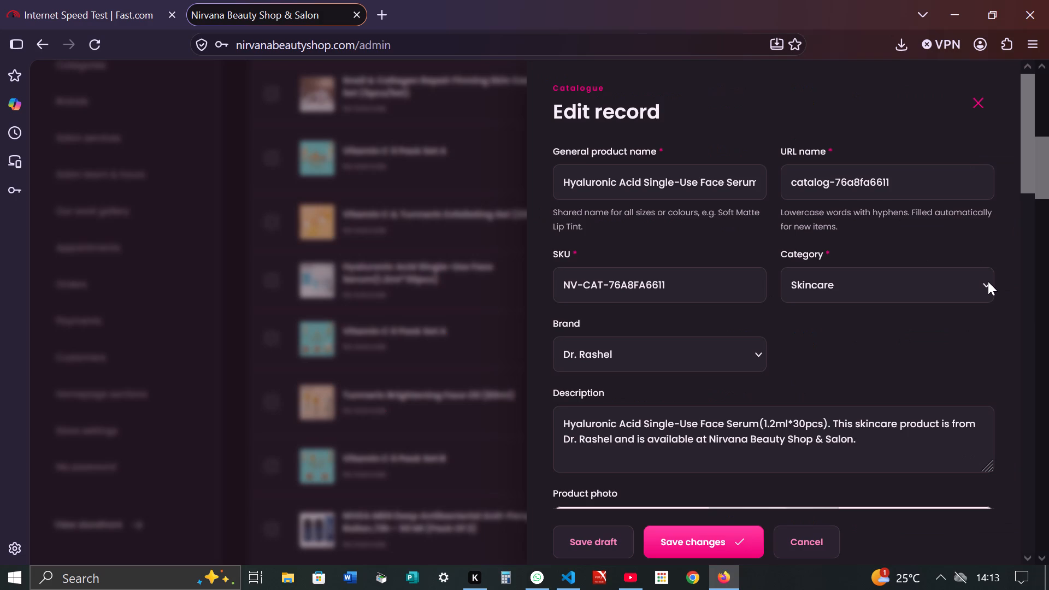
scroll(842, 369, "down", 6)
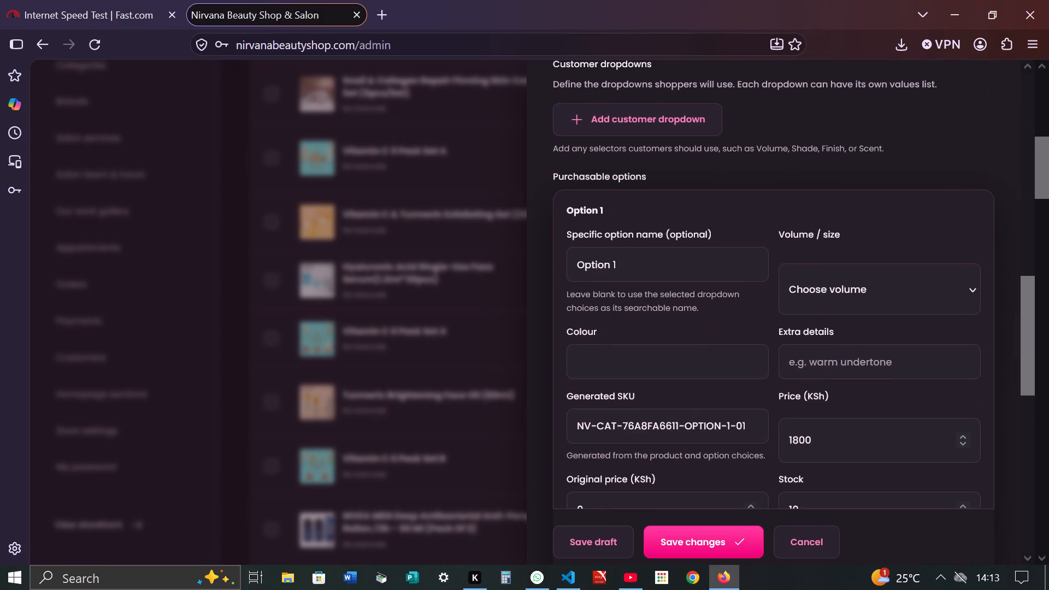
scroll(842, 369, "down", 1)
left_click(819, 343)
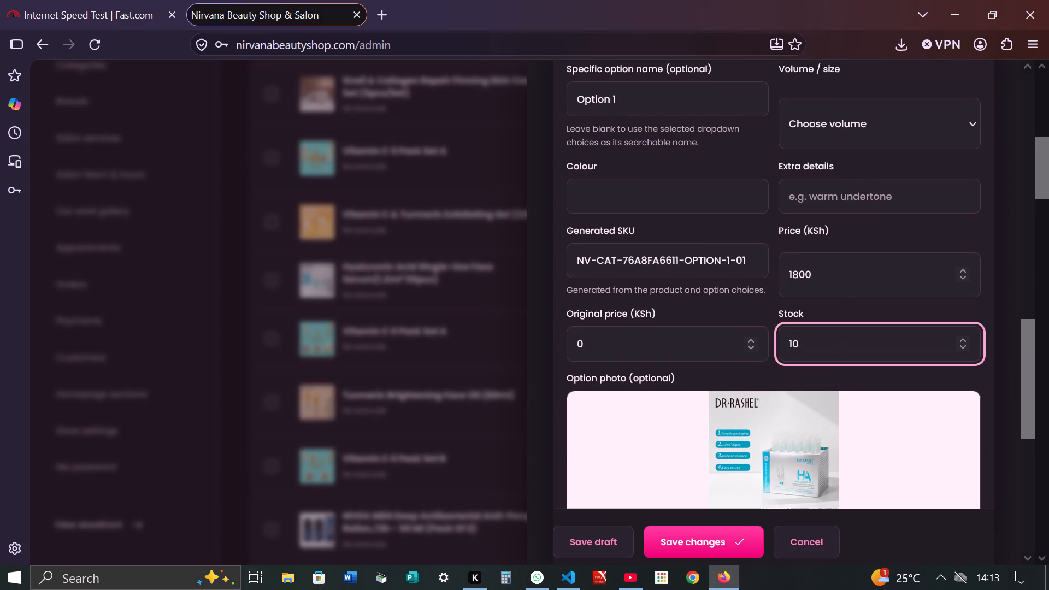
key("BackSpace")
key("0")
key("BackSpace")
key("BackSpace")
key("0")
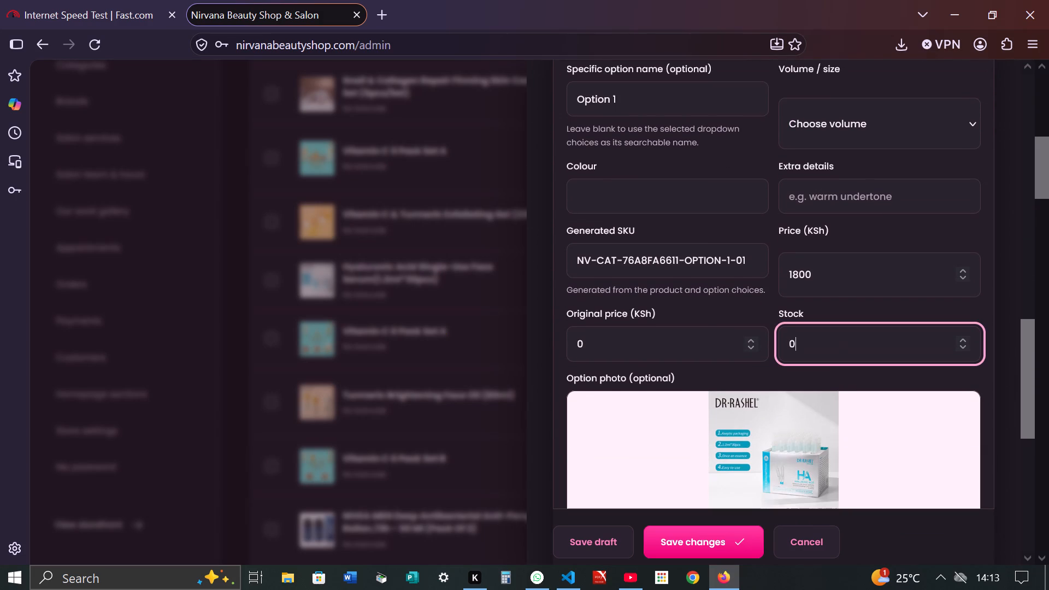
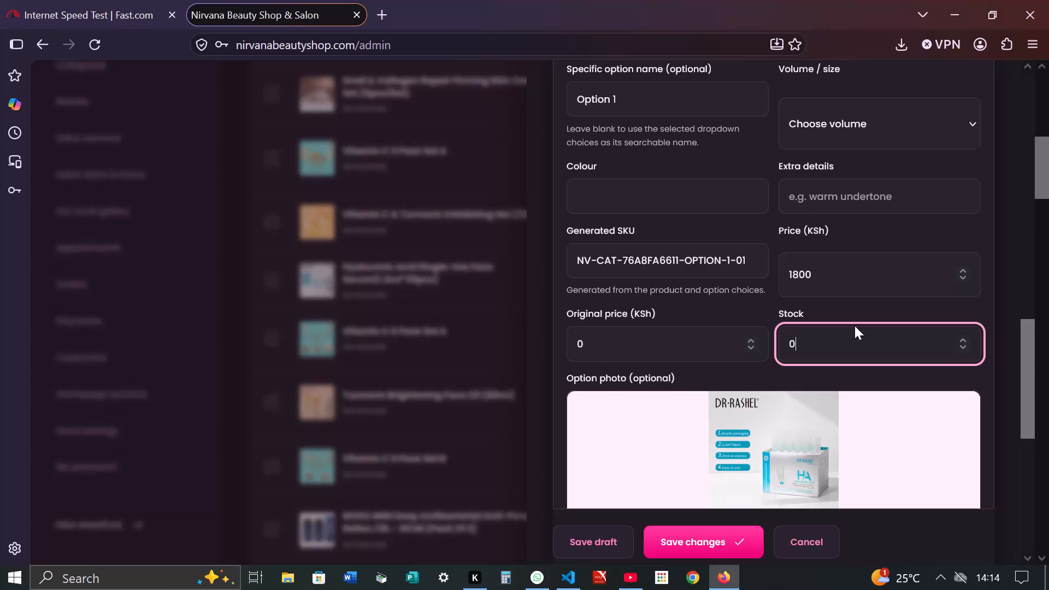
Review the Hyaluronic Acid Single-Use Face Serum record from its general product details to the Option 1 fields.
scroll(854, 326, "down", 3)
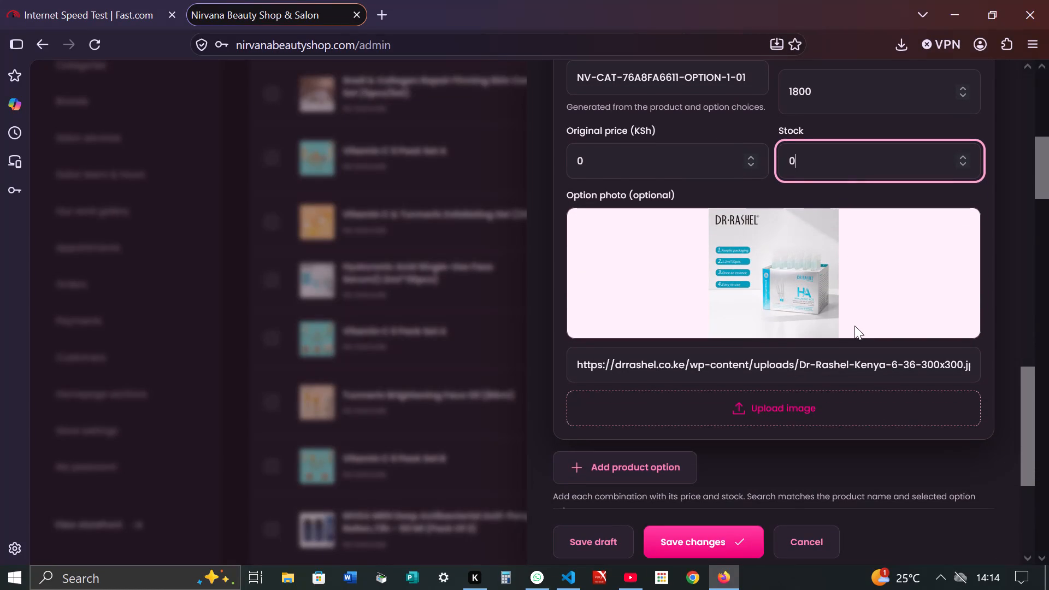
scroll(854, 326, "up", 4)
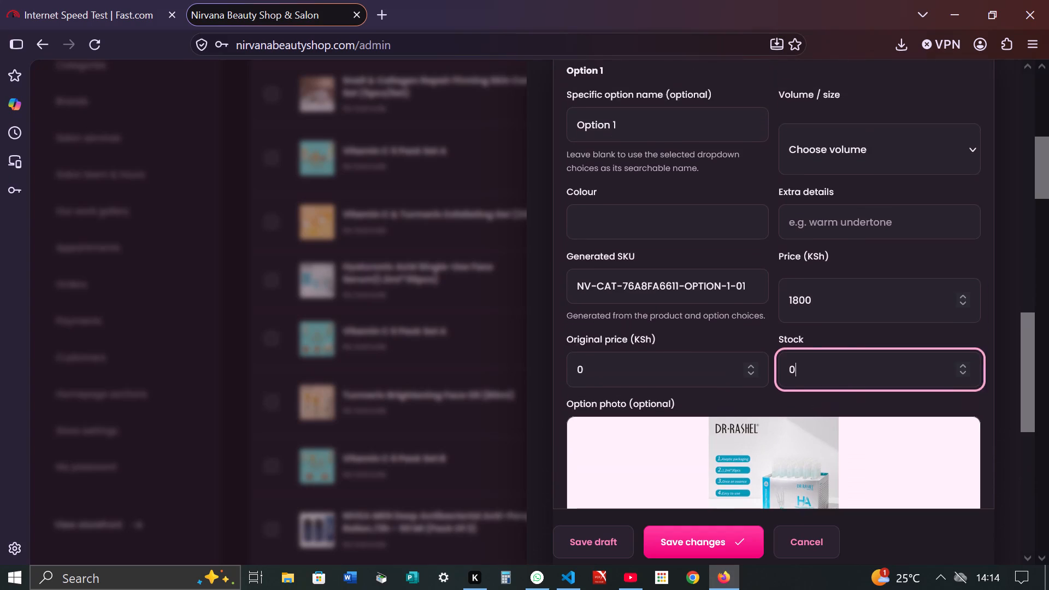
scroll(854, 326, "up", 6)
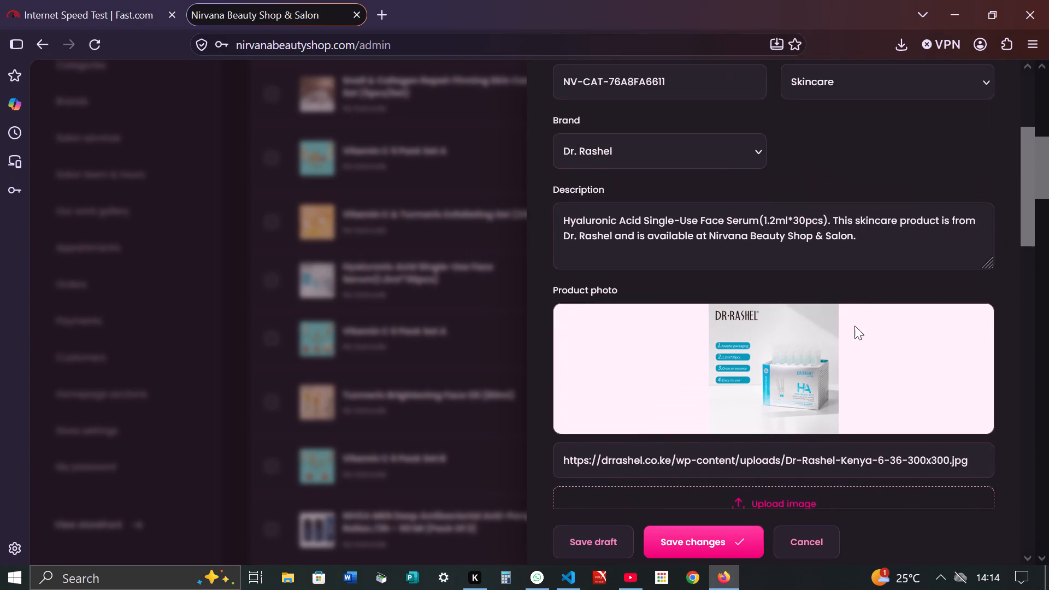
scroll(854, 326, "up", 1)
scroll(854, 326, "down", 1)
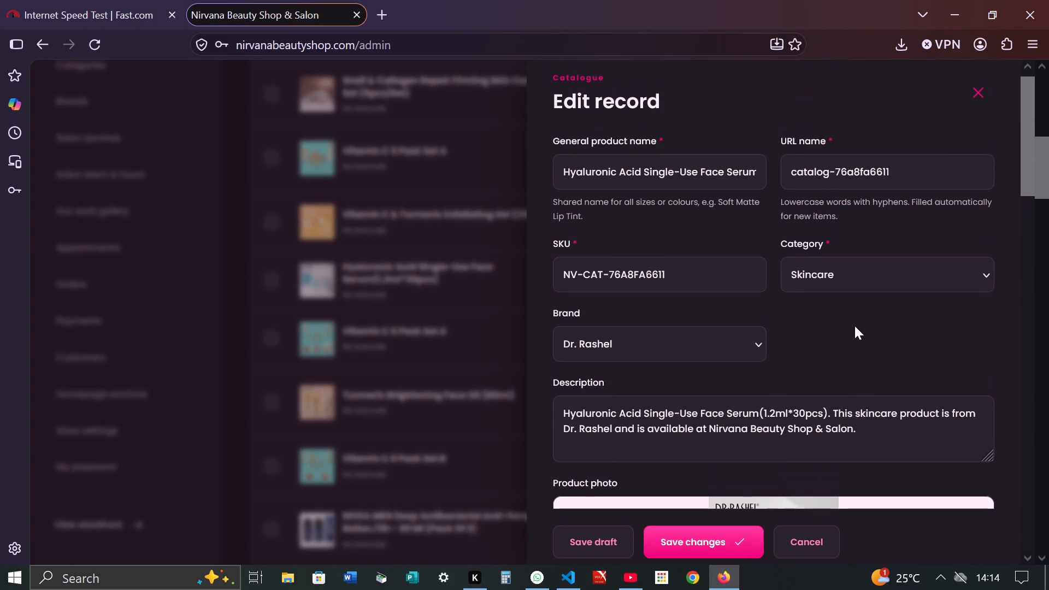
scroll(854, 326, "down", 3)
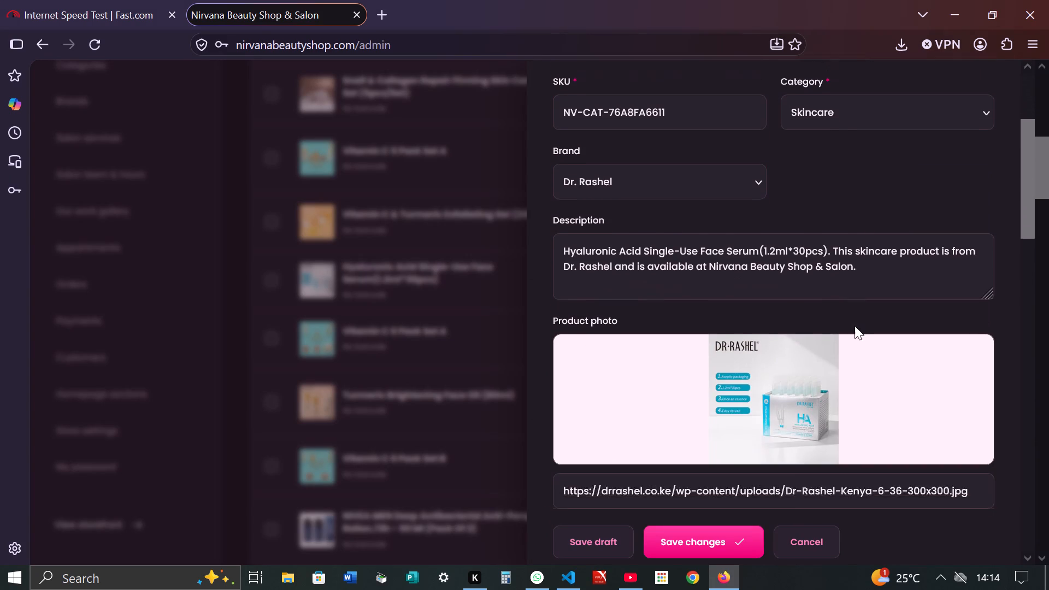
scroll(854, 326, "down", 3)
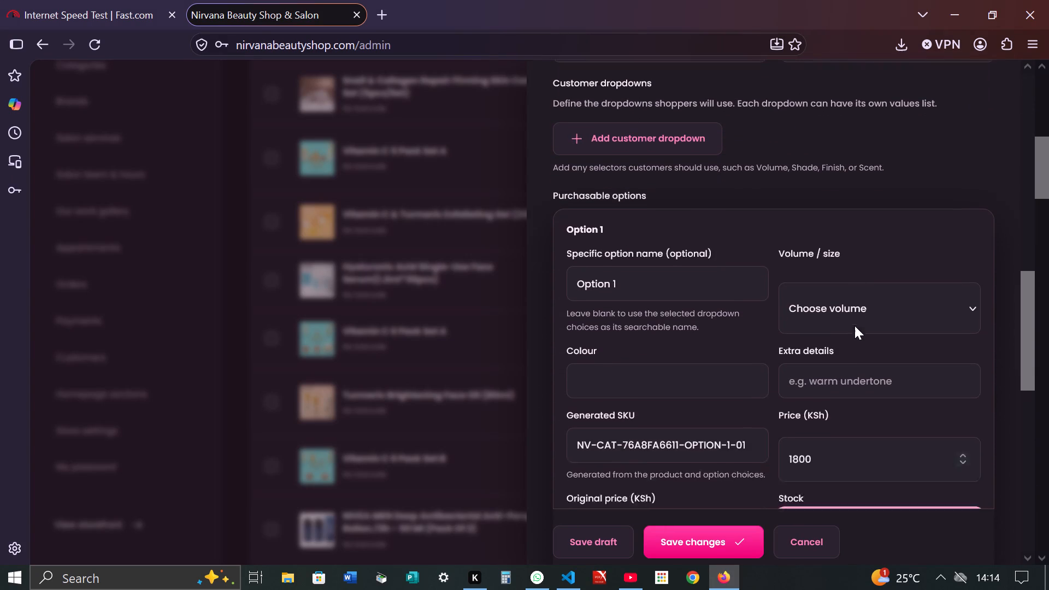
scroll(854, 326, "down", 3)
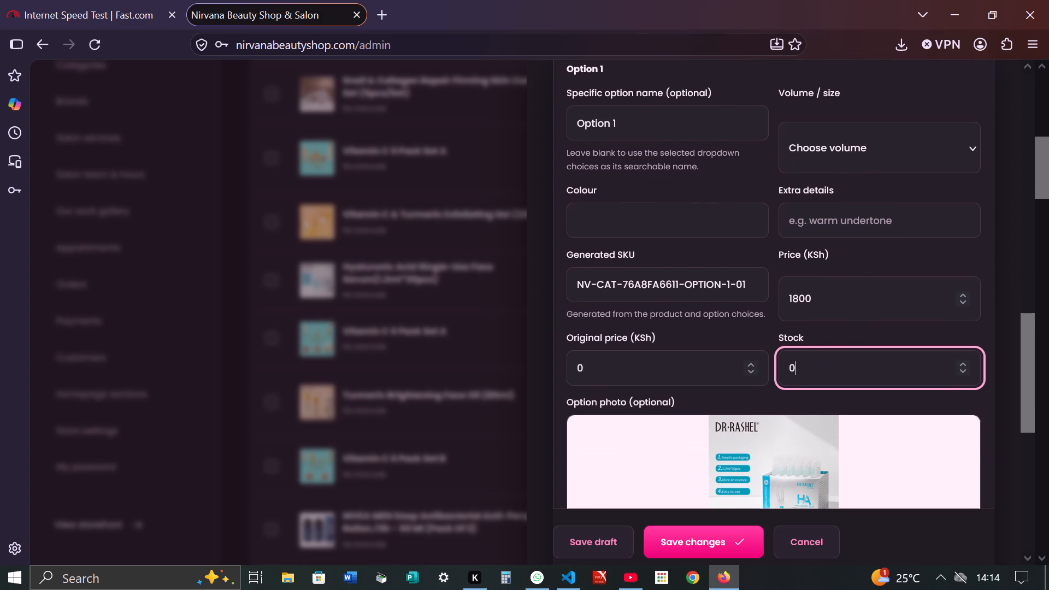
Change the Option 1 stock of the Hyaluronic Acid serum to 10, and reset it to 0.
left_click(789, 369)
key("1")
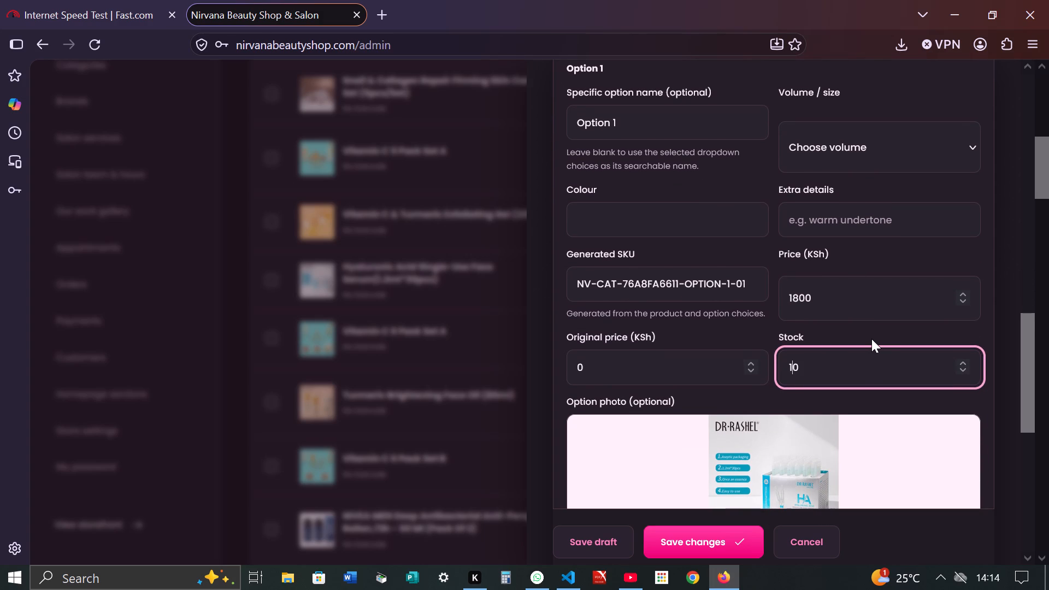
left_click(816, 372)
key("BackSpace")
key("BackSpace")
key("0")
Save the changes to the Hyaluronic Acid Single-Use Face Serum (1.2ml*30pcs) record.
scroll(832, 369, "down", 5)
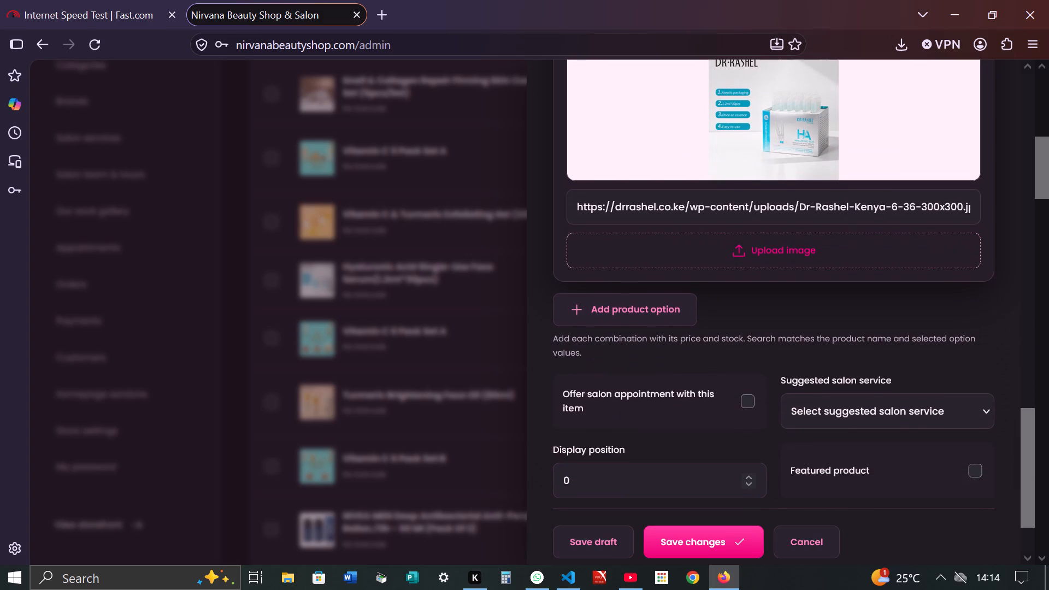
left_click(710, 547)
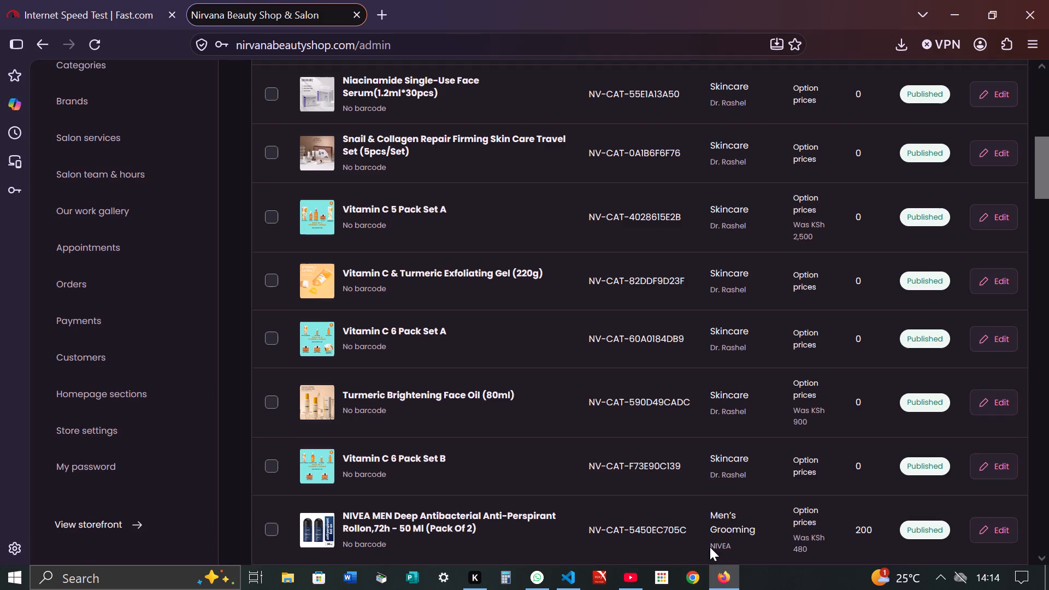
Check the Option 1 price and stock in the NIVEA MEN Deep Antibacterial Anti-Perspirant Rollon (Pack Of 2) record and save the record.
scroll(749, 503, "down", 2)
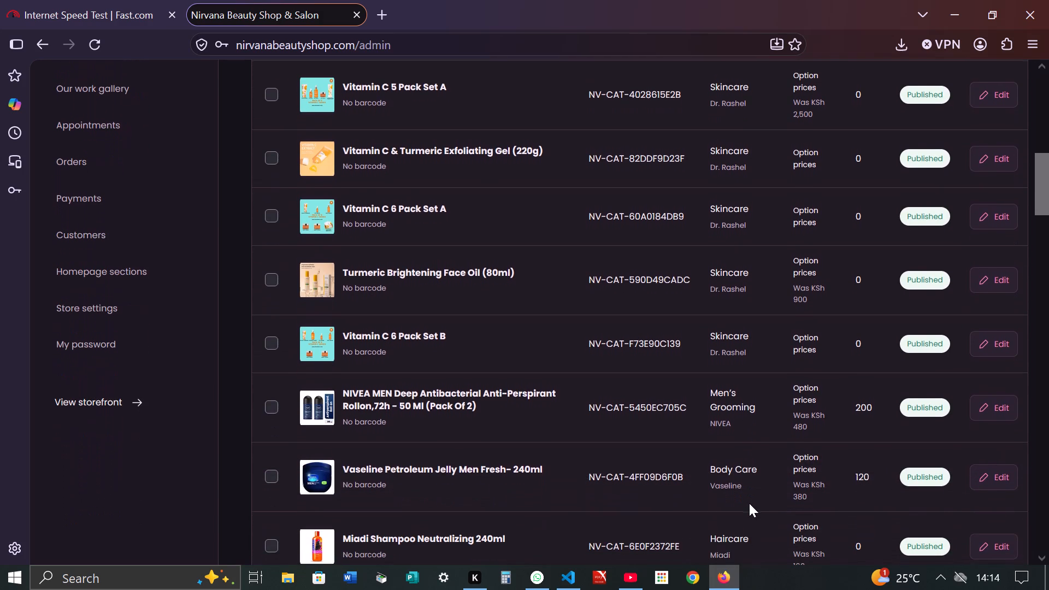
scroll(749, 503, "down", 1)
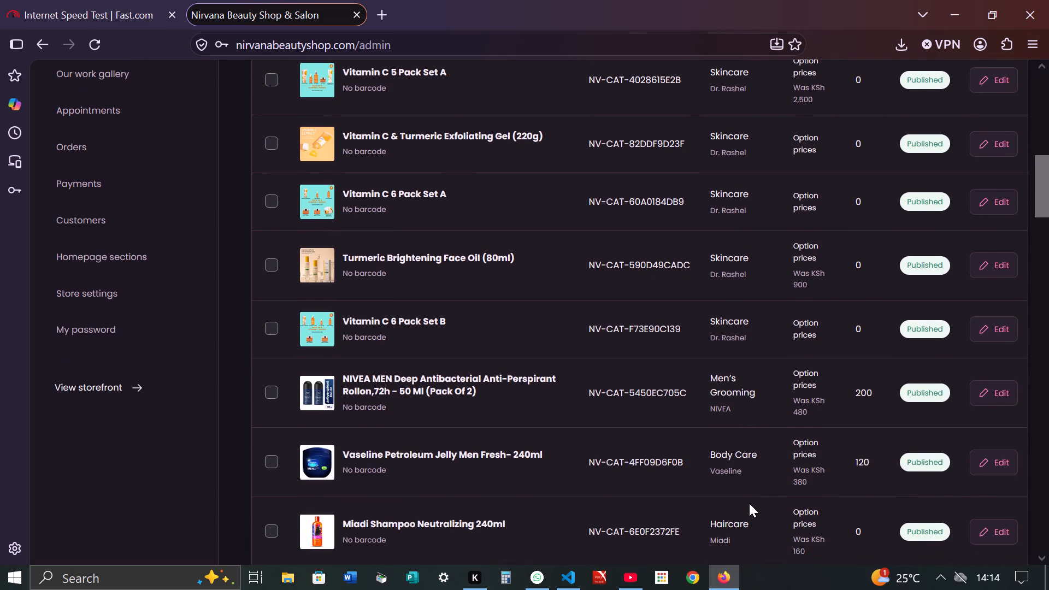
scroll(749, 503, "down", 1)
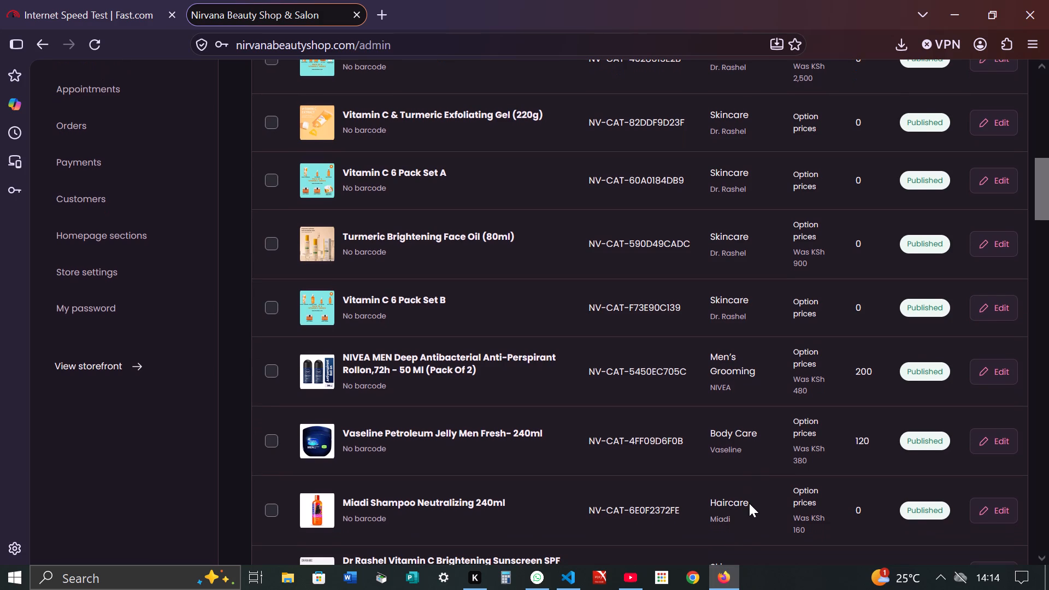
scroll(749, 503, "down", 1)
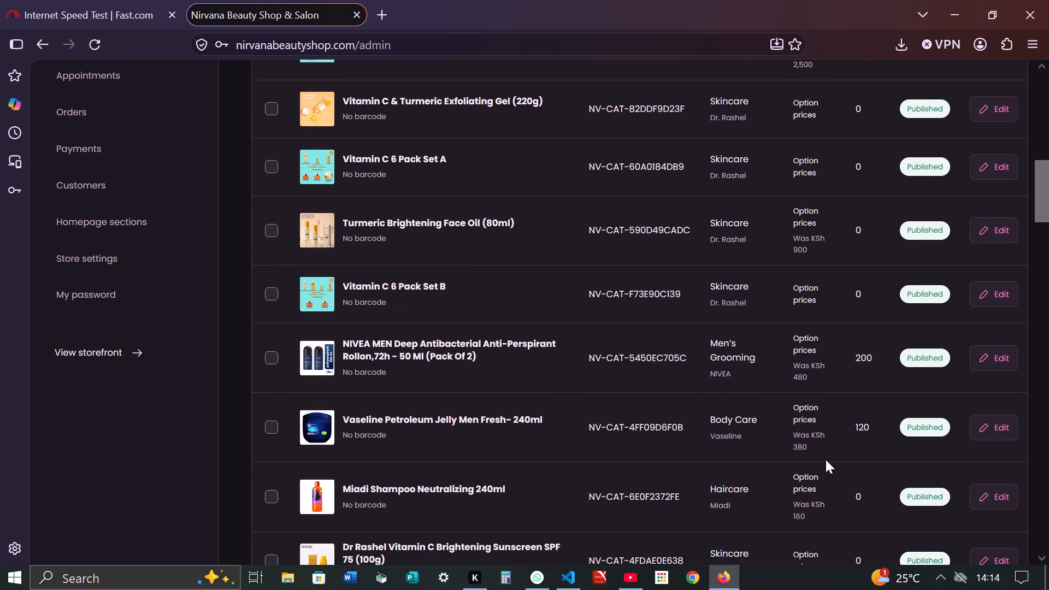
left_click(998, 351)
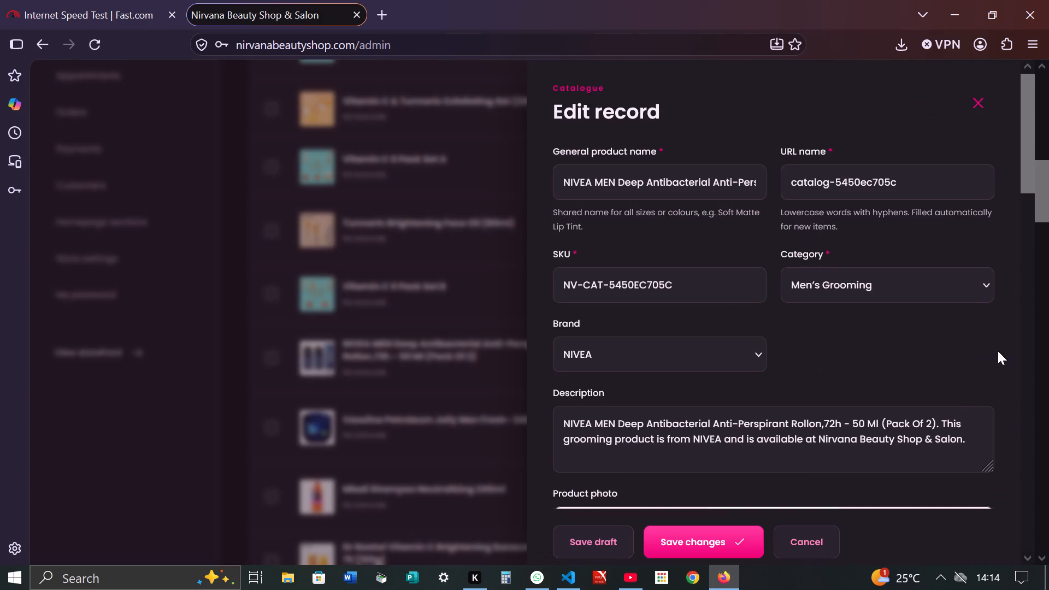
scroll(860, 362, "down", 4)
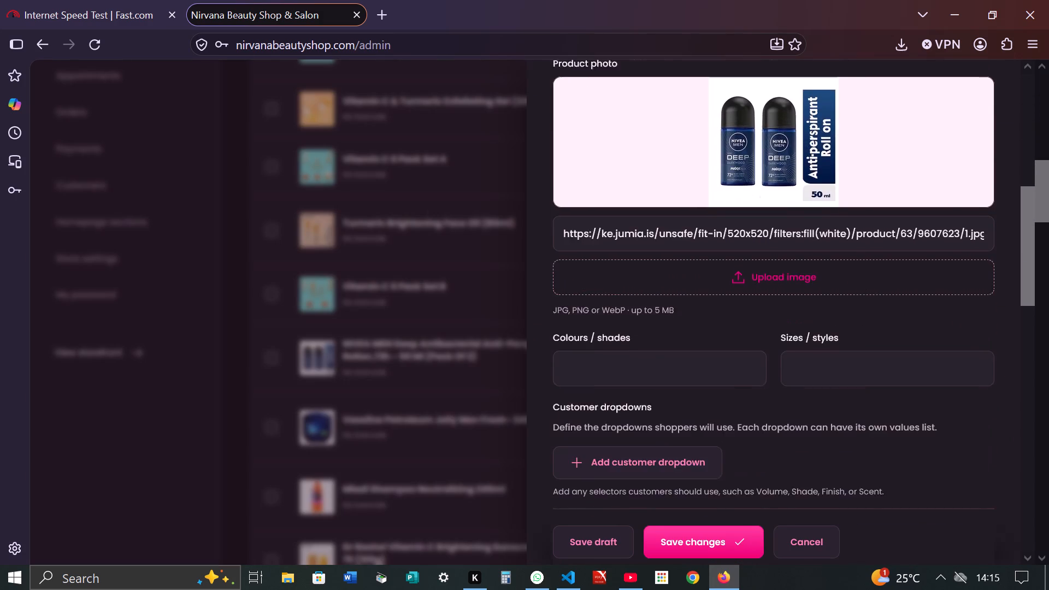
scroll(860, 362, "down", 5)
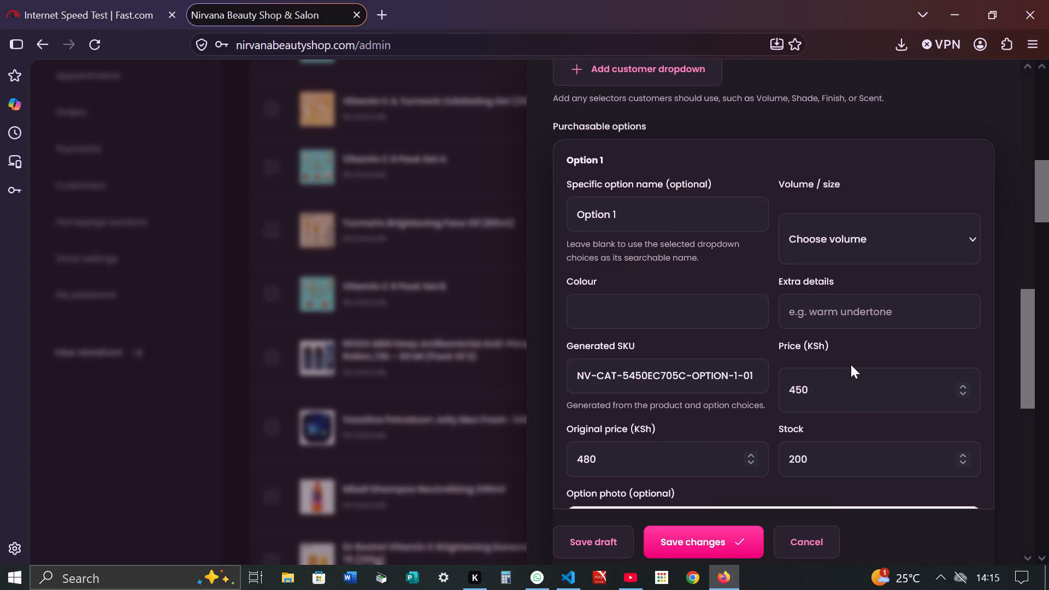
left_click(827, 392)
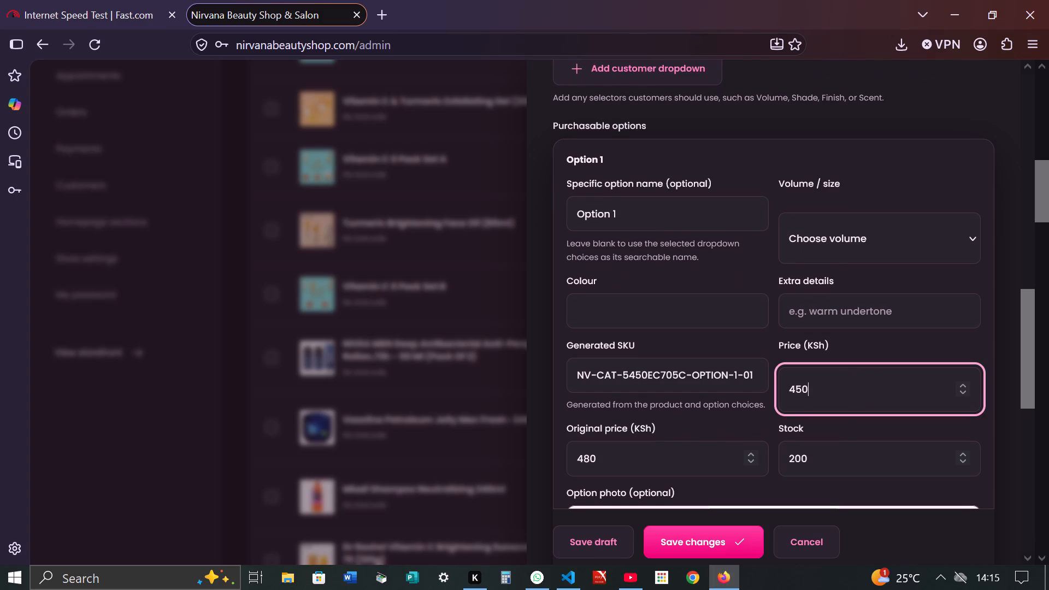
scroll(849, 458, "down", 2)
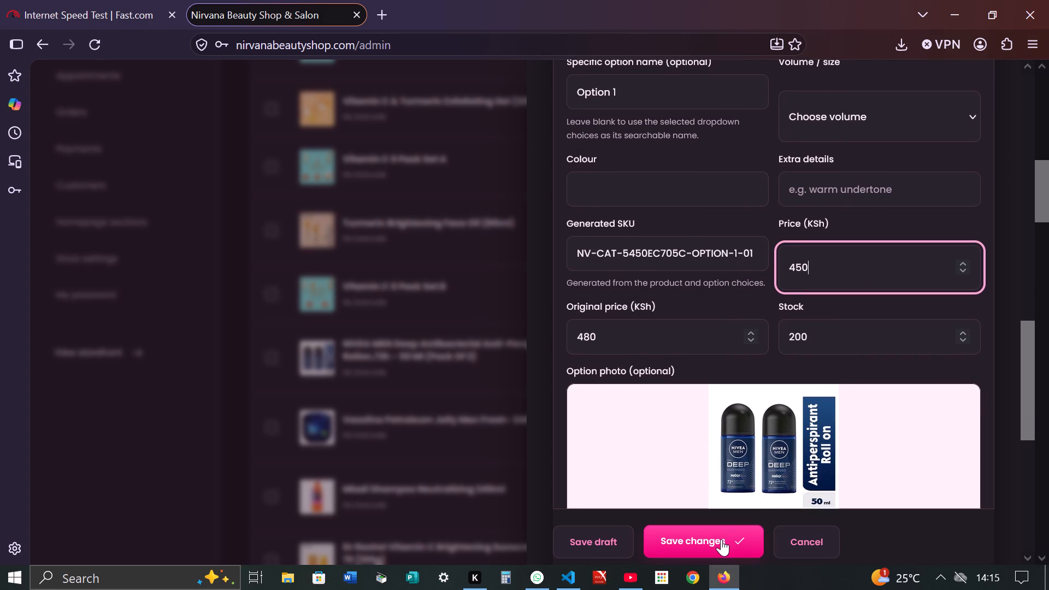
left_click(721, 539)
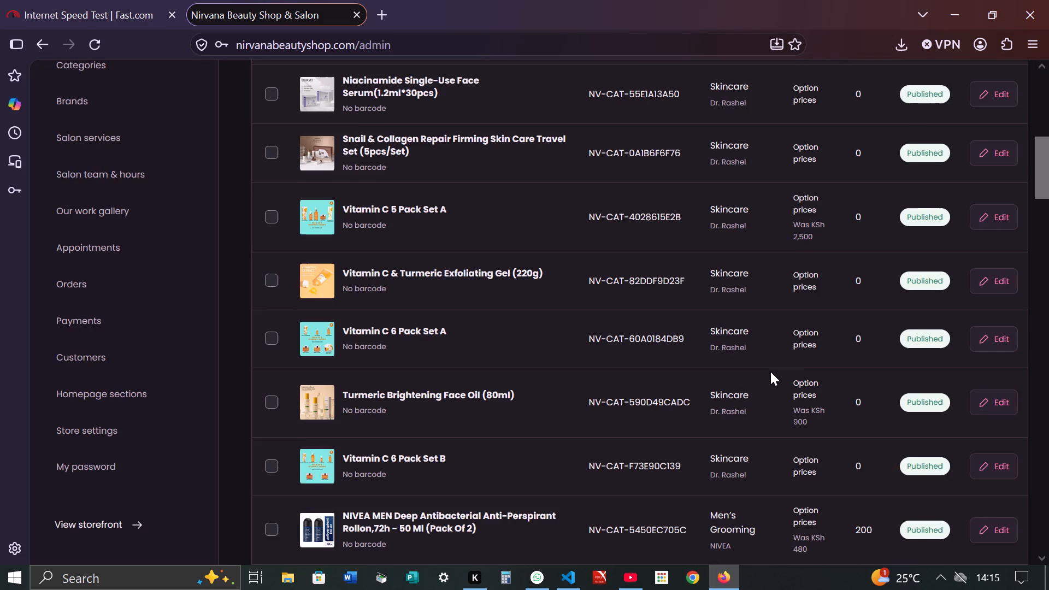
Look through the catalogue list from the Vitamin C sets to the Dr. Rashel sunscreen stick, examining each product's stock.
scroll(770, 371, "down", 2)
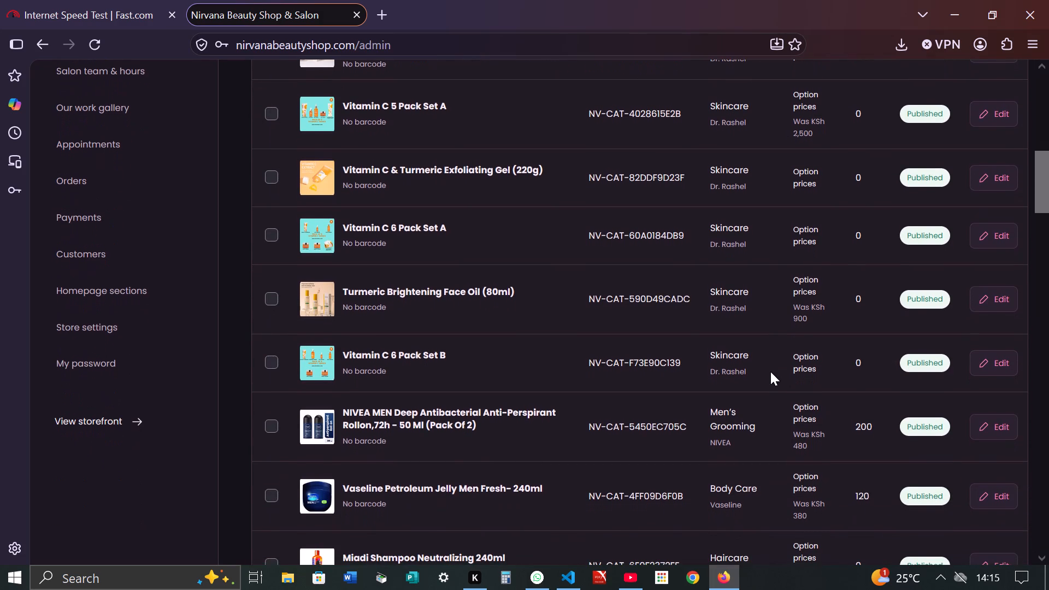
scroll(770, 371, "down", 1)
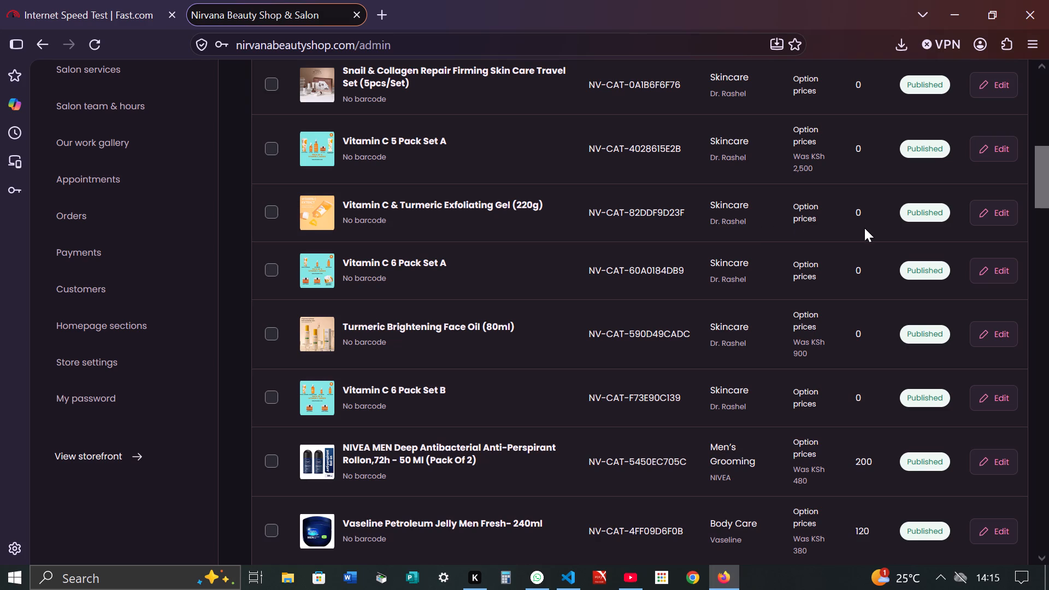
scroll(740, 341, "down", 2)
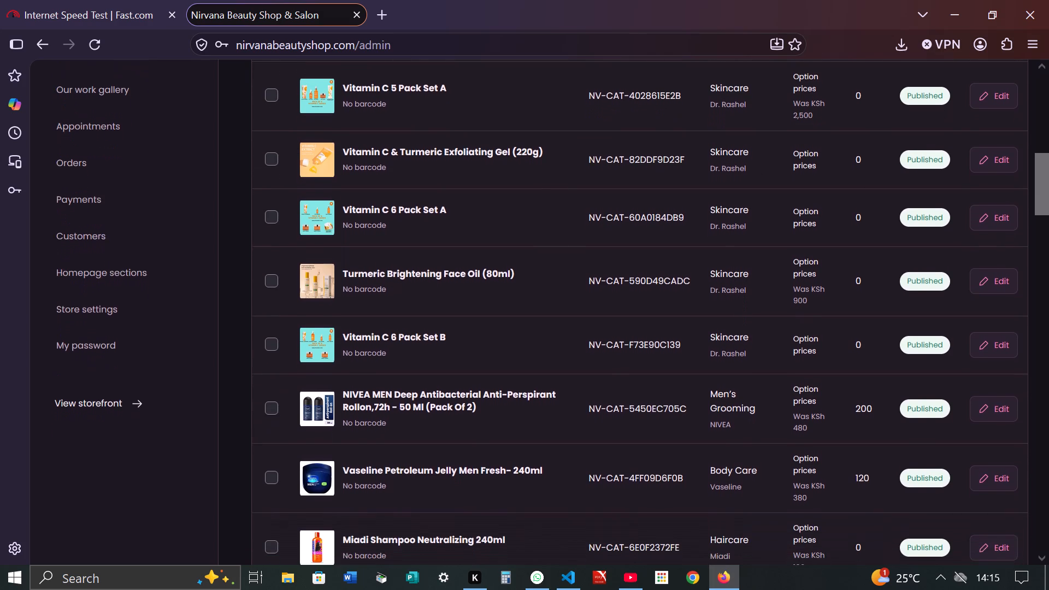
scroll(740, 341, "down", 2)
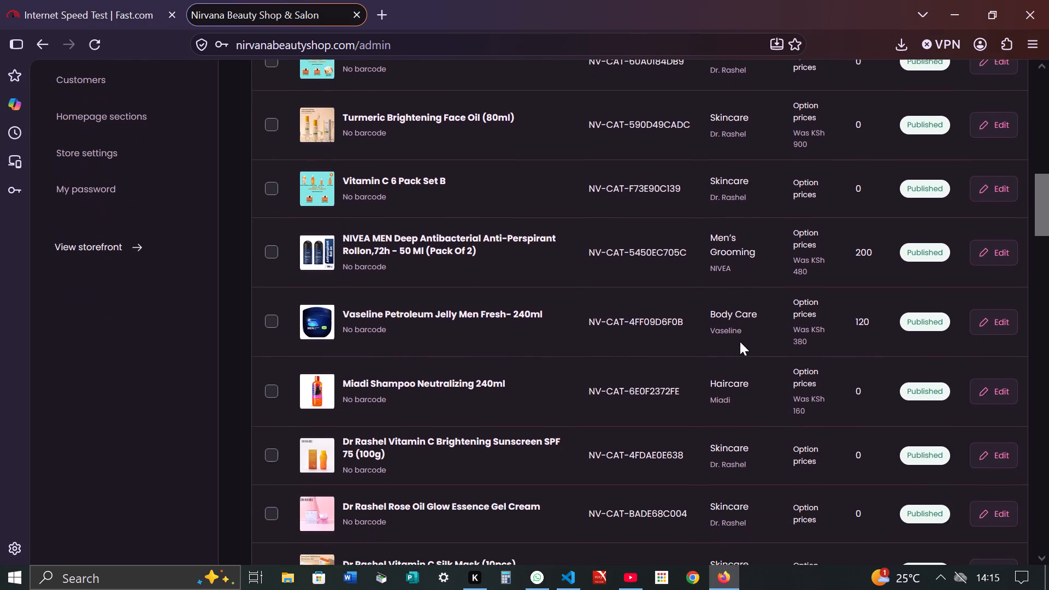
scroll(740, 341, "down", 2)
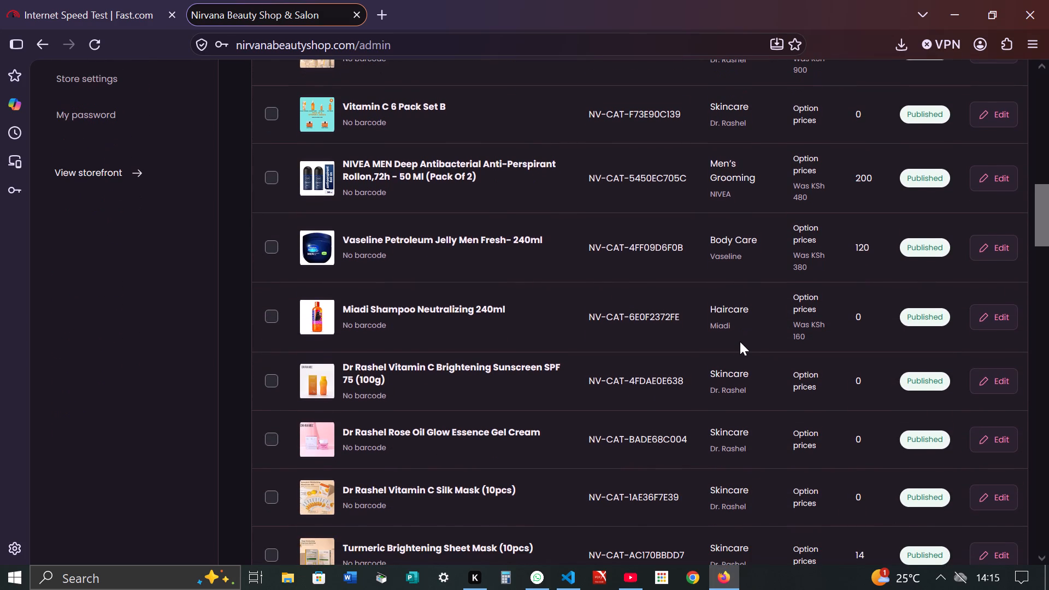
scroll(740, 341, "down", 2)
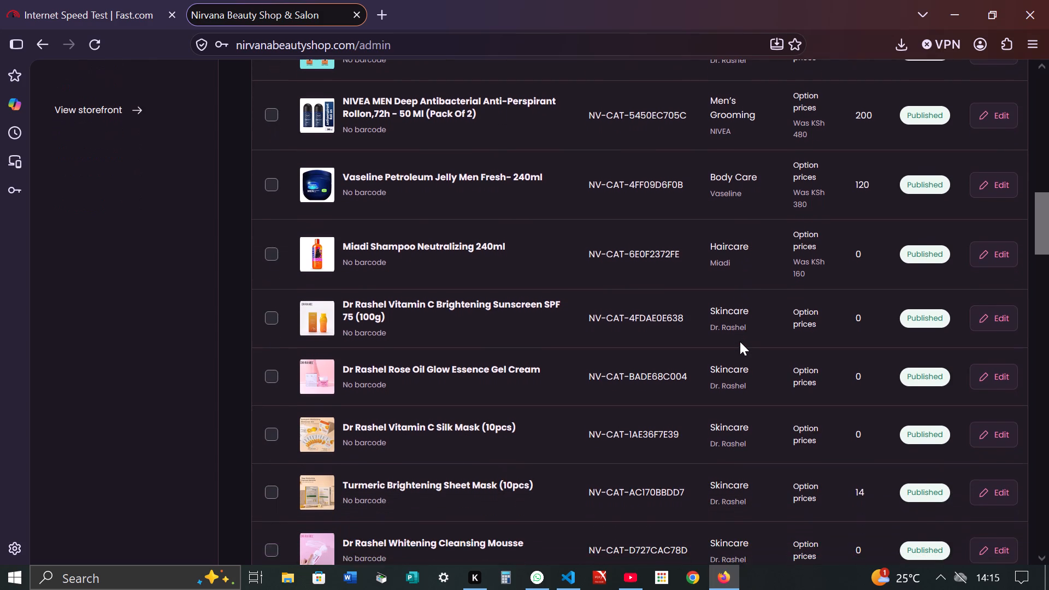
scroll(740, 341, "down", 2)
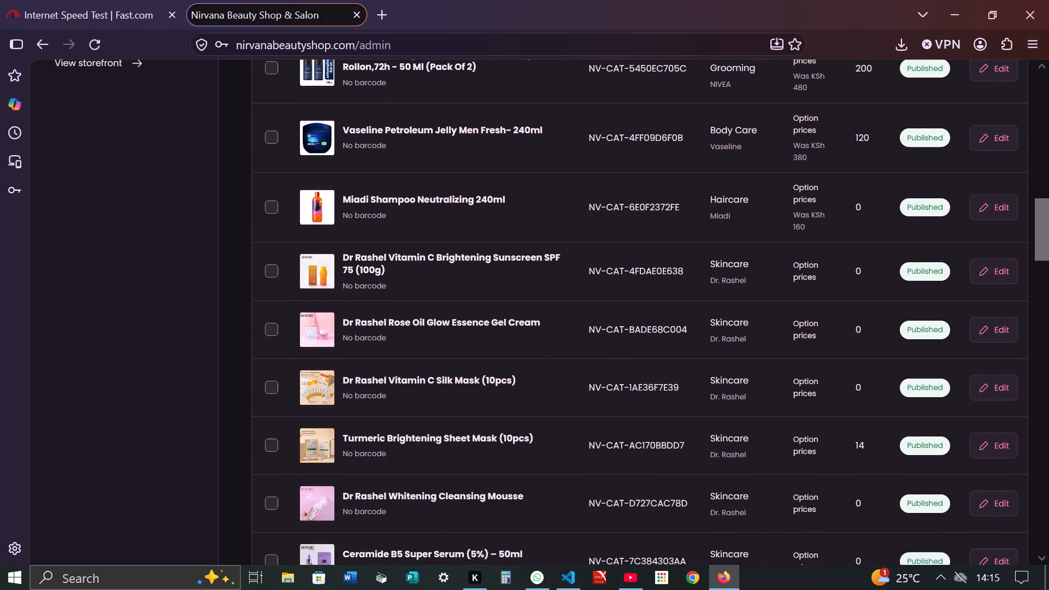
scroll(740, 341, "down", 2)
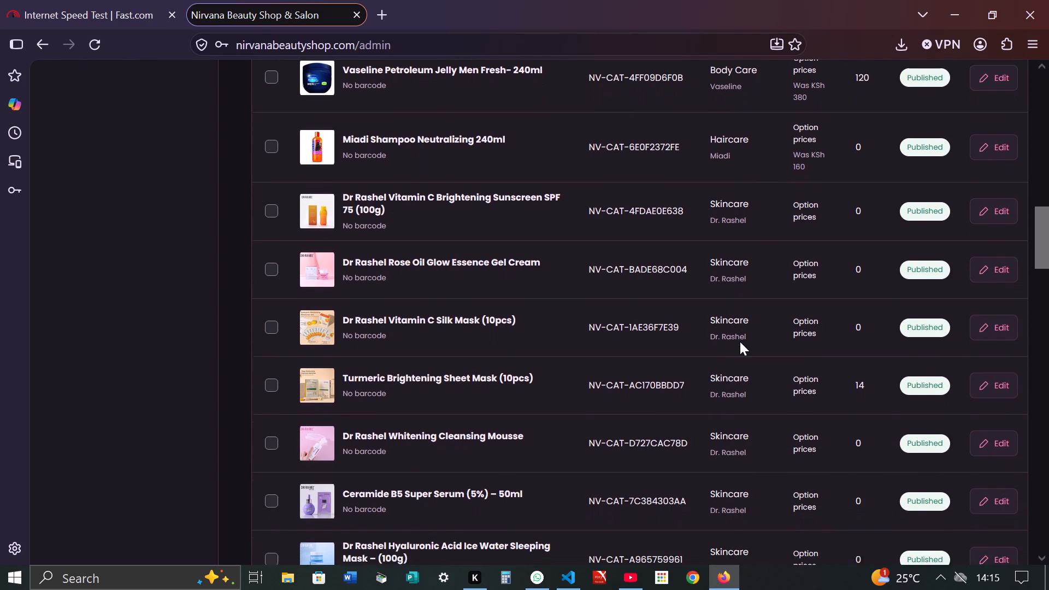
scroll(740, 341, "down", 3)
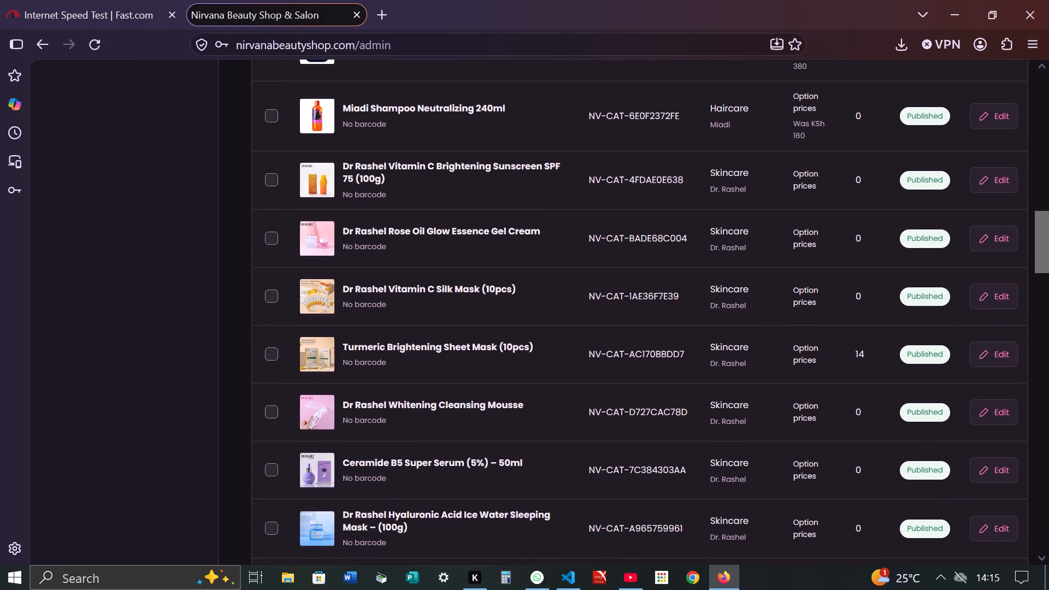
scroll(740, 341, "down", 1)
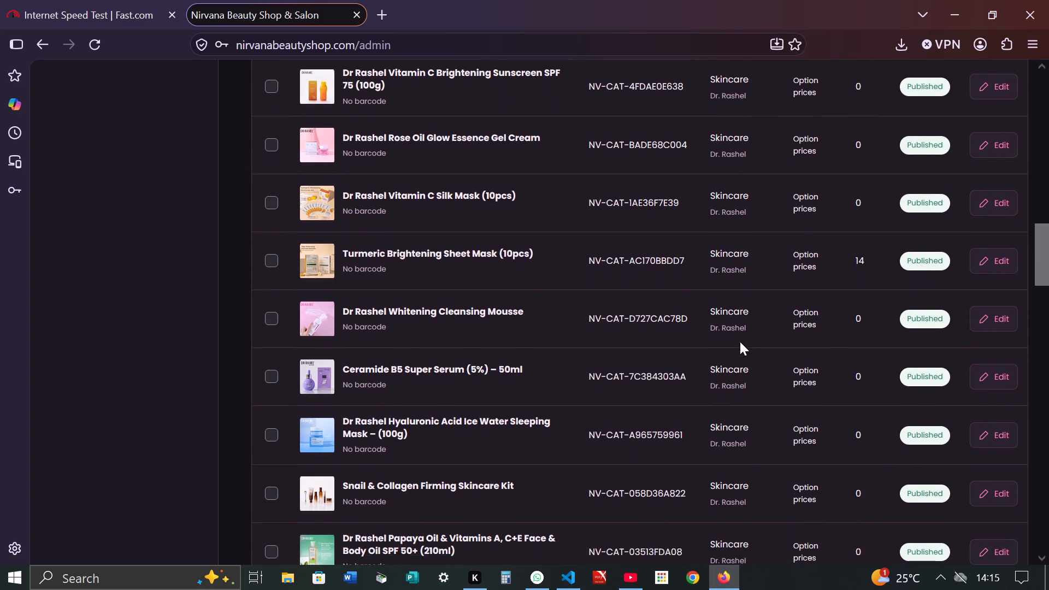
scroll(740, 341, "down", 2)
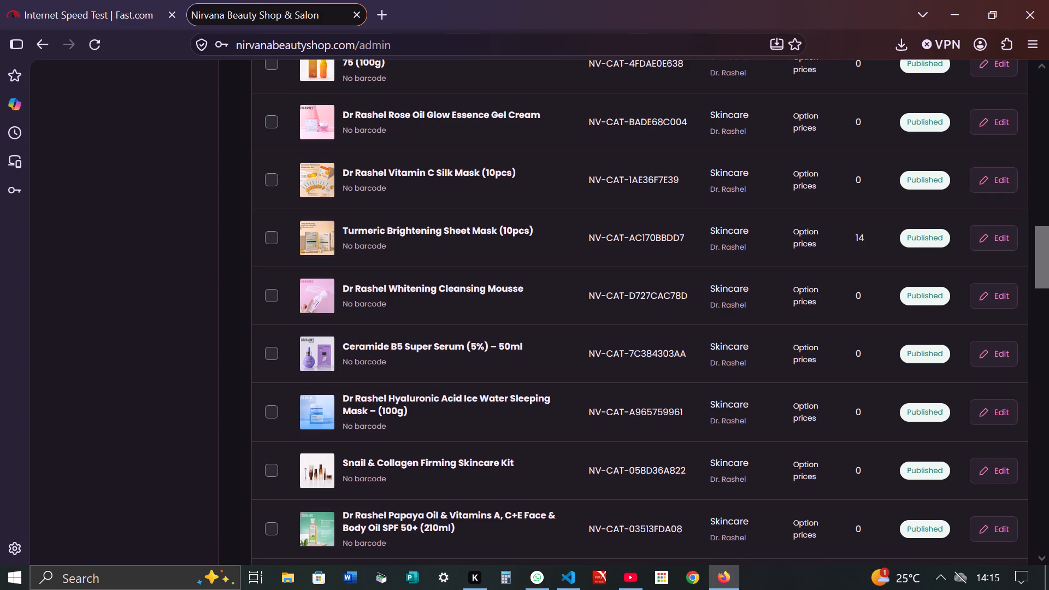
scroll(740, 341, "down", 1)
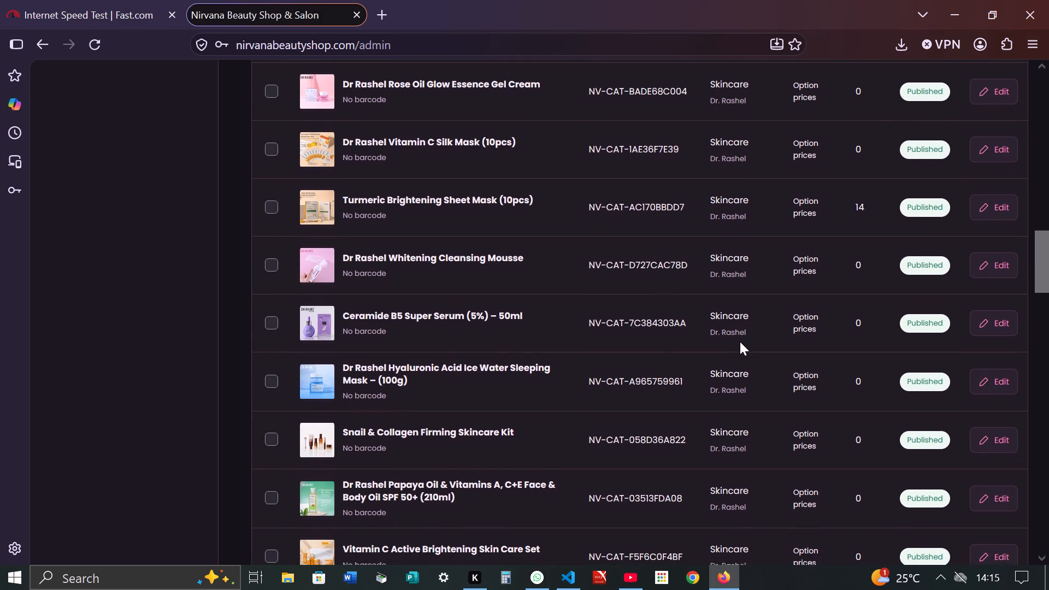
scroll(740, 341, "down", 1)
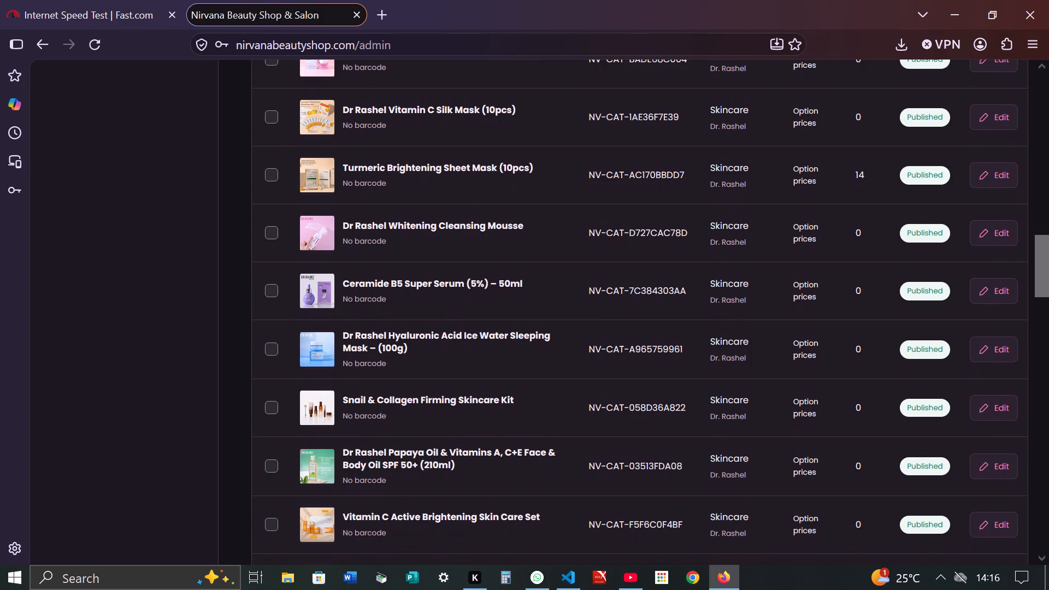
Examine the stock of the Dr. Rashel skincare products in the catalogue list, from the Vitamin C Silk Mask to the Bright Reveal Sunscreen Stick.
scroll(740, 341, "down", 1)
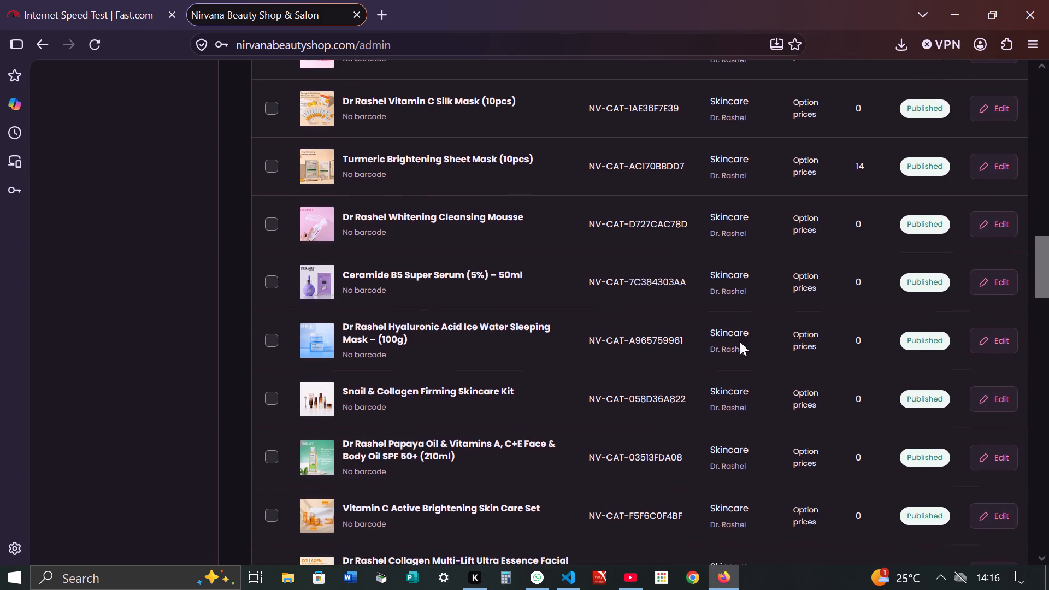
scroll(740, 341, "down", 2)
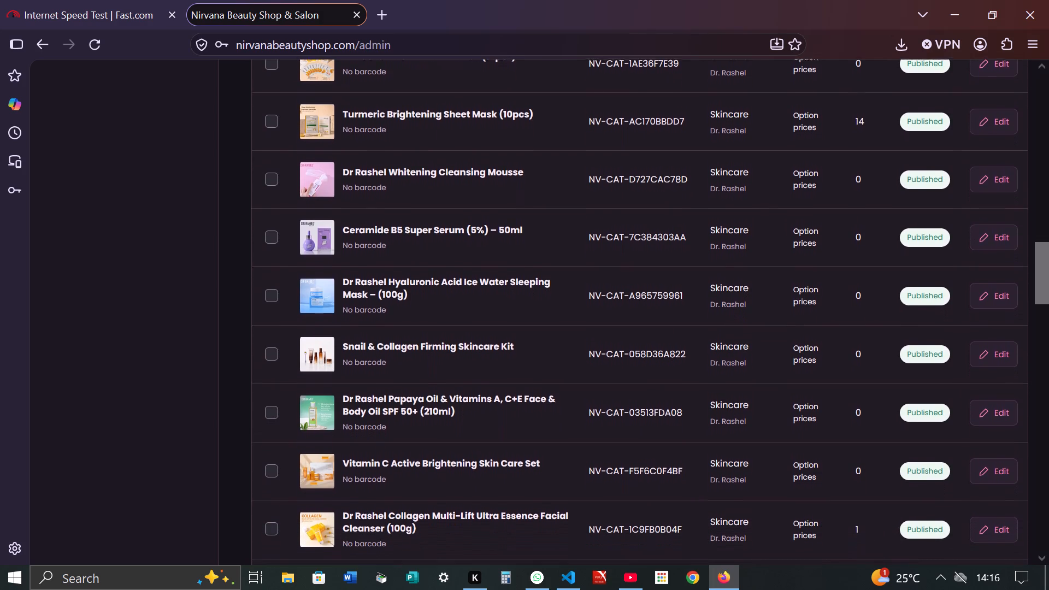
scroll(740, 341, "down", 1)
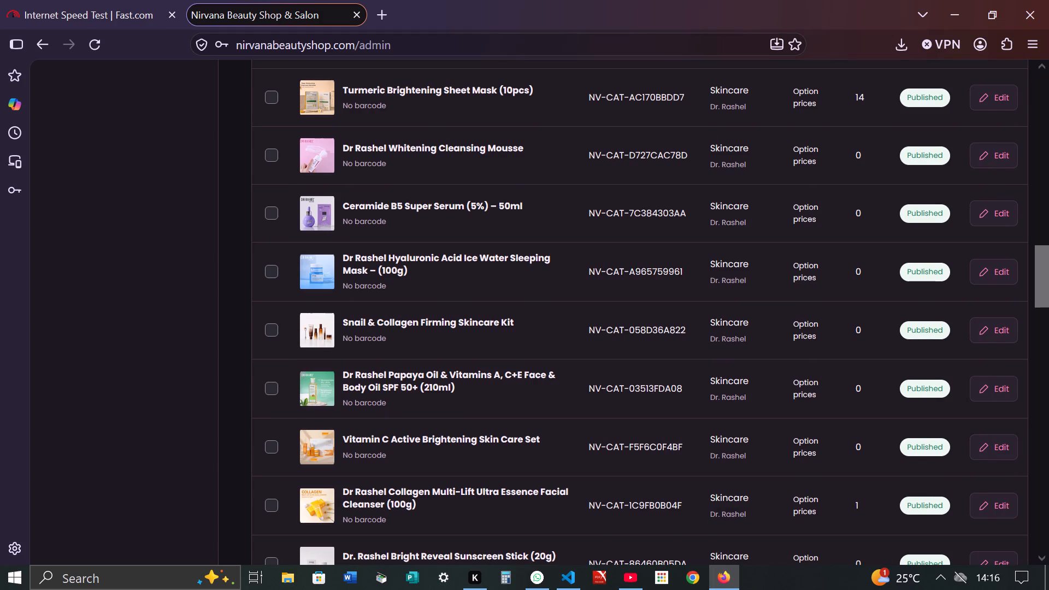
scroll(740, 341, "down", 1)
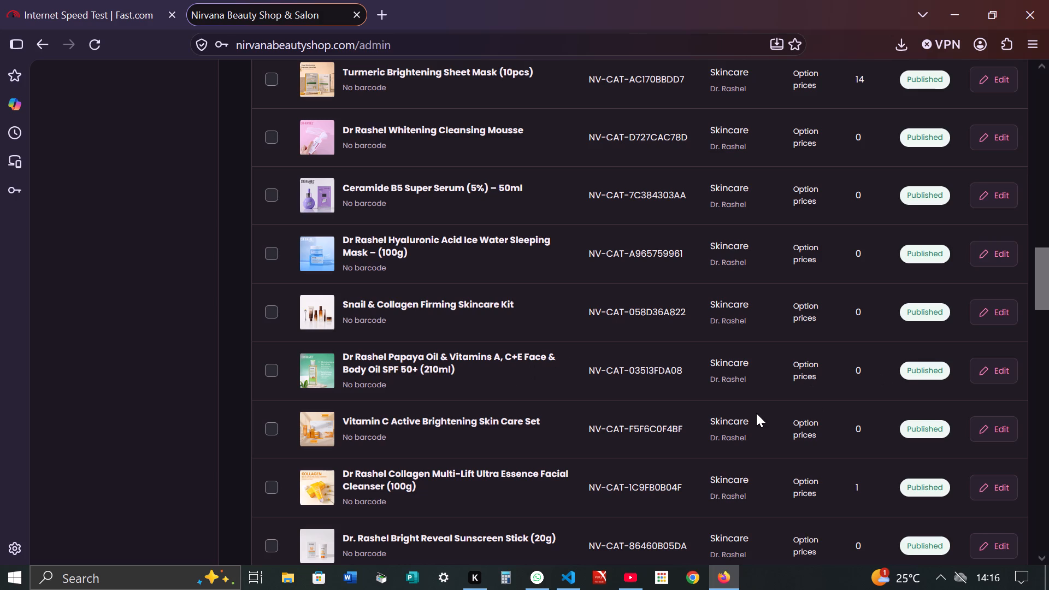
scroll(756, 414, "down", 1)
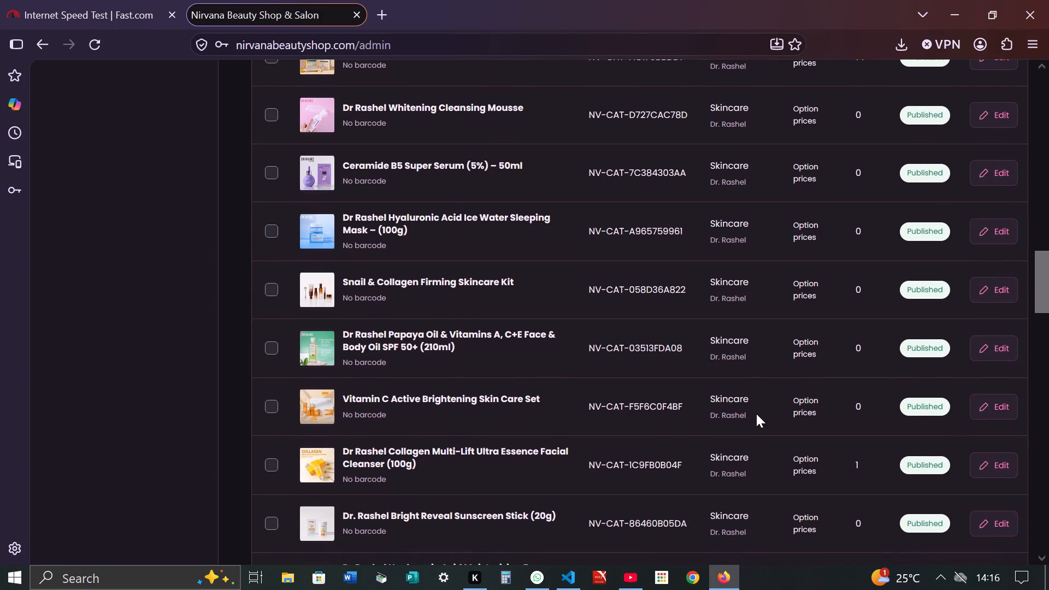
Check the Option 1 price and stock in the Dr Rashel Collagen Multi-Lift Ultra Essence Facial Cleanser (100g) record and save the record.
scroll(756, 414, "down", 2)
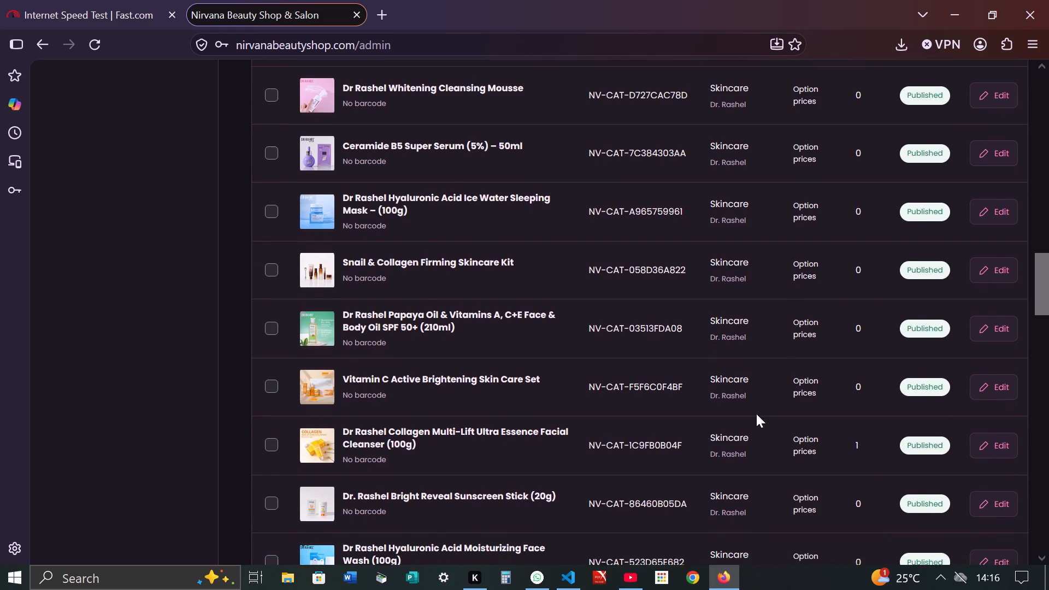
scroll(756, 414, "down", 2)
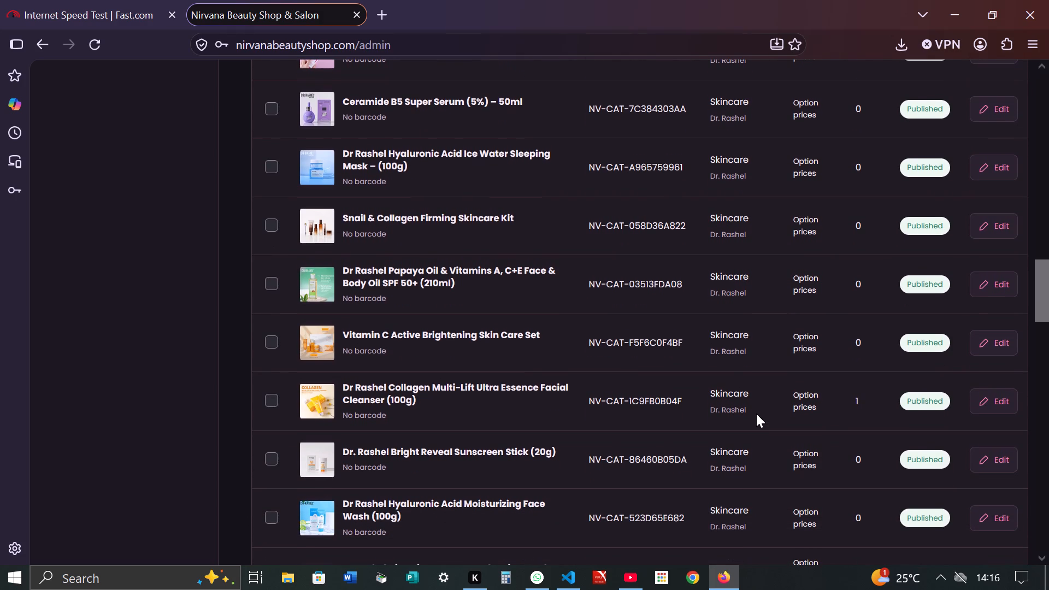
scroll(756, 414, "down", 1)
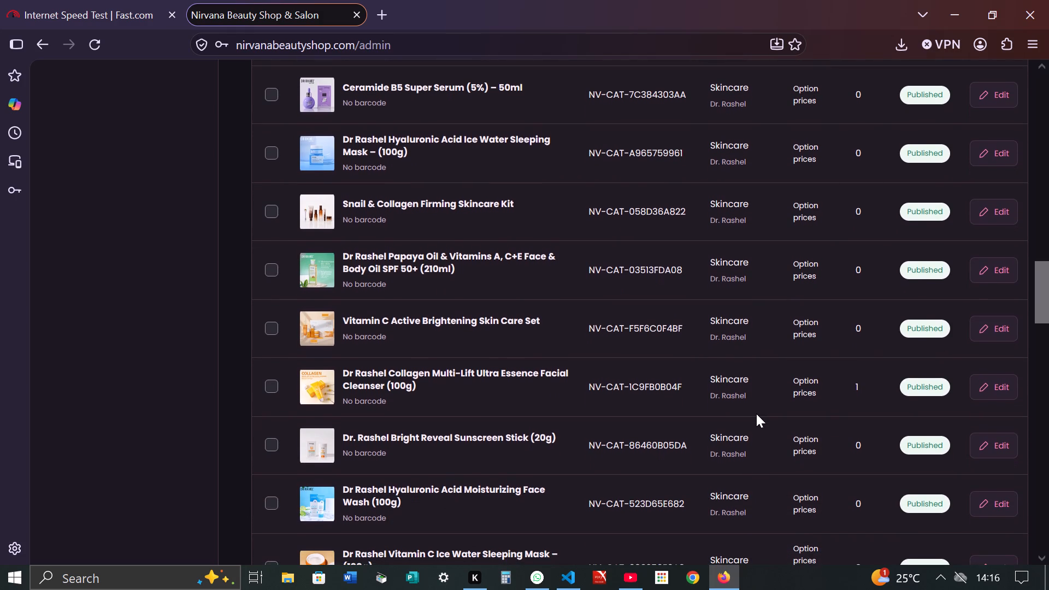
left_click(756, 414)
scroll(756, 414, "down", 1)
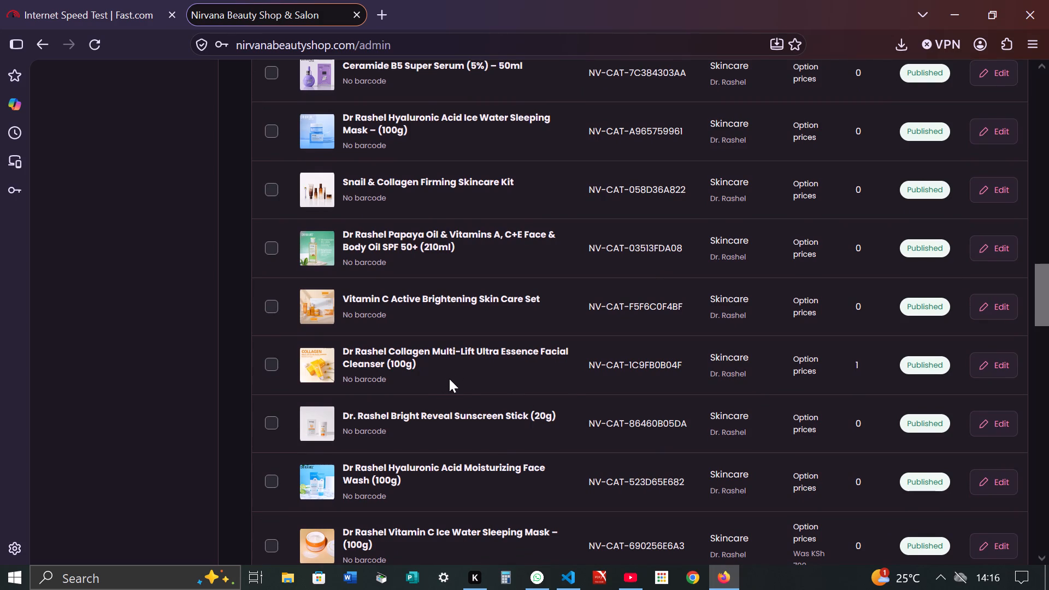
left_click(985, 367)
scroll(929, 392, "down", 2)
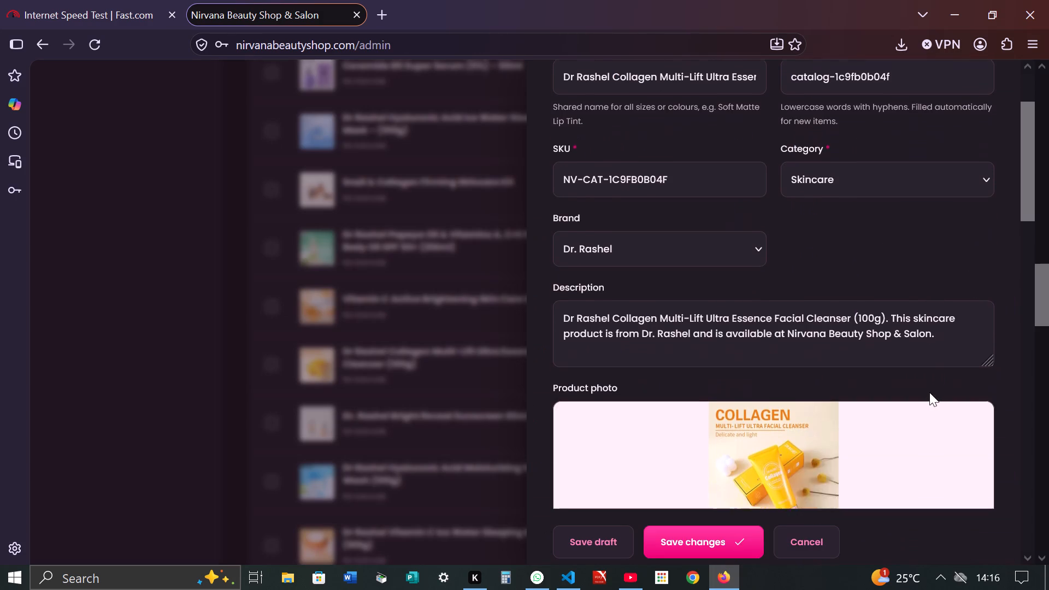
scroll(929, 392, "down", 4)
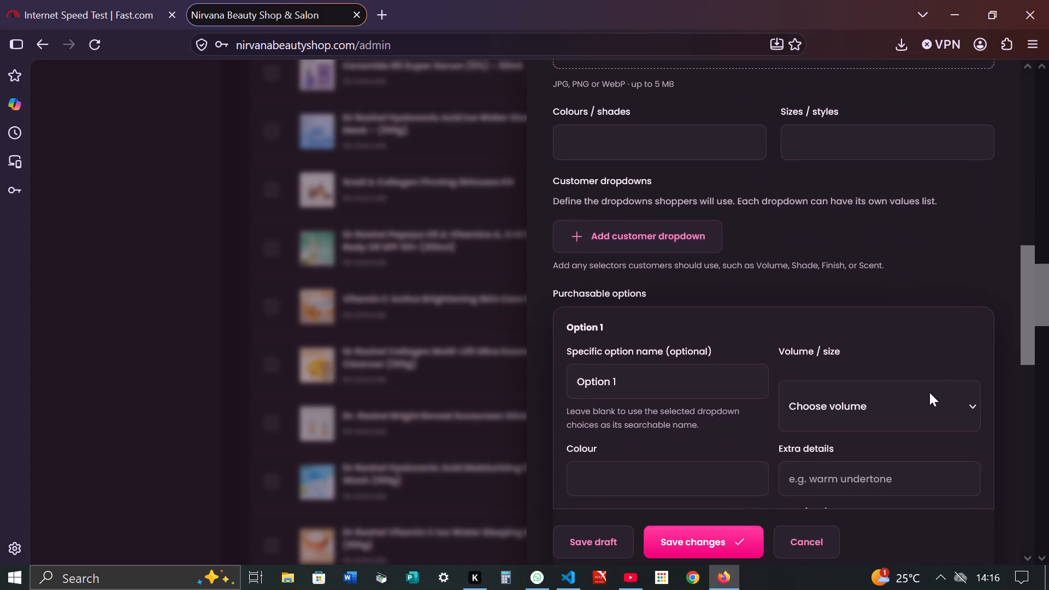
scroll(929, 392, "down", 3)
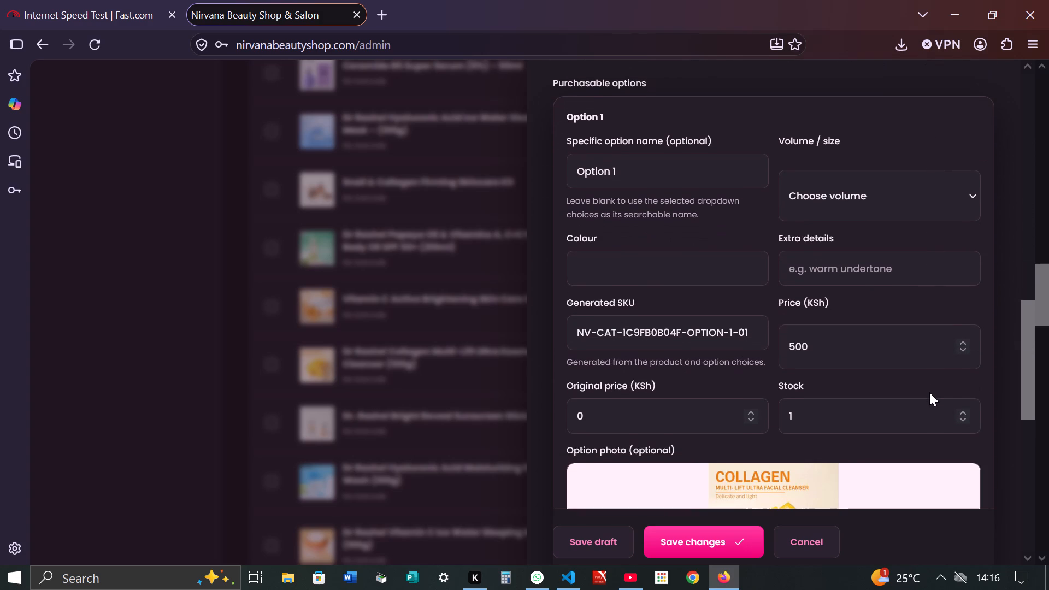
left_click(718, 530)
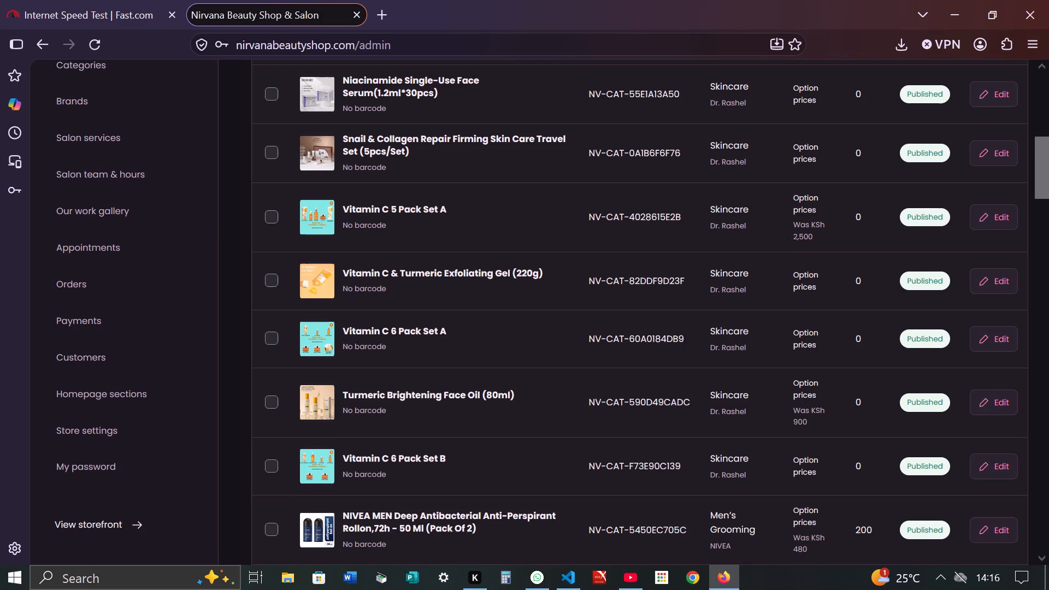
Examine the stock of the catalogue products from the Snail & Collagen travel set to the Dr Rashel Vitamin C Silk Mask.
scroll(624, 403, "down", 2)
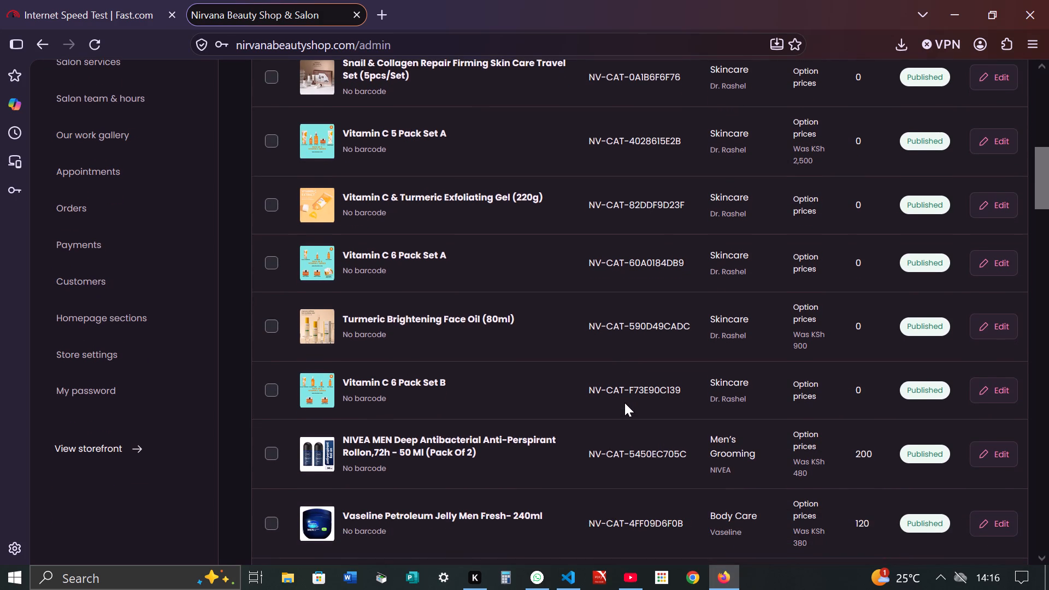
scroll(624, 403, "down", 2)
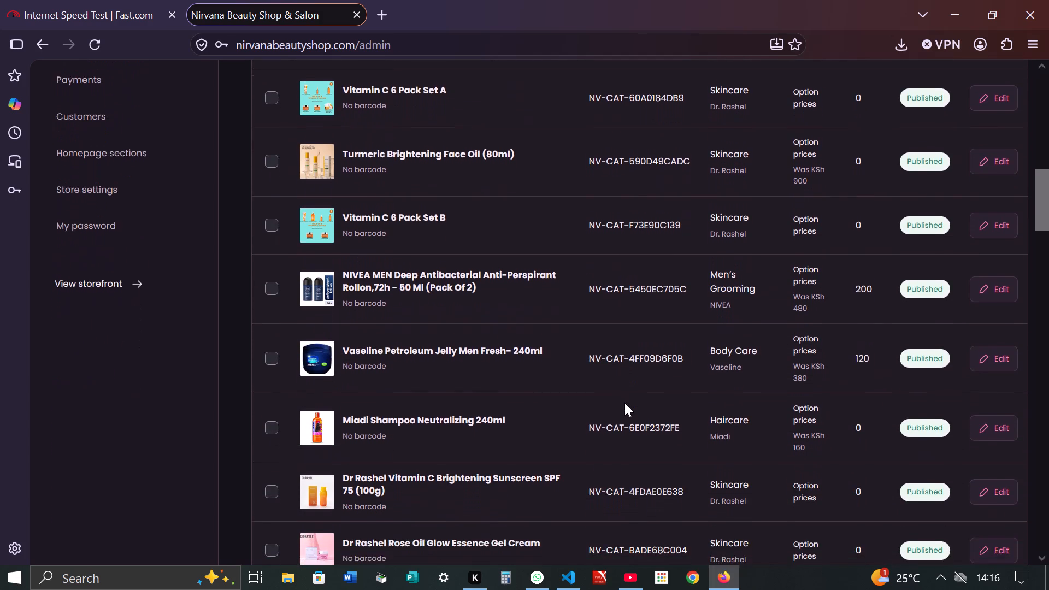
scroll(624, 403, "down", 3)
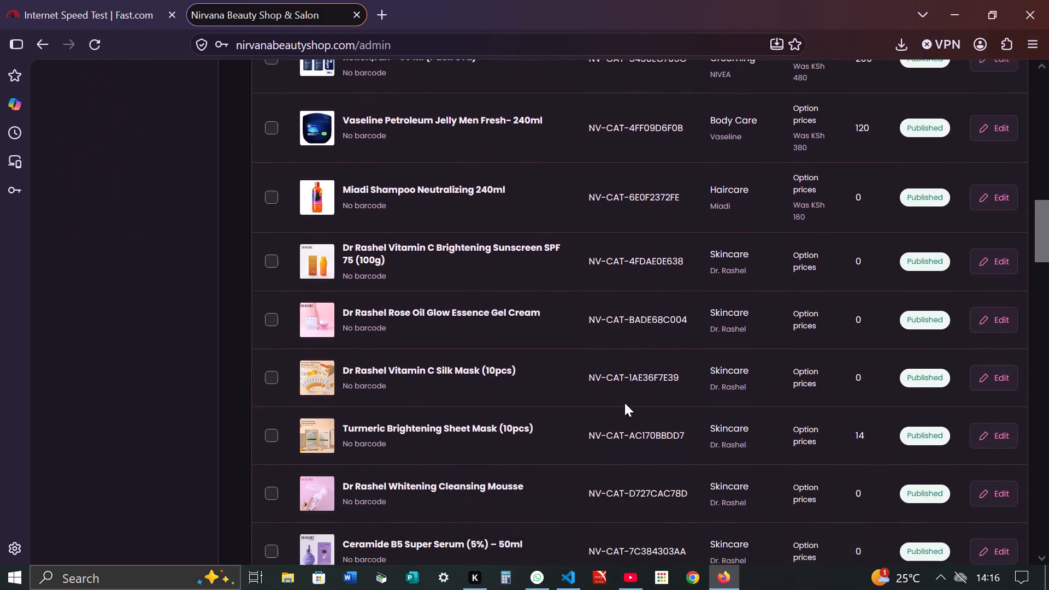
scroll(624, 403, "down", 3)
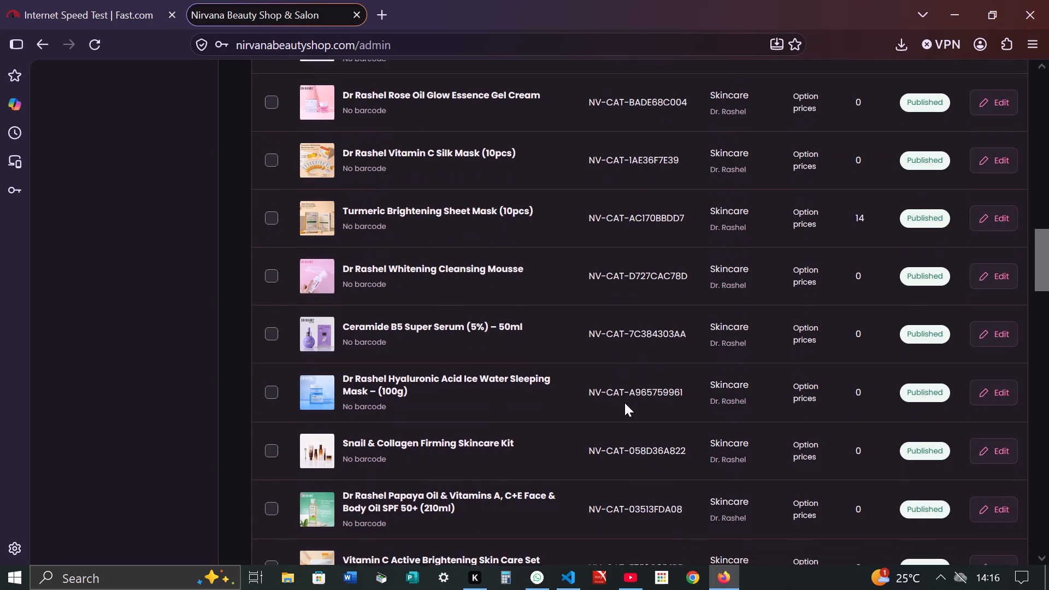
scroll(624, 403, "up", 2)
scroll(624, 403, "down", 1)
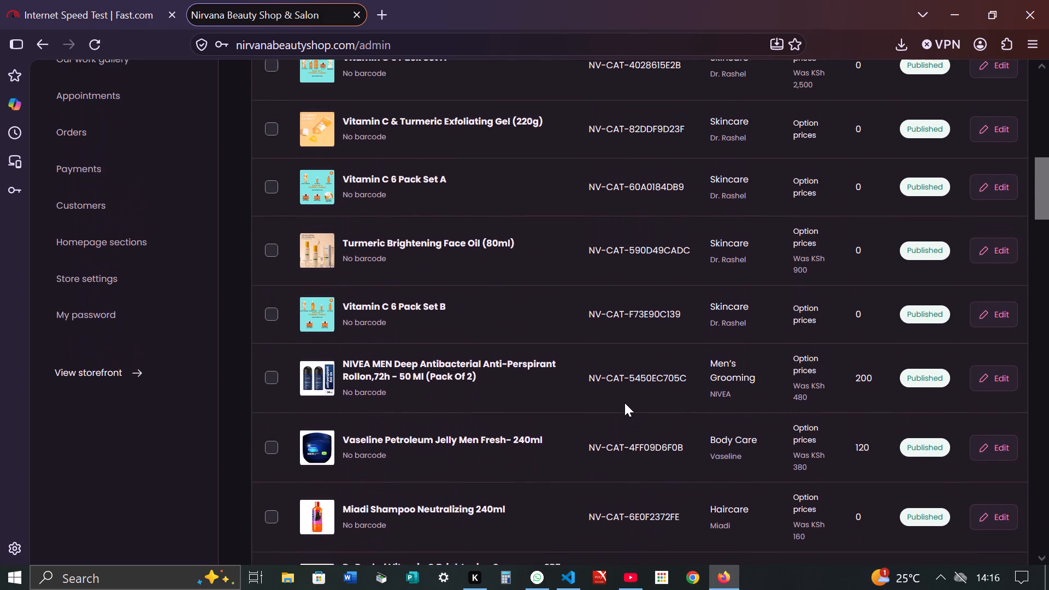
scroll(624, 403, "down", 2)
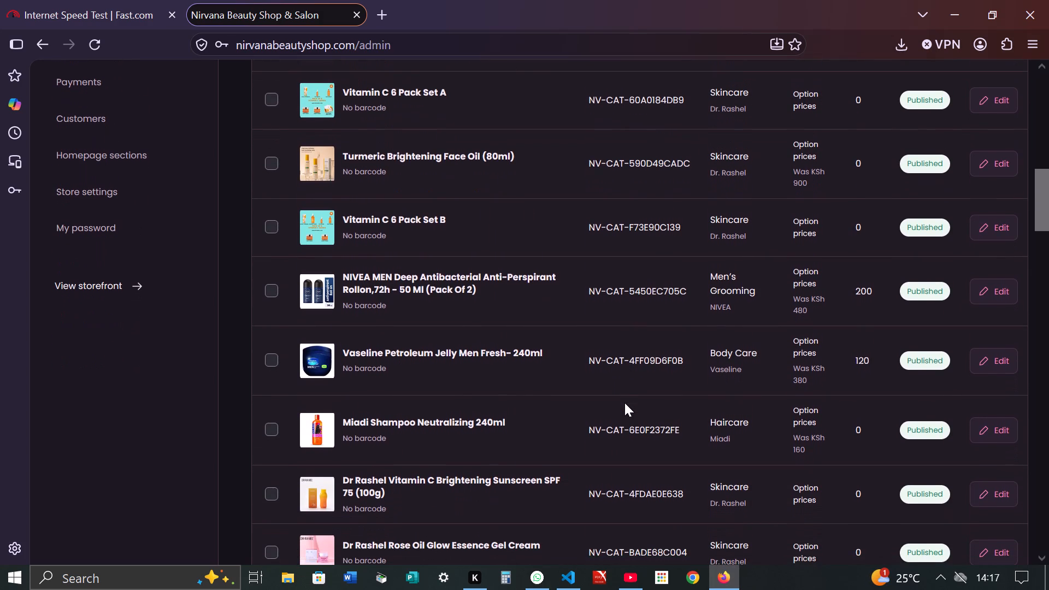
scroll(624, 403, "down", 2)
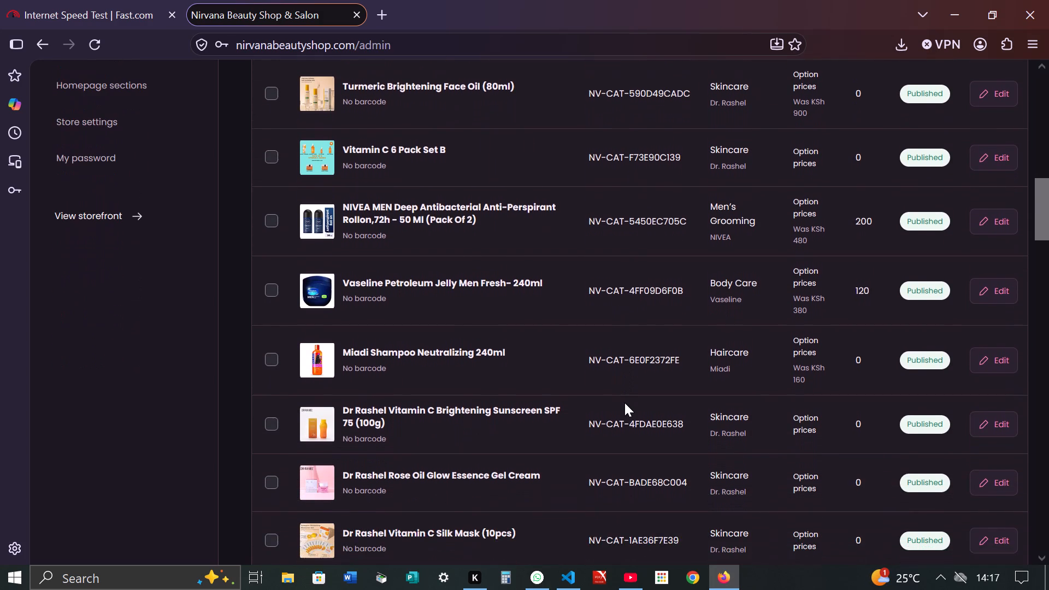
Examine the stock of the catalogue products from the Turmeric Brightening Sheet Mask to the Vaseline Cocoa Radiant Body Oil.
scroll(624, 403, "down", 1)
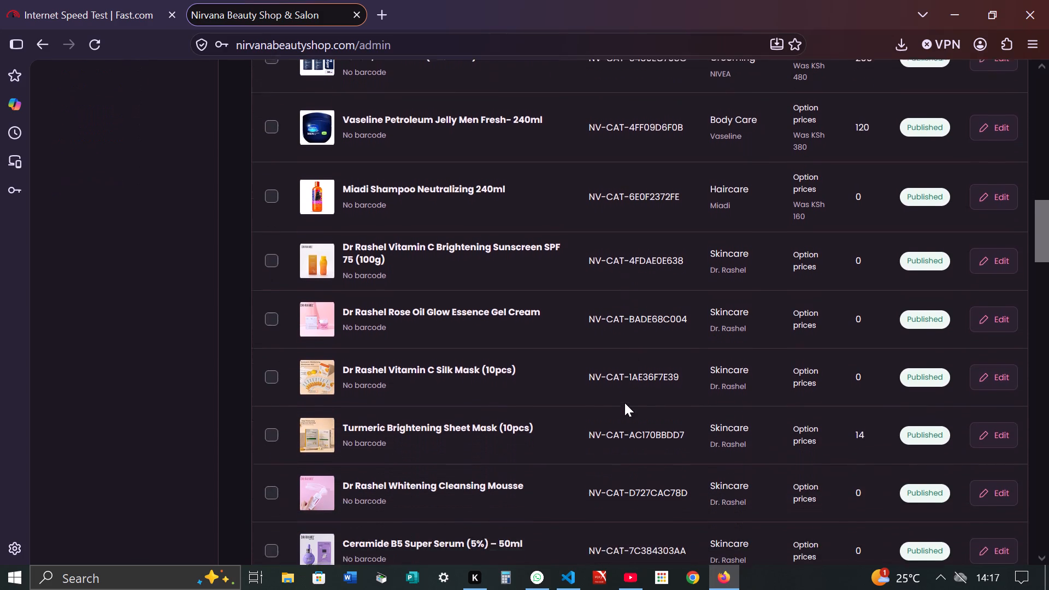
scroll(624, 403, "down", 3)
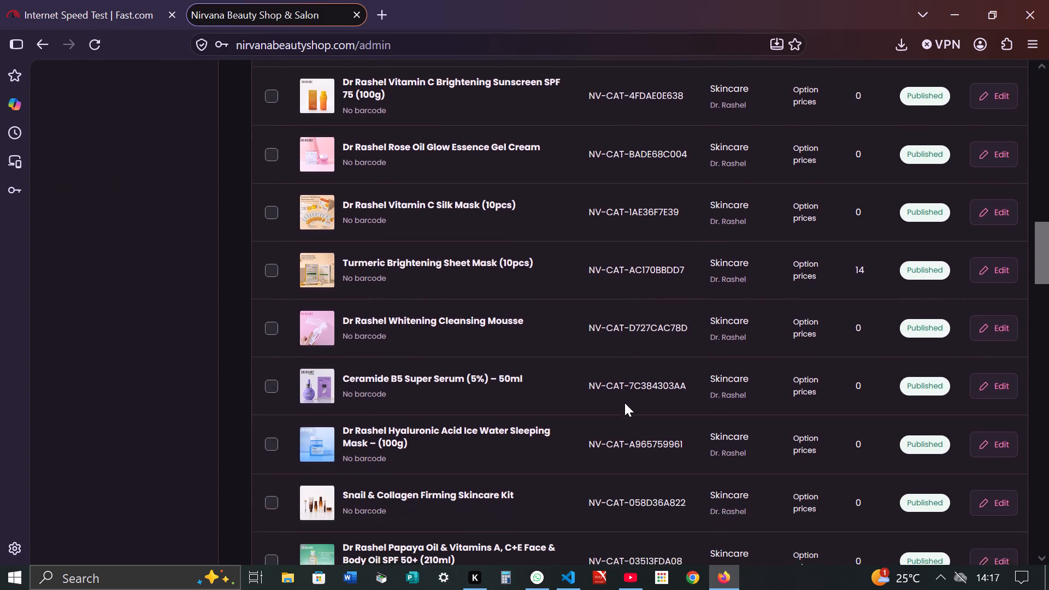
scroll(624, 403, "down", 2)
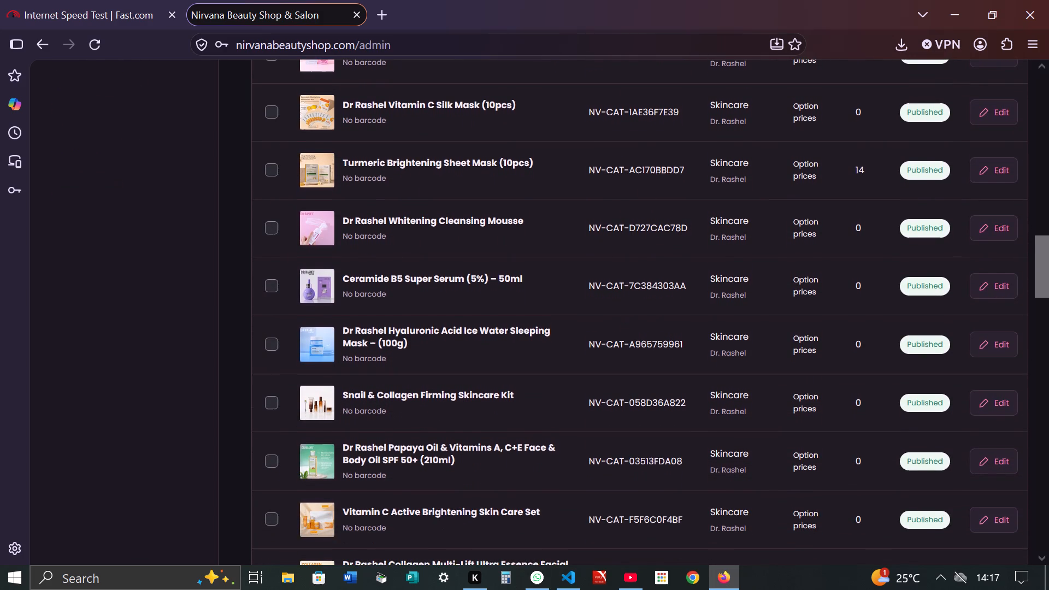
scroll(624, 403, "down", 2)
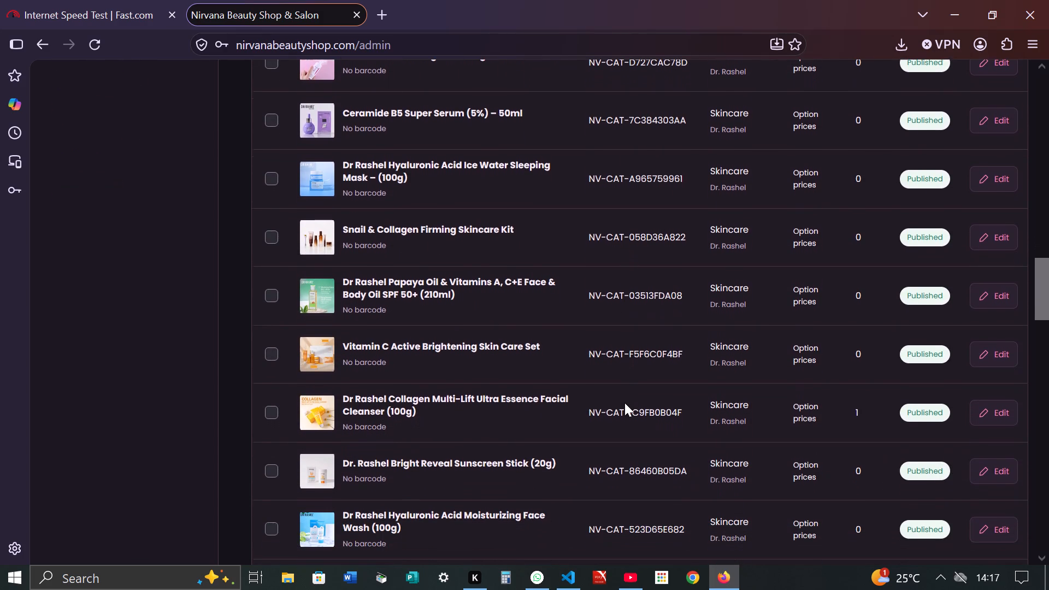
scroll(624, 403, "down", 3)
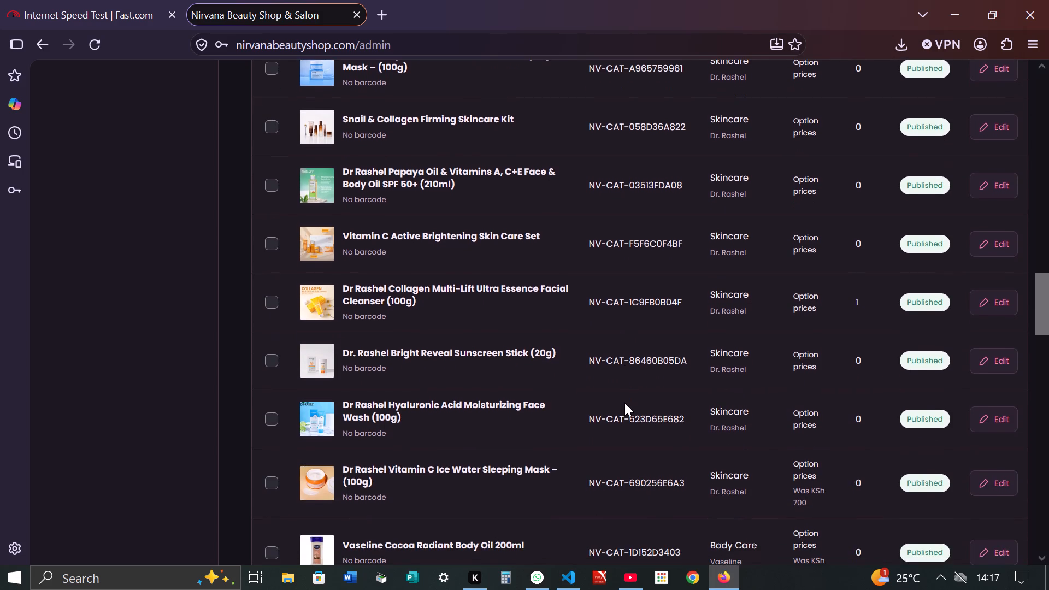
scroll(624, 403, "down", 3)
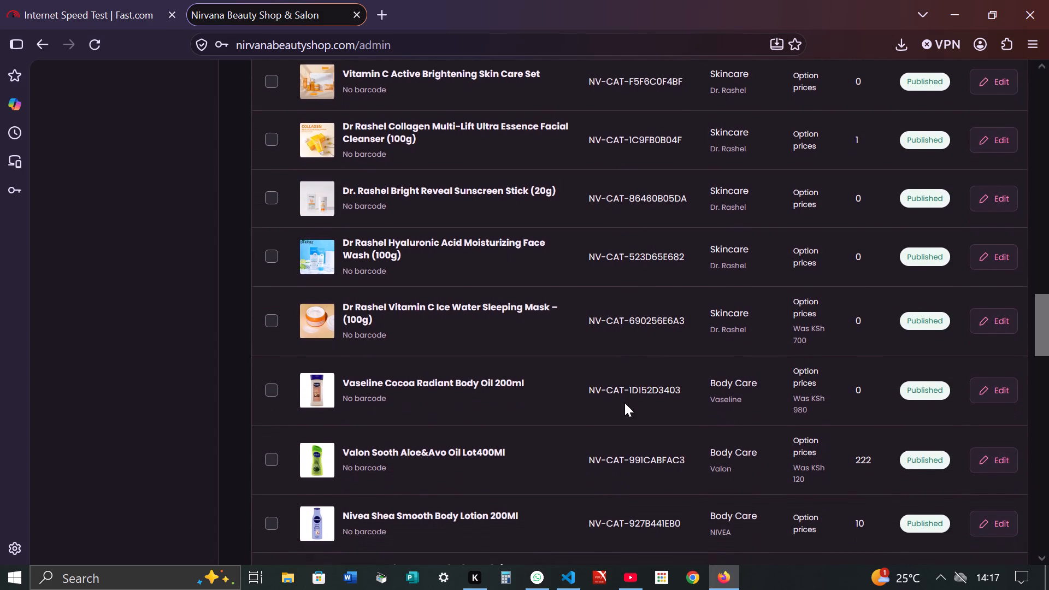
Examine the stock of the remaining products on catalogue page 1, from the Valon and Nivea lotions to the Vaseline lotions.
scroll(624, 403, "down", 3)
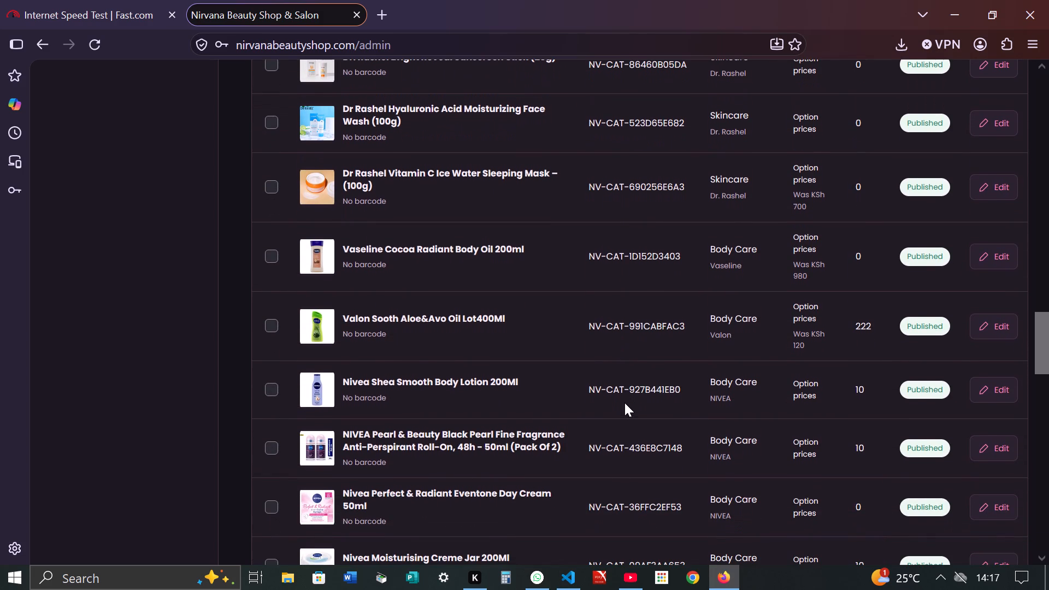
scroll(624, 403, "down", 4)
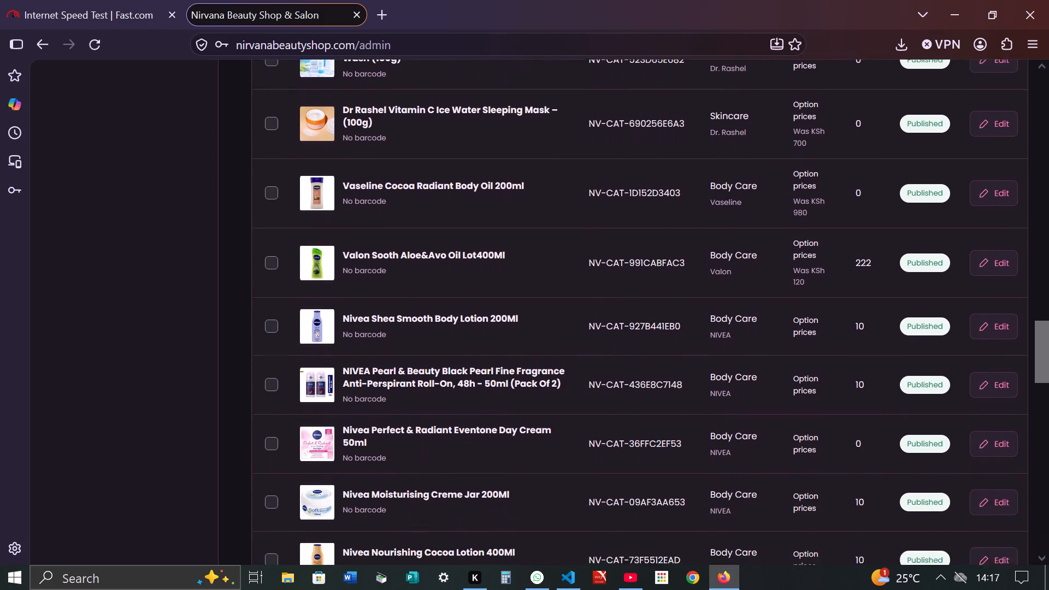
scroll(624, 403, "down", 3)
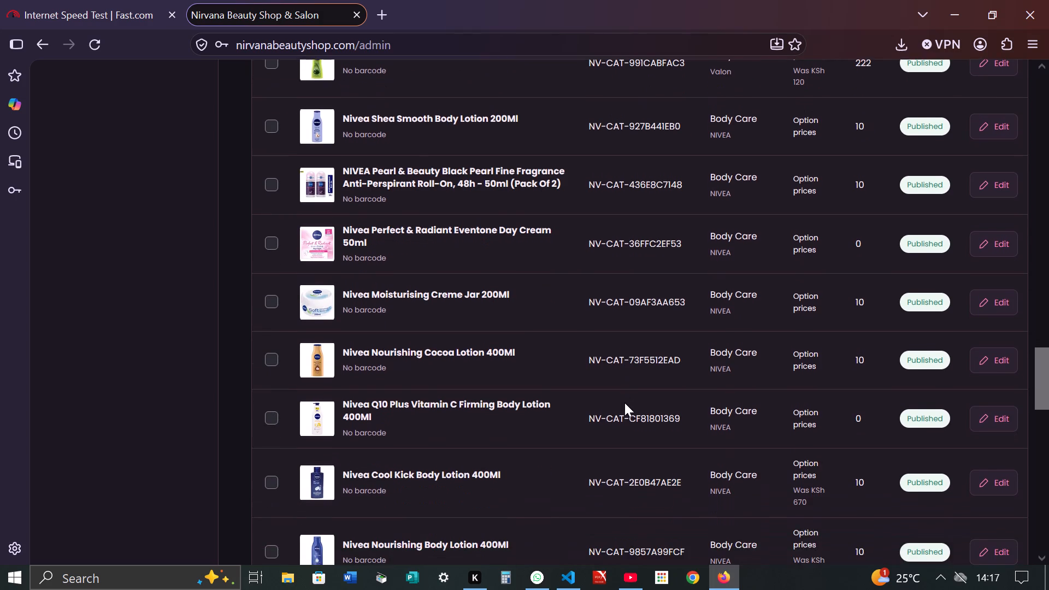
scroll(624, 403, "down", 5)
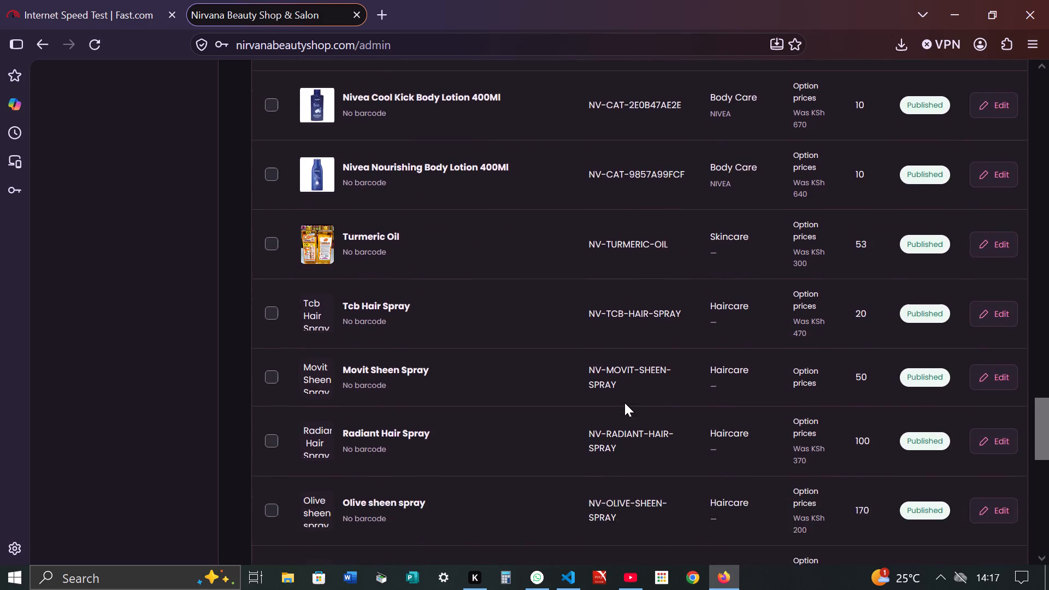
scroll(624, 403, "down", 6)
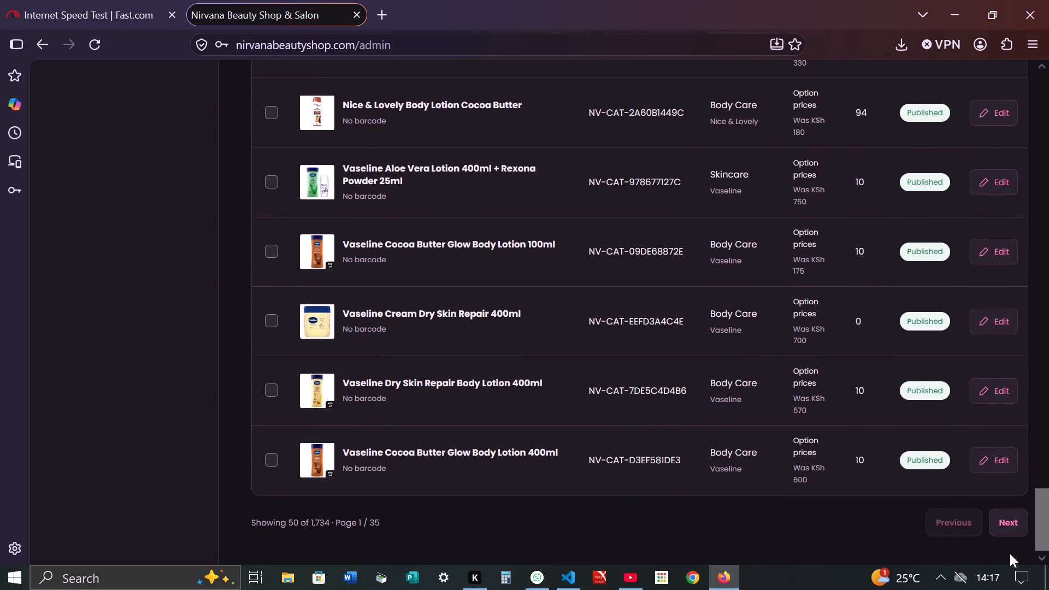
Go to page 2 of the catalogue and look over its products, from the Zoe lotions to the Aloe Vera package.
left_click(1004, 516)
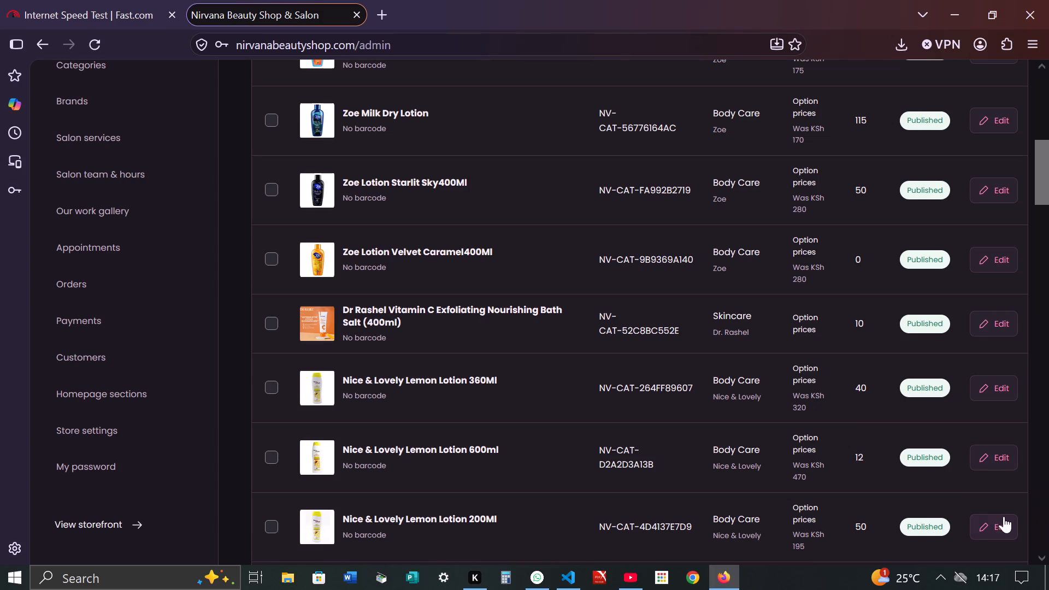
scroll(851, 423, "up", 2)
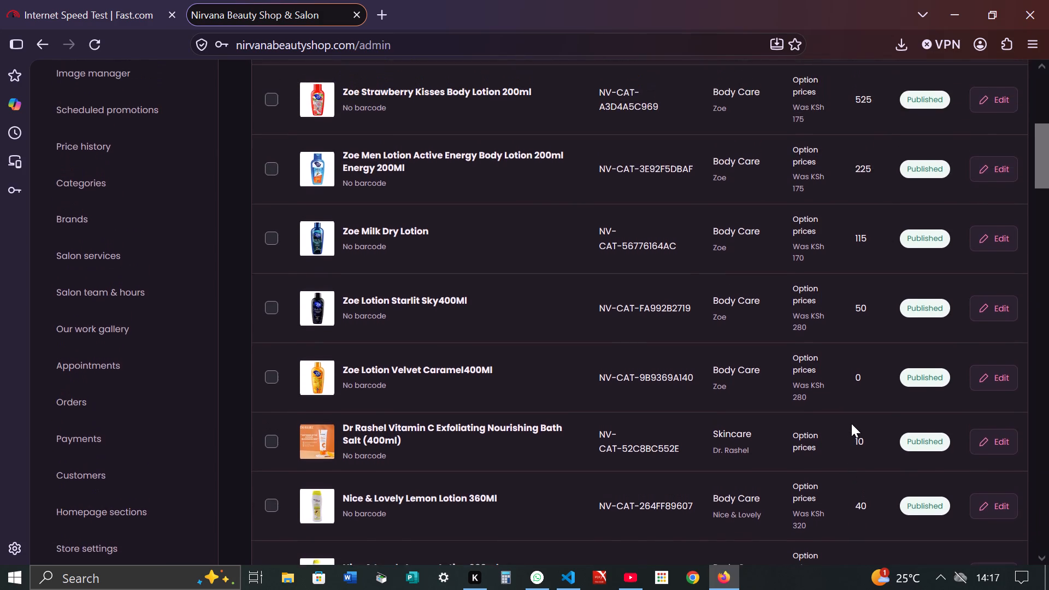
scroll(851, 423, "up", 2)
scroll(851, 423, "down", 2)
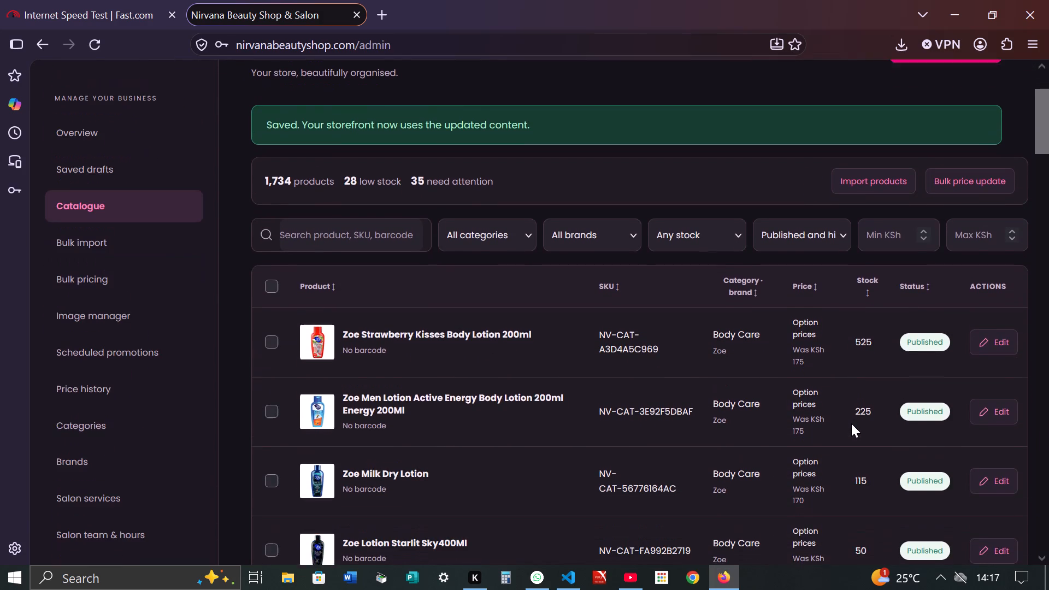
scroll(851, 423, "down", 3)
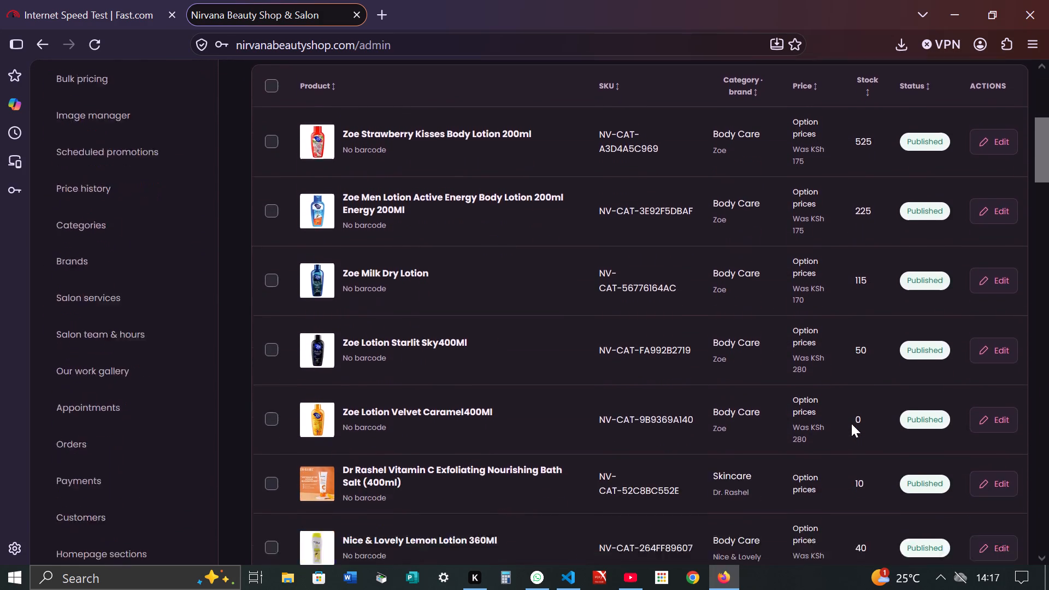
scroll(851, 423, "down", 6)
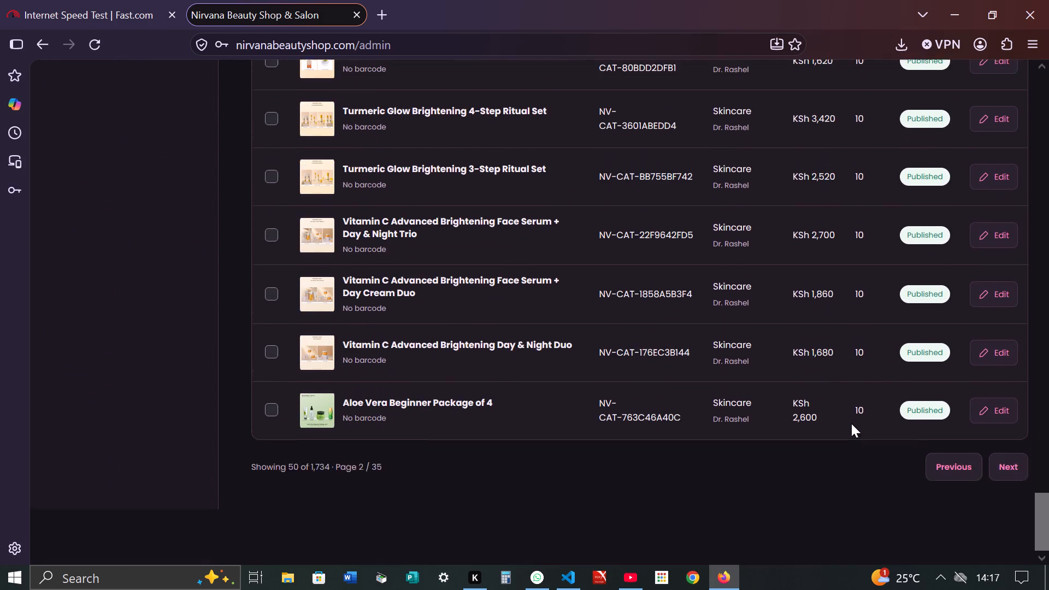
scroll(851, 423, "up", 5)
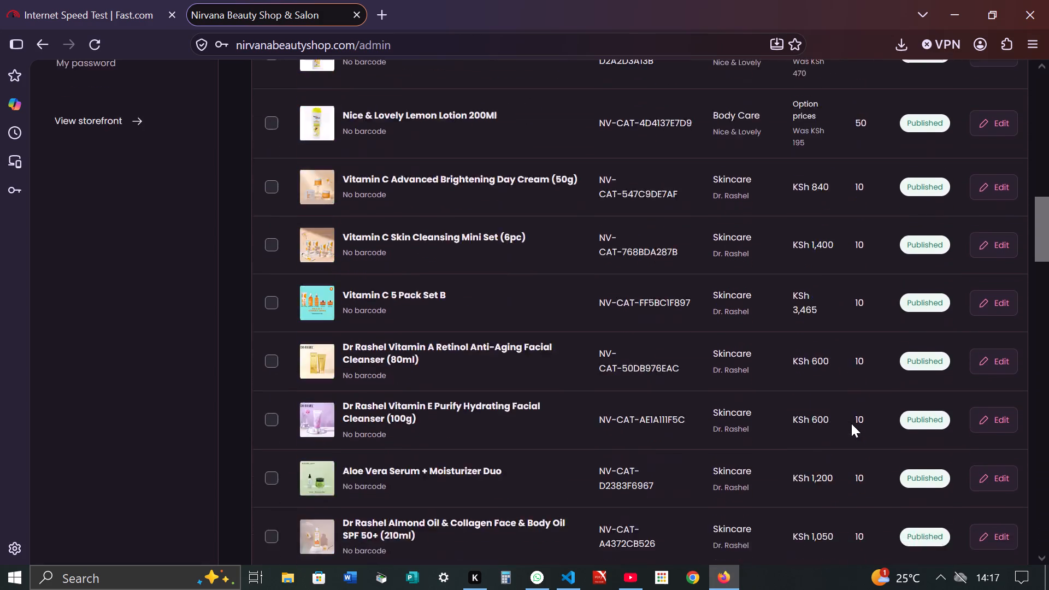
scroll(851, 423, "up", 2)
scroll(851, 423, "down", 2)
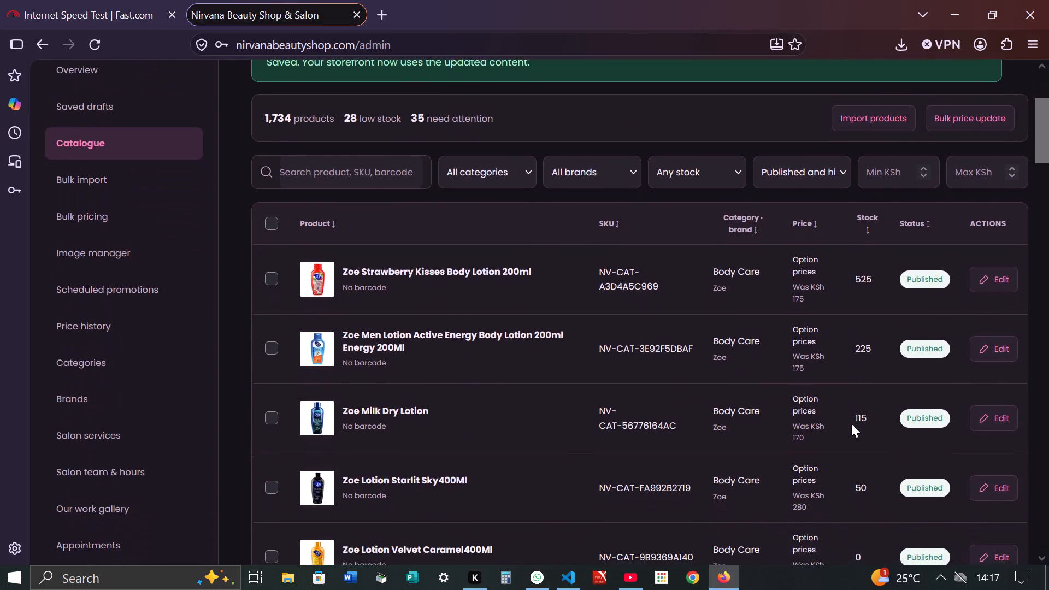
Examine the stock of the page 2 products from the Zoe Strawberry Kisses lotion to the Nice & Lovely Lemon lotions.
scroll(851, 423, "down", 3)
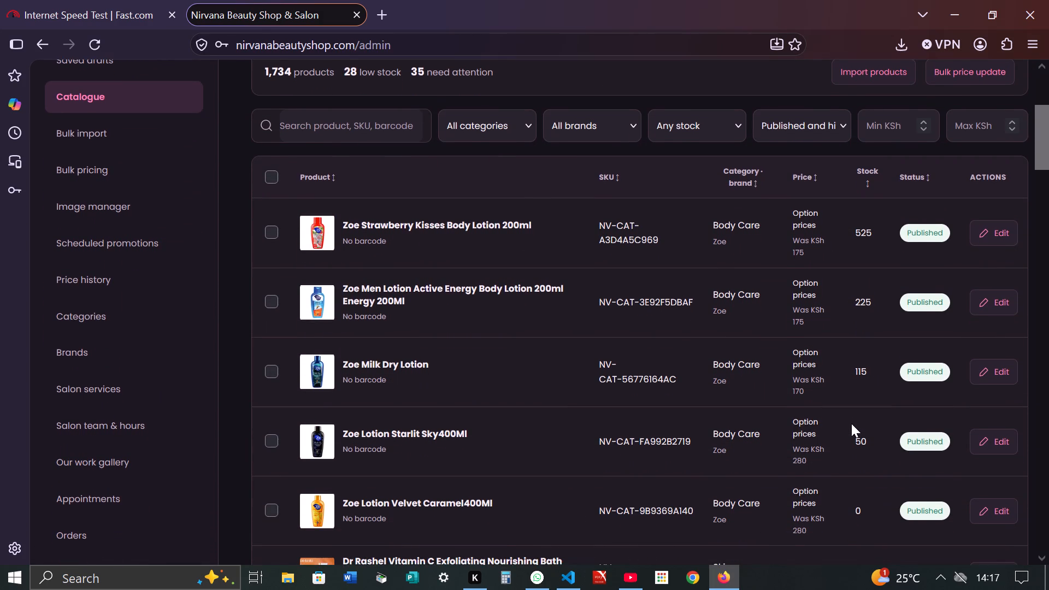
scroll(851, 423, "down", 3)
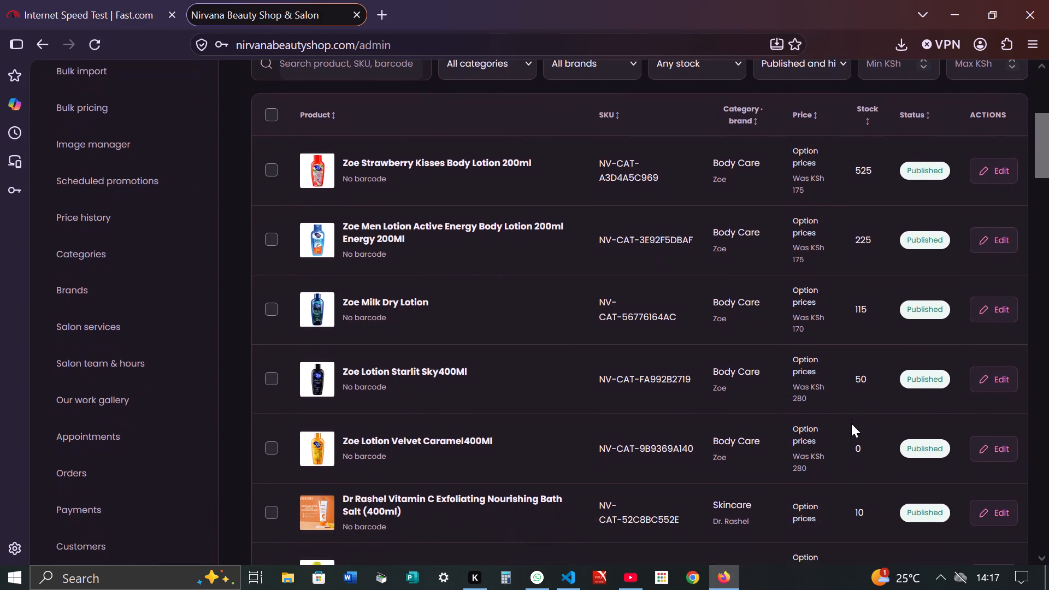
scroll(851, 423, "down", 2)
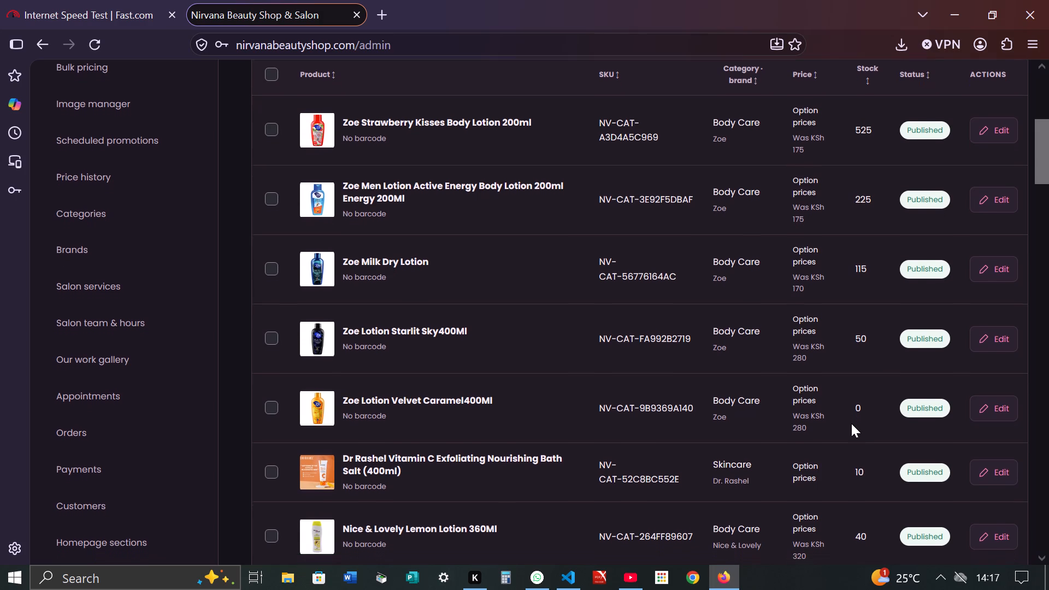
scroll(851, 423, "down", 3)
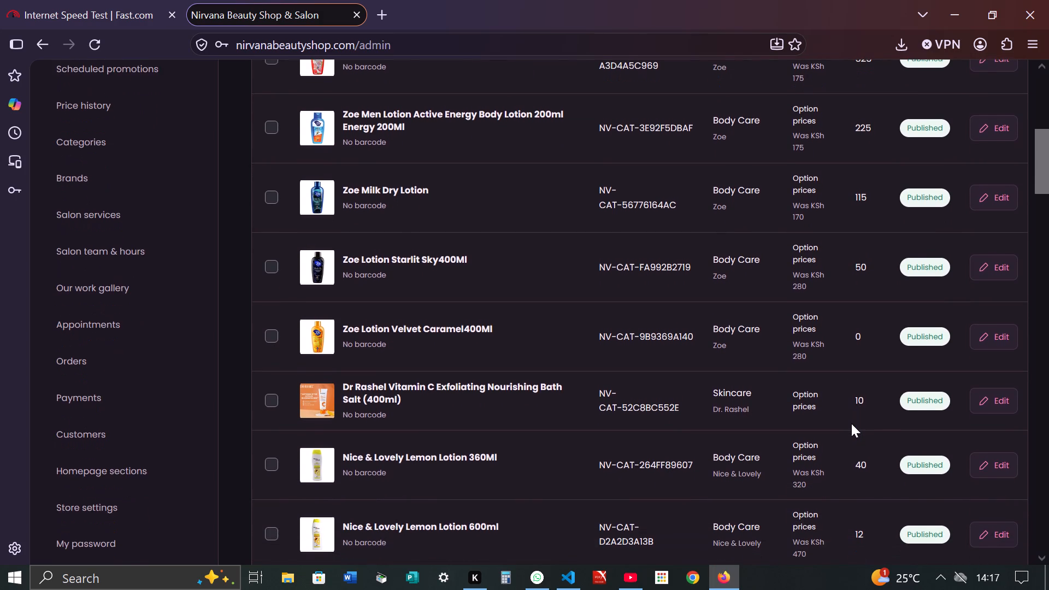
scroll(851, 423, "down", 2)
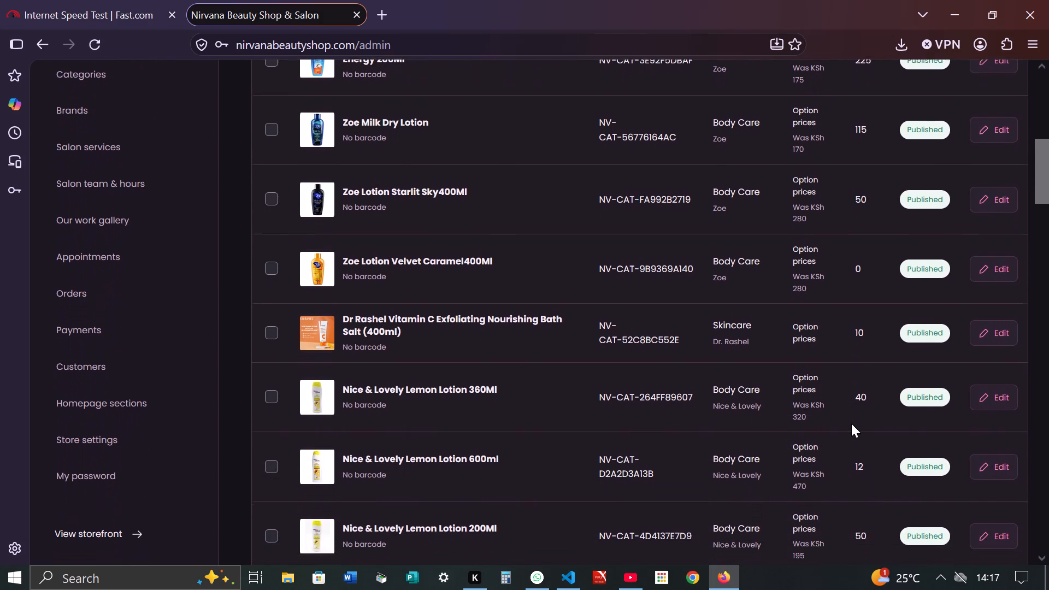
Examine the stock of the page 2 products from the Nice & Lovely Lemon lotions to Vitamin C 5 Pack Set B.
scroll(851, 423, "down", 2)
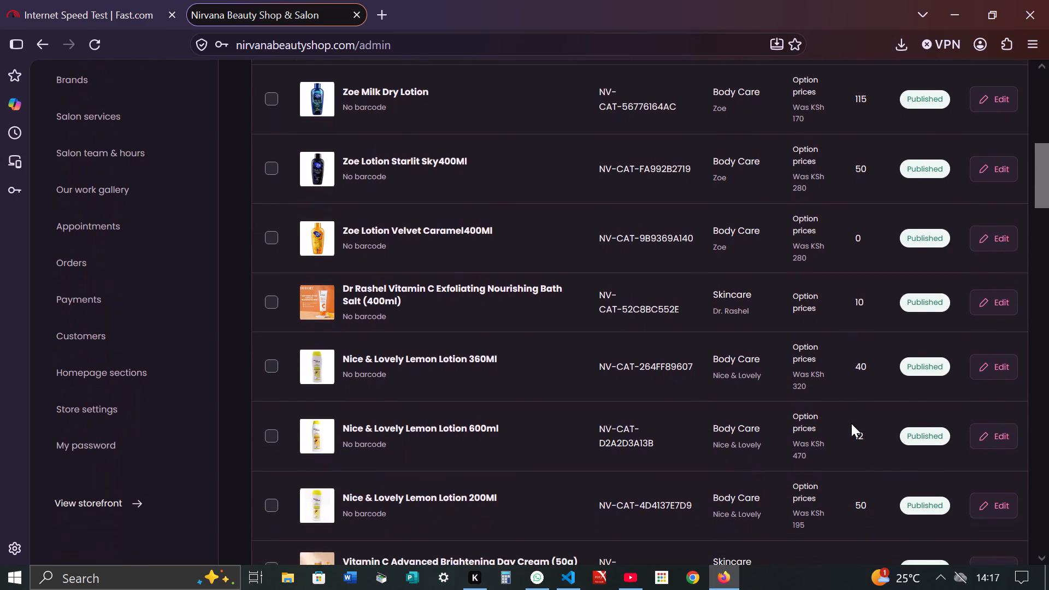
scroll(851, 423, "down", 3)
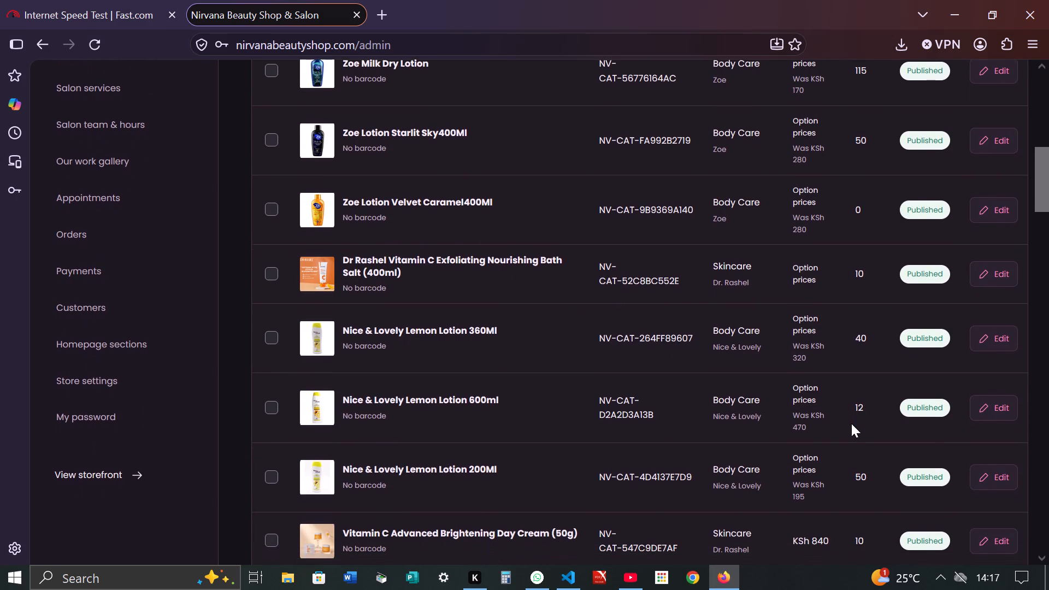
scroll(851, 423, "down", 2)
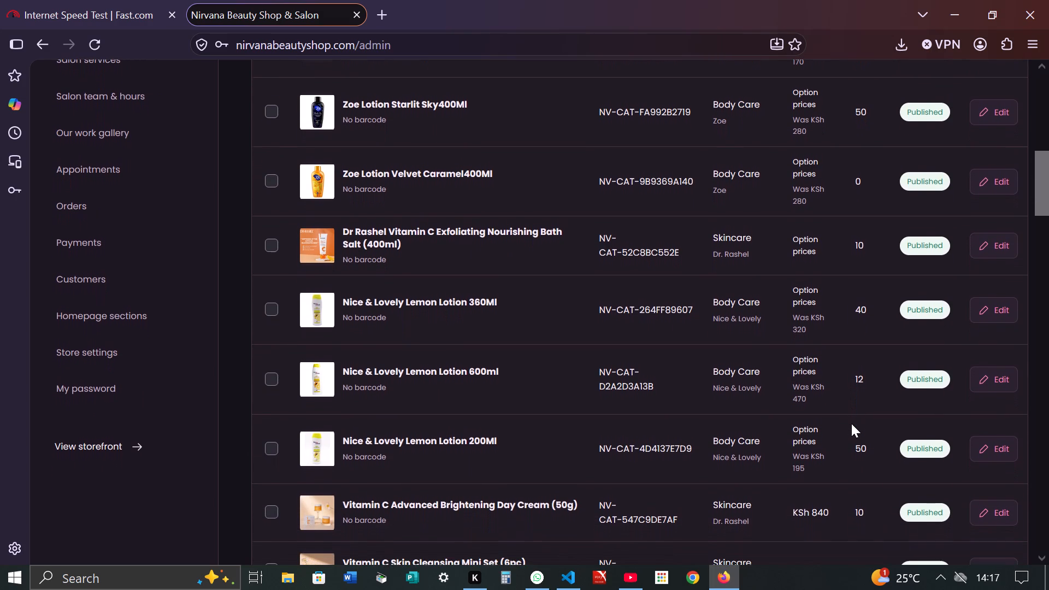
scroll(851, 423, "down", 1)
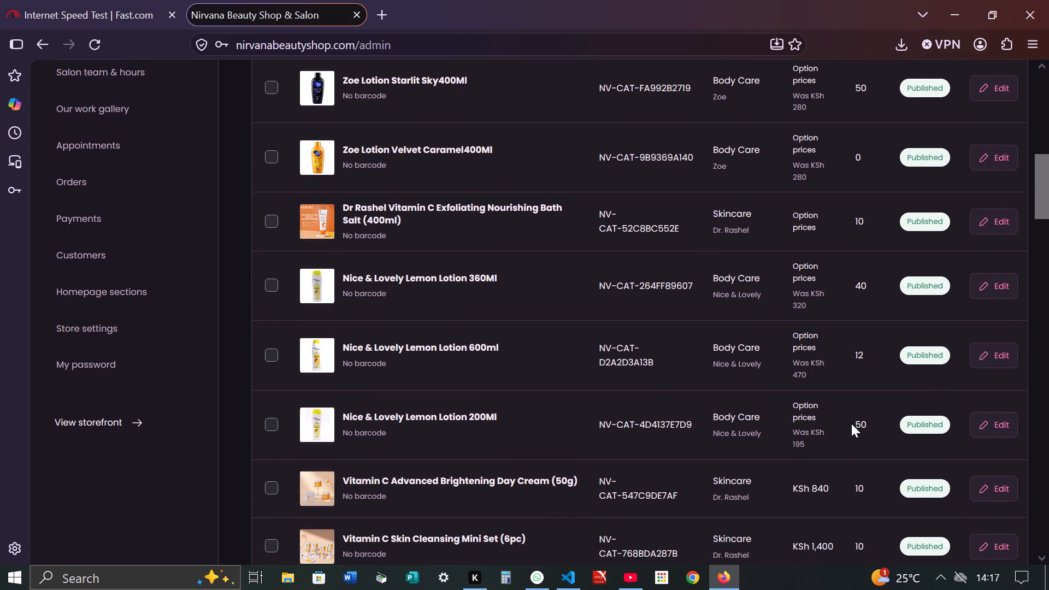
scroll(851, 423, "down", 2)
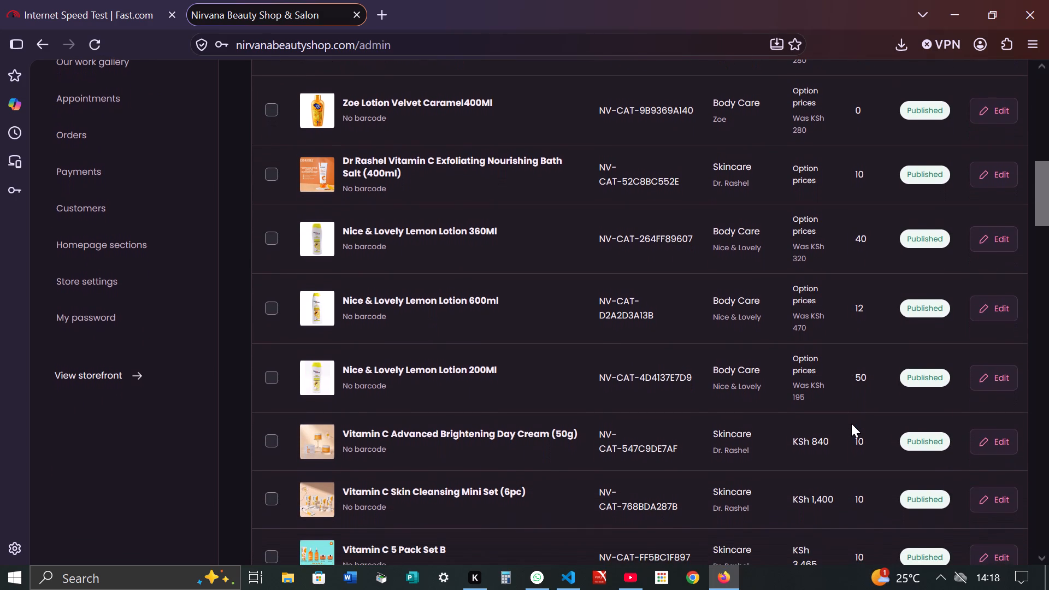
scroll(851, 423, "down", 2)
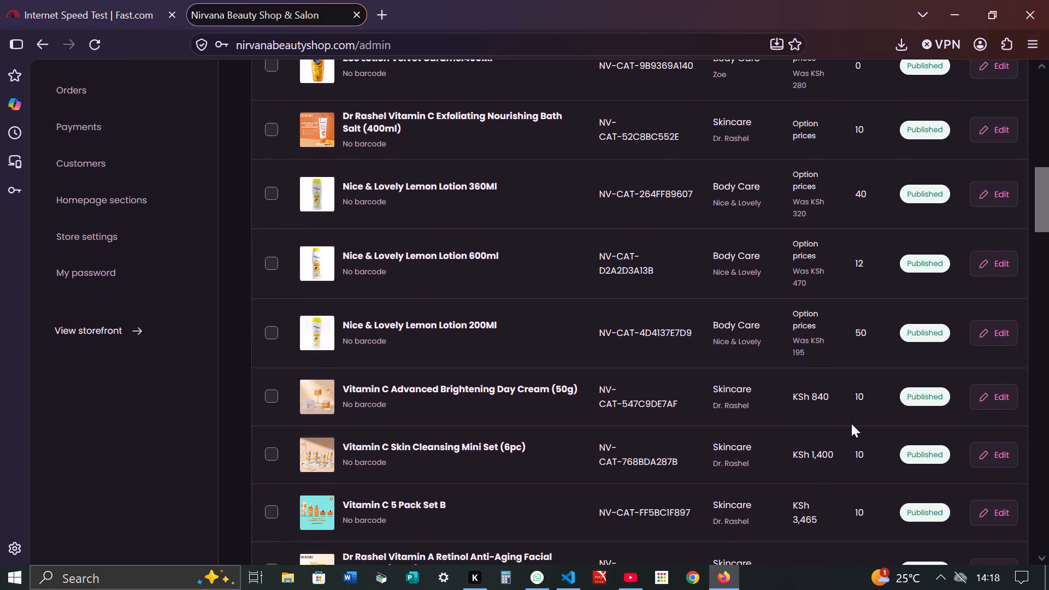
scroll(851, 423, "down", 1)
Reduce the Standard option's stock in the Dr Rashel Vitamin C Exfoliating Nourishing Bath Salt (400ml) record and save the record.
left_click(992, 138)
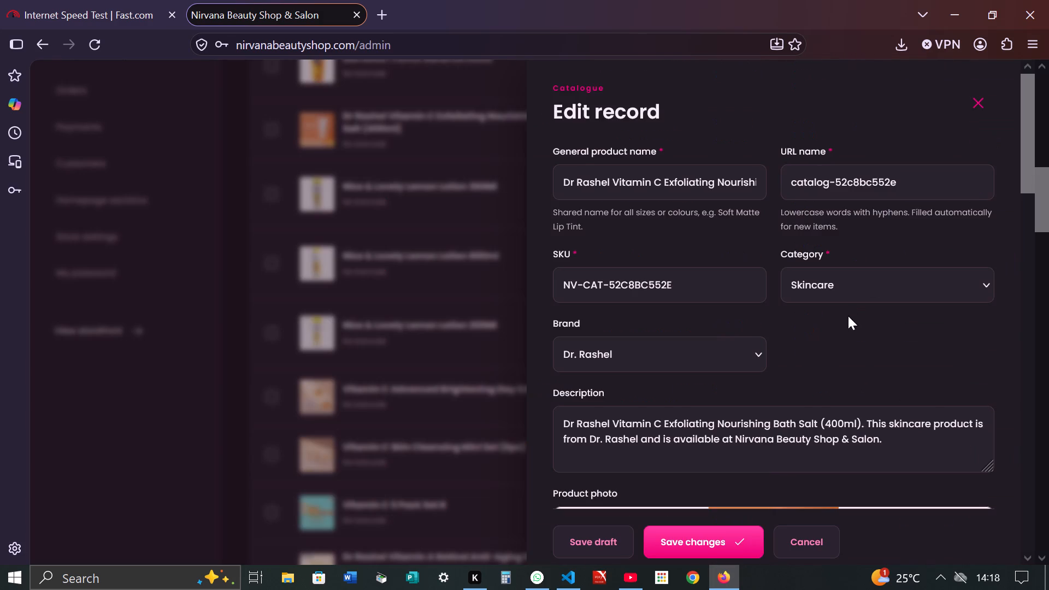
scroll(848, 316, "down", 6)
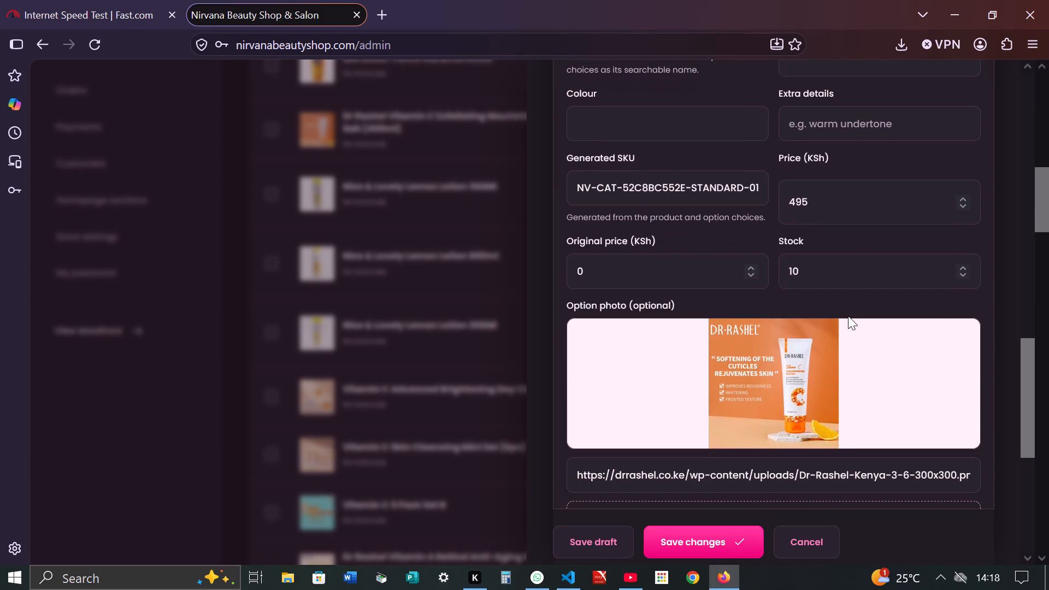
scroll(848, 316, "up", 1)
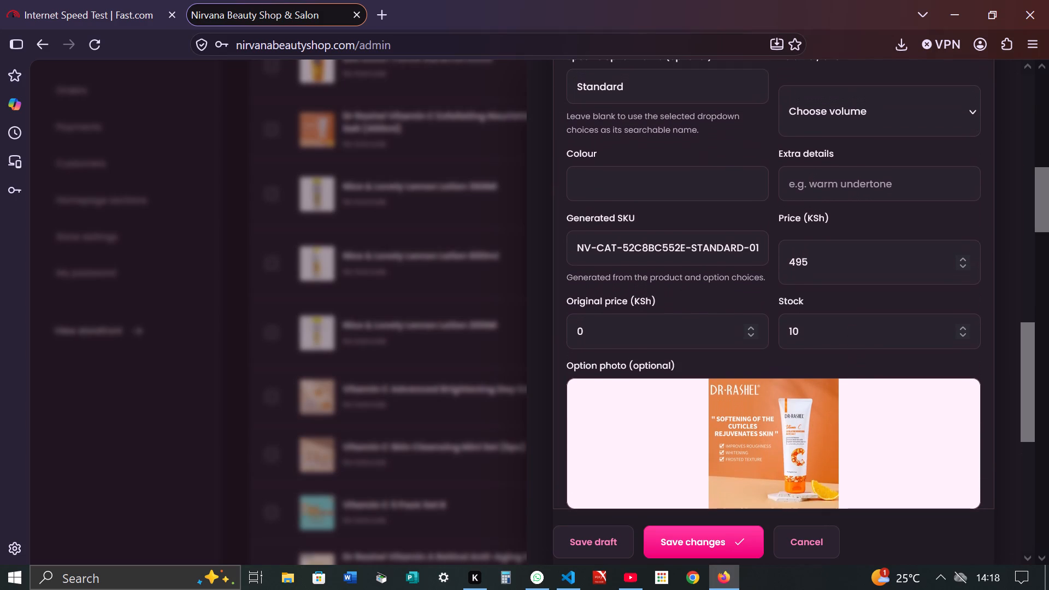
scroll(848, 316, "up", 2)
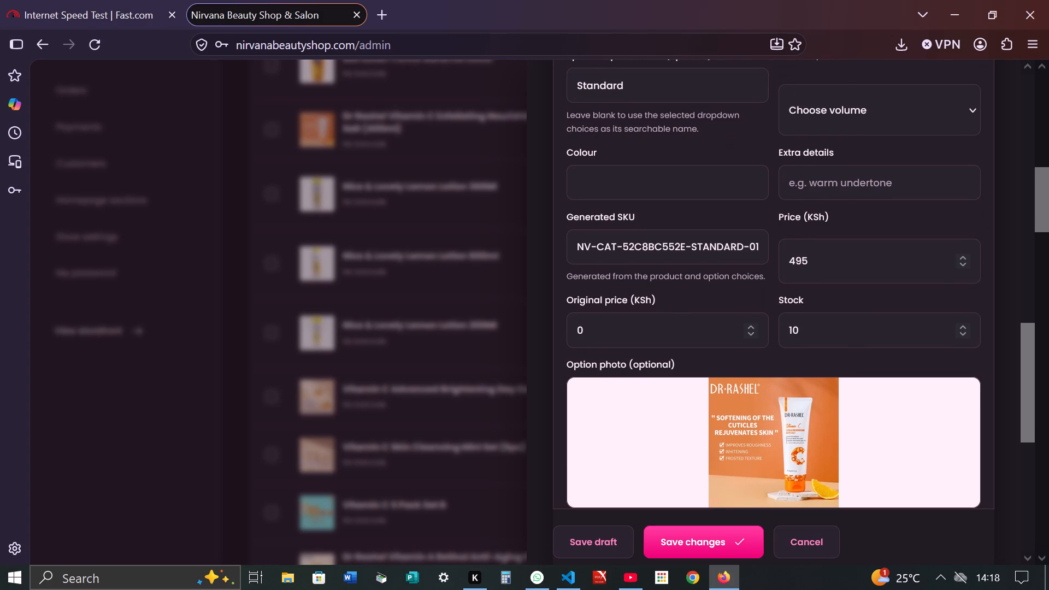
scroll(848, 316, "up", 1)
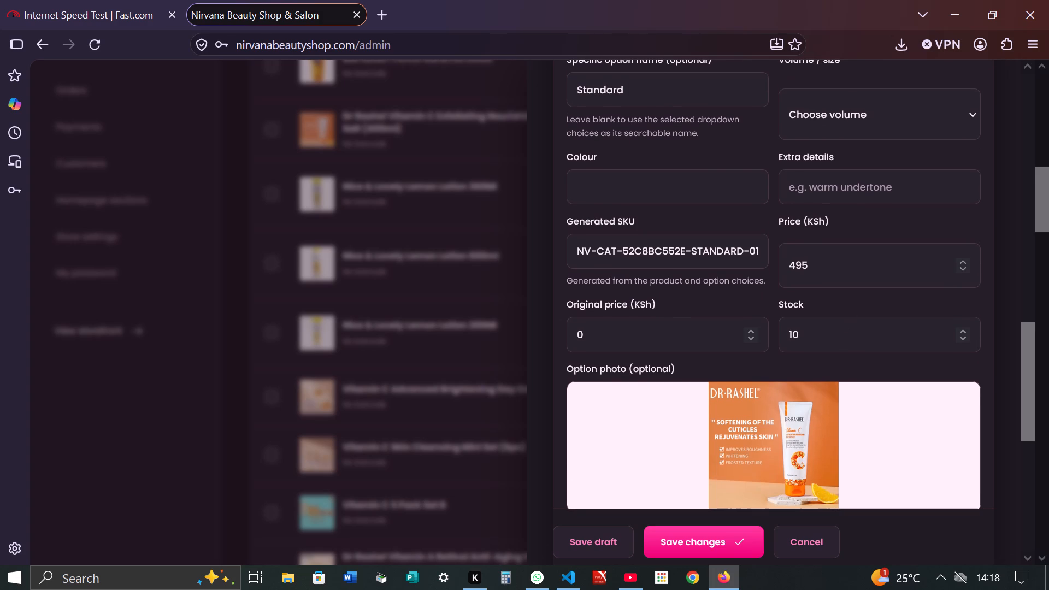
left_click(791, 337)
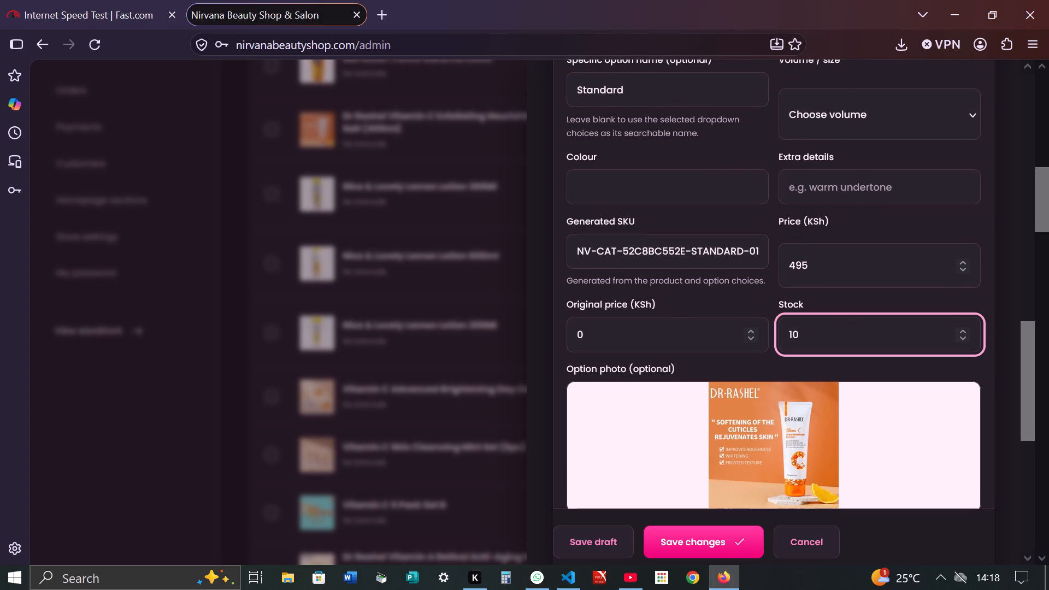
key("Right")
key("BackSpace")
scroll(851, 403, "down", 3)
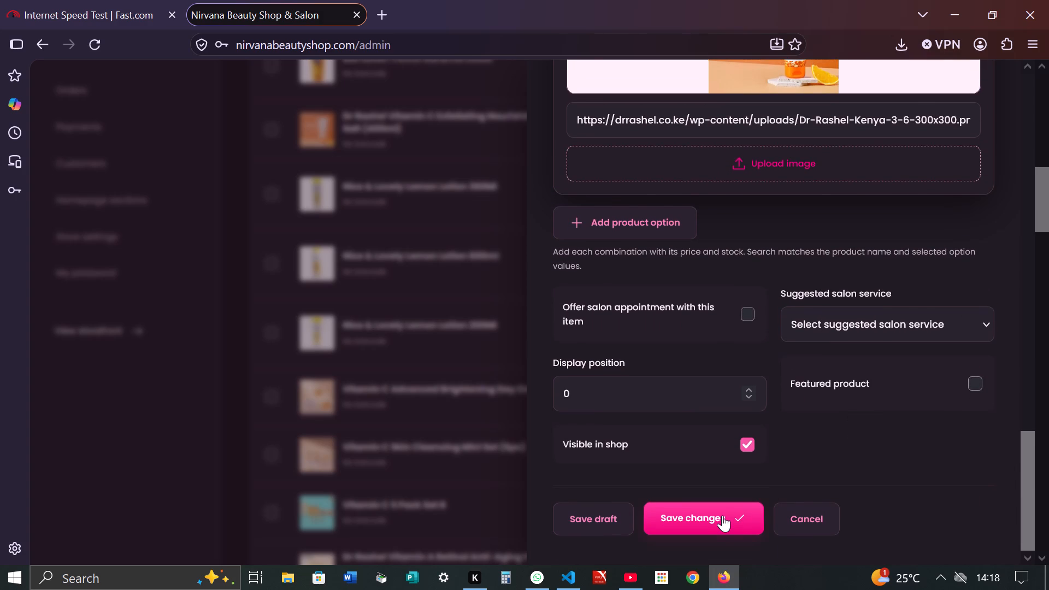
left_click(722, 515)
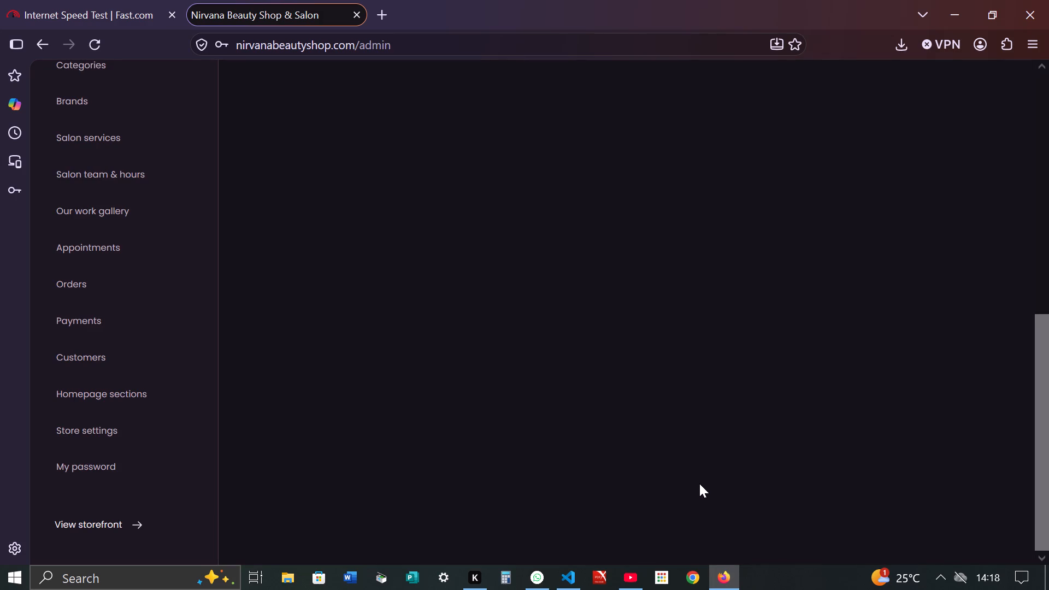
Examine the stock of the page 1 products from the Niacinamide Single-Use Face Serum to Miadi Shampoo Neutralizing 240ml.
scroll(707, 473, "down", 1)
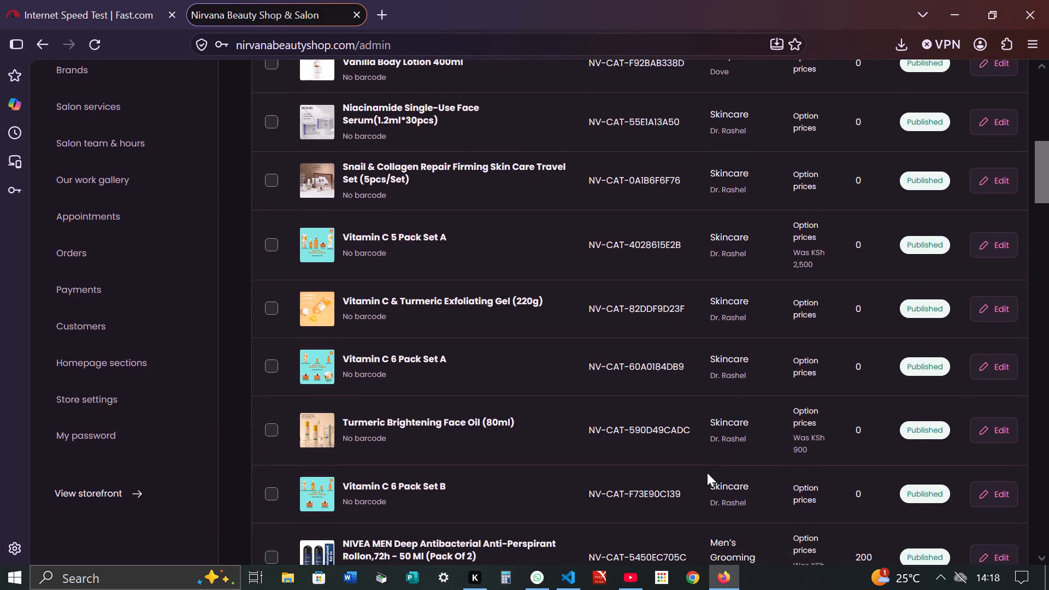
scroll(707, 473, "down", 1)
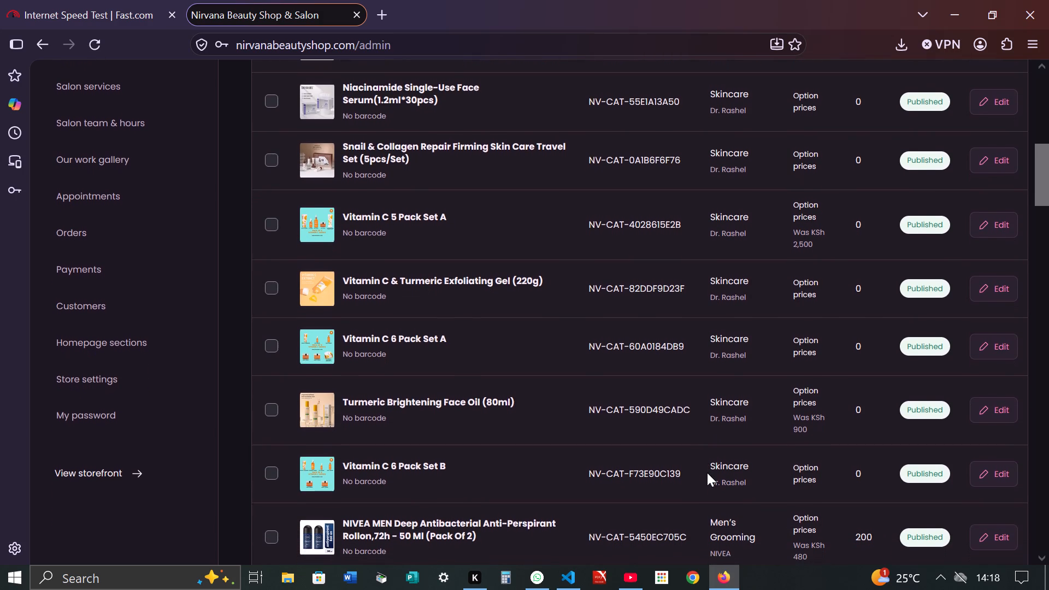
scroll(707, 473, "down", 3)
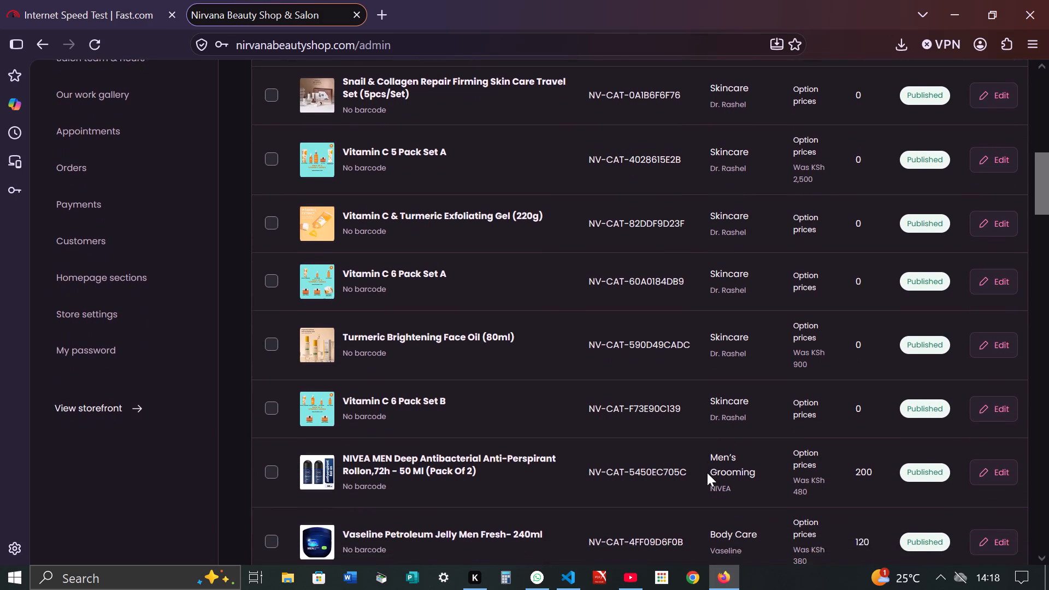
scroll(707, 473, "down", 2)
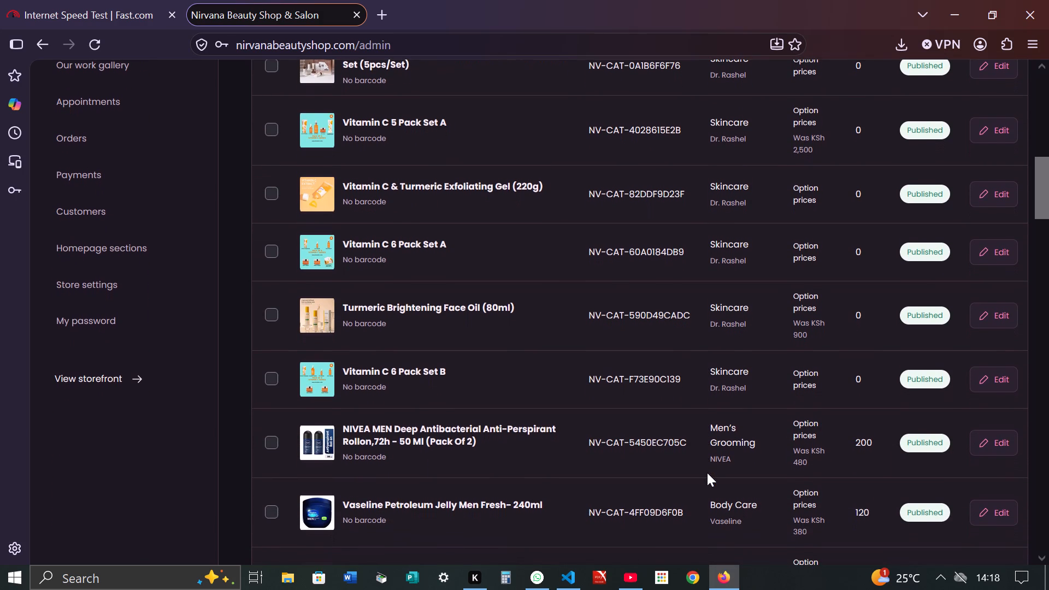
scroll(707, 473, "down", 1)
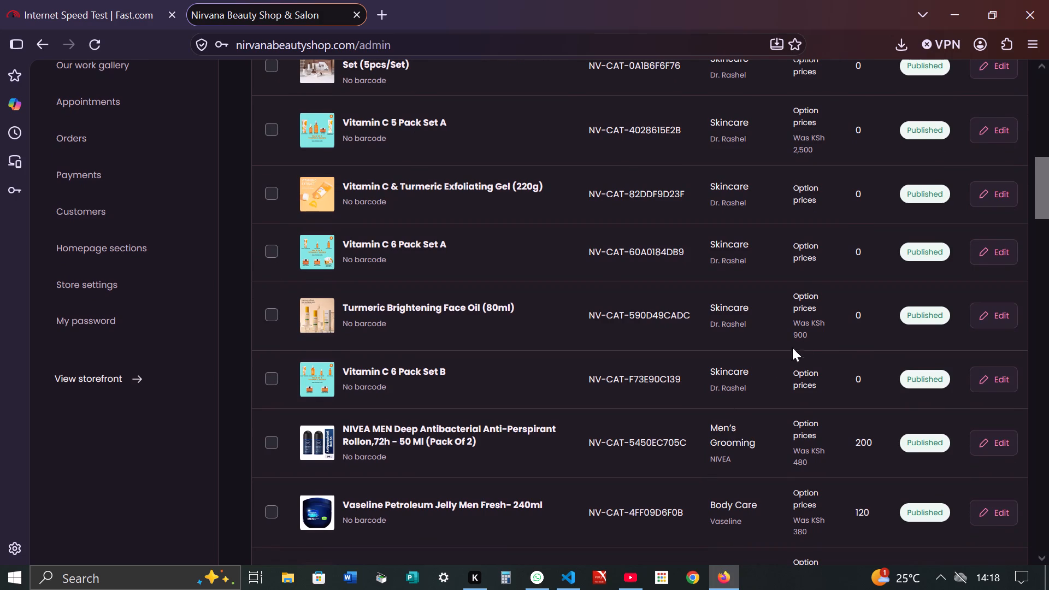
scroll(709, 371, "down", 2)
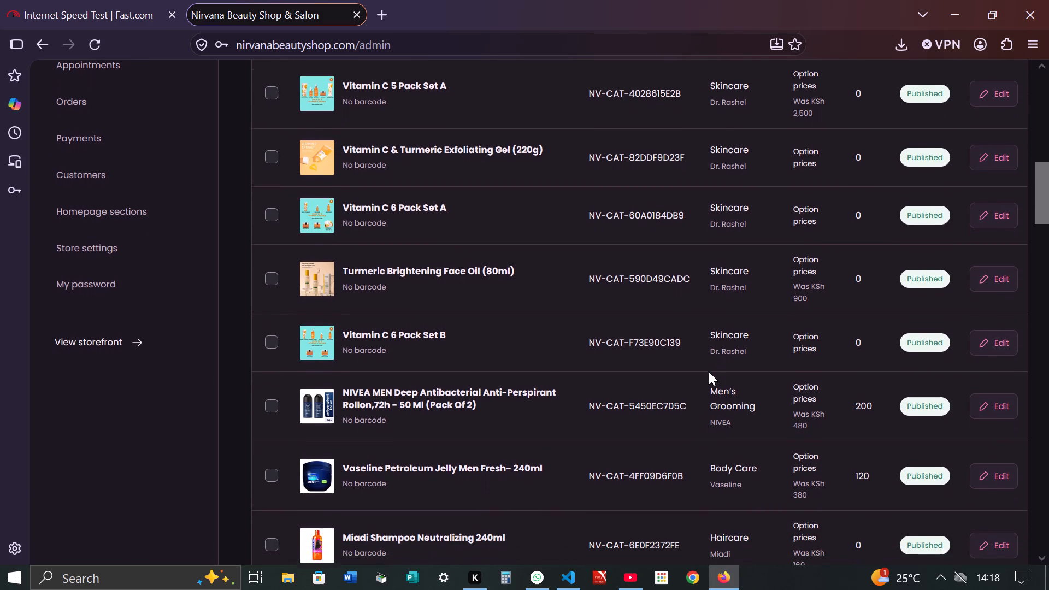
scroll(709, 371, "down", 4)
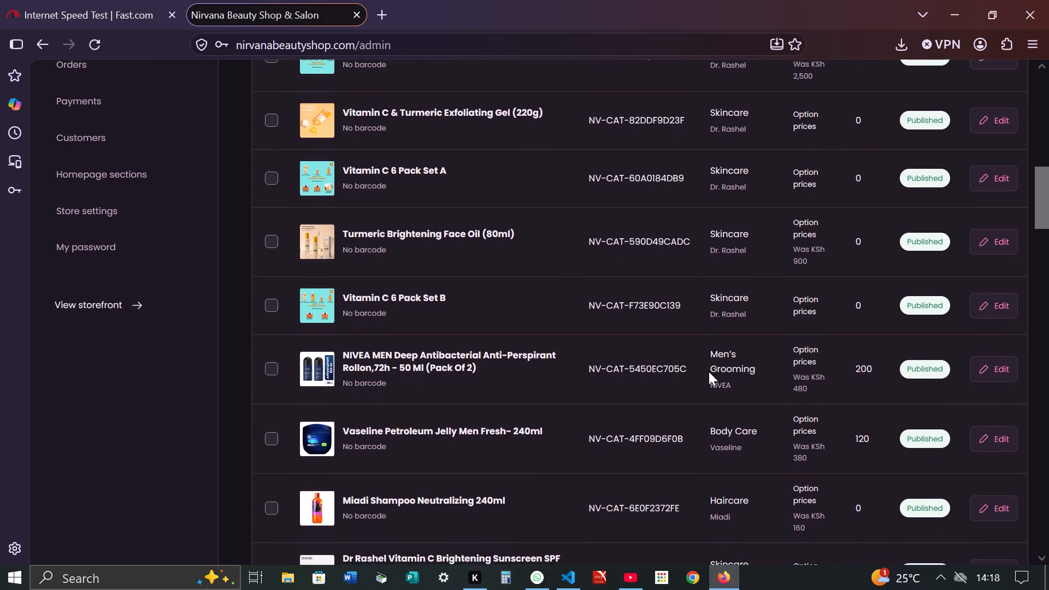
Look over the stock of the remaining page 1 products, through the Nivea lotions and hair sprays to Vaseline Dry Skin Repair Body Lotion 400ml.
scroll(709, 371, "down", 5)
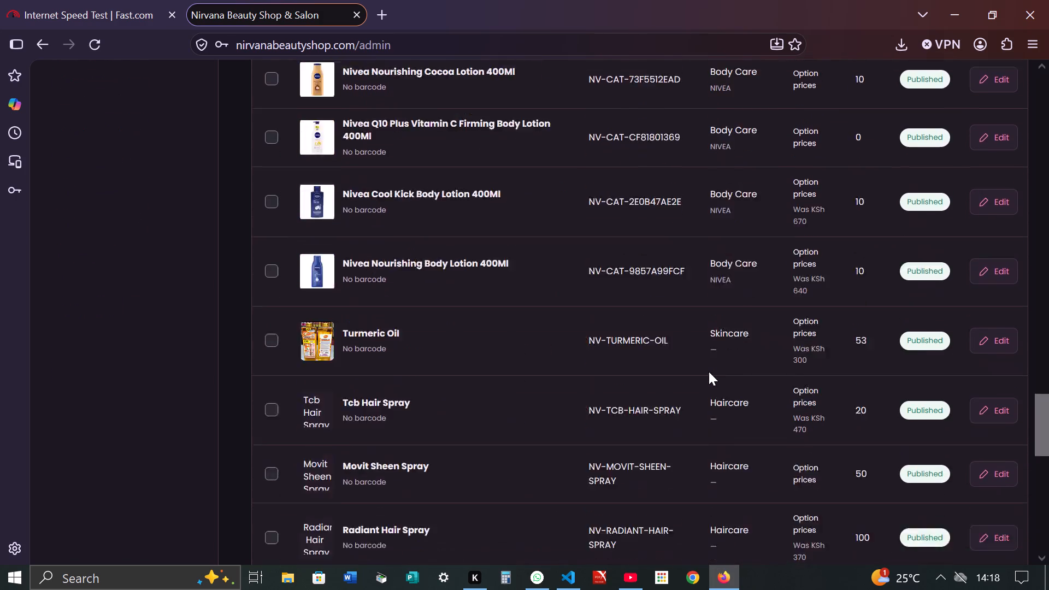
scroll(709, 371, "down", 4)
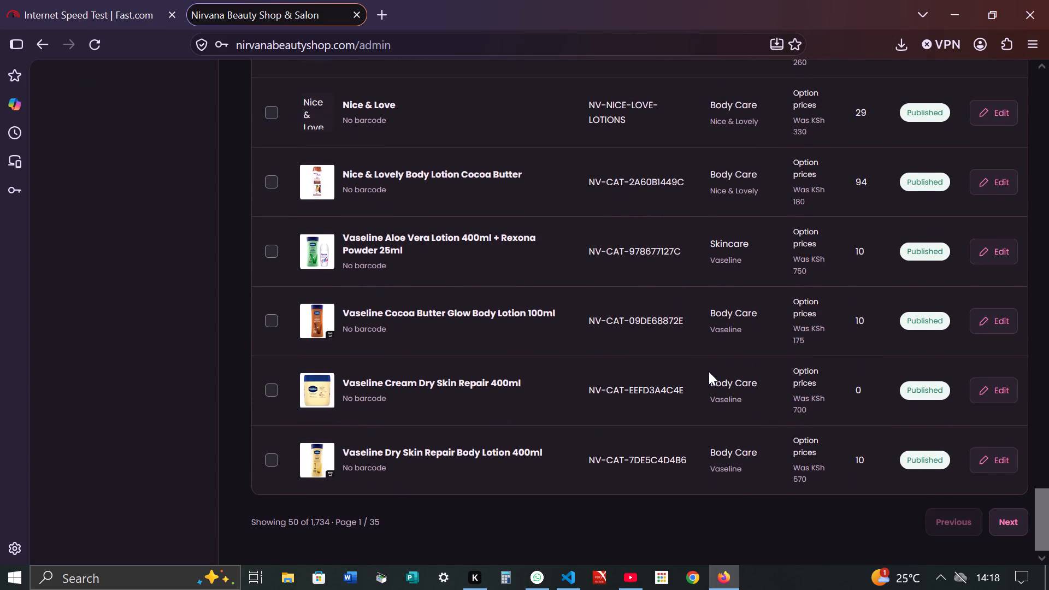
scroll(709, 371, "up", 4)
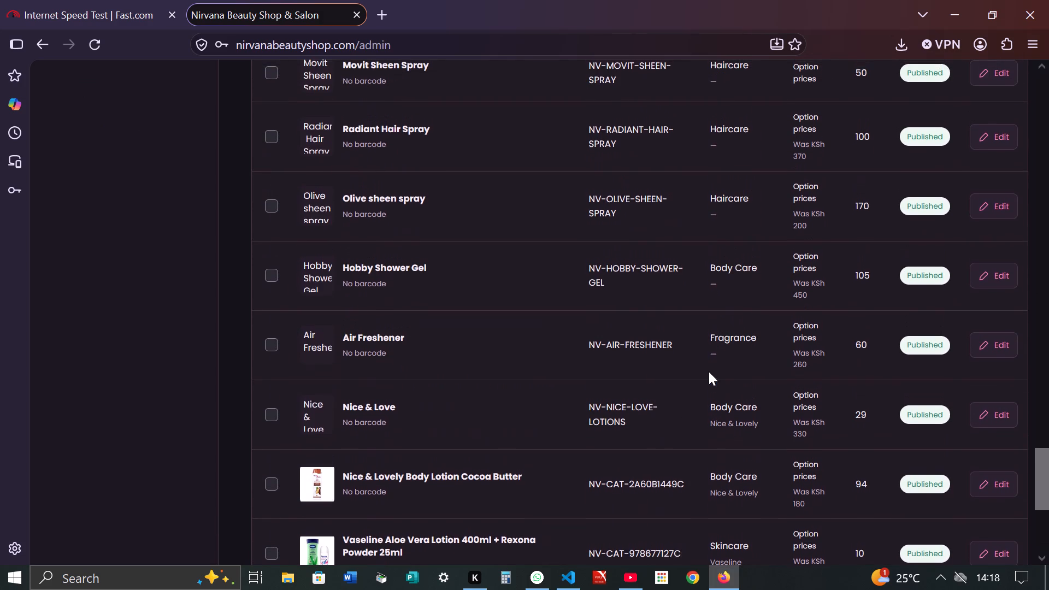
scroll(709, 371, "down", 2)
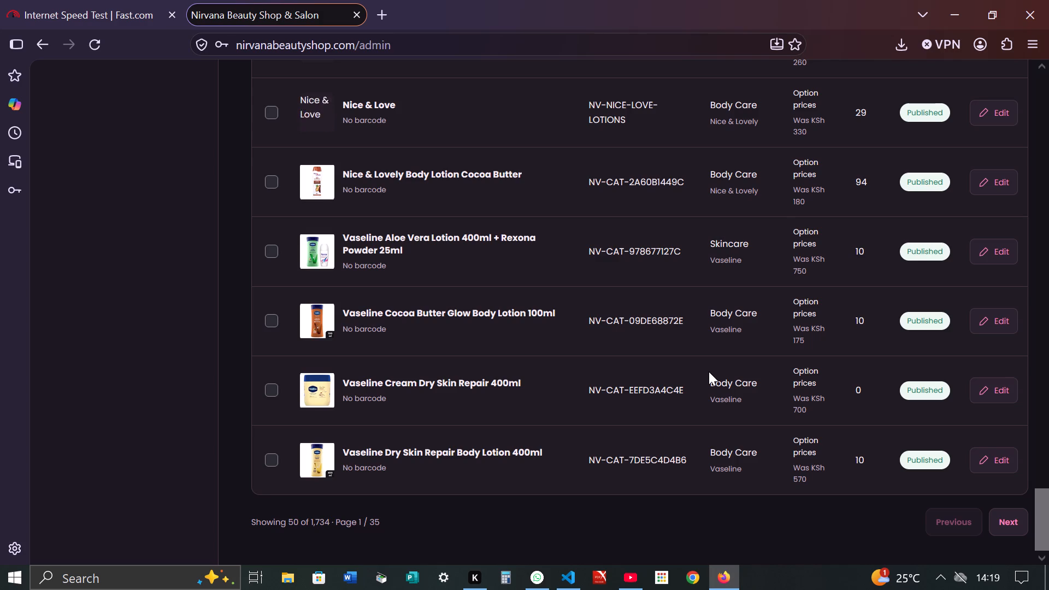
scroll(709, 371, "down", 1)
scroll(521, 328, "down", 1)
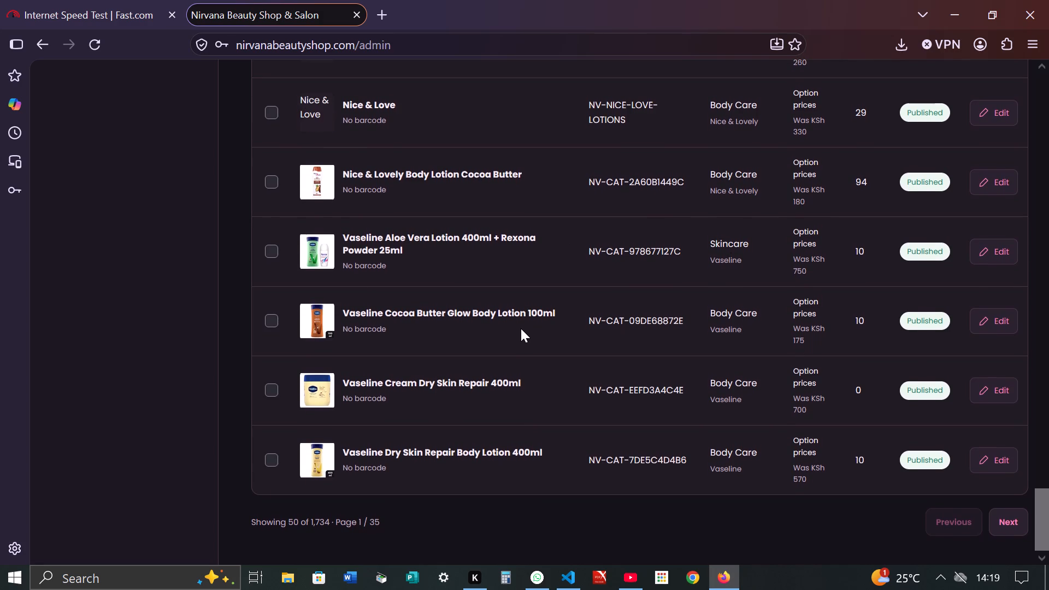
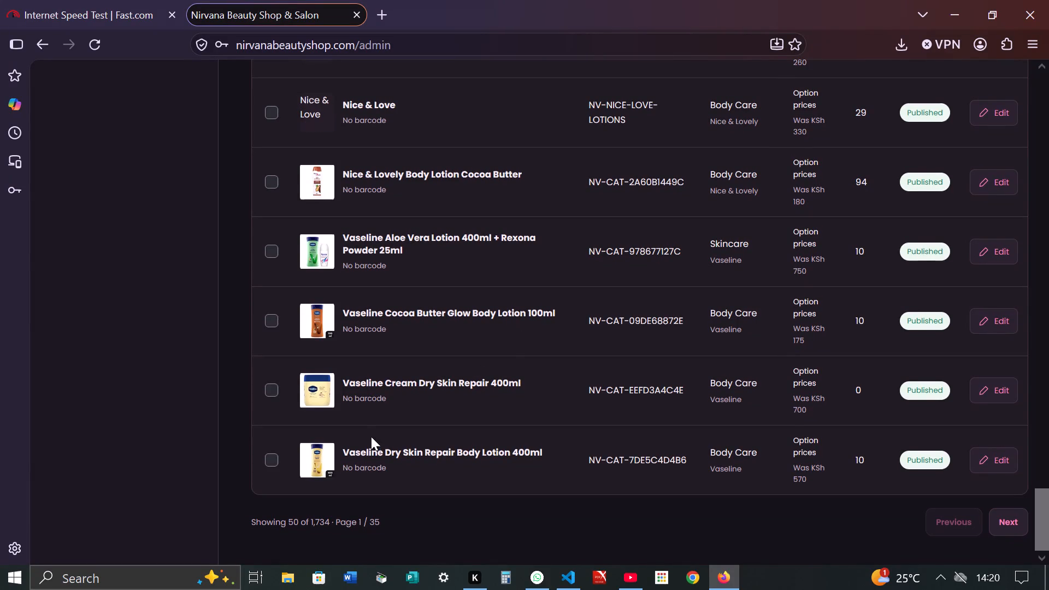
Check the details and Standard option stock in the Vaseline Cream Dry Skin Repair 400ml record and save the record.
left_click(981, 388)
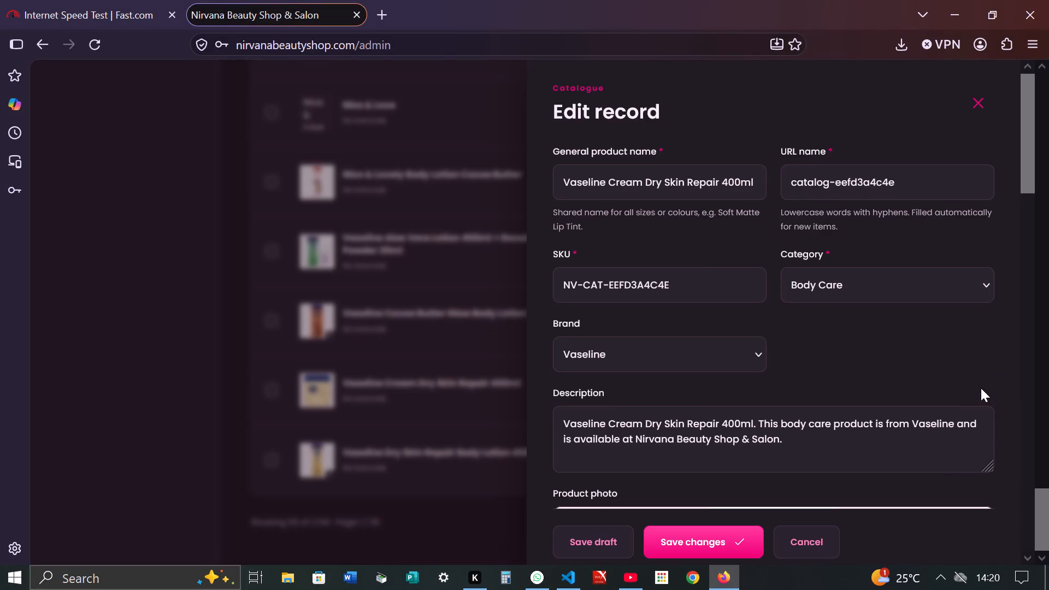
scroll(964, 385, "down", 3)
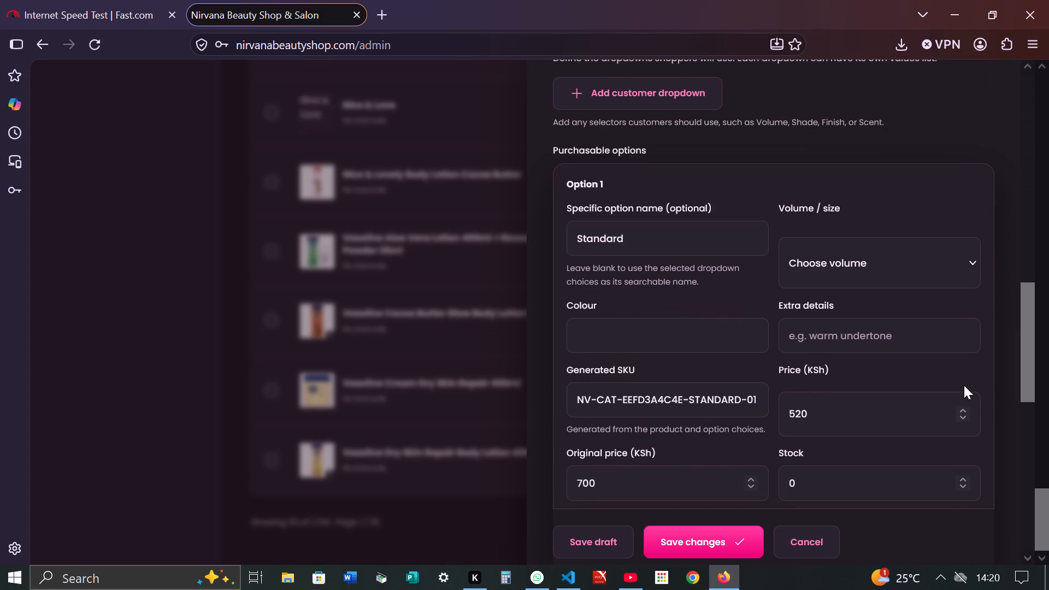
scroll(964, 385, "down", 1)
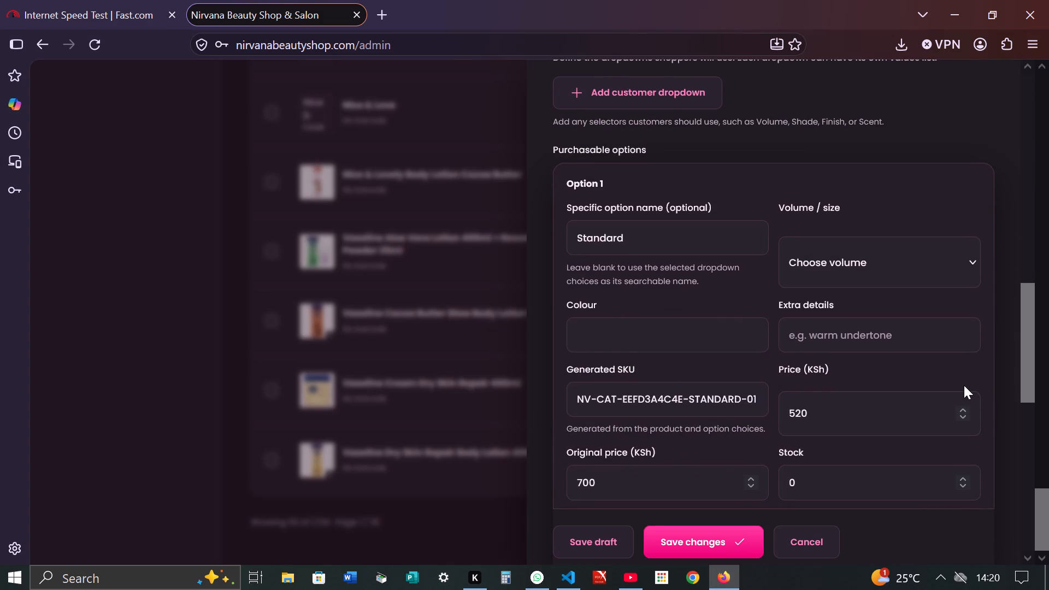
scroll(964, 385, "up", 1)
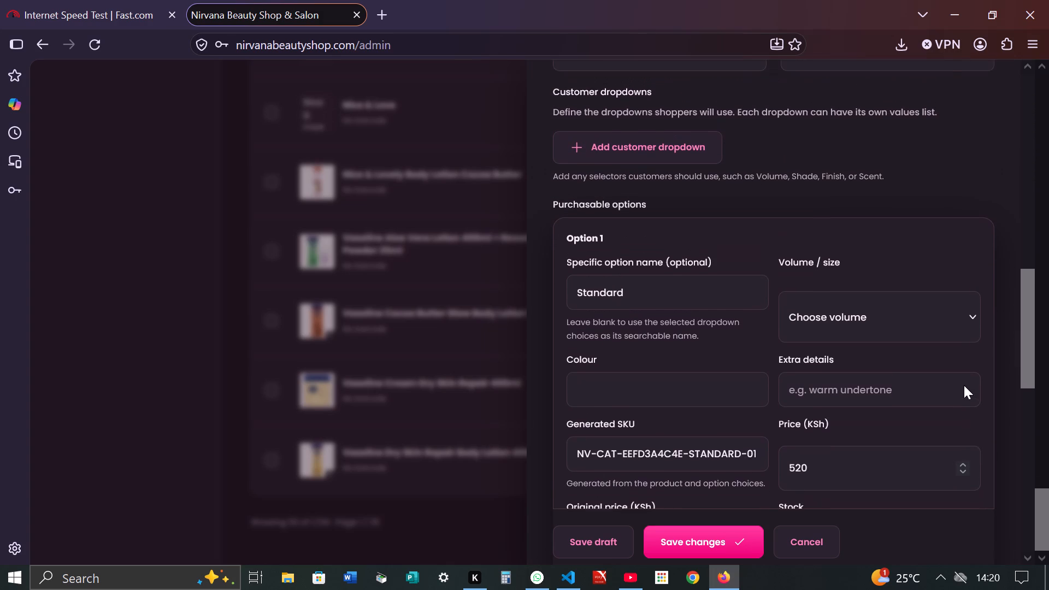
scroll(964, 385, "up", 3)
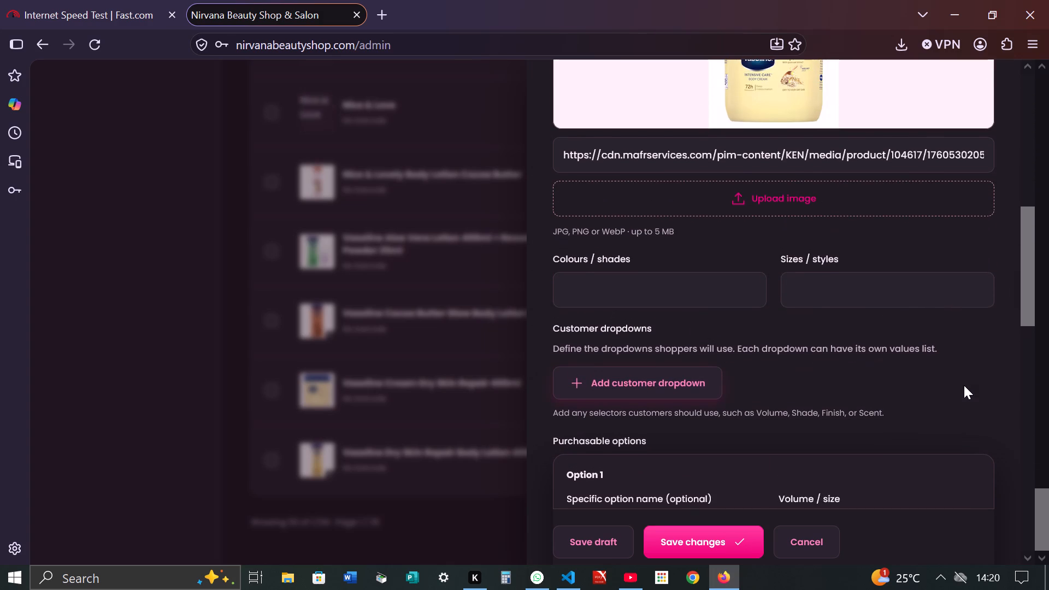
scroll(964, 385, "up", 1)
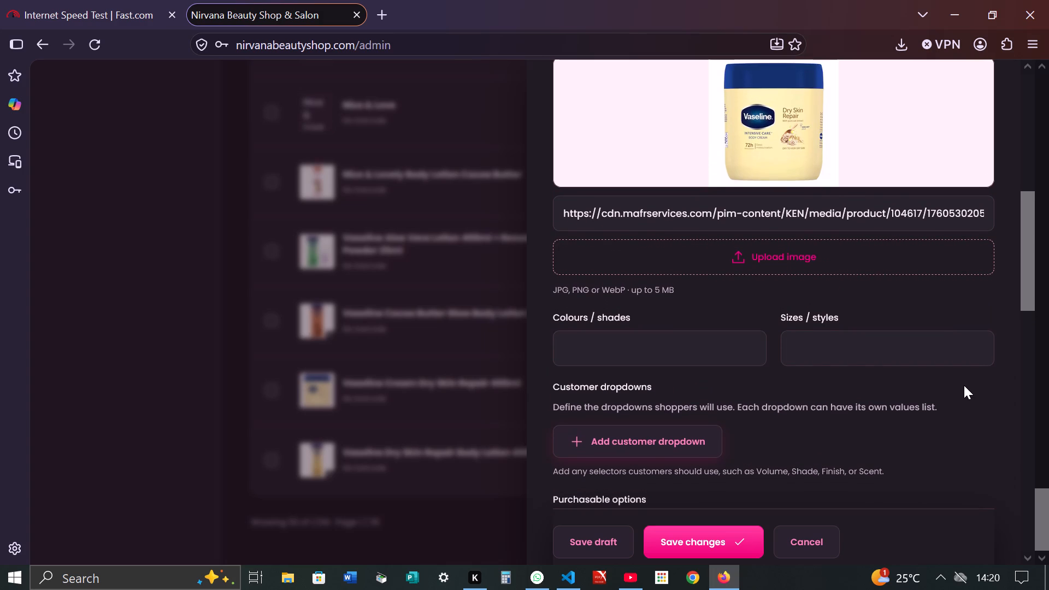
scroll(964, 385, "down", 4)
left_click(725, 511)
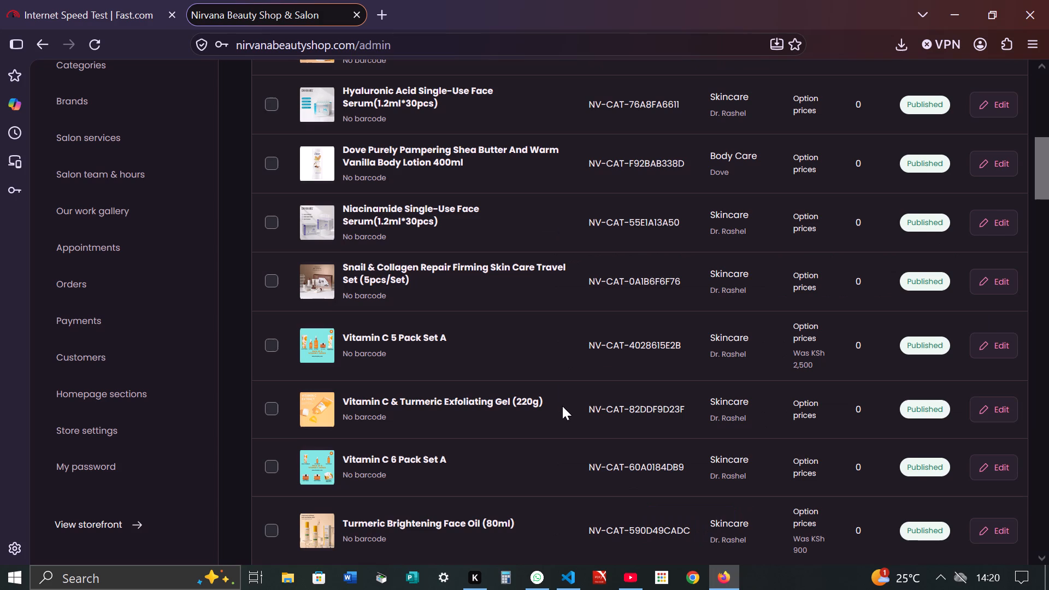
Examine the stock of the page 1 products from the Hyaluronic Acid Single-Use Face Serum to Vaseline Dry Skin Repair Body Lotion 400ml.
scroll(562, 406, "down", 3)
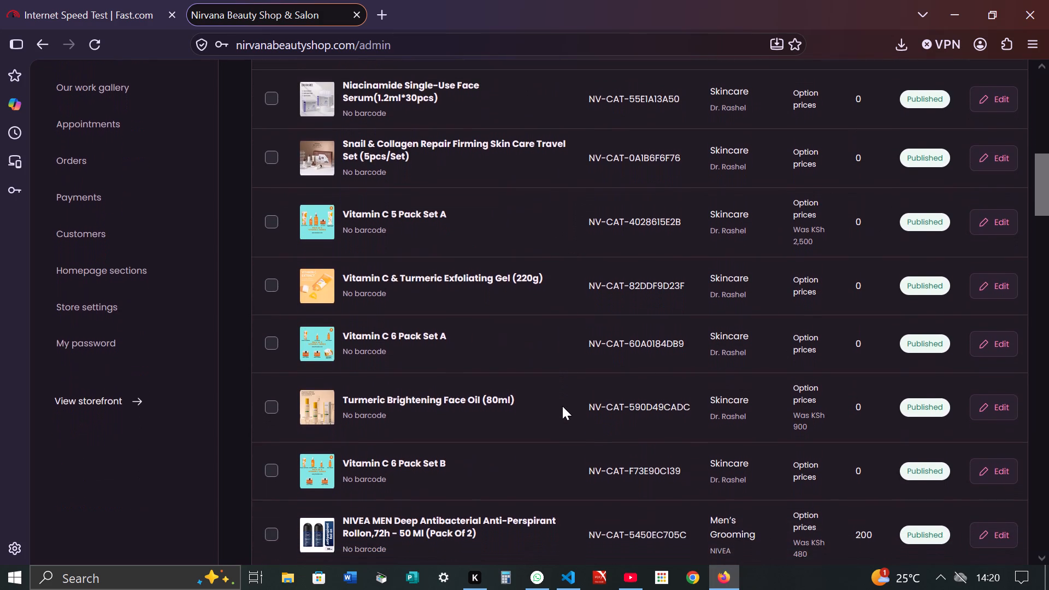
scroll(562, 406, "down", 2)
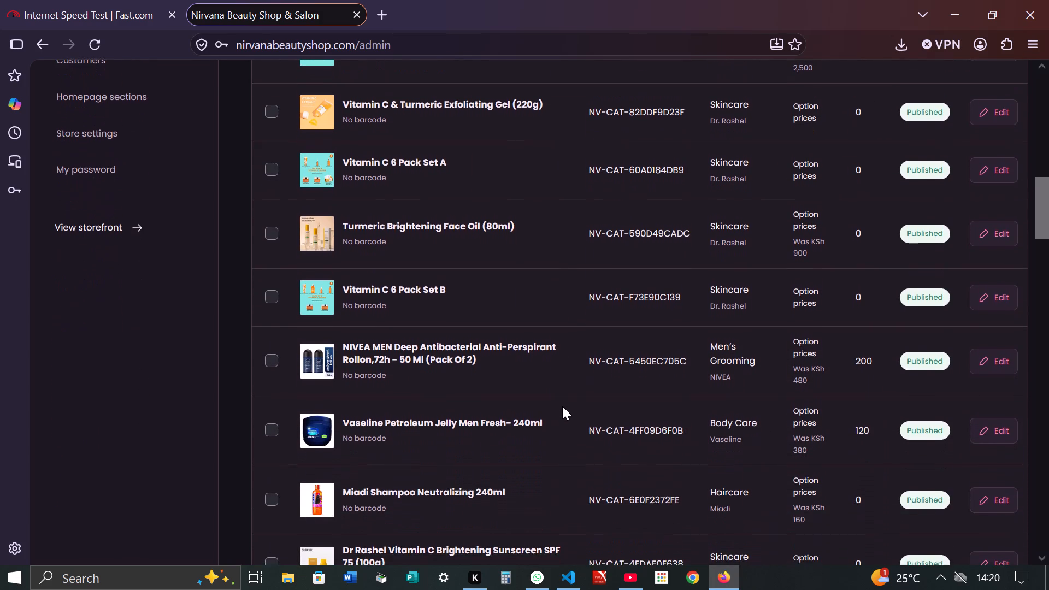
scroll(562, 406, "down", 3)
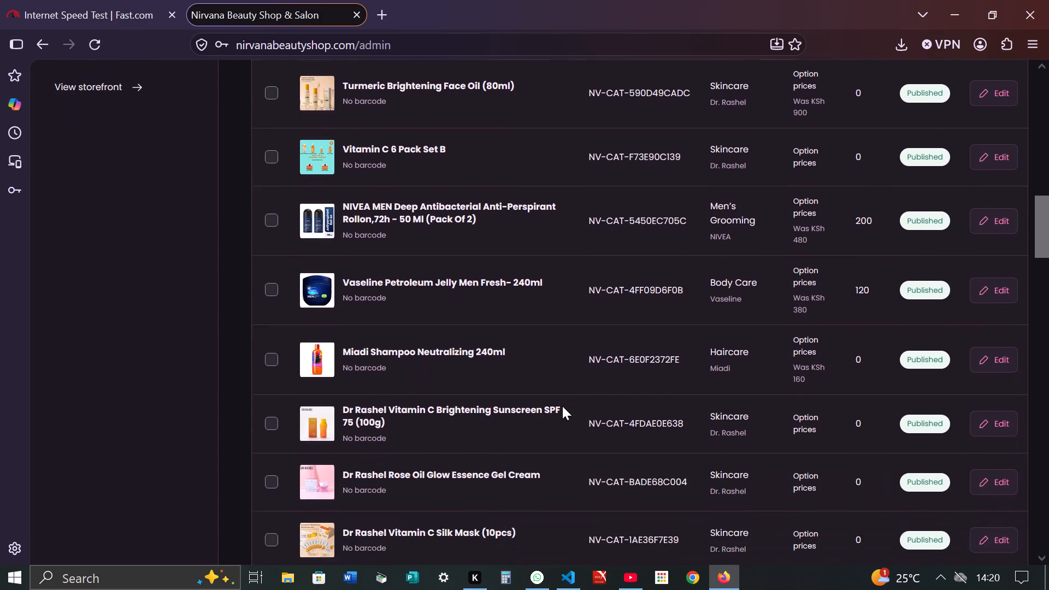
scroll(562, 406, "down", 3)
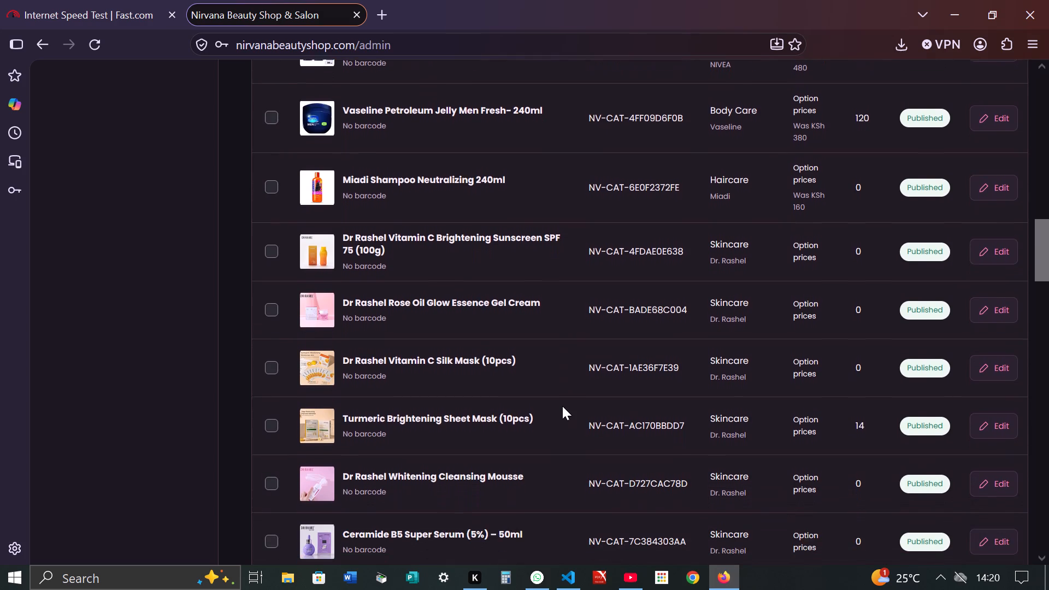
scroll(562, 406, "down", 1)
scroll(596, 114, "down", 4)
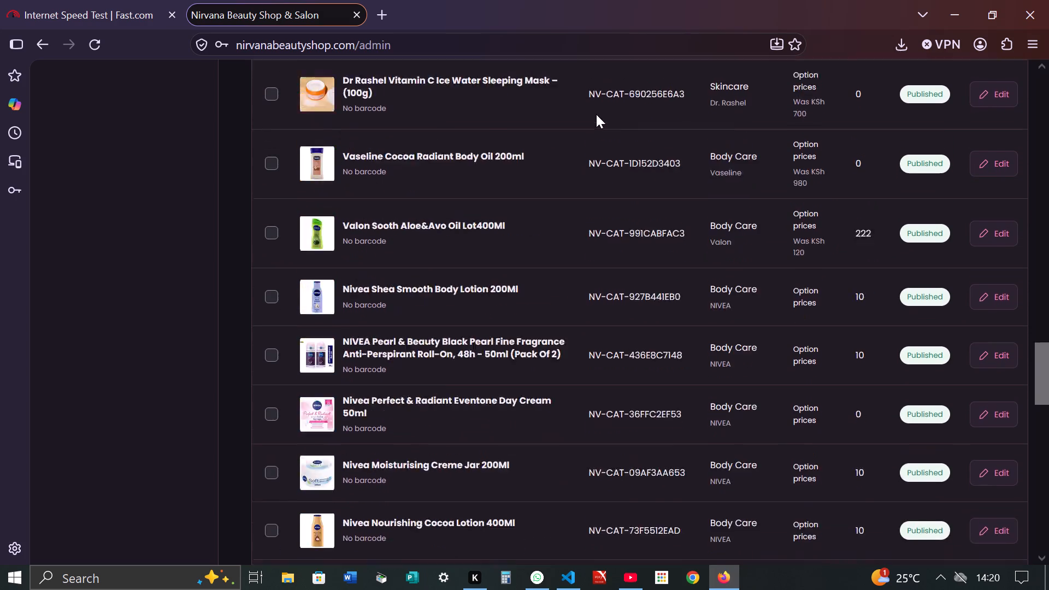
scroll(596, 114, "down", 2)
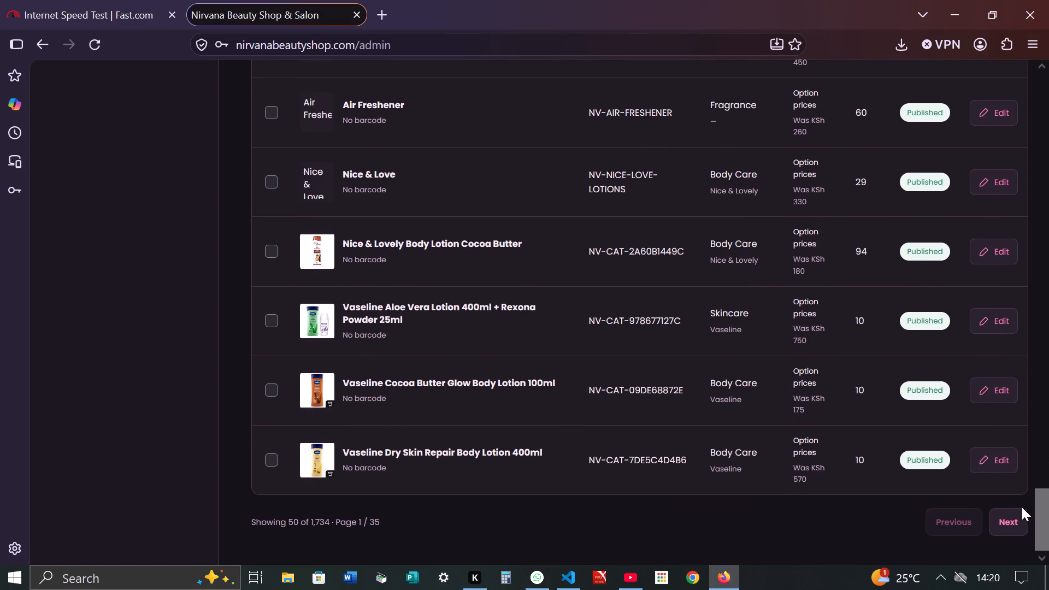
Go on through catalogue pages 2 and 3, examining the stock of the listed body lotions, Dr Rashel sets and creams.
left_click(1011, 518)
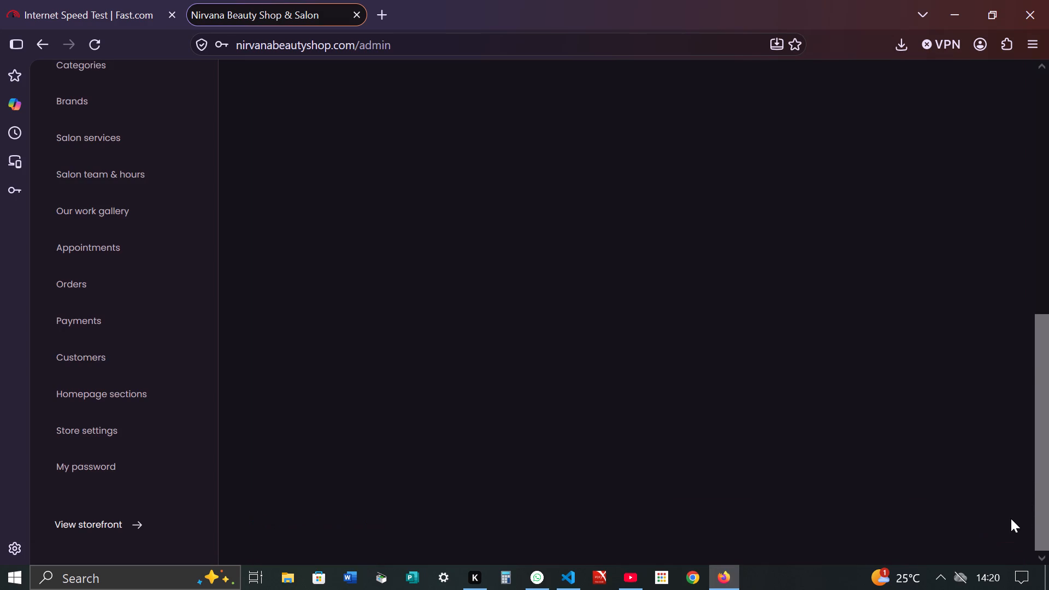
scroll(782, 445, "up", 1)
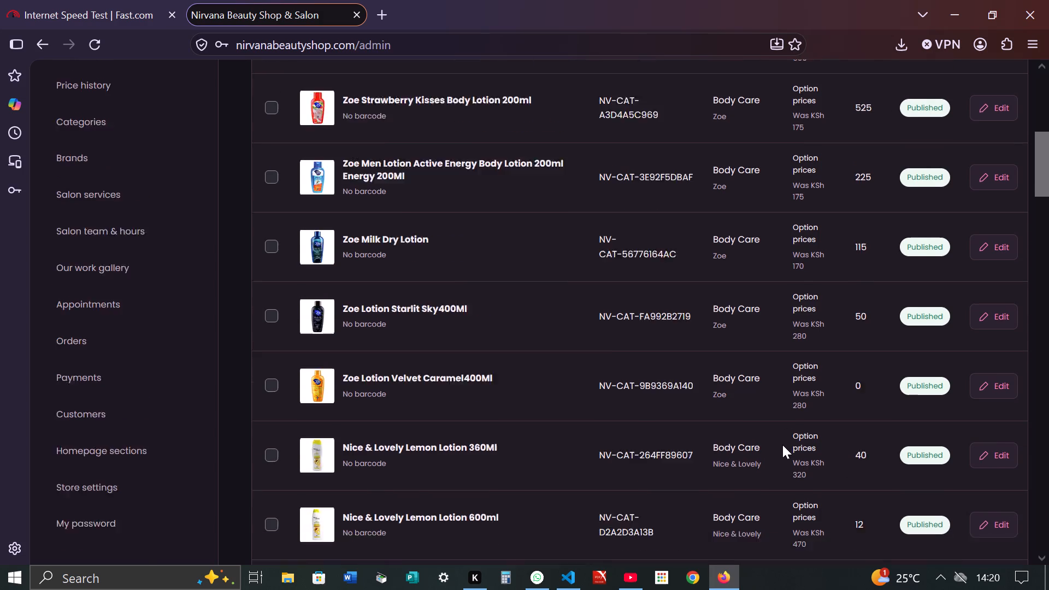
scroll(782, 445, "up", 1)
scroll(782, 445, "down", 5)
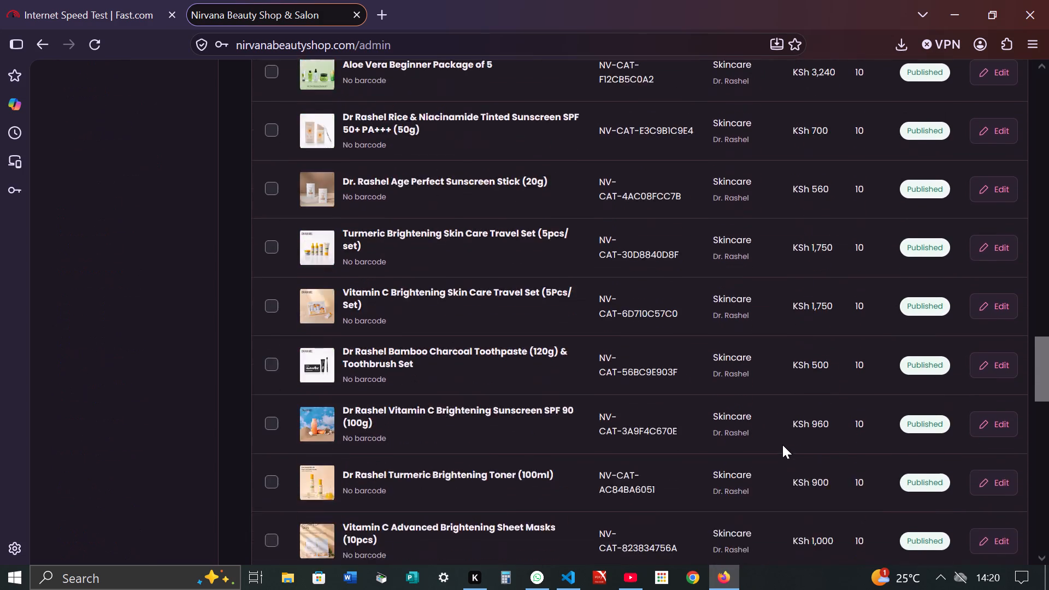
scroll(782, 445, "down", 4)
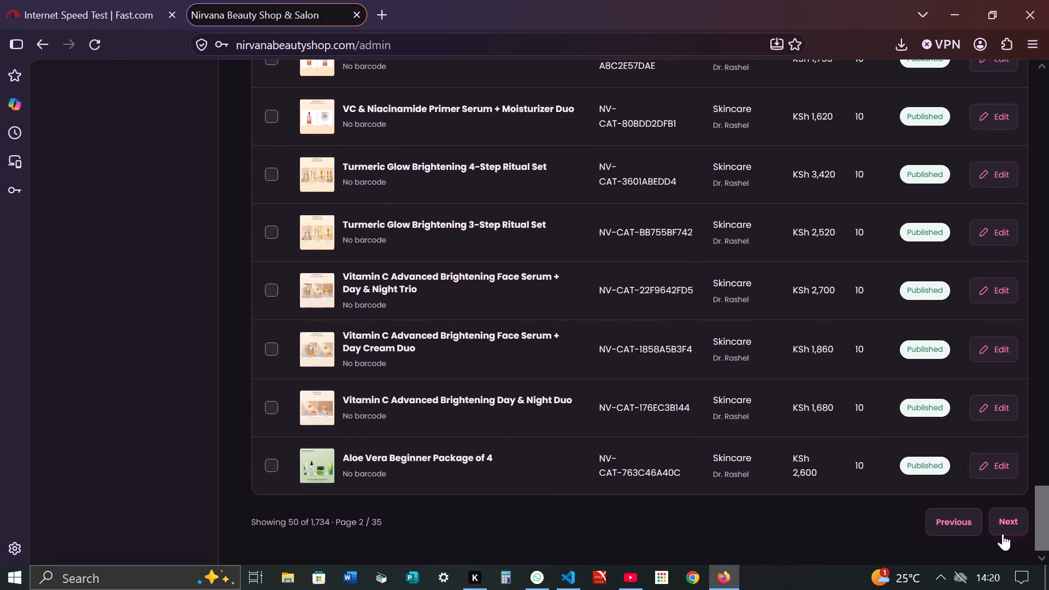
left_click(1004, 522)
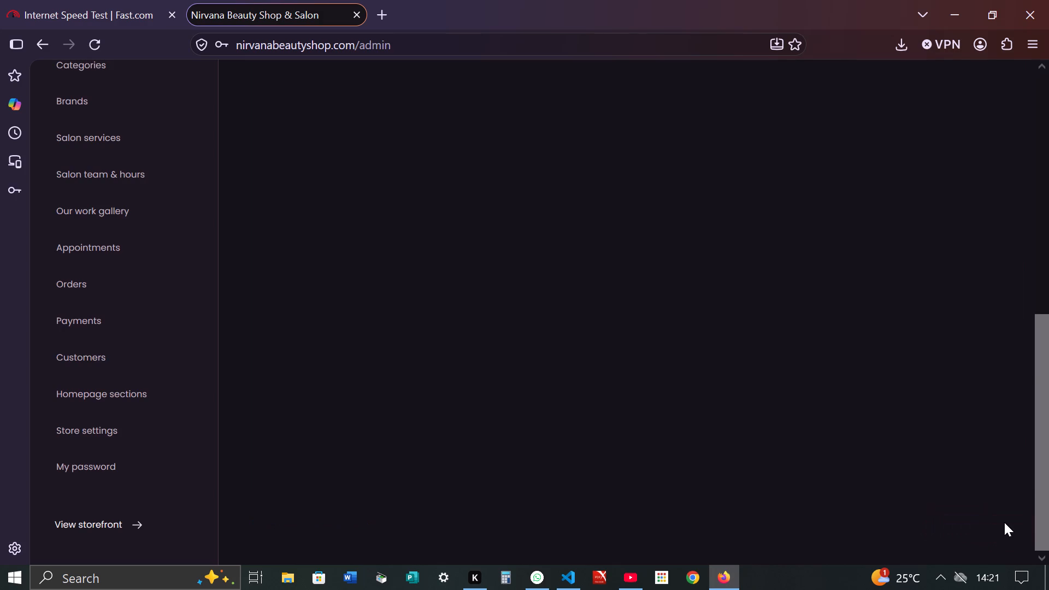
scroll(835, 497, "down", 1)
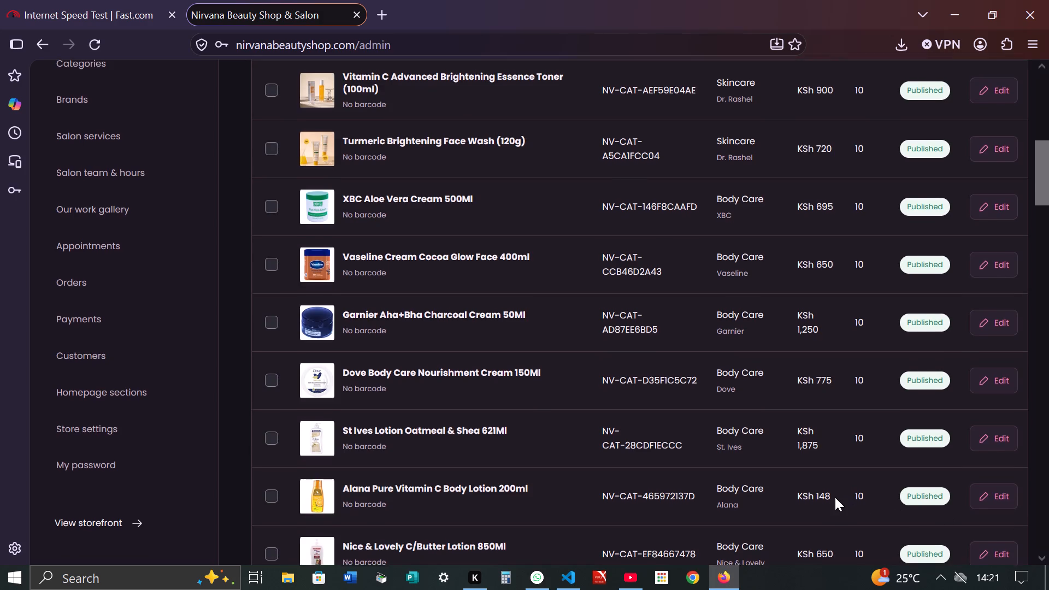
scroll(835, 497, "down", 1)
scroll(835, 497, "up", 2)
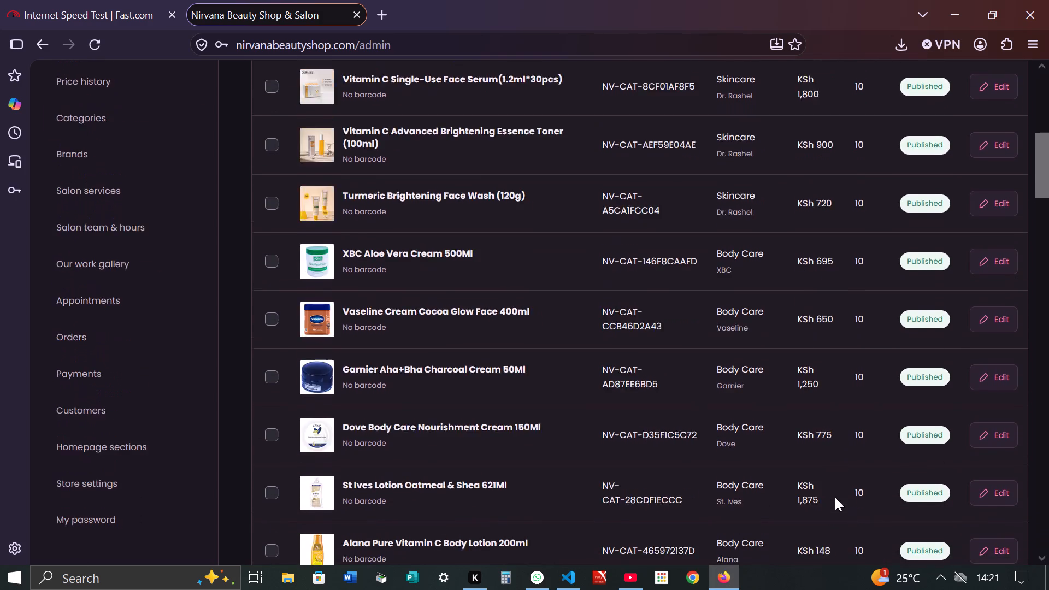
scroll(835, 497, "down", 2)
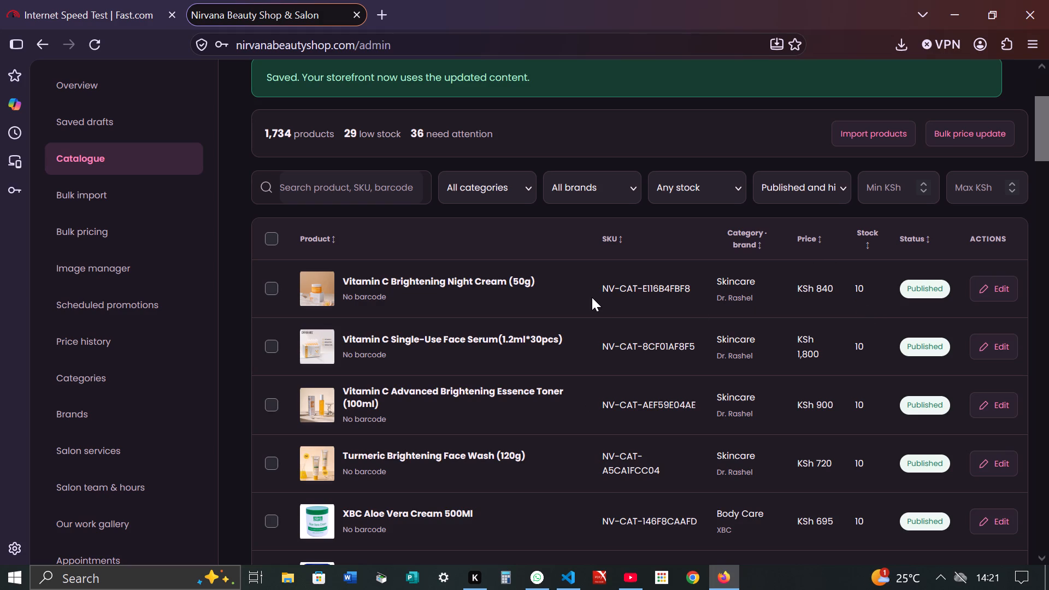
Open the Vitamin C Brightening Night Cream (50g) record and examine its details, photo, option price and stock, and shop settings.
left_click(985, 291)
scroll(826, 383, "down", 2)
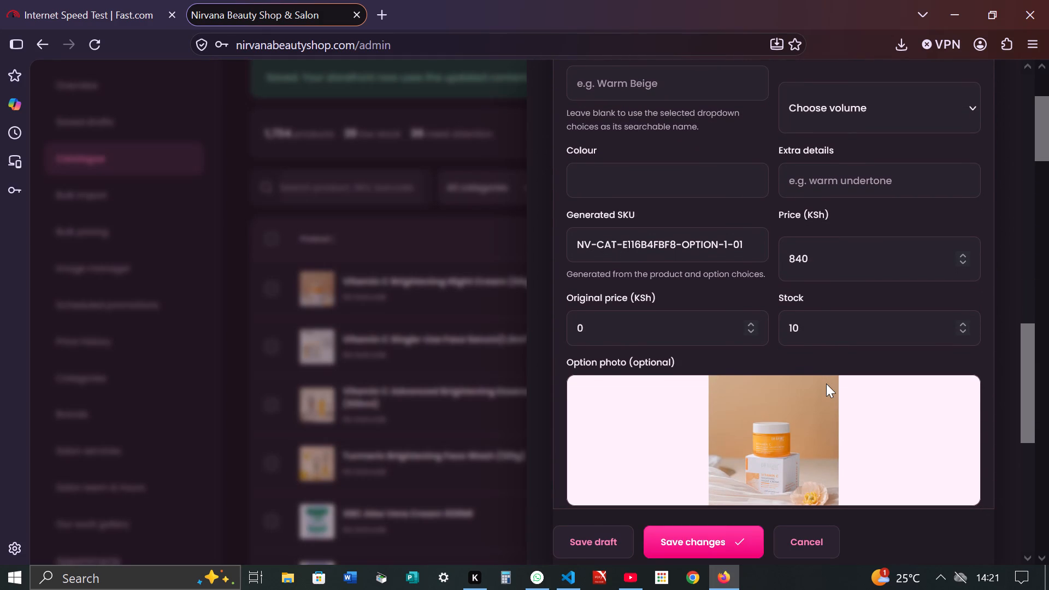
scroll(826, 383, "up", 3)
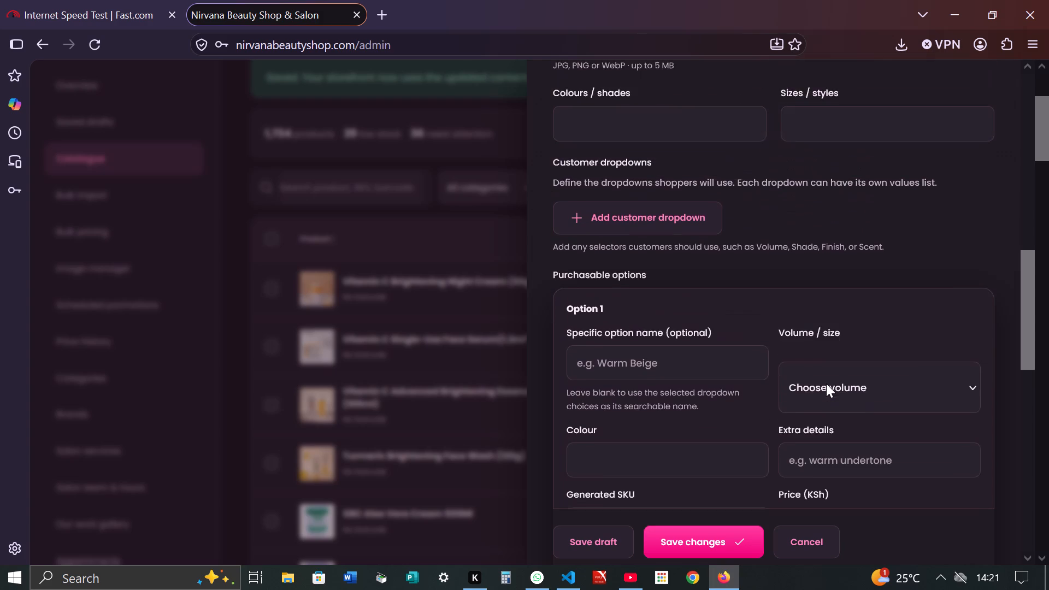
scroll(826, 383, "up", 3)
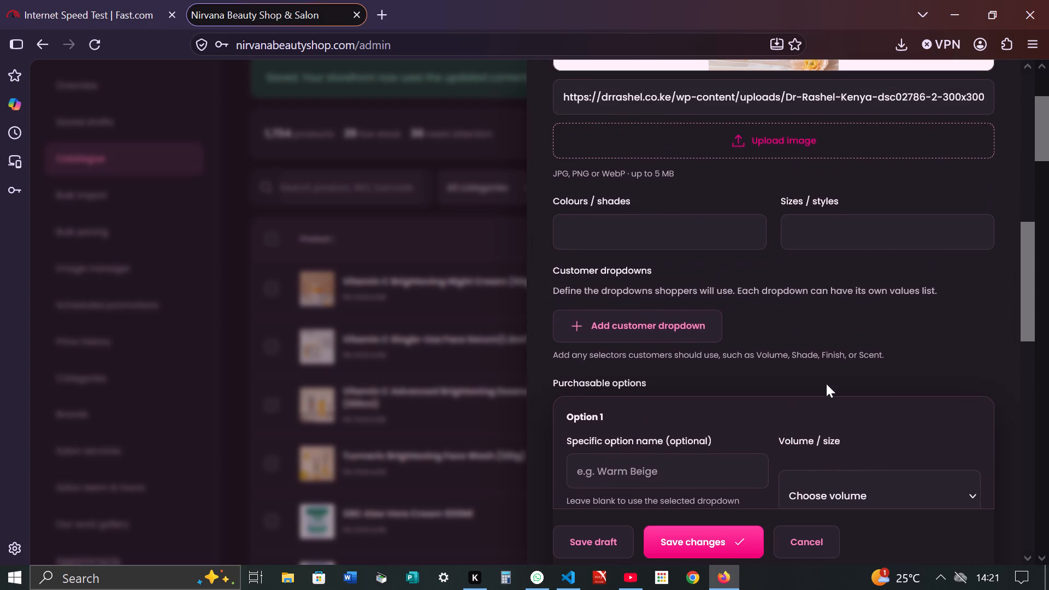
scroll(826, 383, "up", 3)
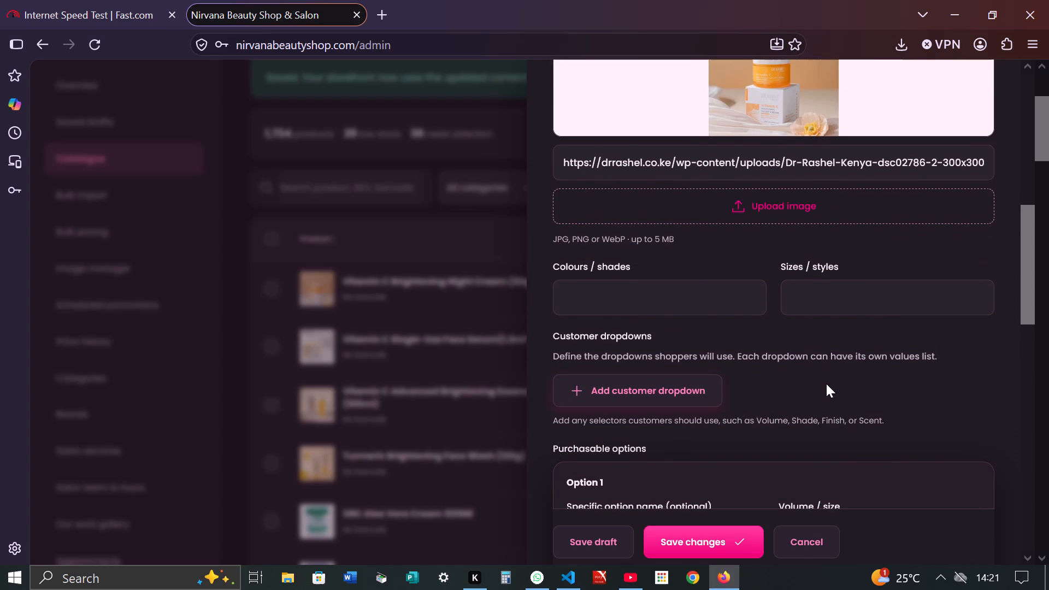
scroll(826, 383, "up", 2)
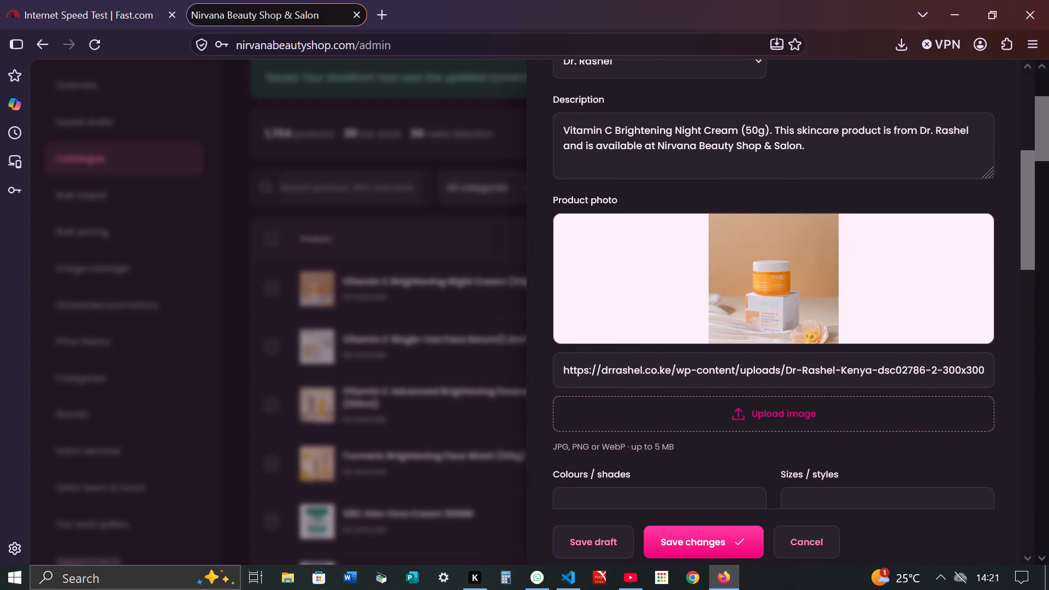
scroll(826, 383, "up", 2)
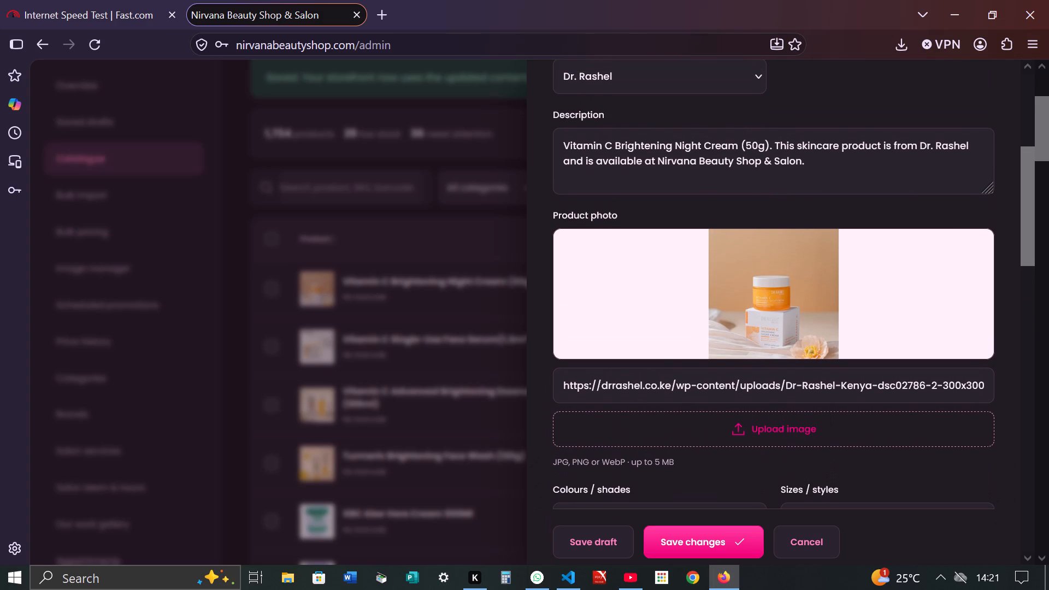
scroll(826, 383, "up", 2)
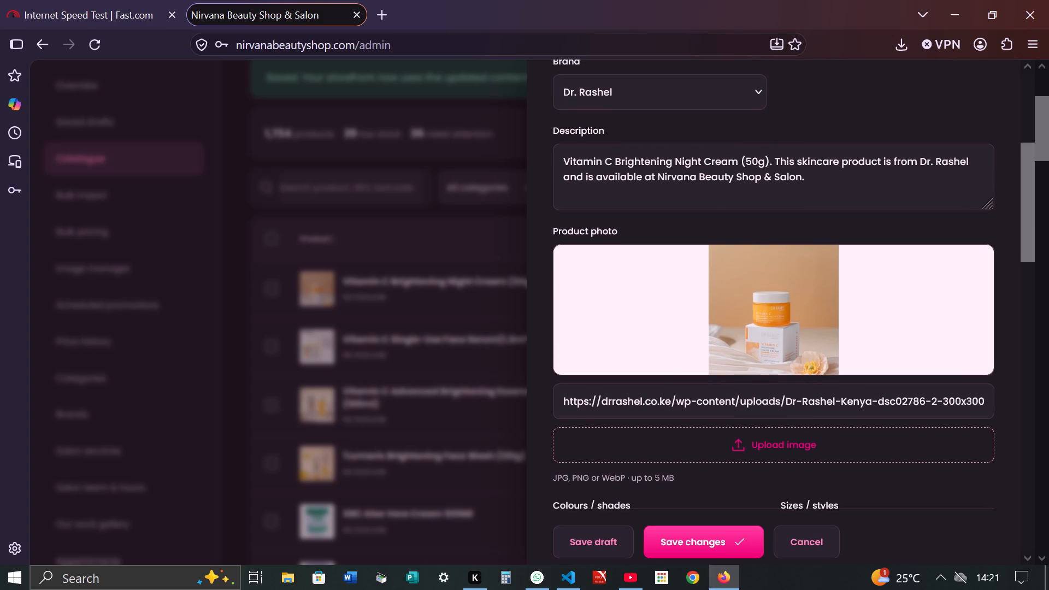
scroll(826, 383, "up", 1)
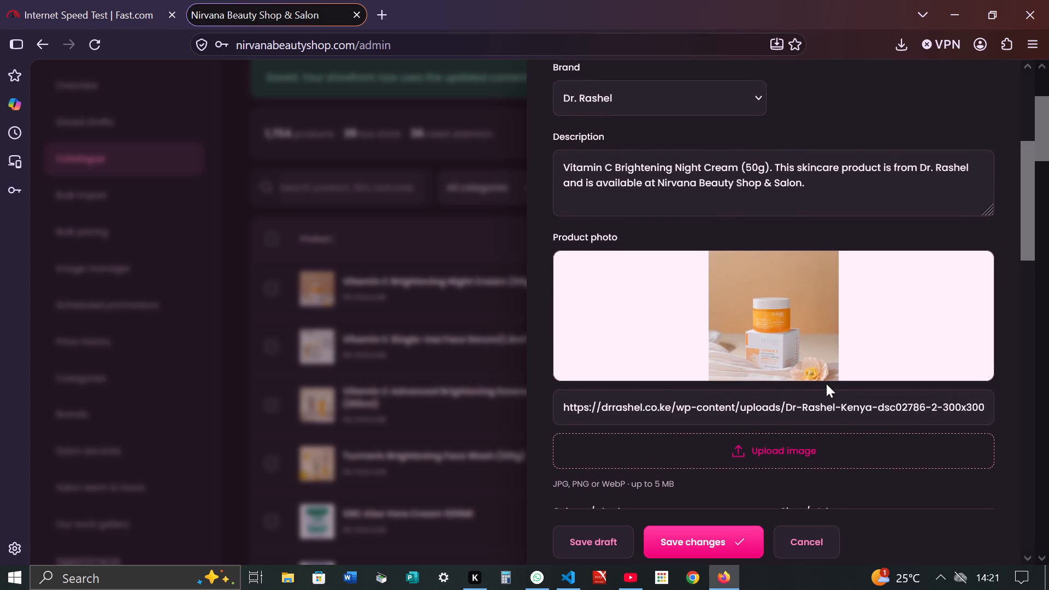
scroll(826, 383, "up", 2)
scroll(826, 383, "down", 1)
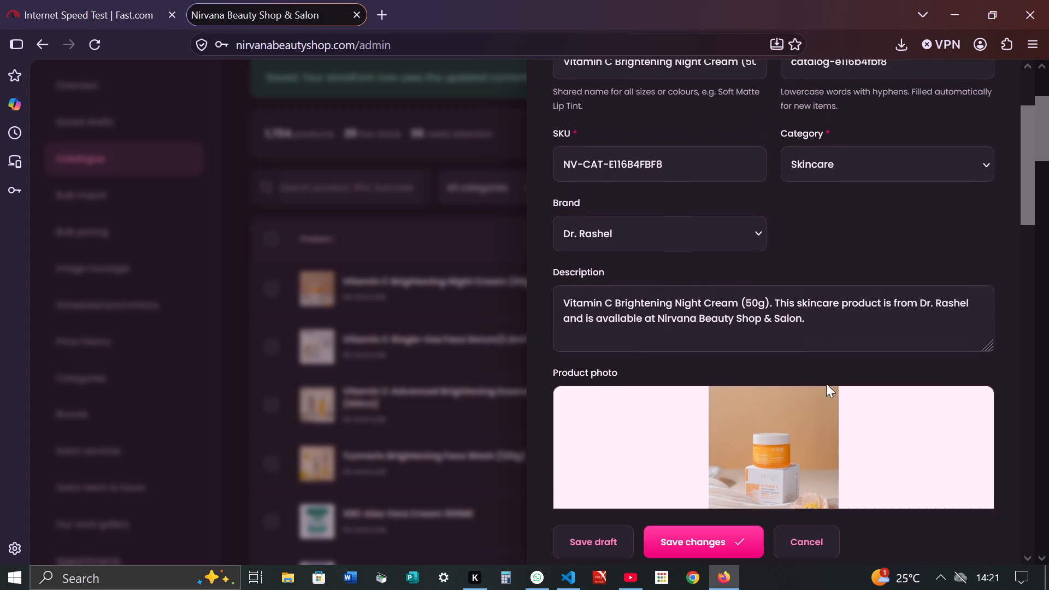
scroll(826, 383, "down", 3)
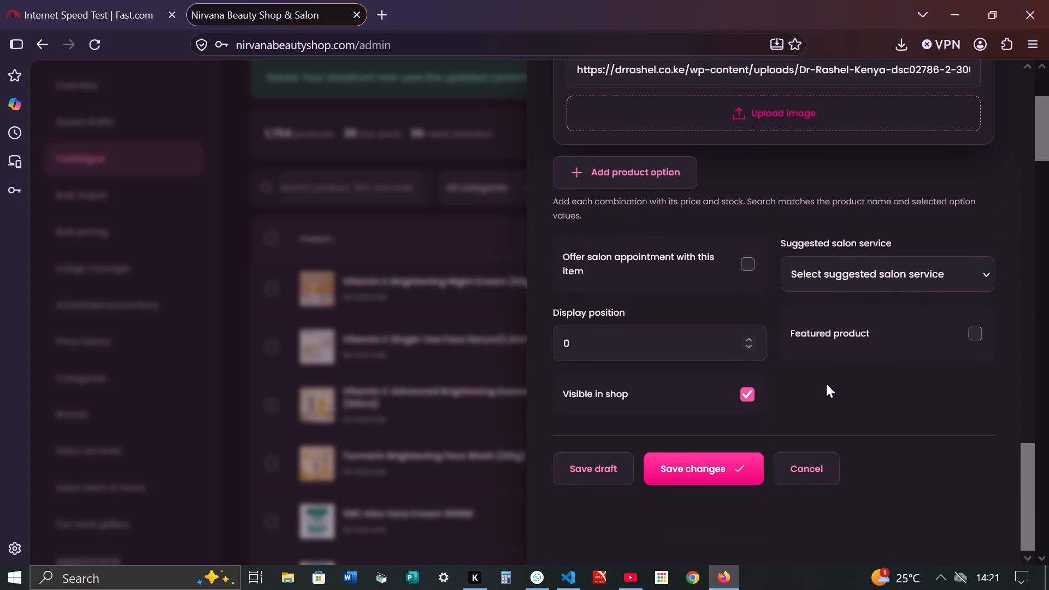
scroll(826, 383, "up", 1)
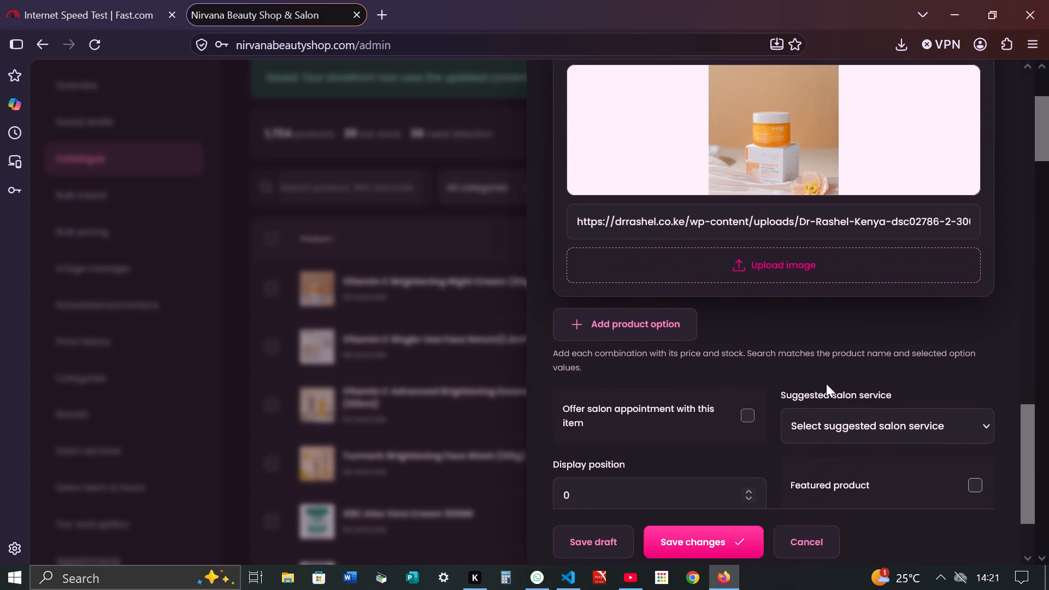
scroll(826, 383, "up", 1)
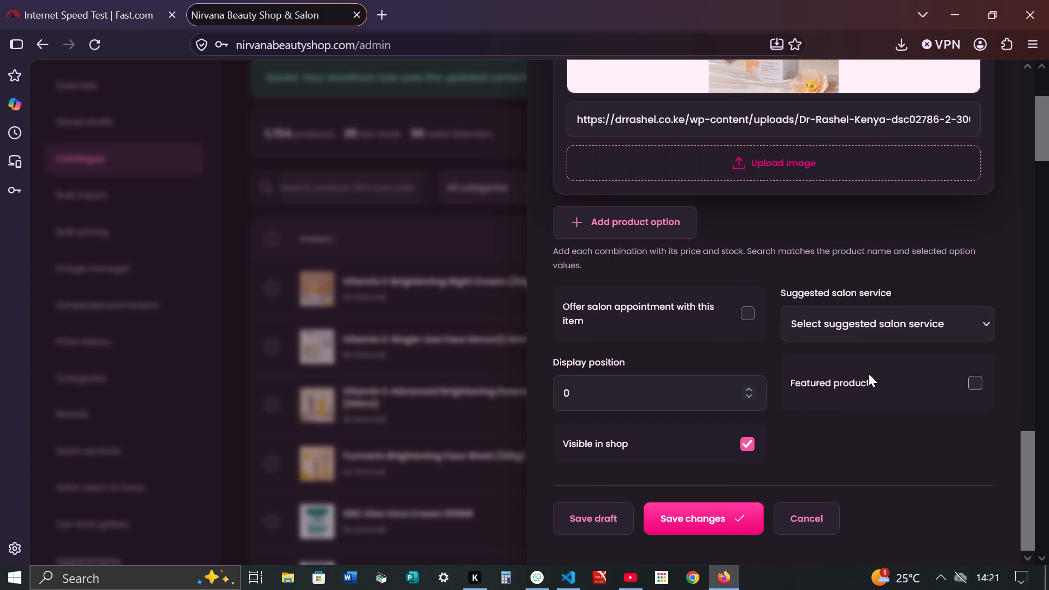
scroll(868, 373, "up", 4)
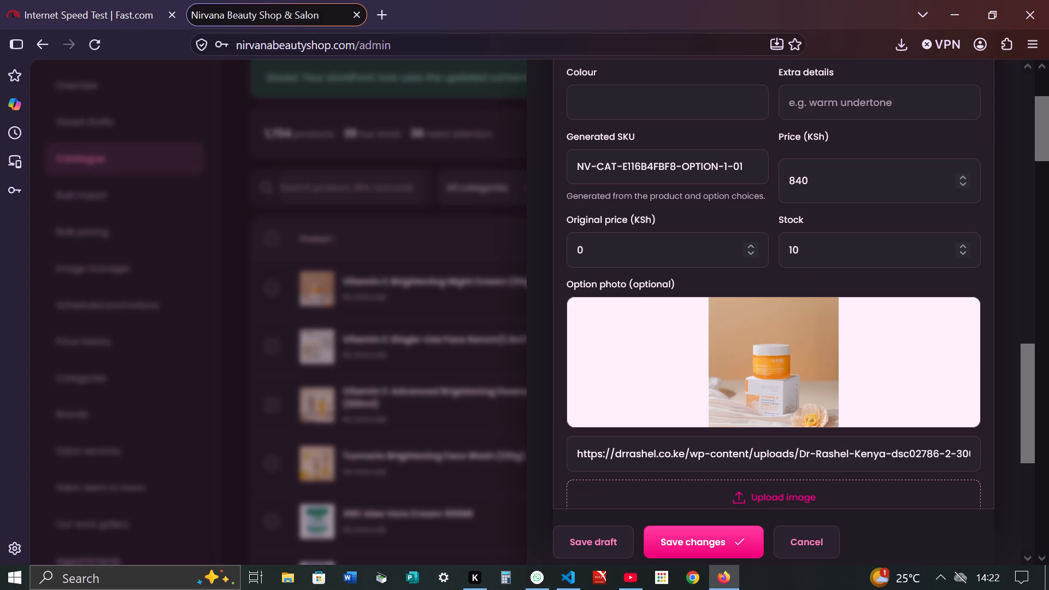
scroll(810, 245, "down", 3)
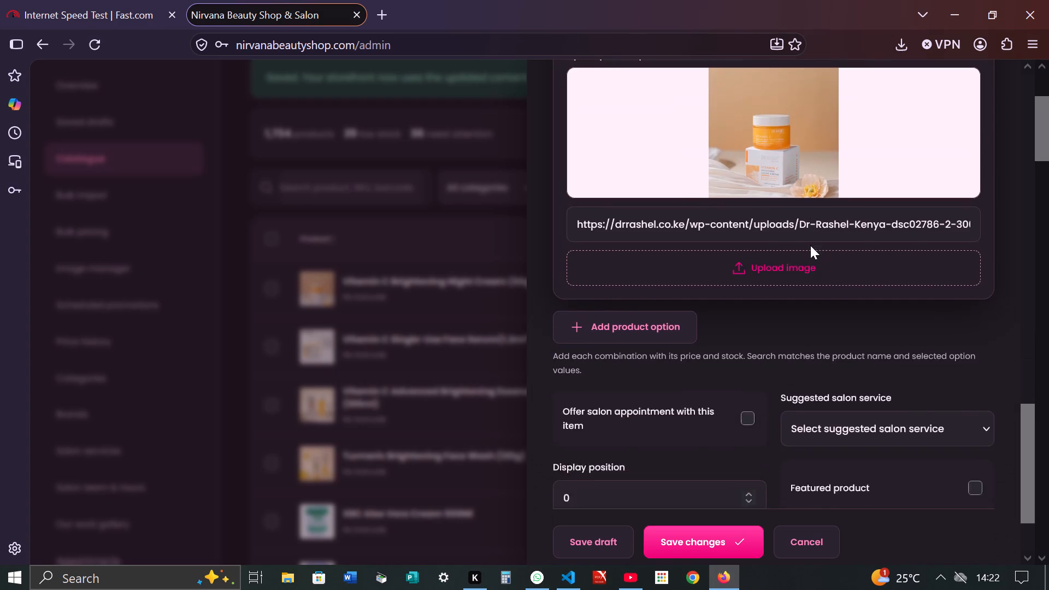
scroll(810, 245, "down", 2)
Set the Option 1 stock of Vitamin C Brightening Night Cream (50g) to 0 and save the record.
scroll(810, 245, "up", 4)
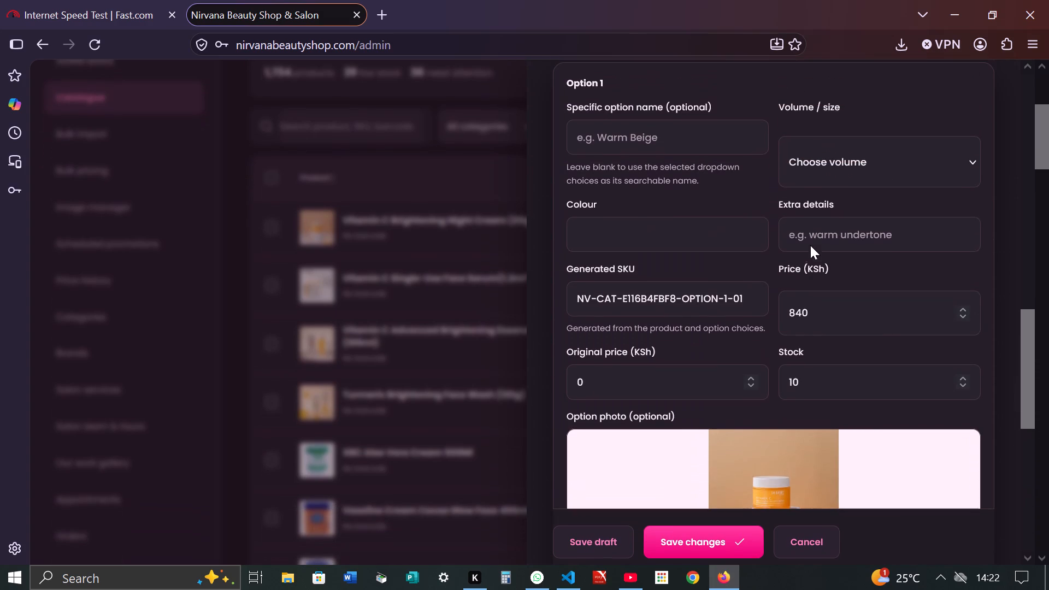
scroll(810, 245, "up", 1)
left_click(792, 379)
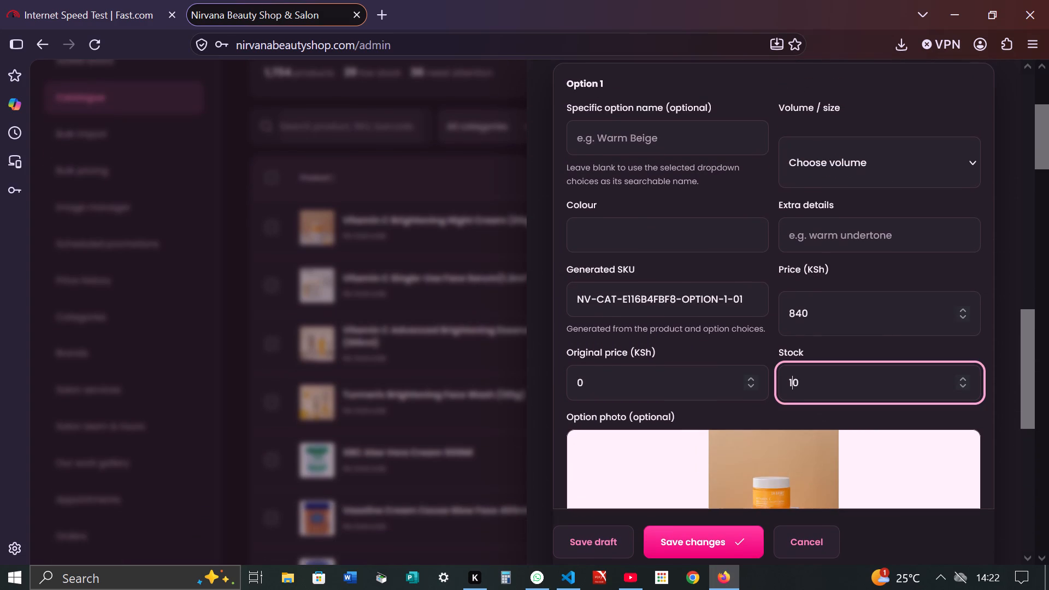
key("BackSpace")
scroll(930, 412, "down", 5)
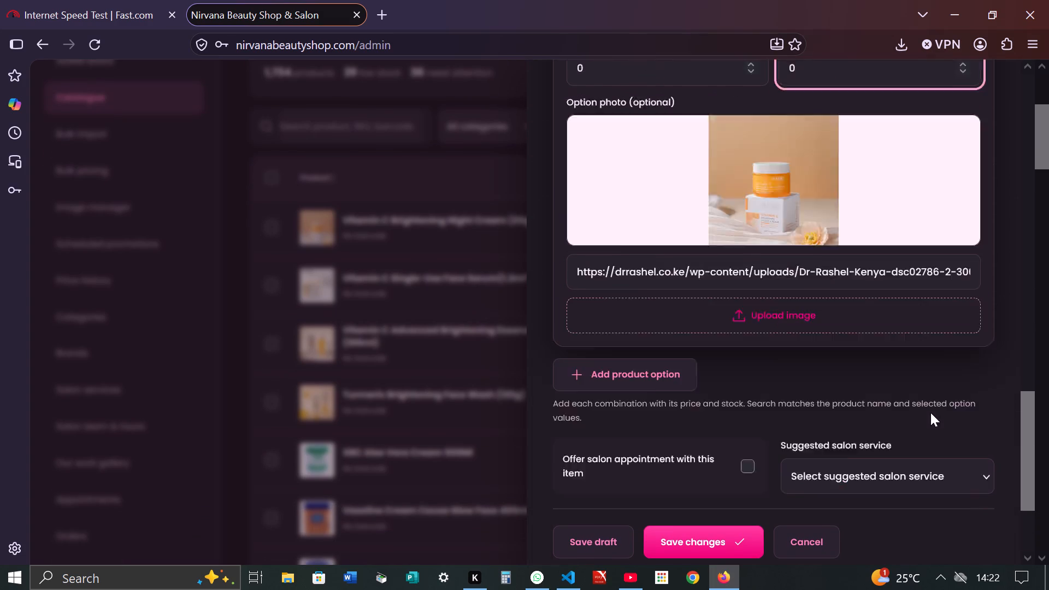
left_click(719, 510)
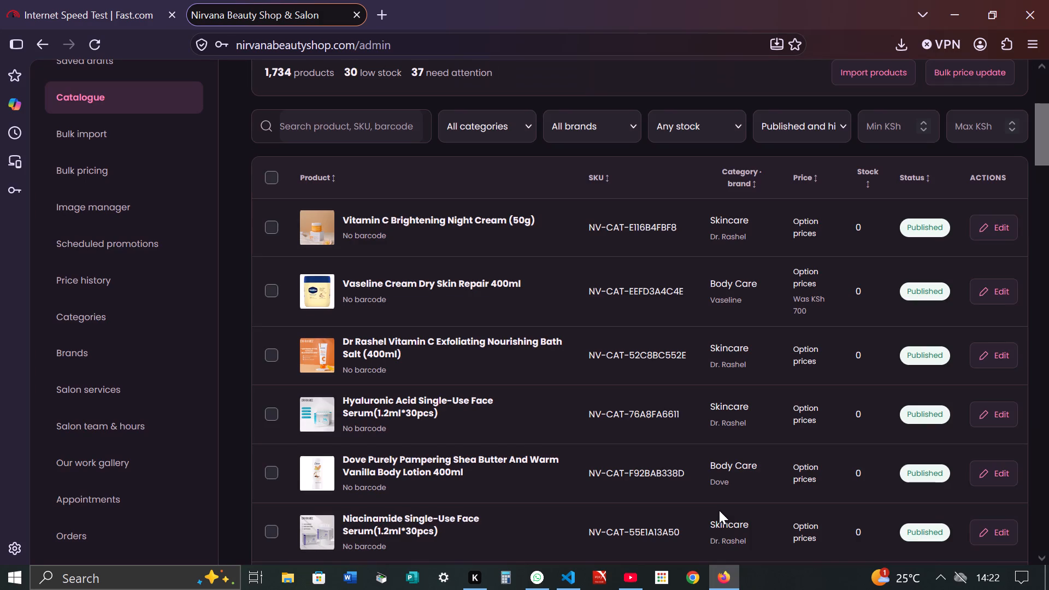
Go from page 1 of the catalogue through page 2 to page 3.
scroll(663, 456, "down", 8)
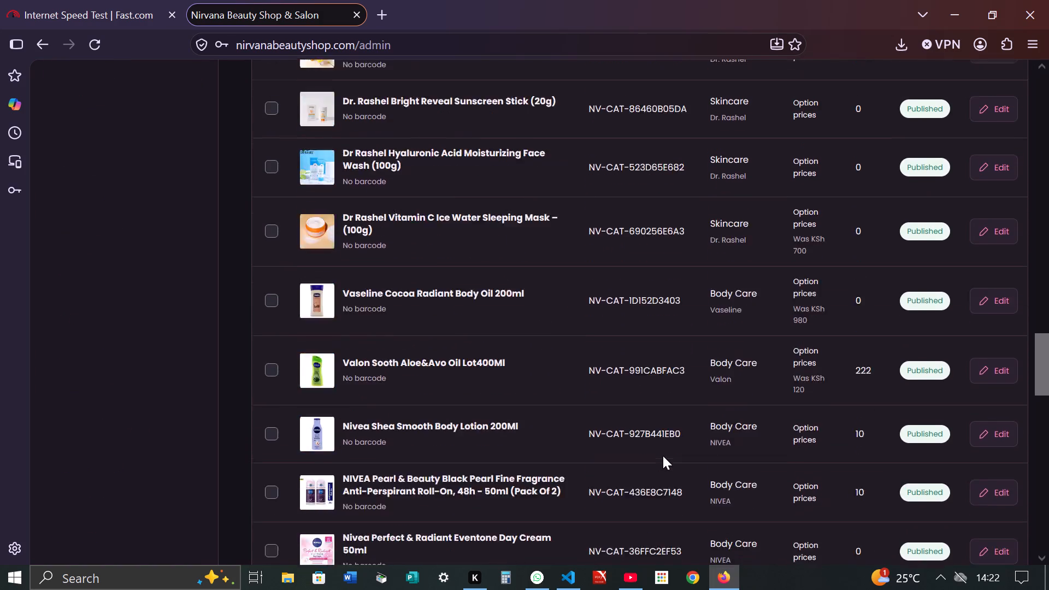
scroll(663, 456, "down", 4)
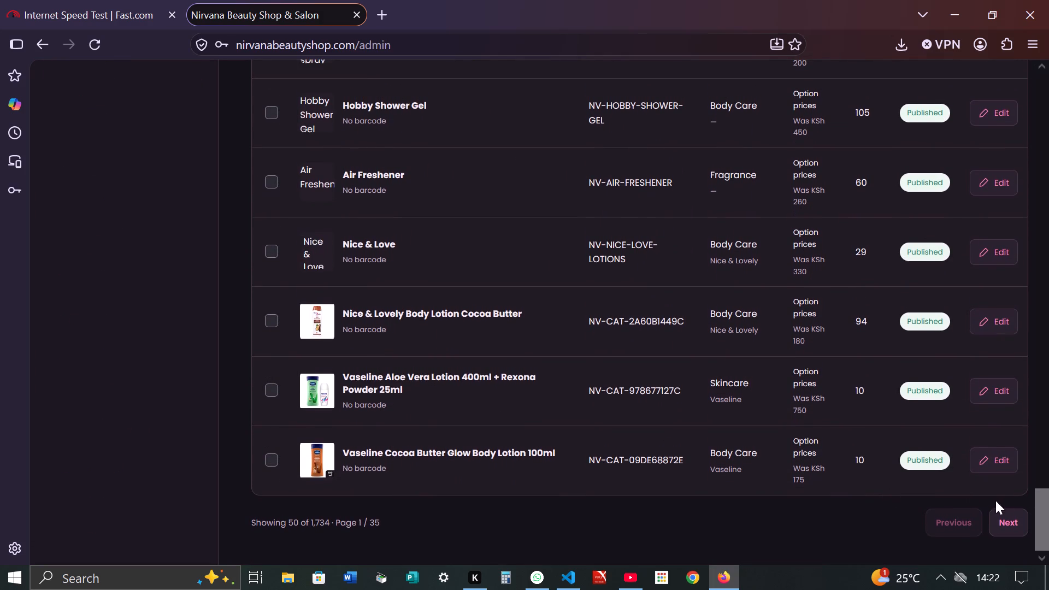
left_click(1004, 522)
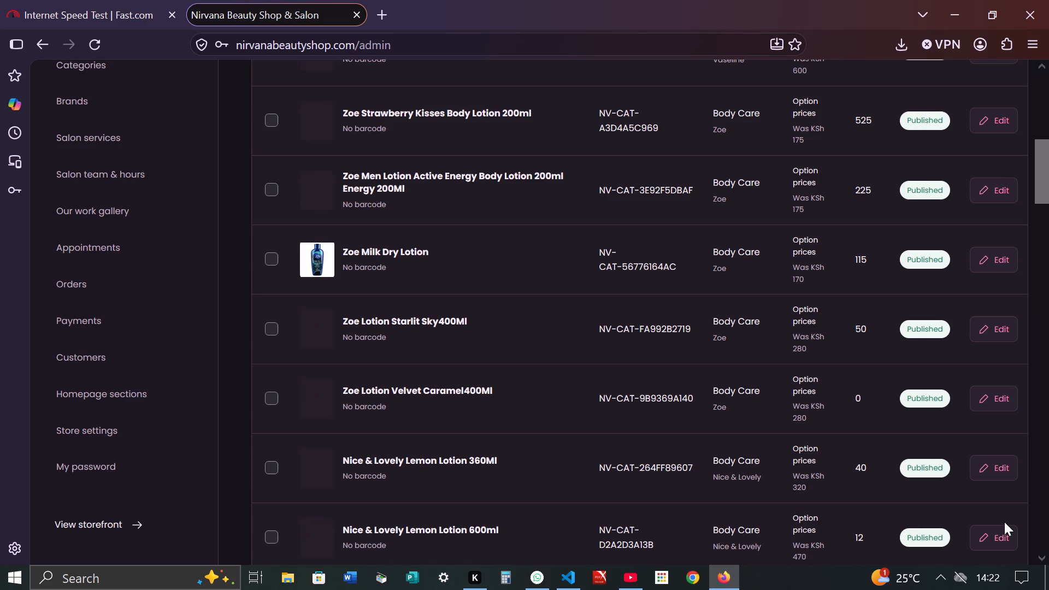
scroll(1004, 522, "down", 14)
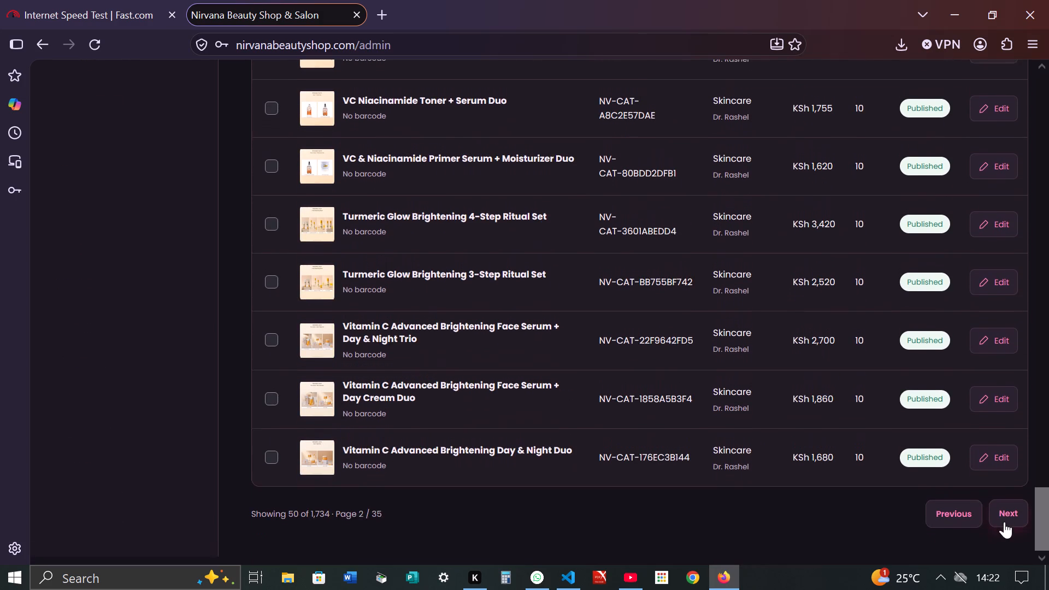
left_click(1010, 523)
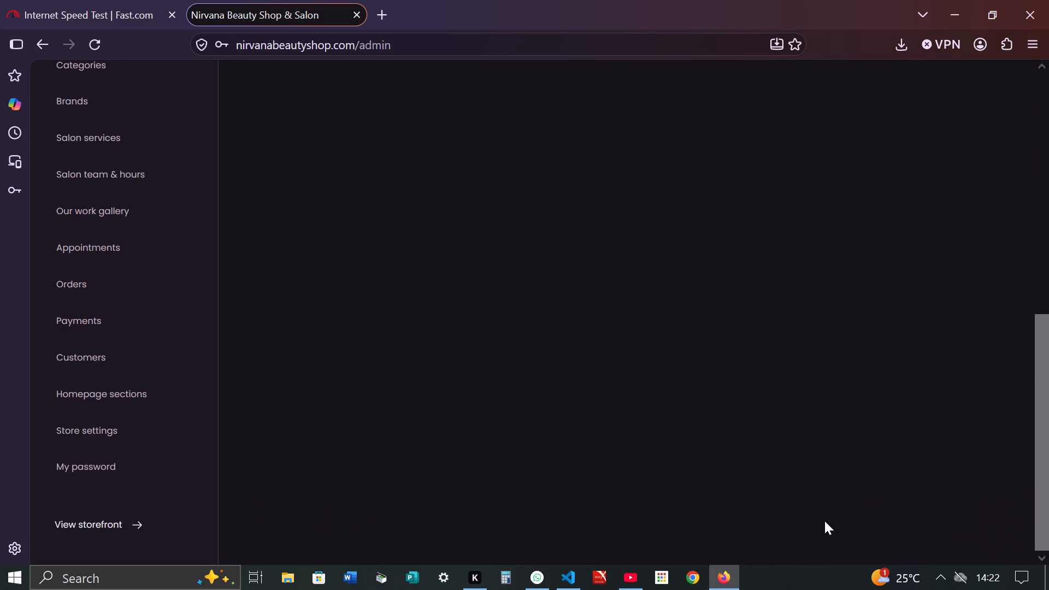
Examine the stock of the page 3 products, from the nail polish gels and haircare items back to the Dr. Rashel items.
scroll(907, 495, "down", 7)
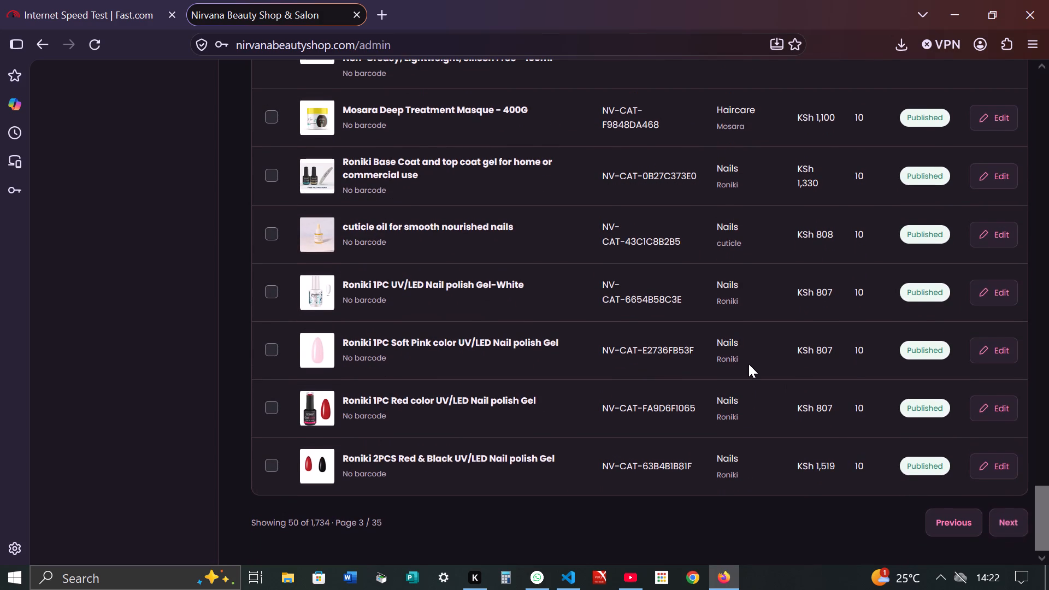
scroll(749, 364, "up", 9)
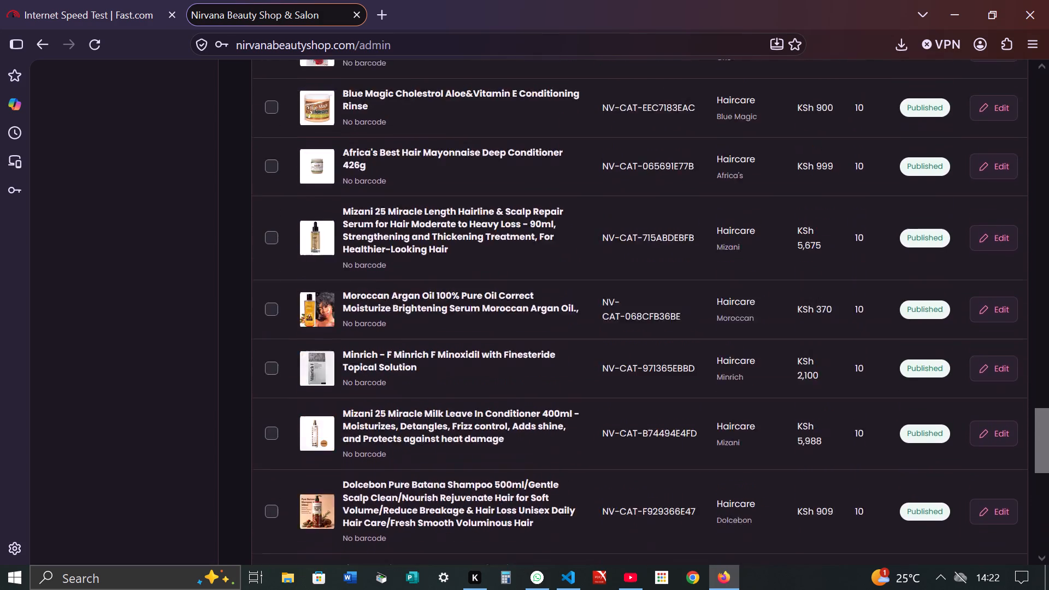
scroll(749, 364, "up", 7)
scroll(749, 364, "down", 1)
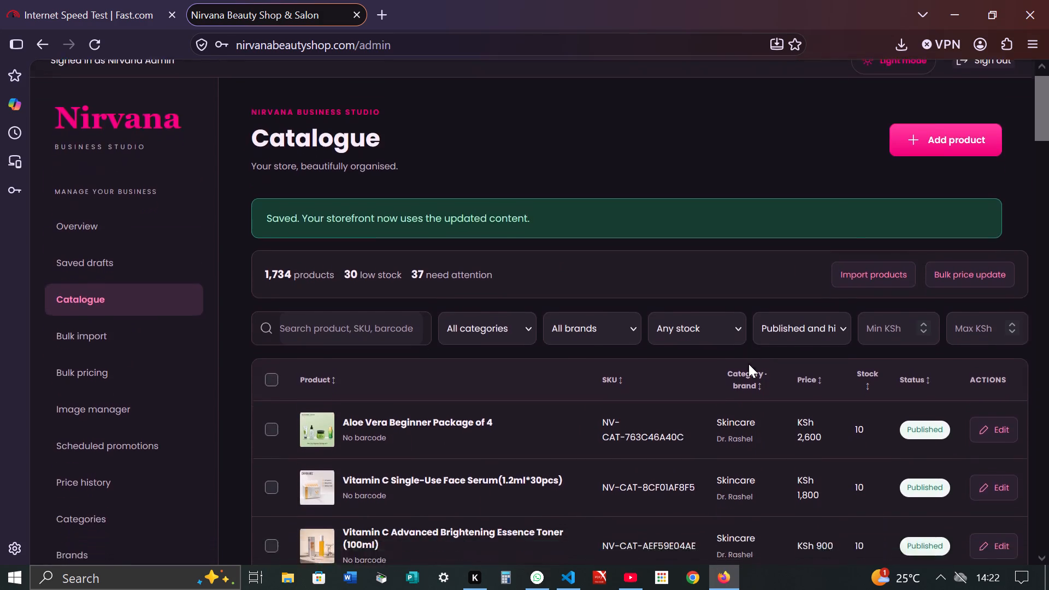
scroll(749, 364, "down", 3)
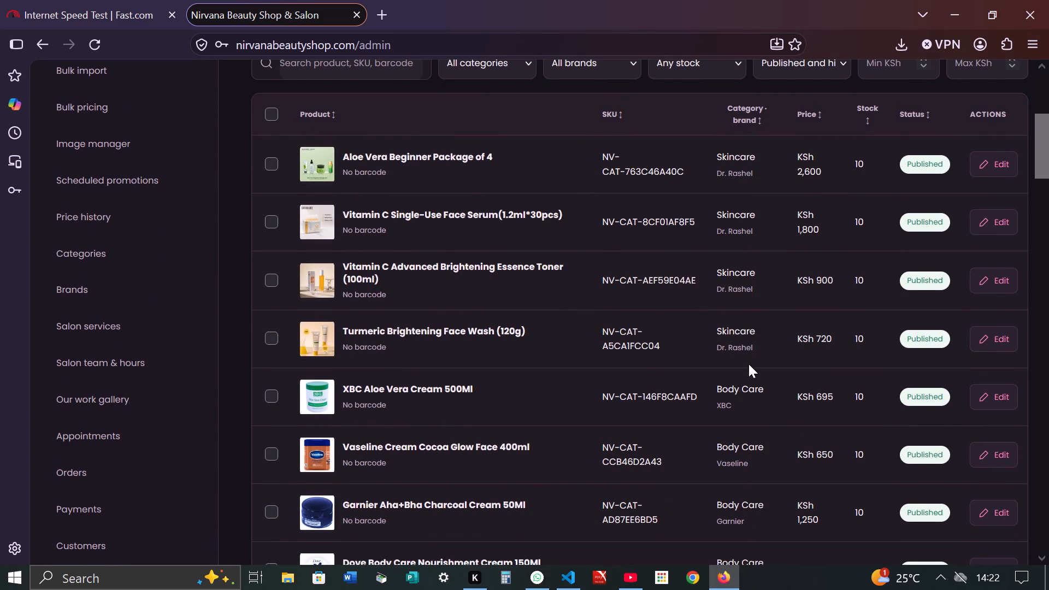
scroll(749, 364, "down", 1)
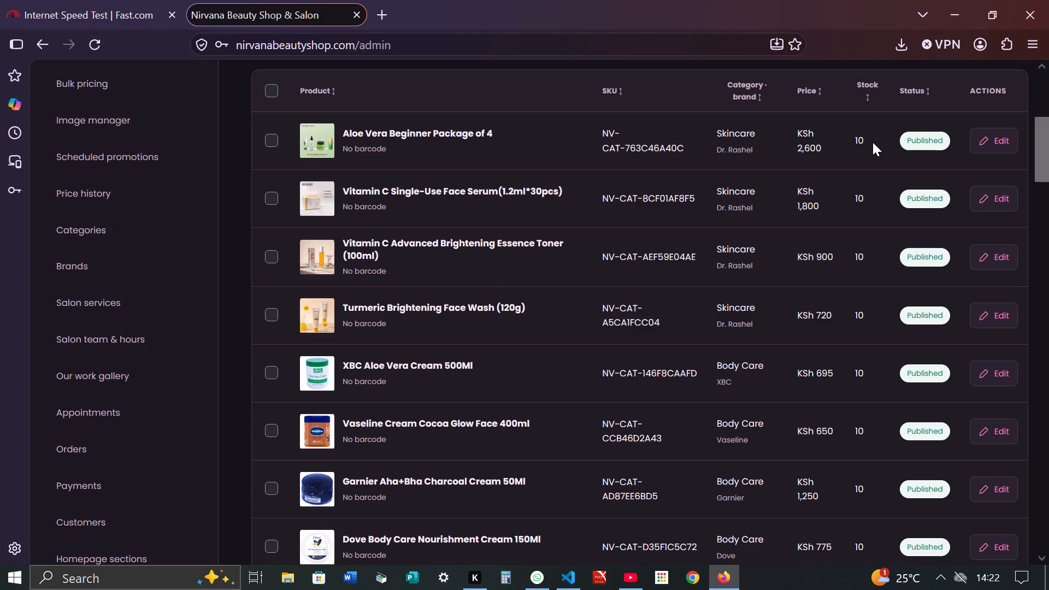
Open the Aloe Vera Beginner Package of 4 record for editing and examine its description, product photo and option fields.
left_click(988, 139)
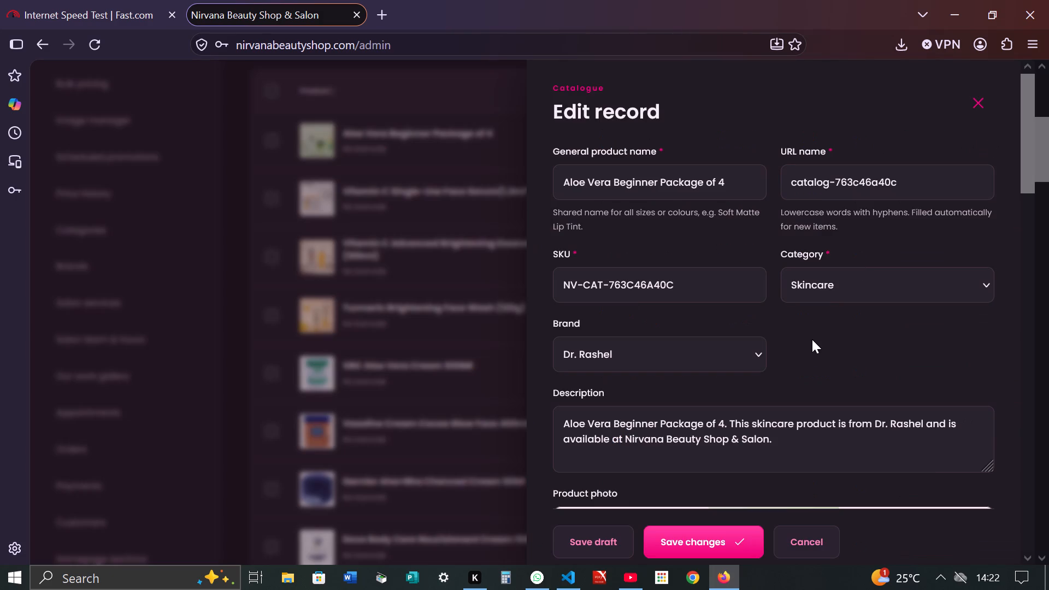
scroll(814, 347, "down", 4)
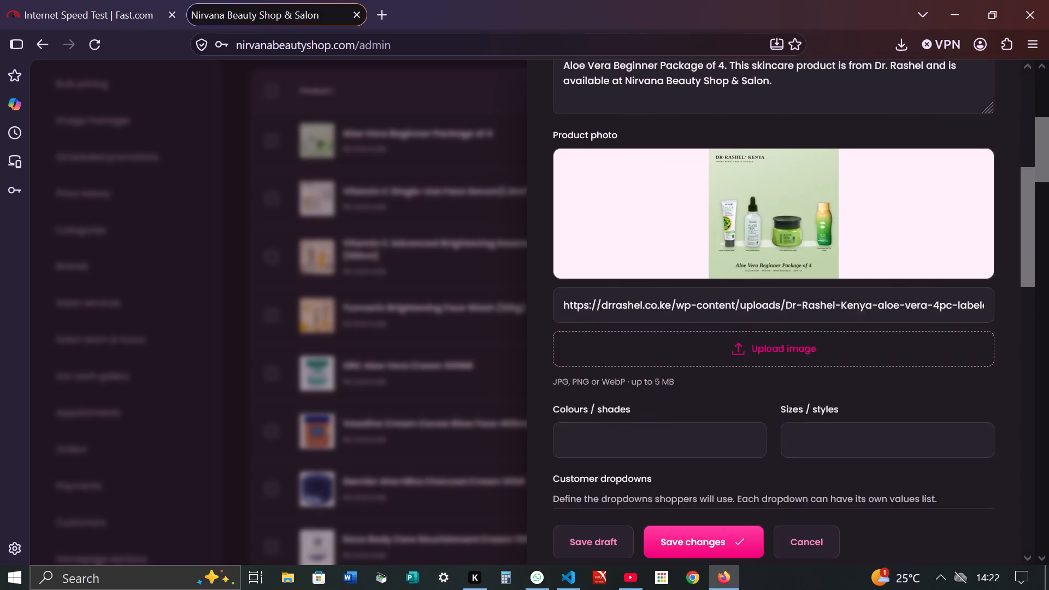
scroll(814, 347, "up", 3)
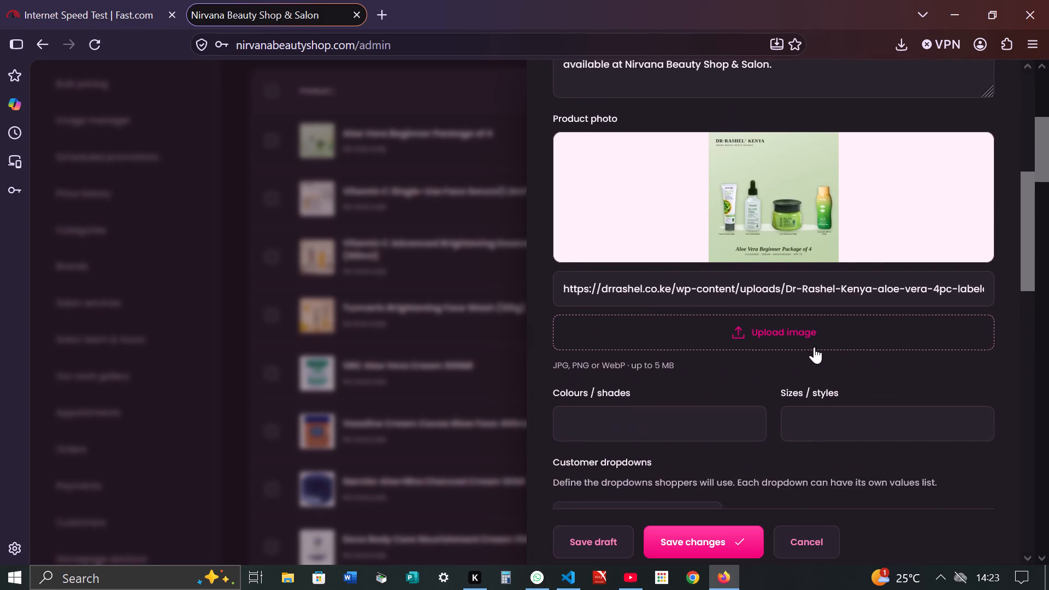
scroll(814, 347, "up", 1)
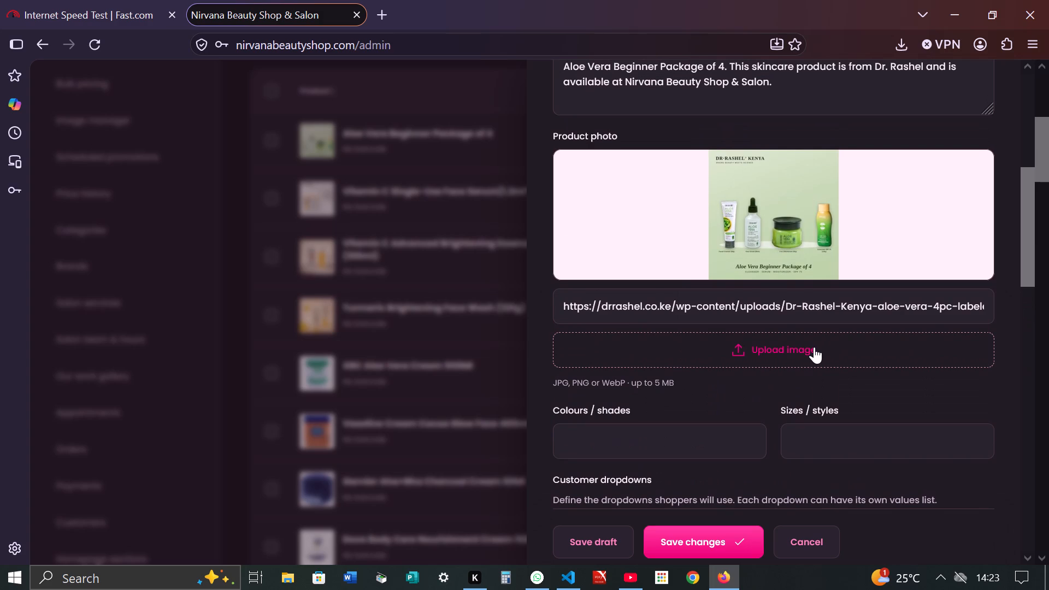
scroll(814, 347, "up", 1)
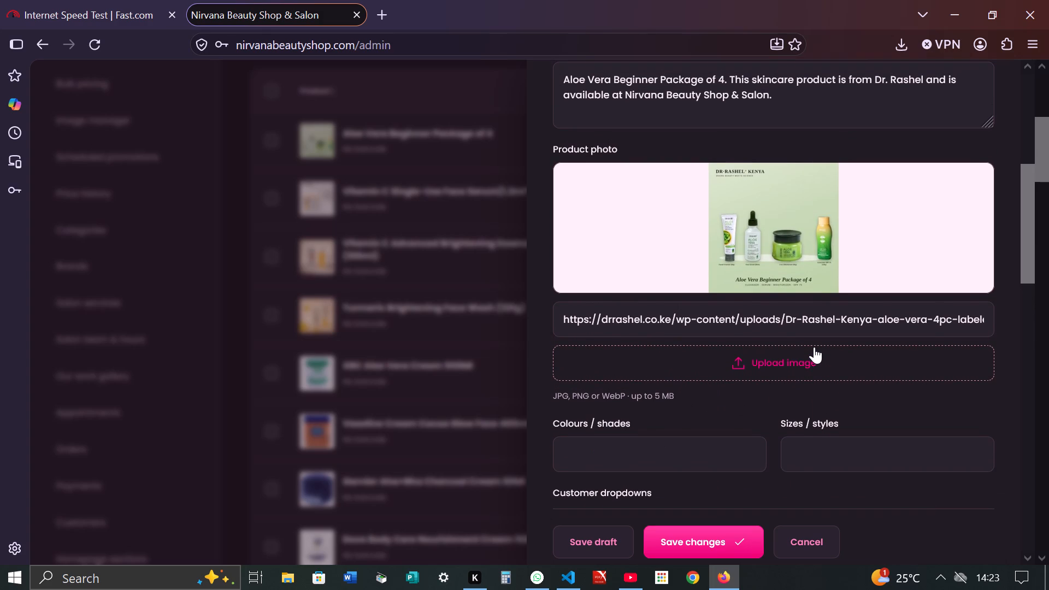
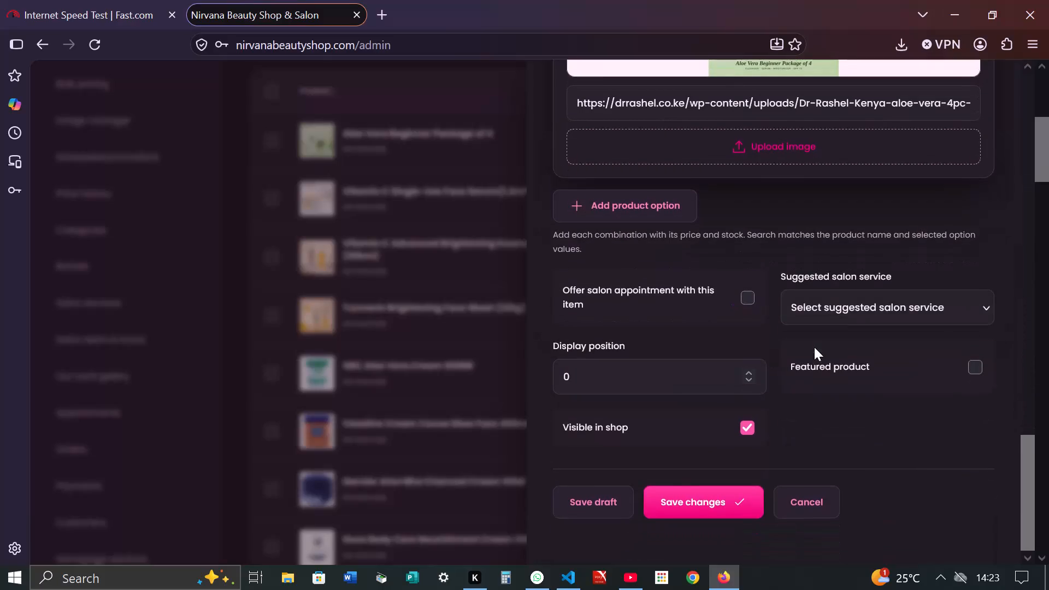
Set Option 1's stock to 0 in the Aloe Vera Beginner Package of 4 record and save the record.
scroll(854, 189, "up", 3)
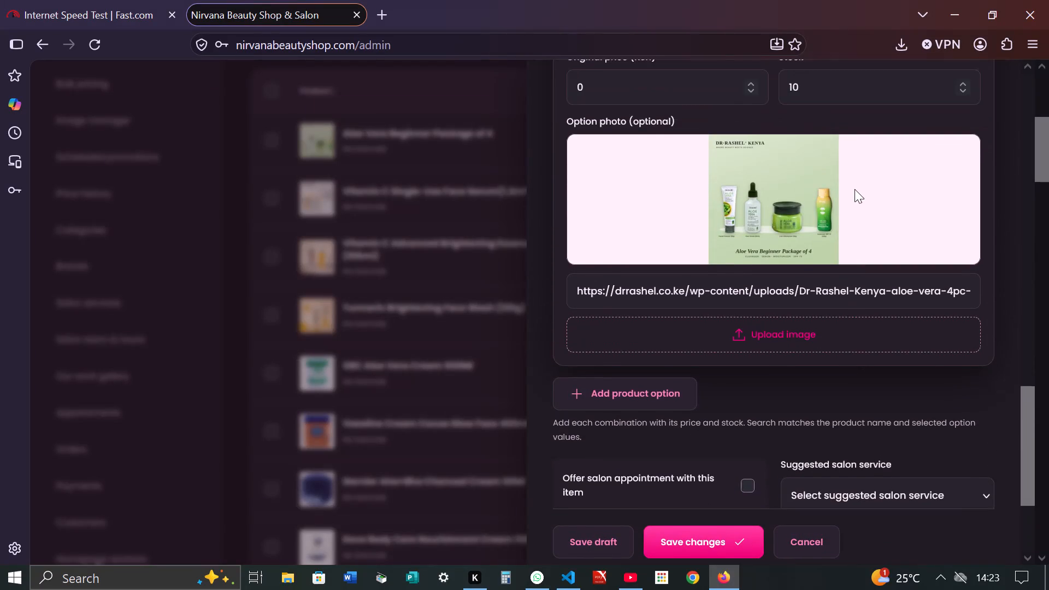
scroll(854, 189, "up", 3)
left_click(807, 370)
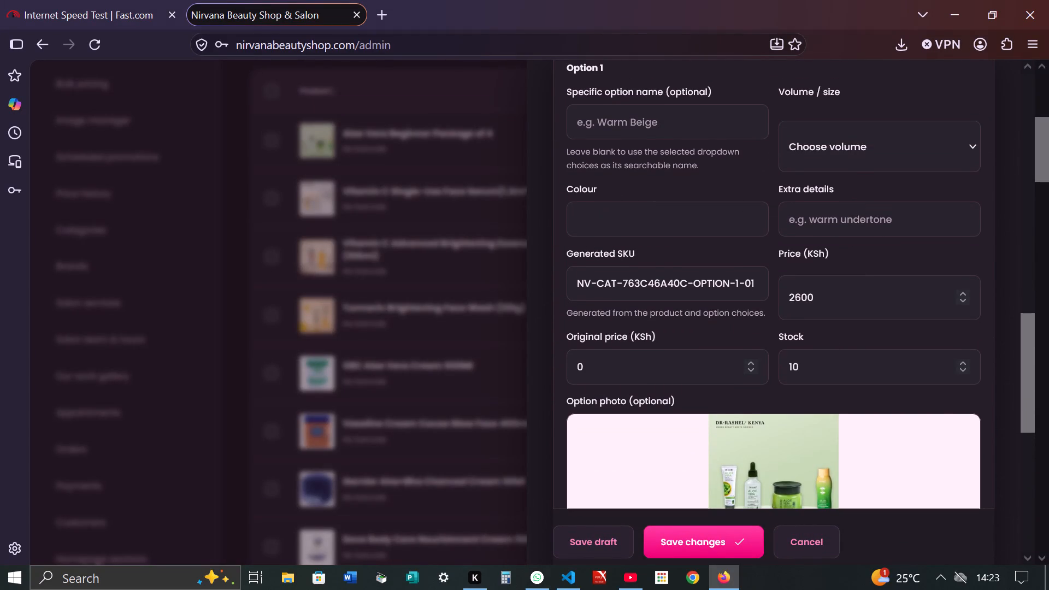
key("BackSpace")
key("BackSpace")
key("0")
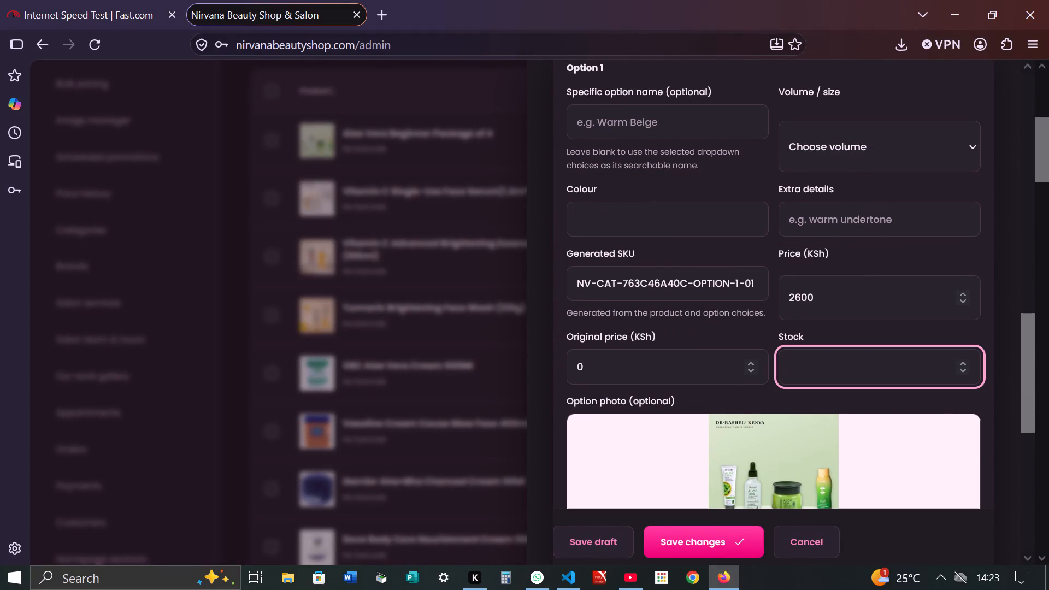
left_click(734, 542)
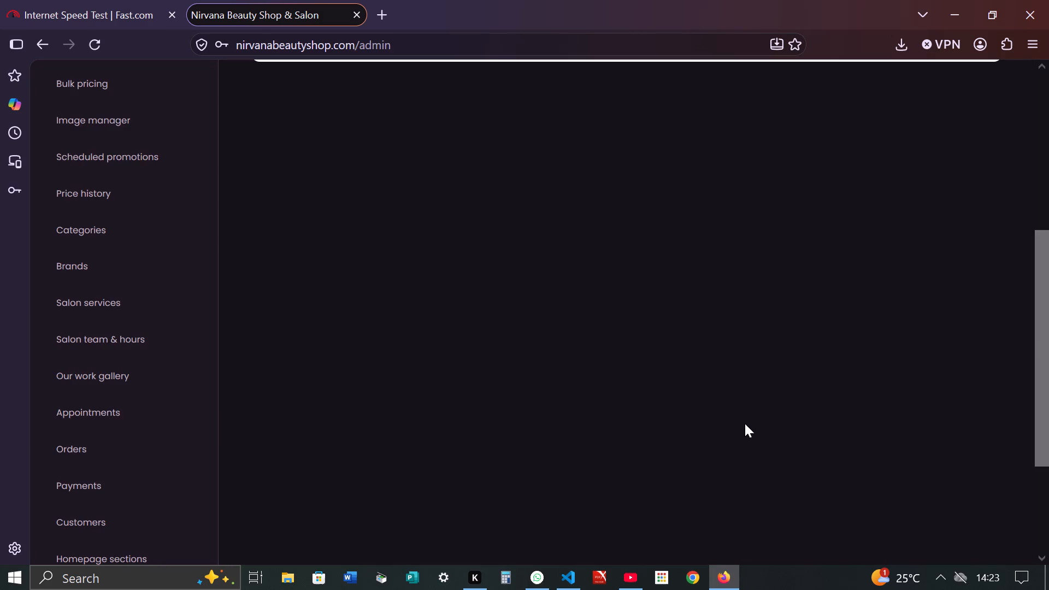
Go from page 1 of the catalogue through page 2 to page 3.
scroll(745, 423, "down", 16)
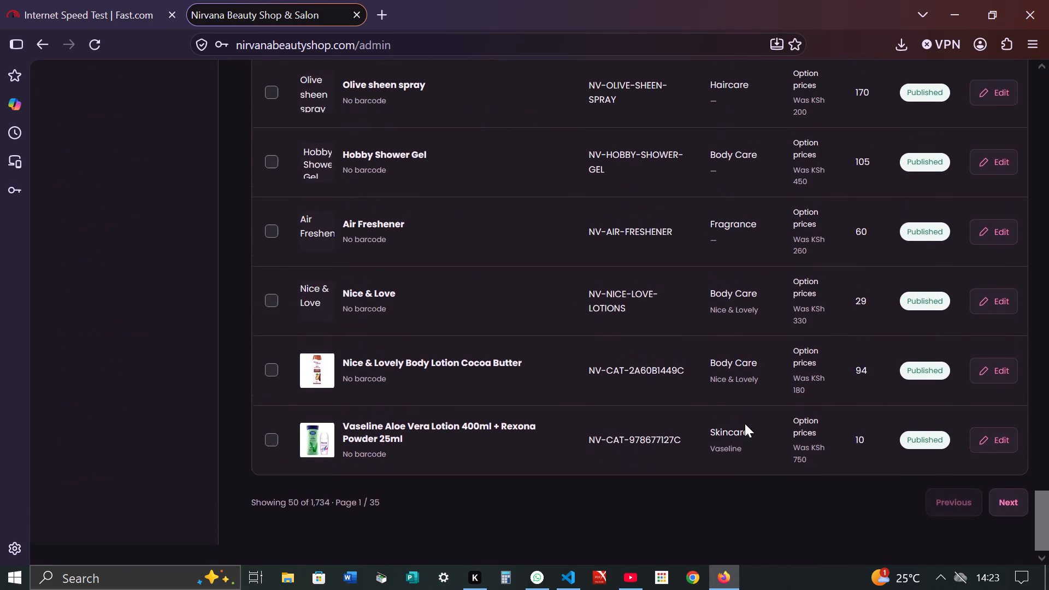
scroll(745, 423, "down", 2)
left_click(1022, 522)
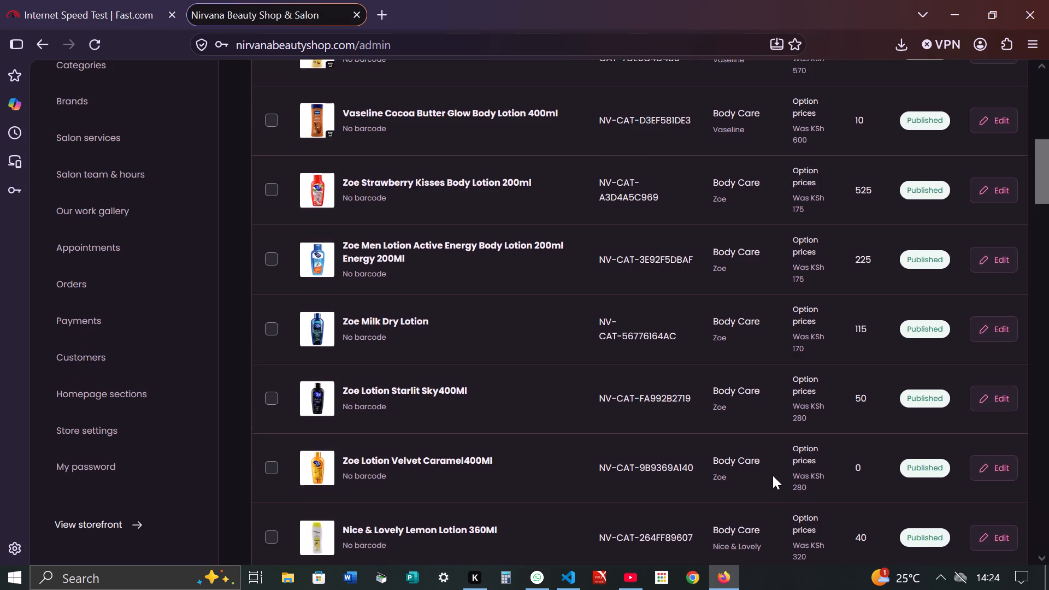
scroll(773, 475, "down", 13)
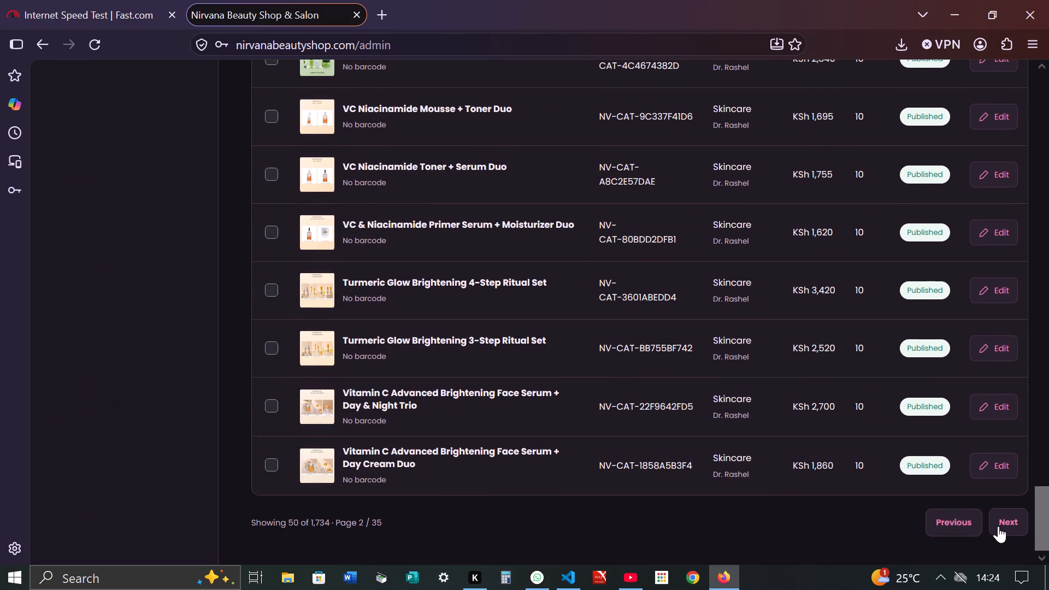
left_click(999, 526)
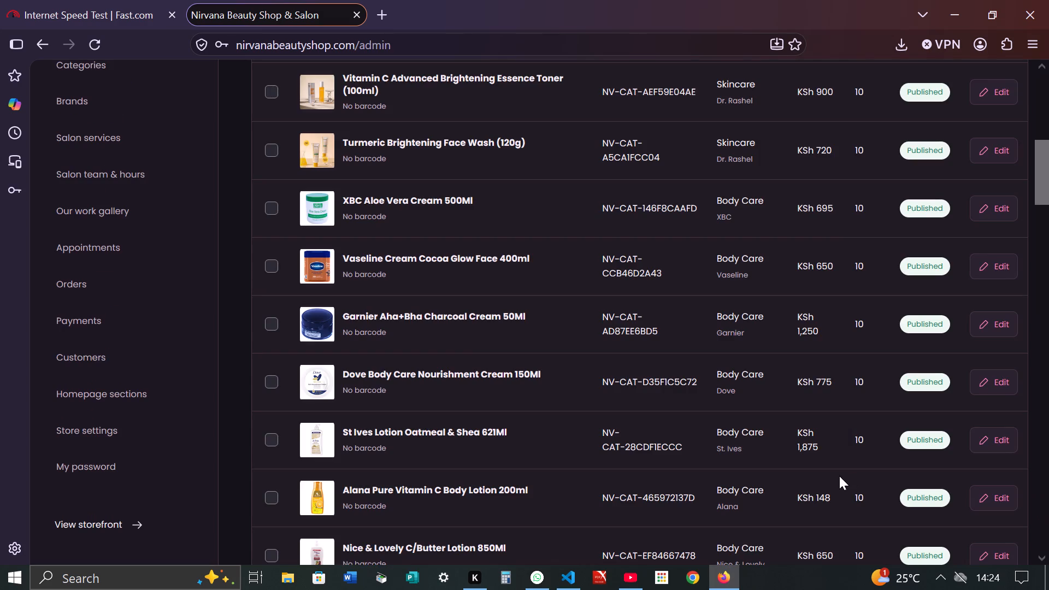
Examine the stock of the first products on page 3, from the Dr. Rashel Vitamin C items to the body care creams and lotions.
scroll(652, 120, "up", 6)
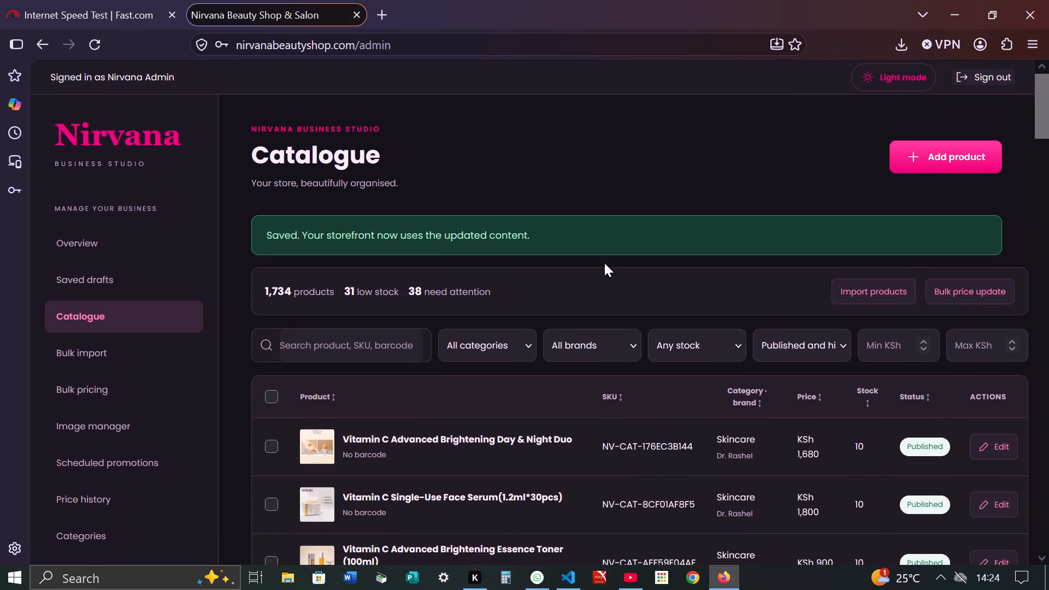
scroll(488, 379, "down", 7)
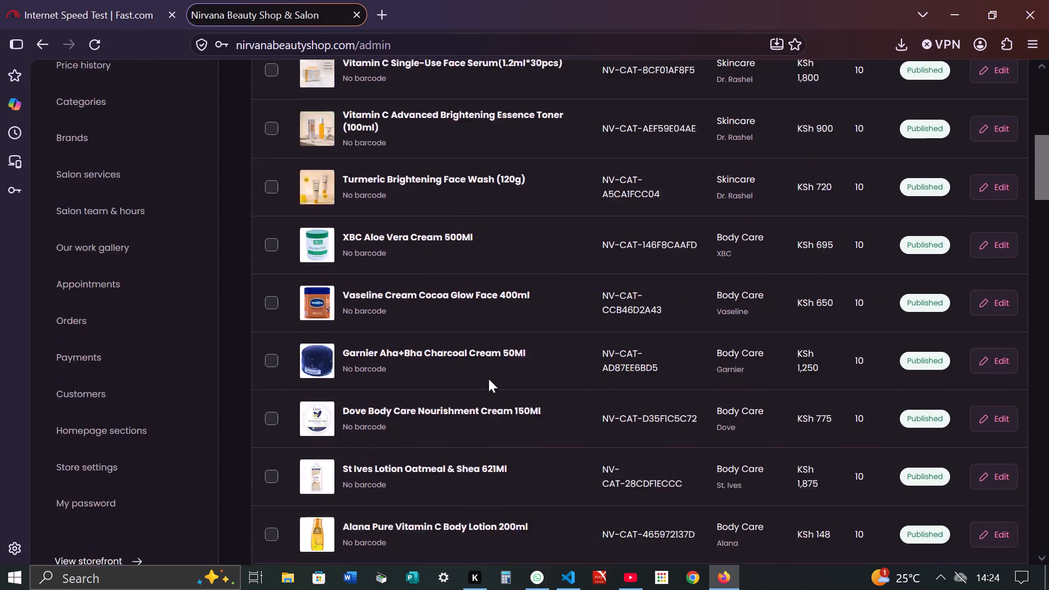
scroll(488, 379, "down", 6)
scroll(485, 341, "up", 8)
scroll(485, 341, "down", 2)
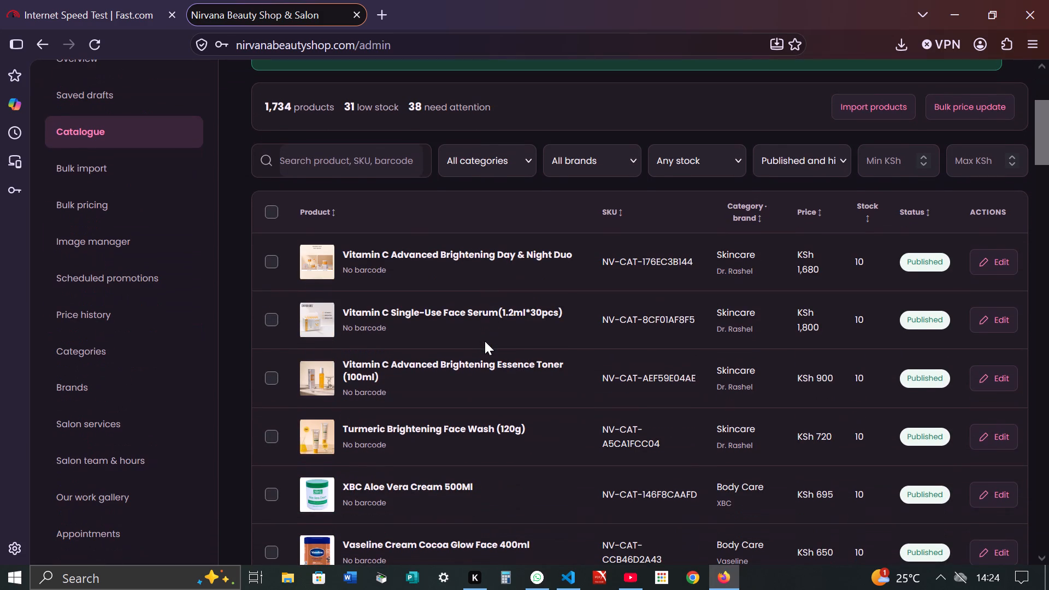
scroll(485, 341, "down", 2)
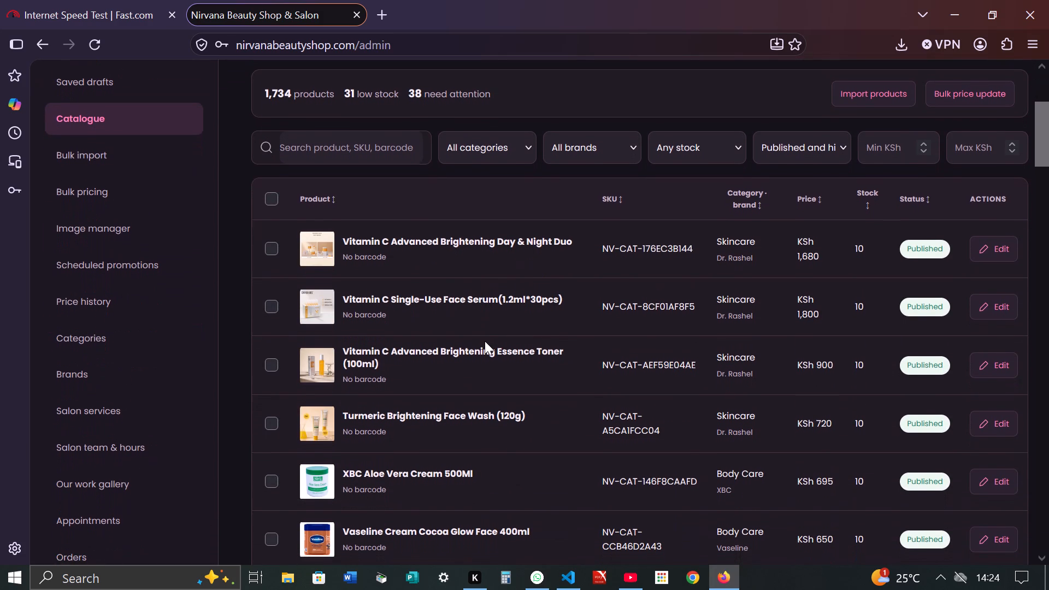
scroll(485, 341, "down", 3)
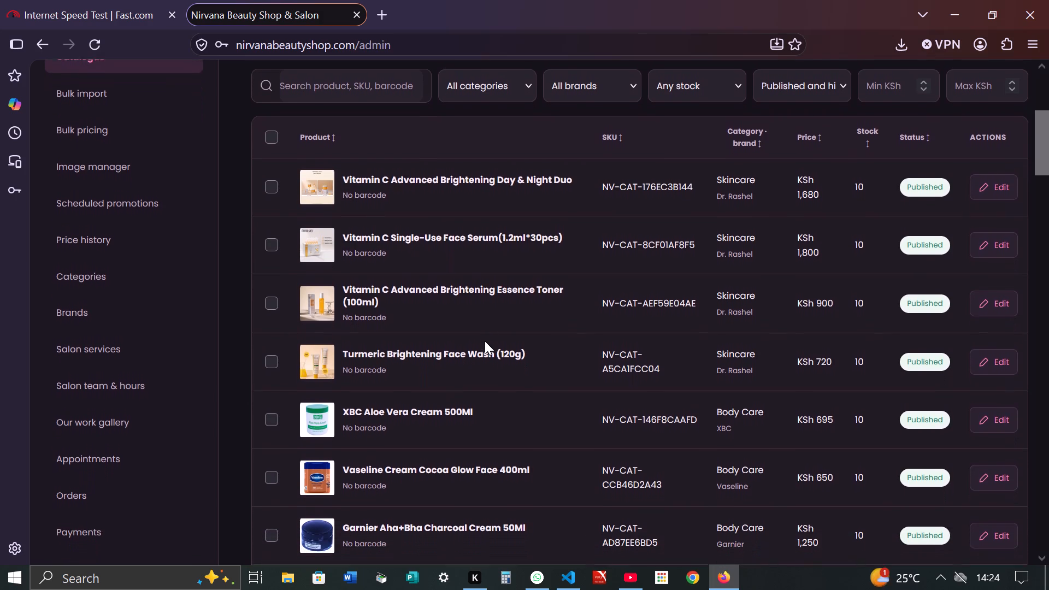
scroll(485, 341, "down", 2)
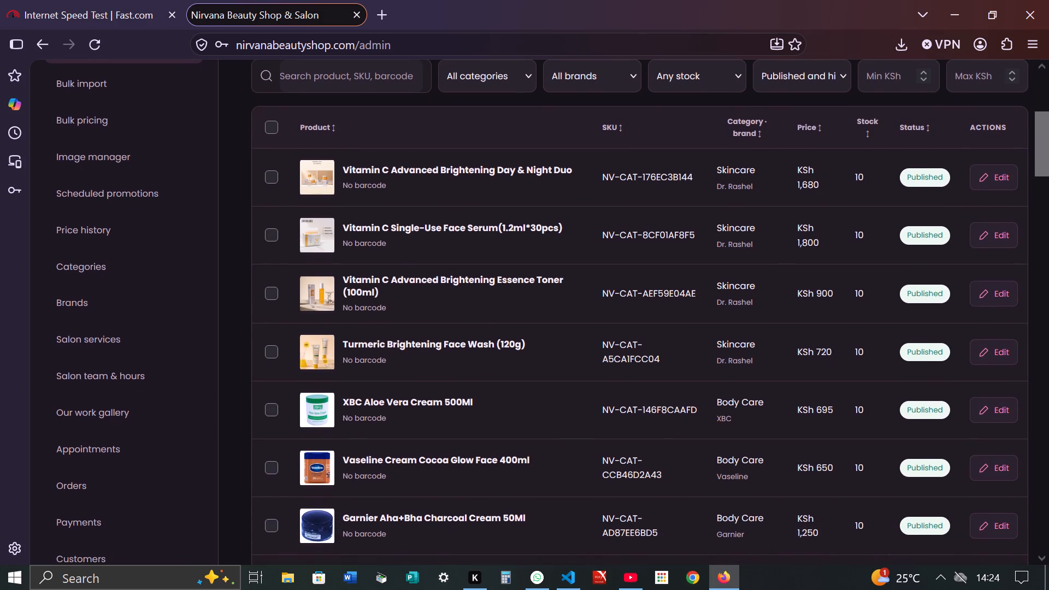
scroll(485, 341, "down", 2)
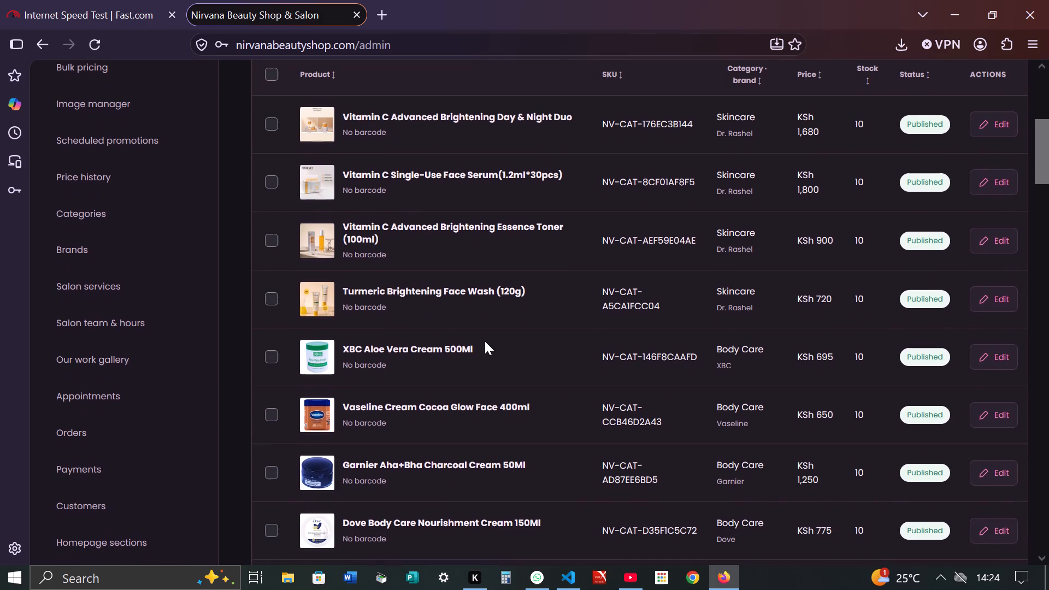
scroll(485, 341, "down", 1)
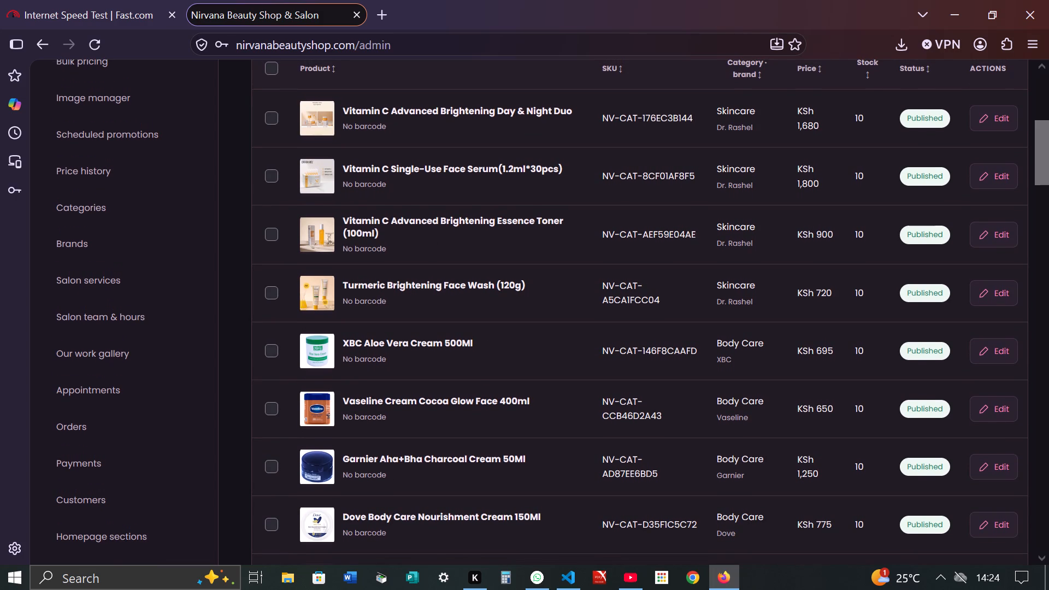
Open the Vitamin C Single-Use Face Serum (1.2ml*30pcs) record, set Option 1's stock to 0 and save the record.
left_click(995, 179)
scroll(827, 346, "down", 2)
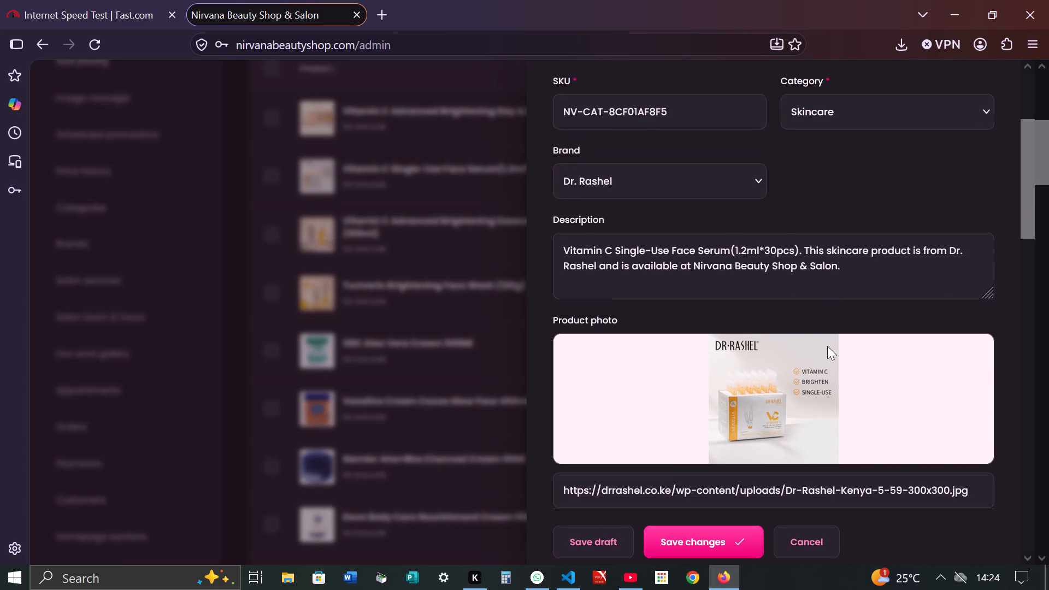
scroll(827, 346, "down", 4)
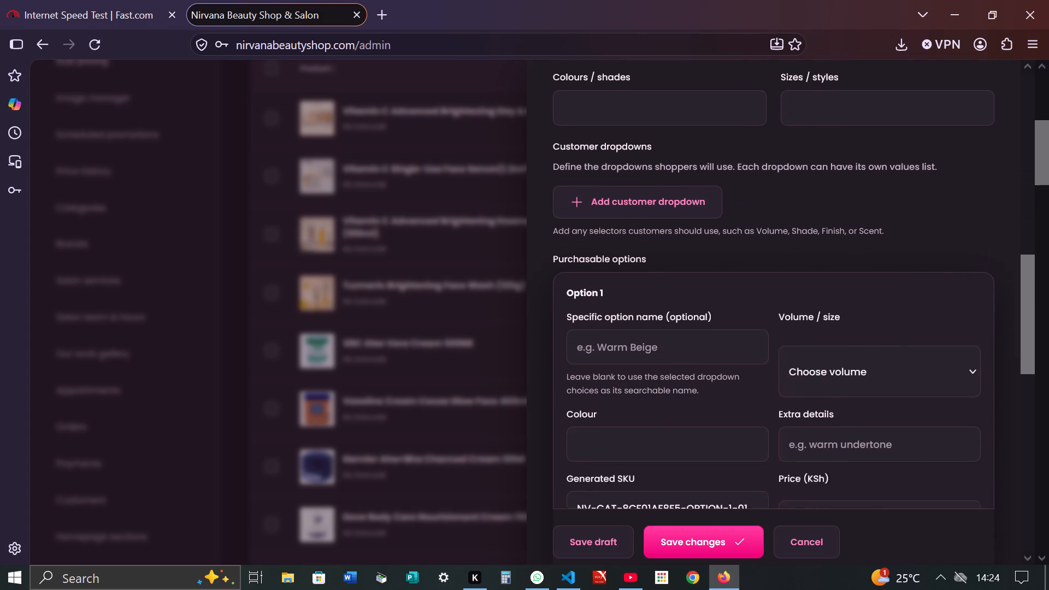
scroll(827, 346, "down", 2)
left_click(801, 419)
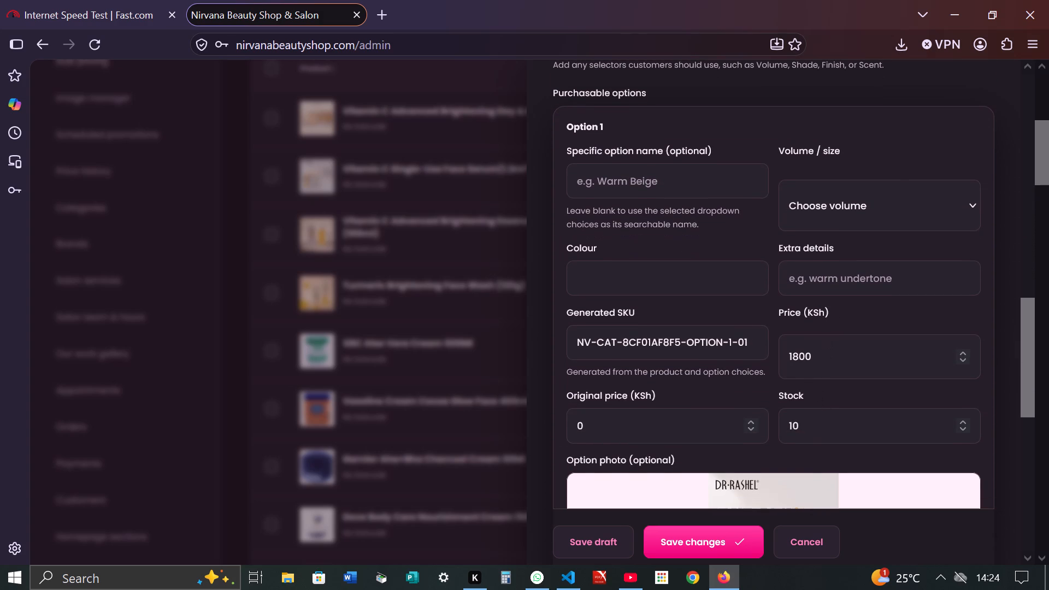
key("BackSpace")
key("BackSpace")
key("0")
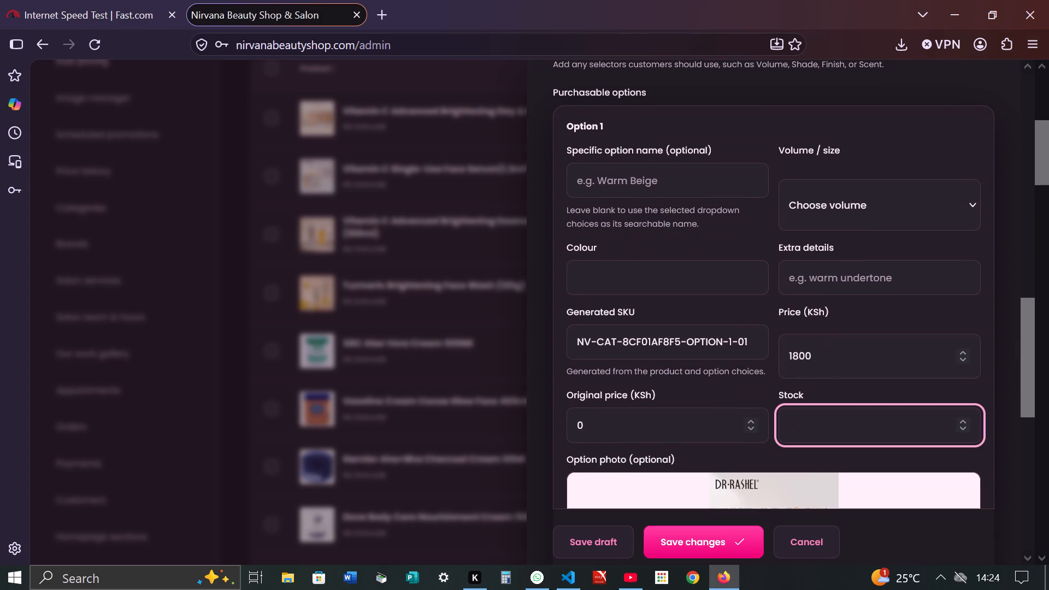
left_click(704, 552)
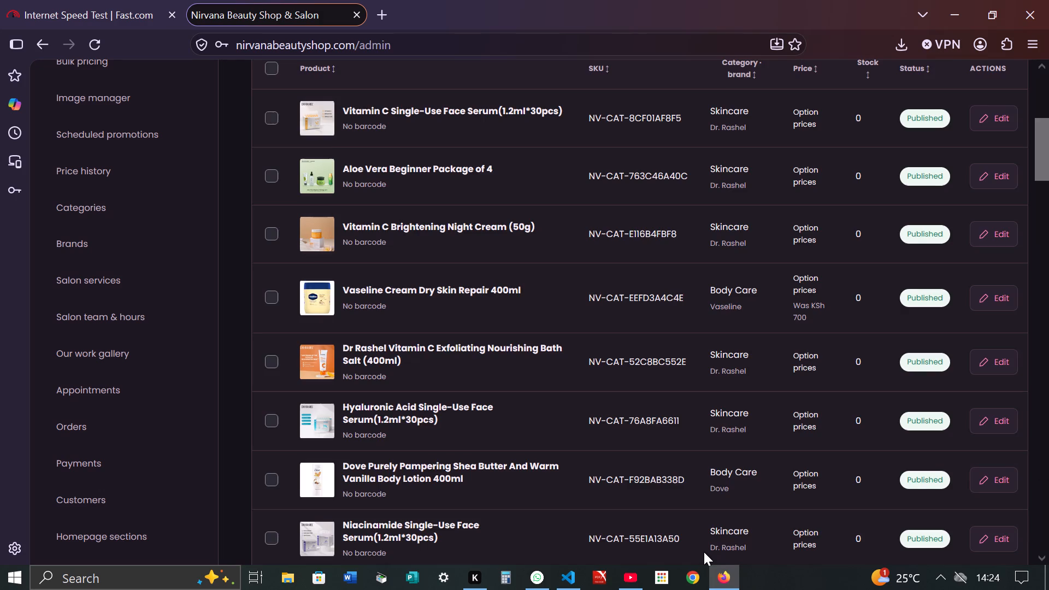
Return from page 1 of the catalogue through page 2 to page 3.
scroll(704, 552, "down", 3)
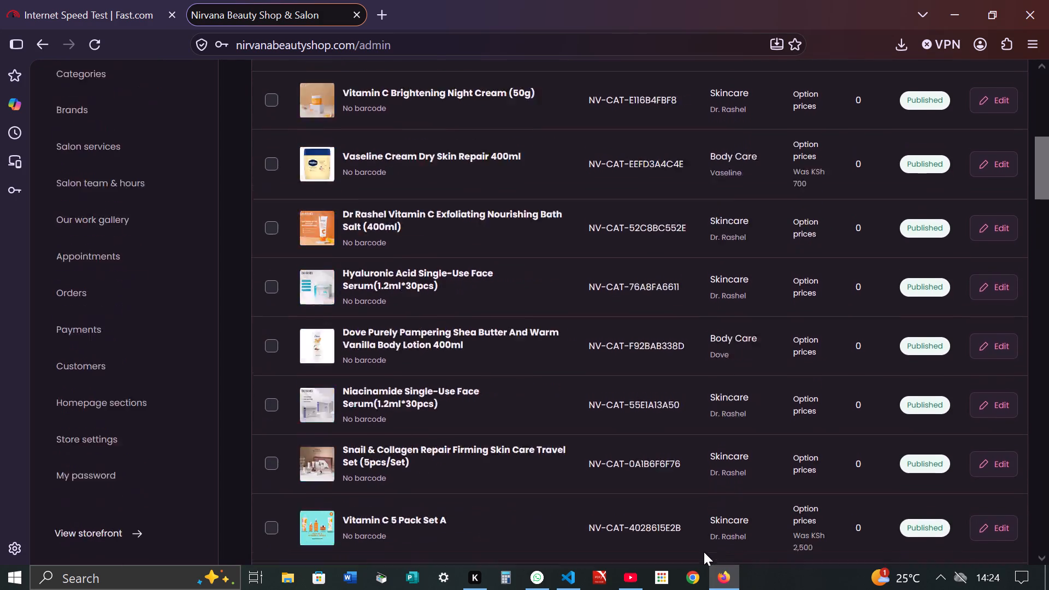
scroll(704, 552, "down", 8)
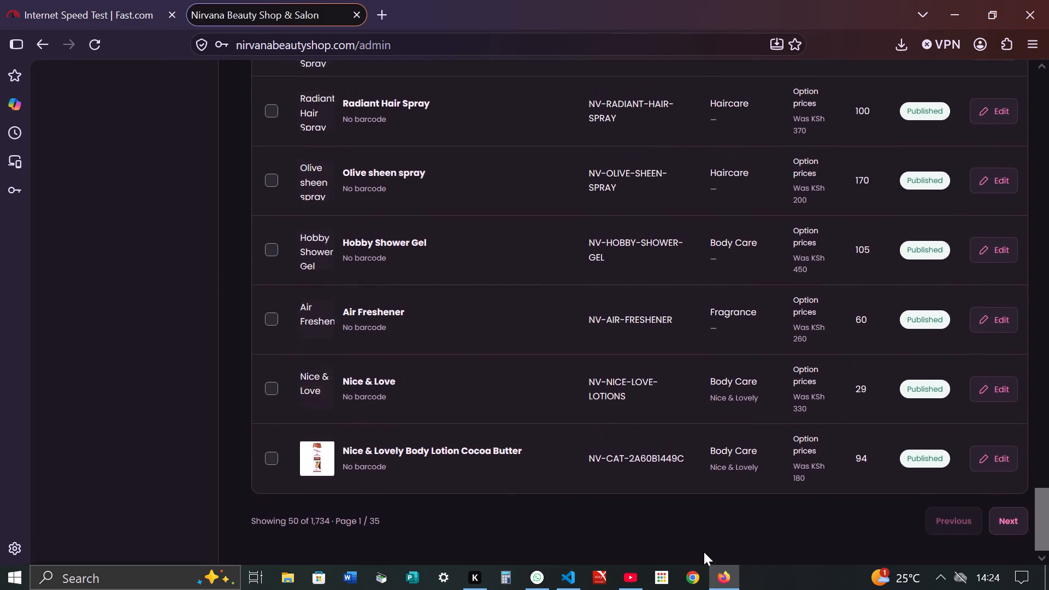
left_click(999, 524)
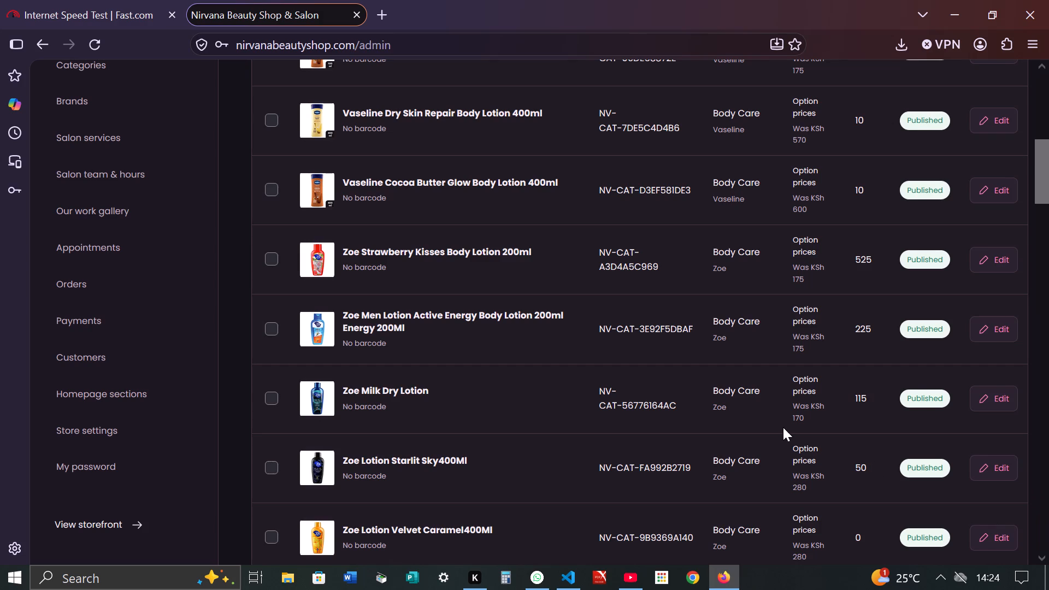
scroll(783, 427, "up", 3)
scroll(783, 427, "down", 6)
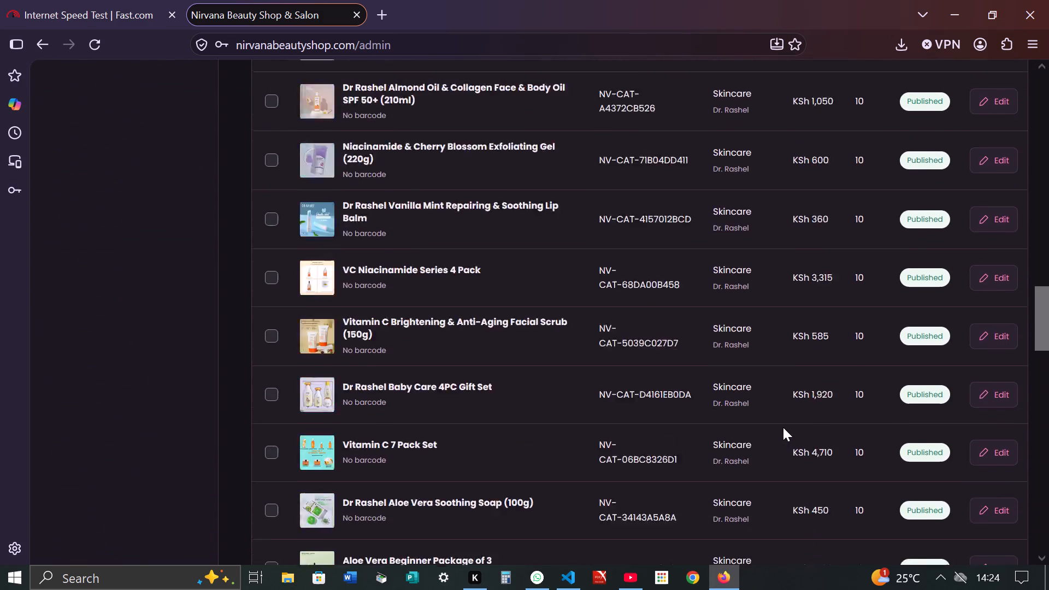
scroll(783, 427, "down", 3)
left_click(1003, 521)
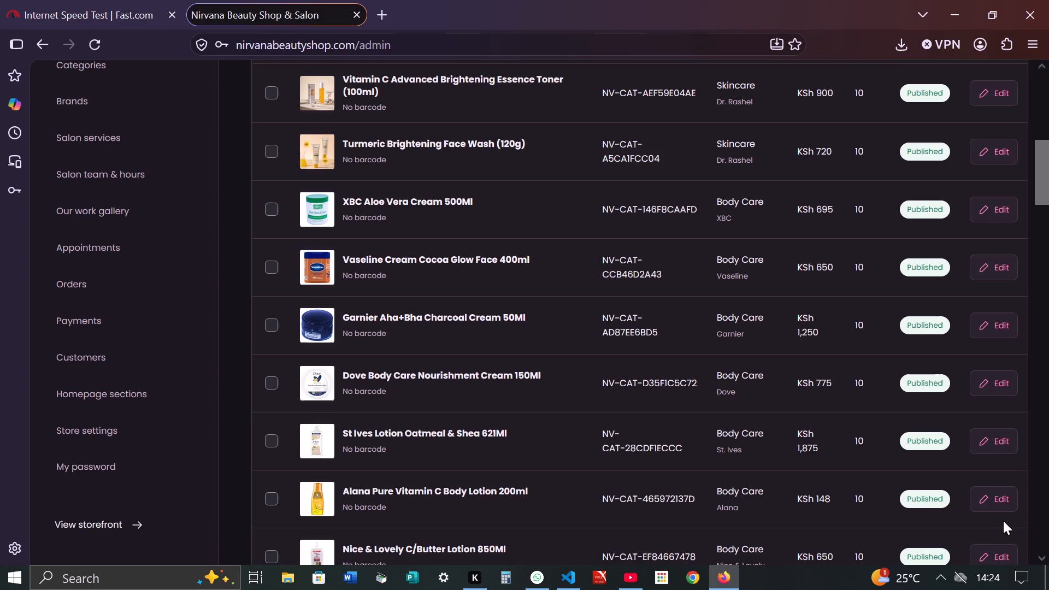
Open the Vitamin C Advanced Brightening Face Serum + Day Cream Duo record, set its option's stock to 0 and save the record.
scroll(691, 346, "up", 2)
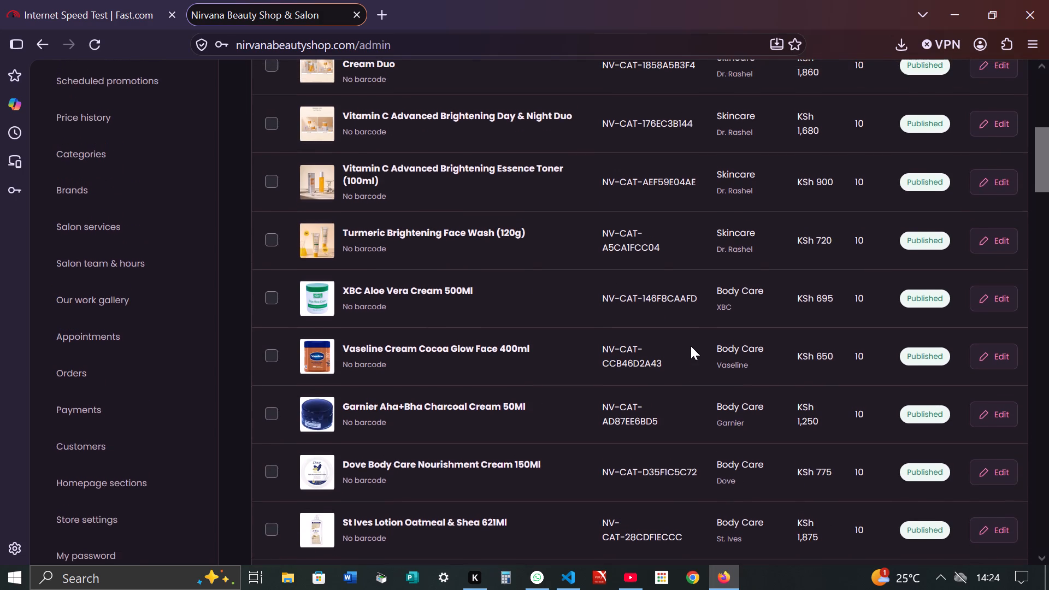
scroll(691, 346, "up", 1)
scroll(691, 346, "down", 1)
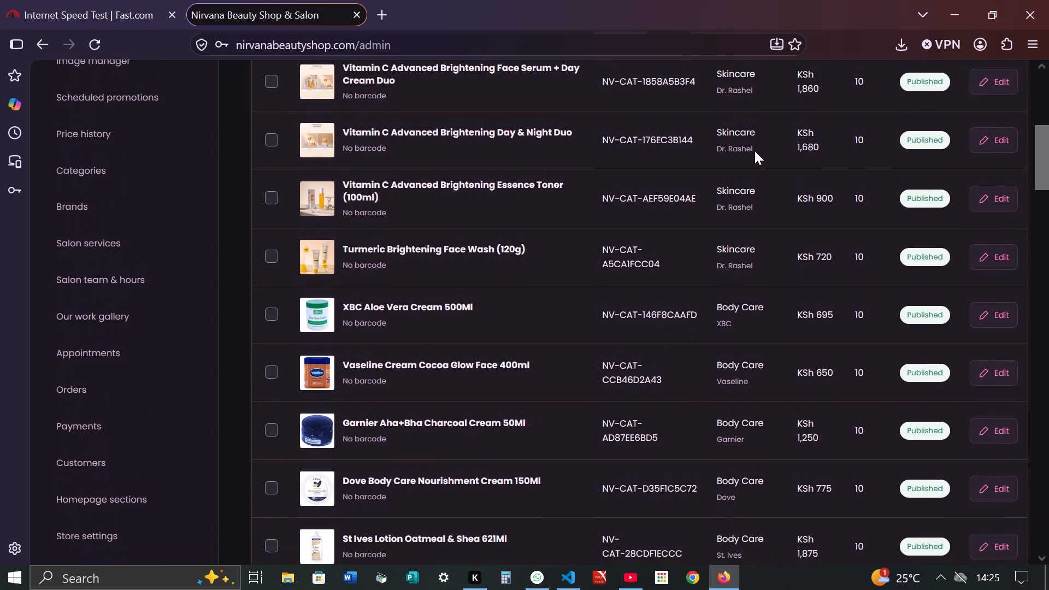
scroll(759, 144, "up", 2)
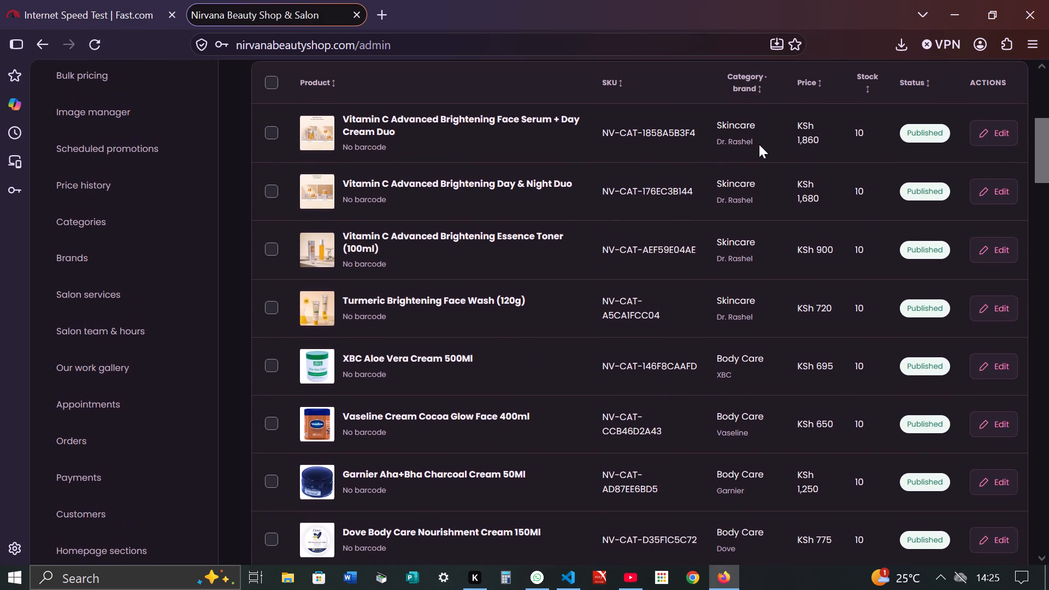
scroll(759, 144, "up", 1)
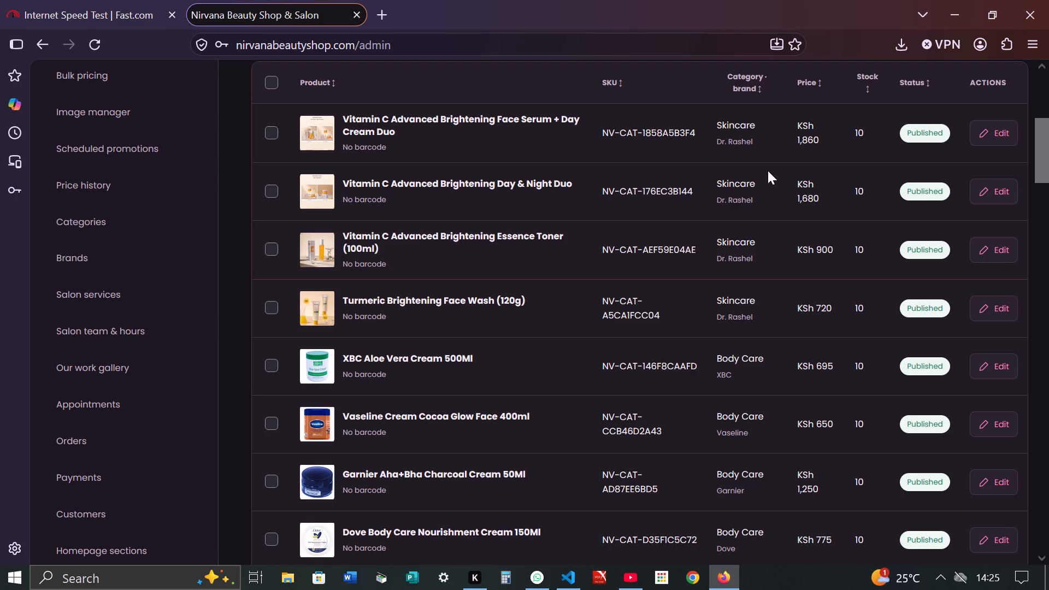
left_click(987, 125)
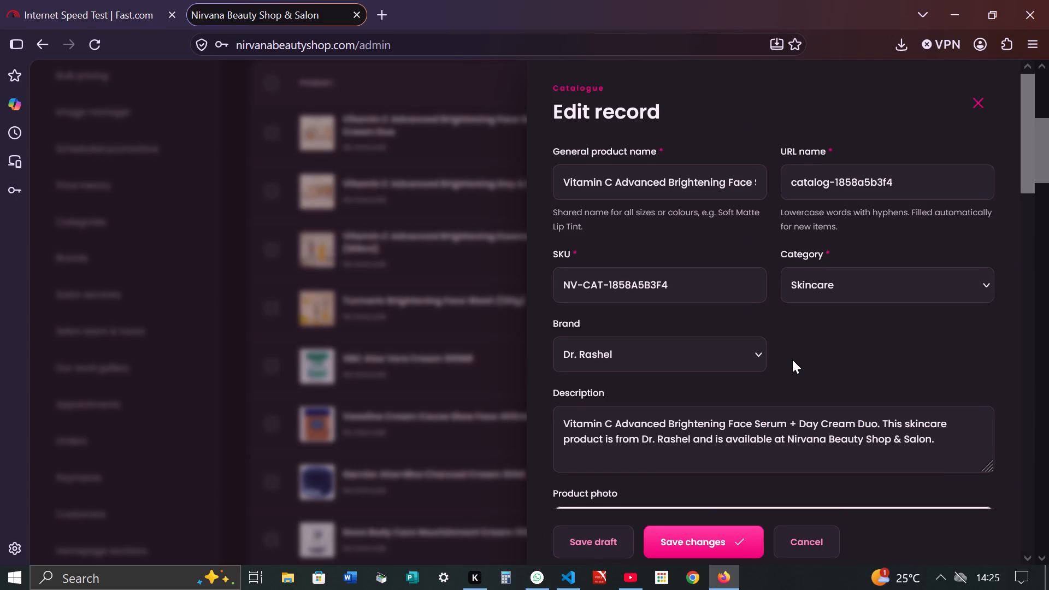
scroll(792, 359, "down", 3)
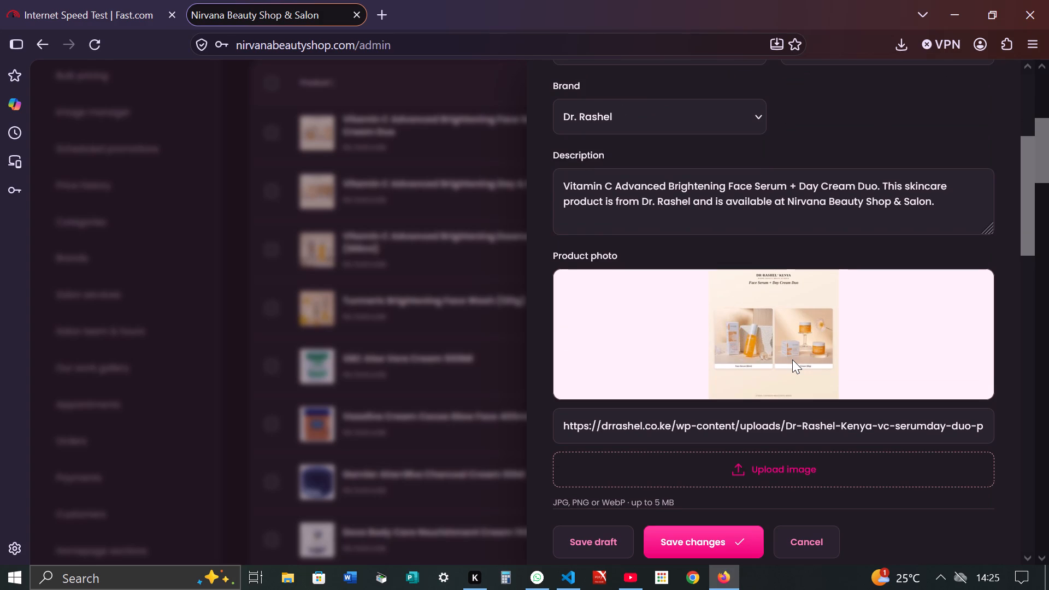
scroll(792, 359, "down", 8)
scroll(792, 359, "up", 2)
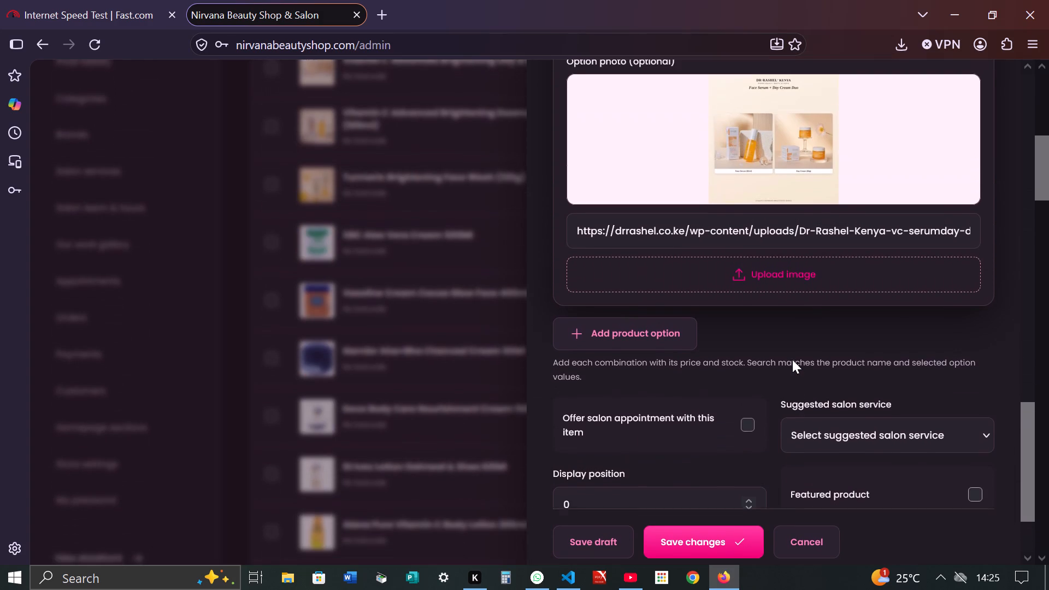
scroll(792, 359, "up", 3)
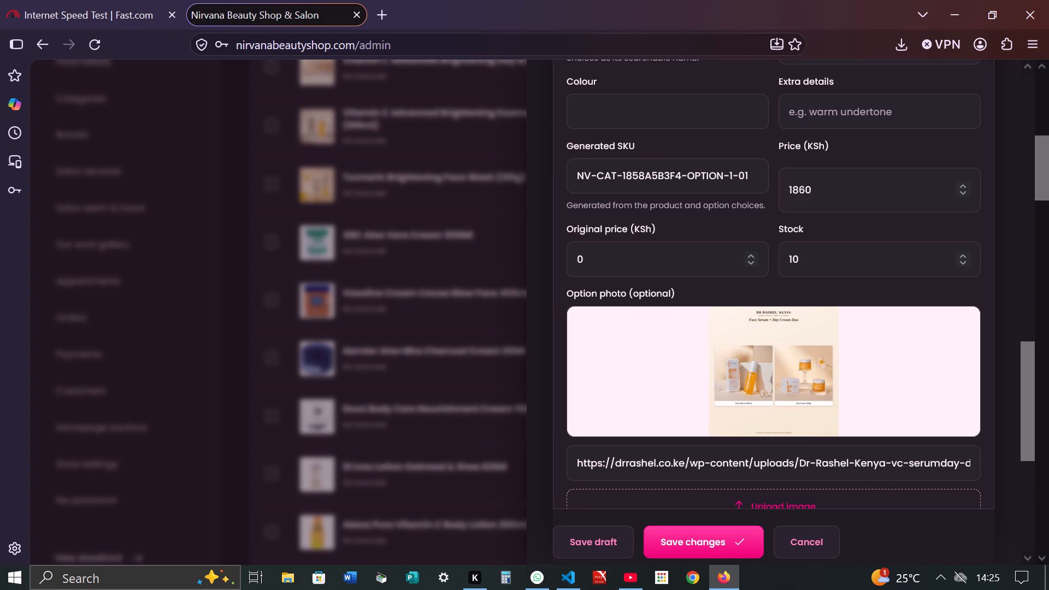
left_click(793, 257)
key("BackSpace")
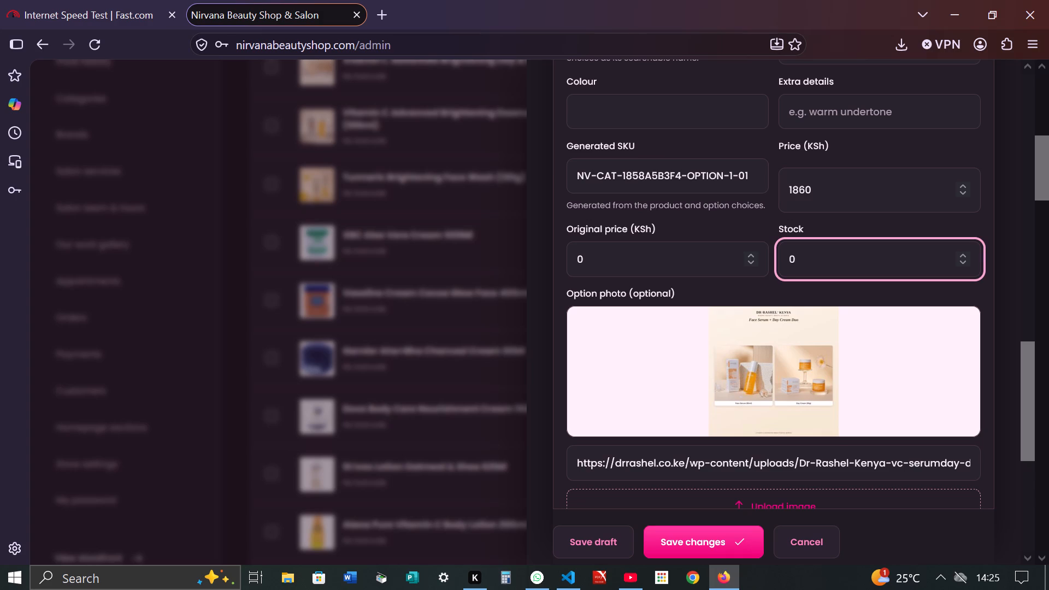
scroll(793, 257, "down", 4)
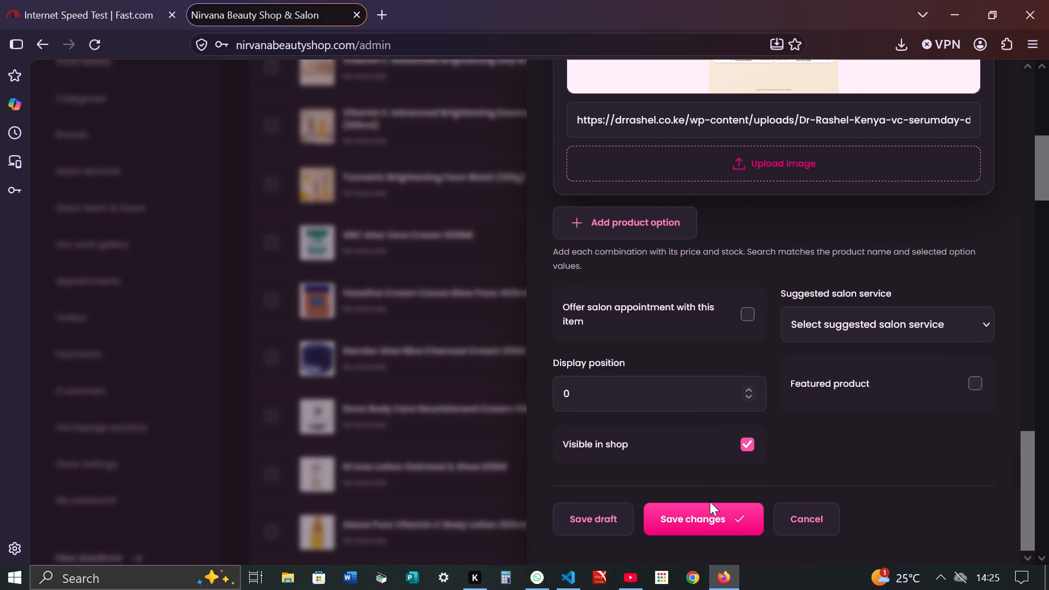
left_click(710, 507)
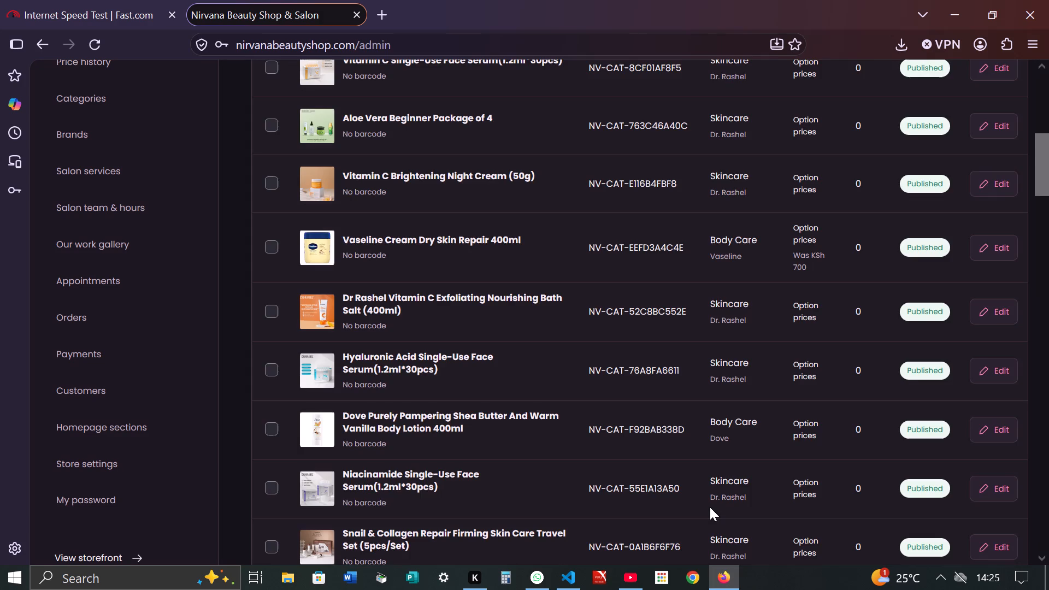
Advance the catalogue from page 1 through page 2 to page 3.
scroll(710, 507, "down", 9)
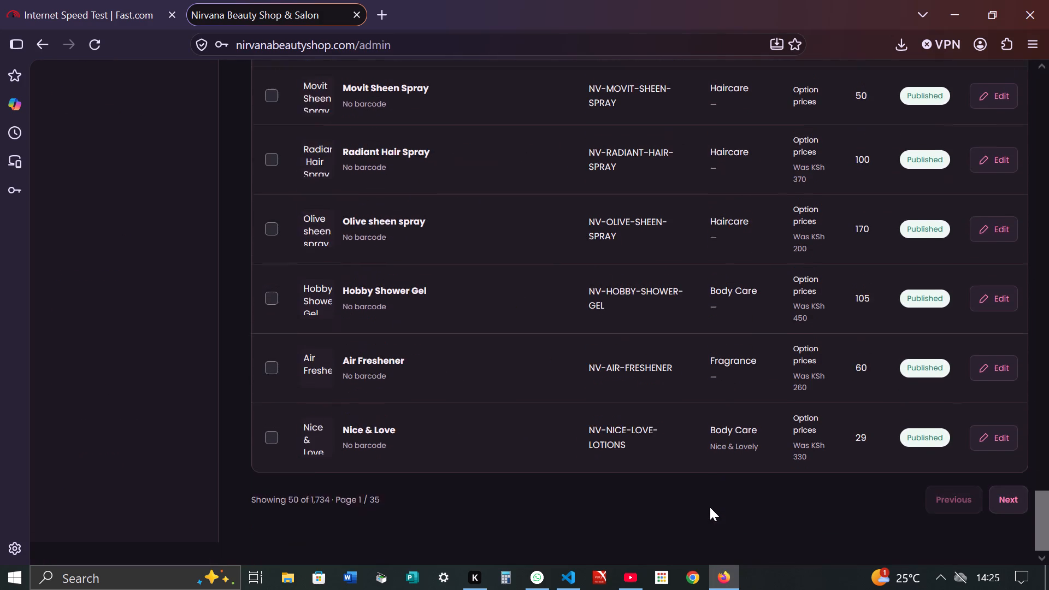
scroll(710, 507, "down", 3)
left_click(1020, 516)
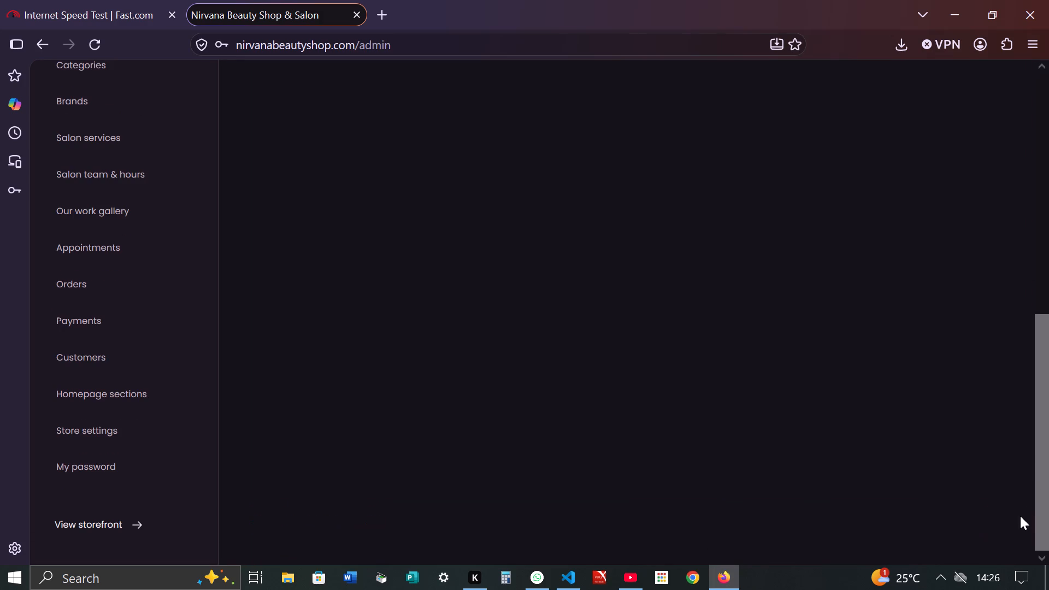
left_click_drag(1020, 516, 582, 301)
scroll(582, 301, "down", 5)
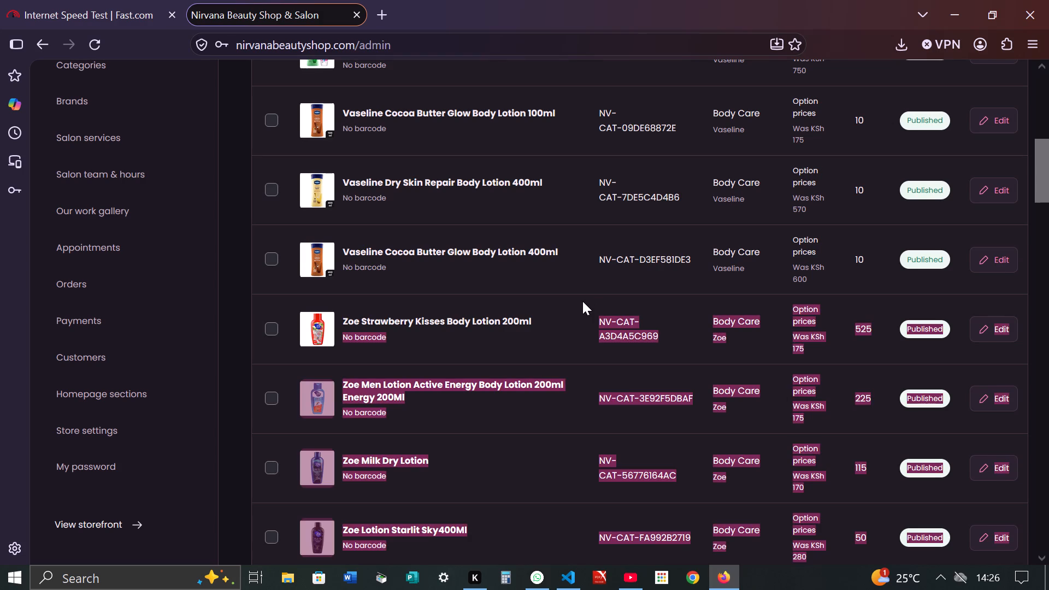
scroll(701, 385, "down", 17)
left_click(997, 508)
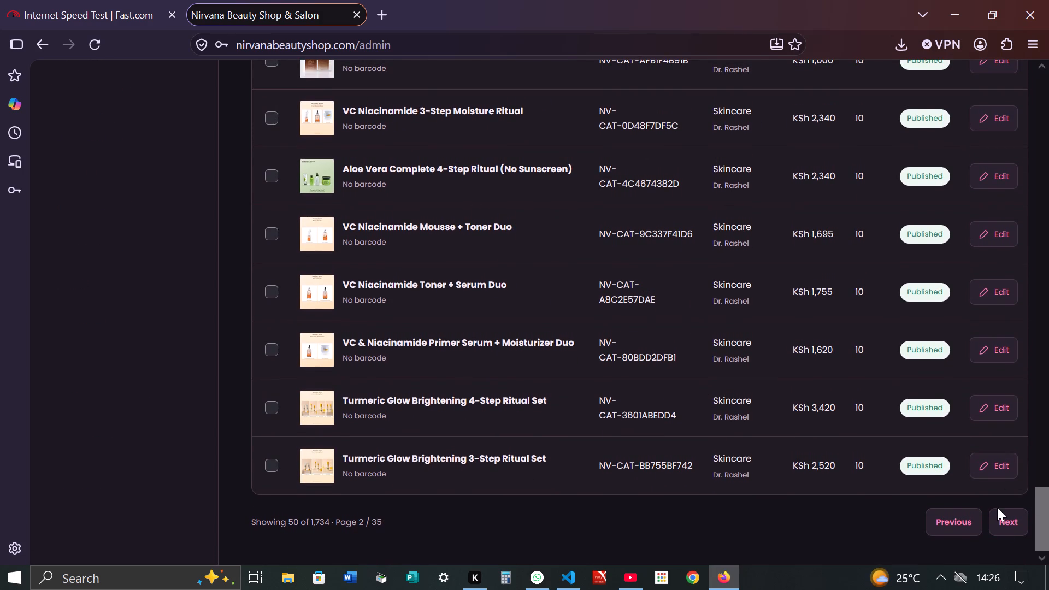
left_click(1006, 526)
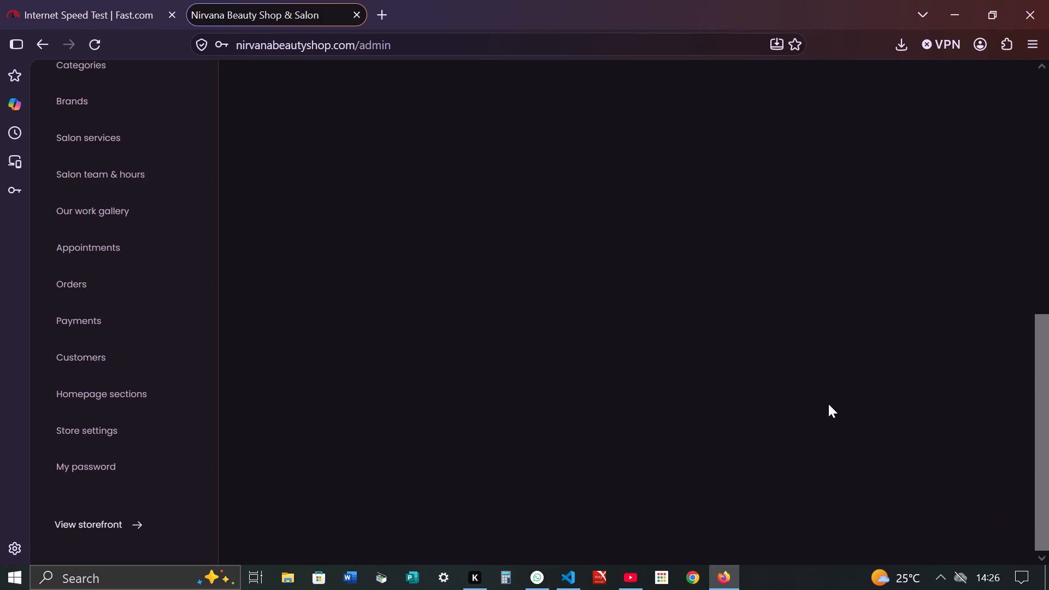
Examine the stock of the products on page 3, from the haircare and nail items to the Dr. Rashel Vitamin C products.
scroll(828, 404, "down", 9)
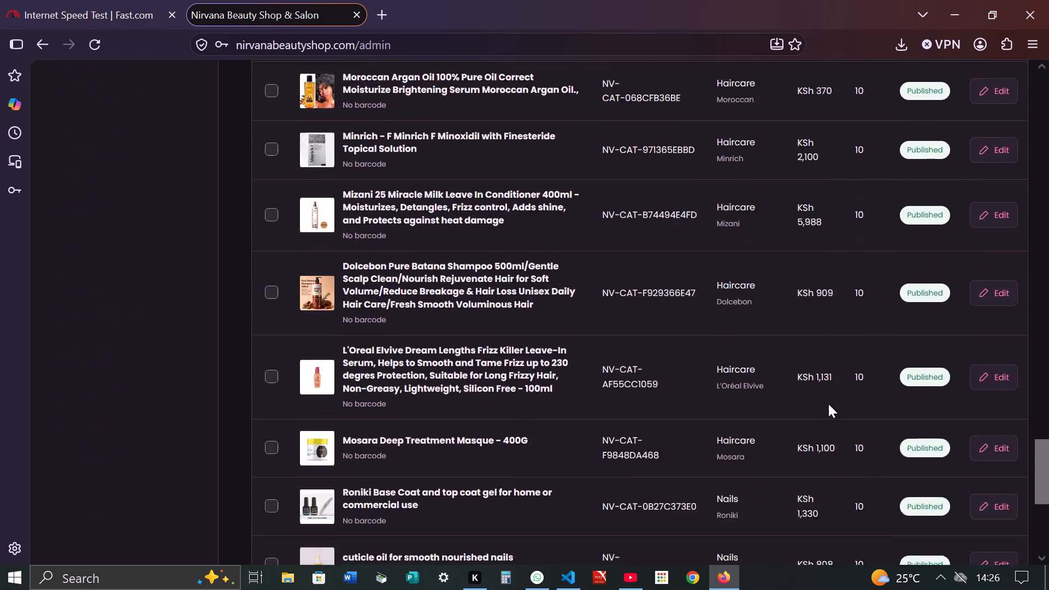
scroll(828, 404, "down", 3)
scroll(442, 114, "up", 4)
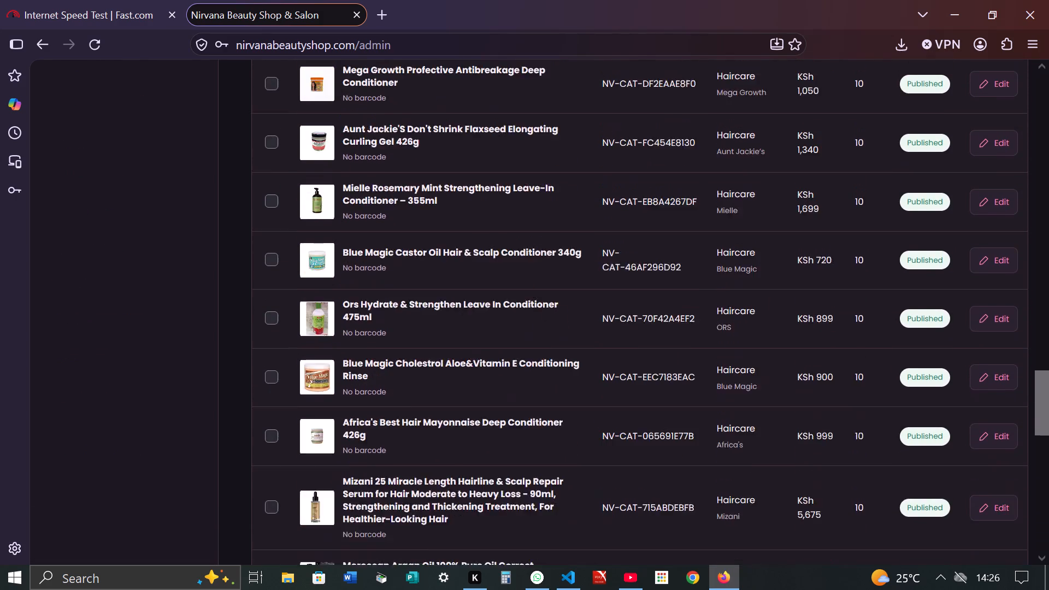
scroll(442, 114, "up", 8)
scroll(442, 114, "down", 3)
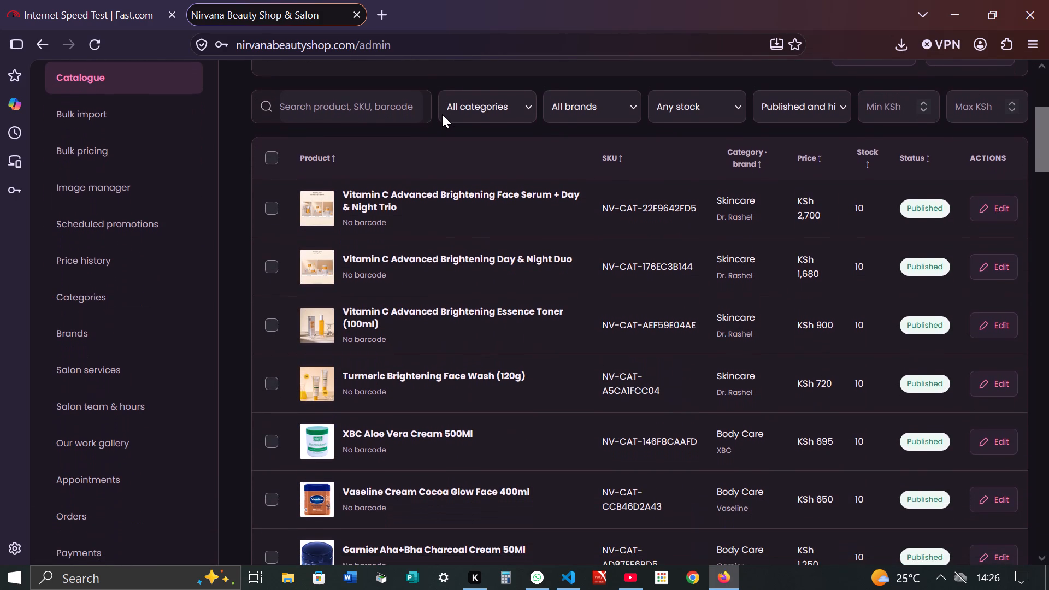
scroll(442, 114, "down", 1)
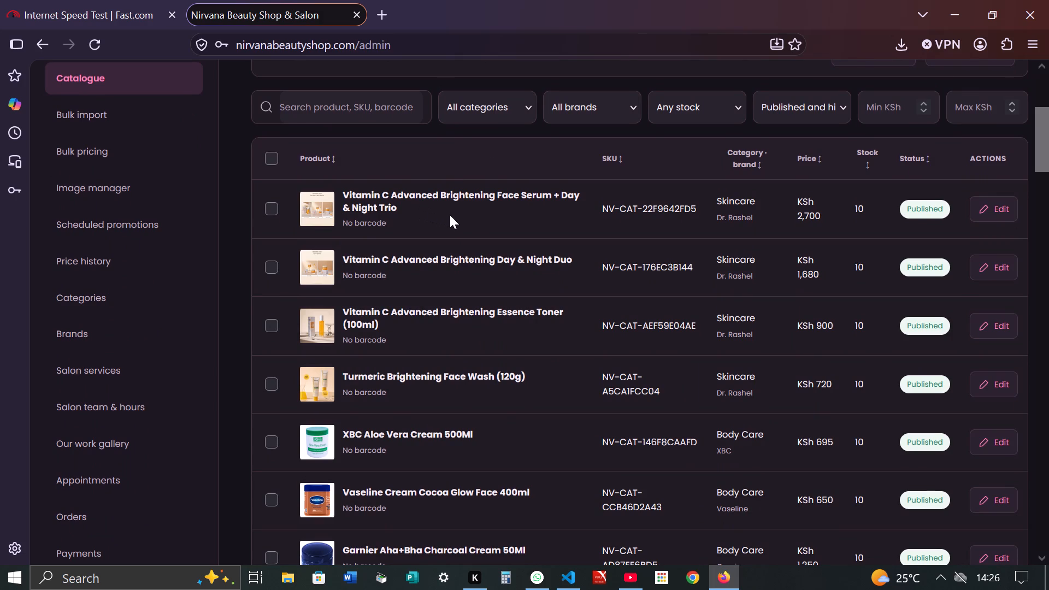
scroll(450, 215, "down", 1)
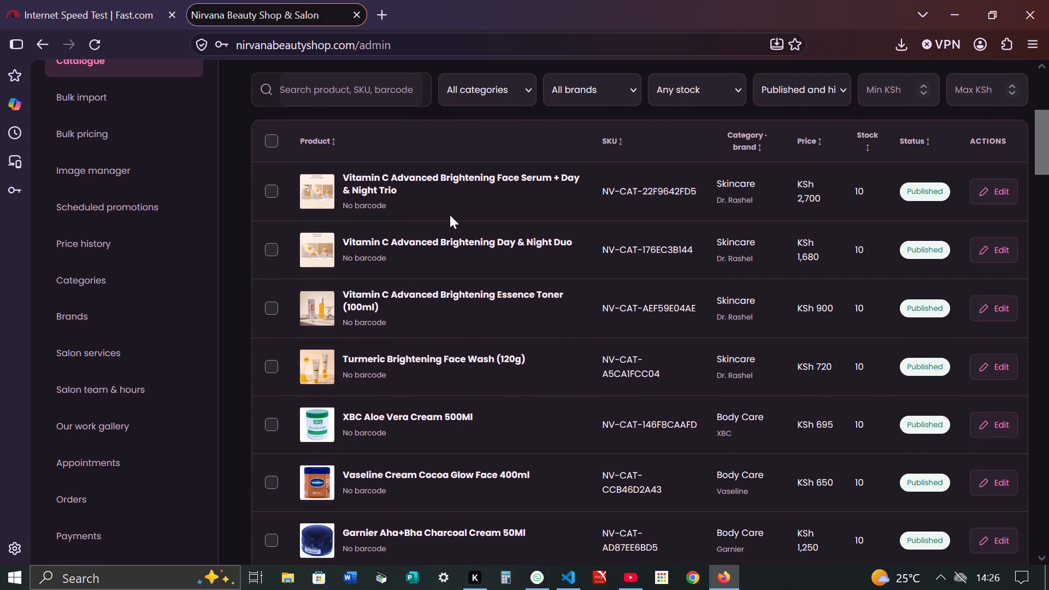
scroll(450, 215, "down", 1)
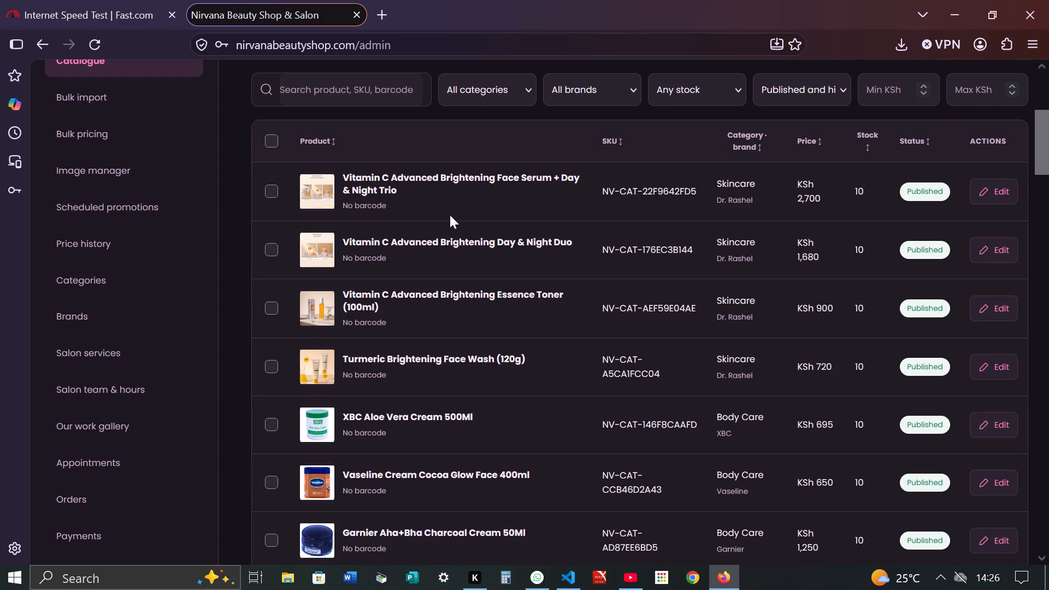
scroll(450, 215, "up", 1)
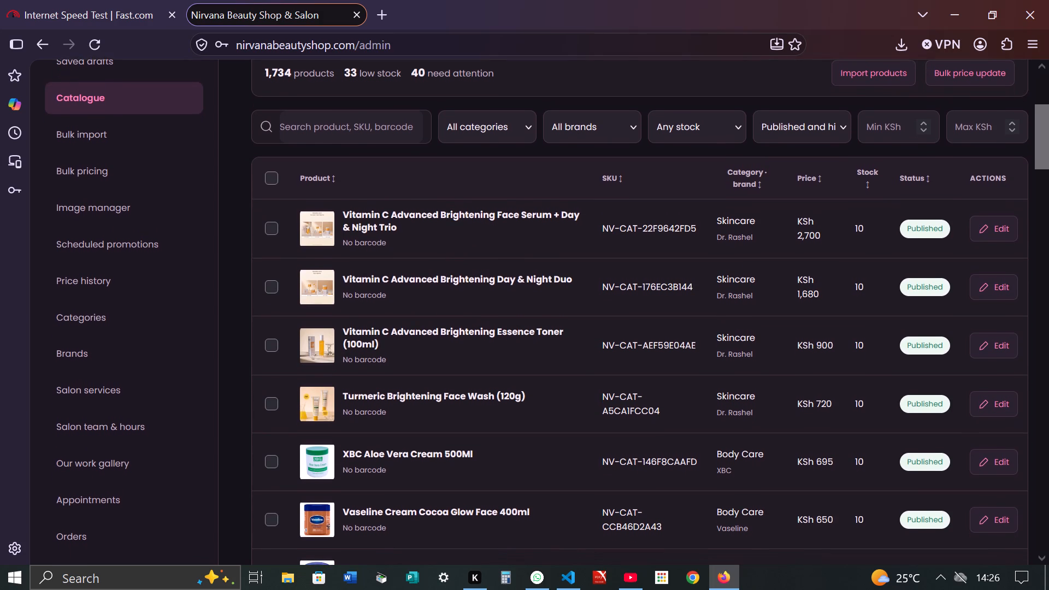
scroll(450, 215, "up", 2)
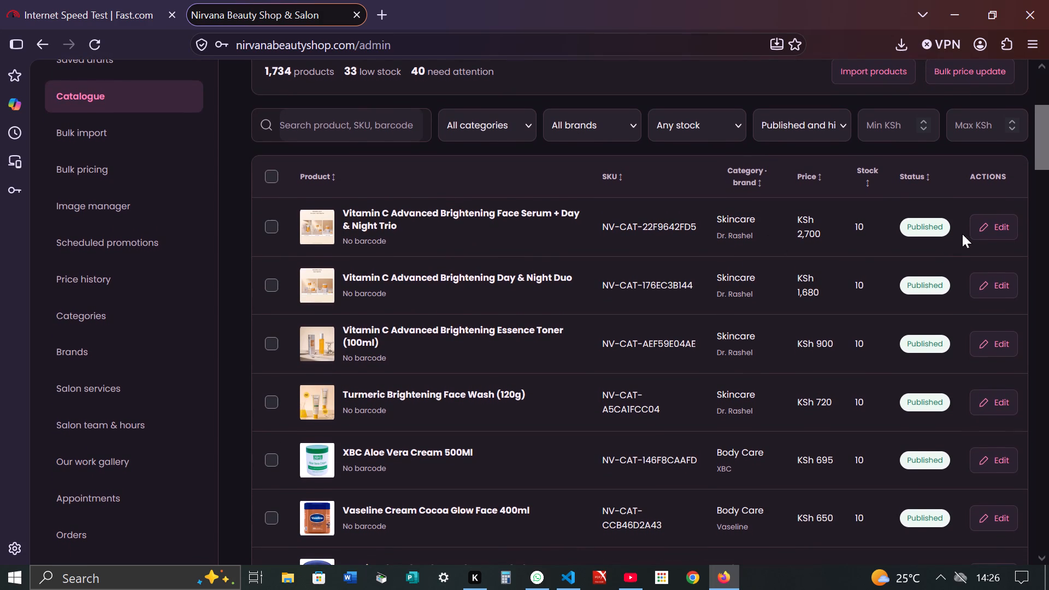
Set Option 1's stock to 0 in the Vitamin C Advanced Brightening Face Serum + Day & Night Trio record and save it.
left_click(990, 227)
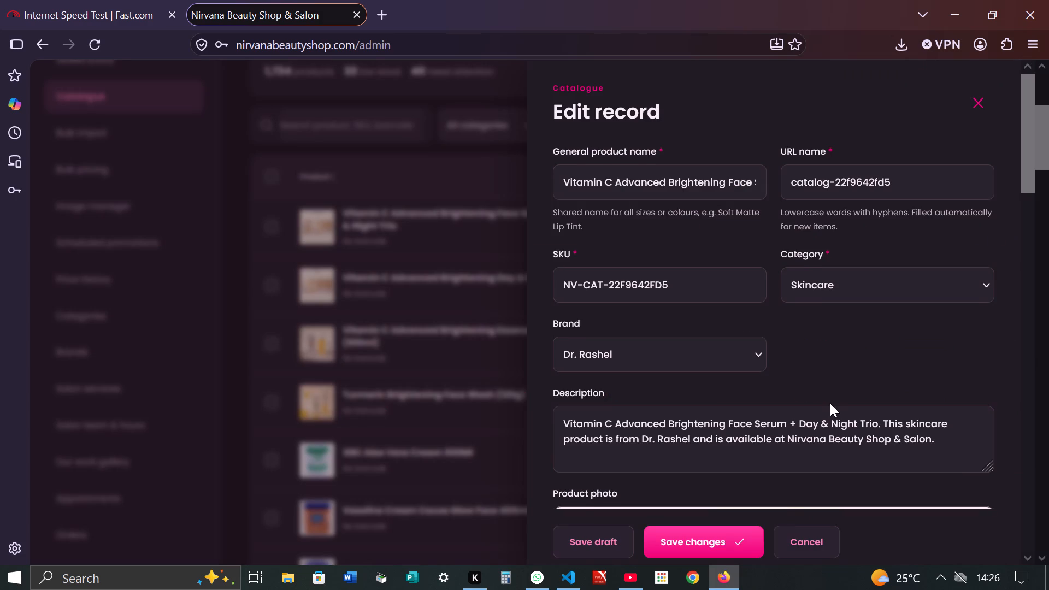
scroll(830, 404, "down", 6)
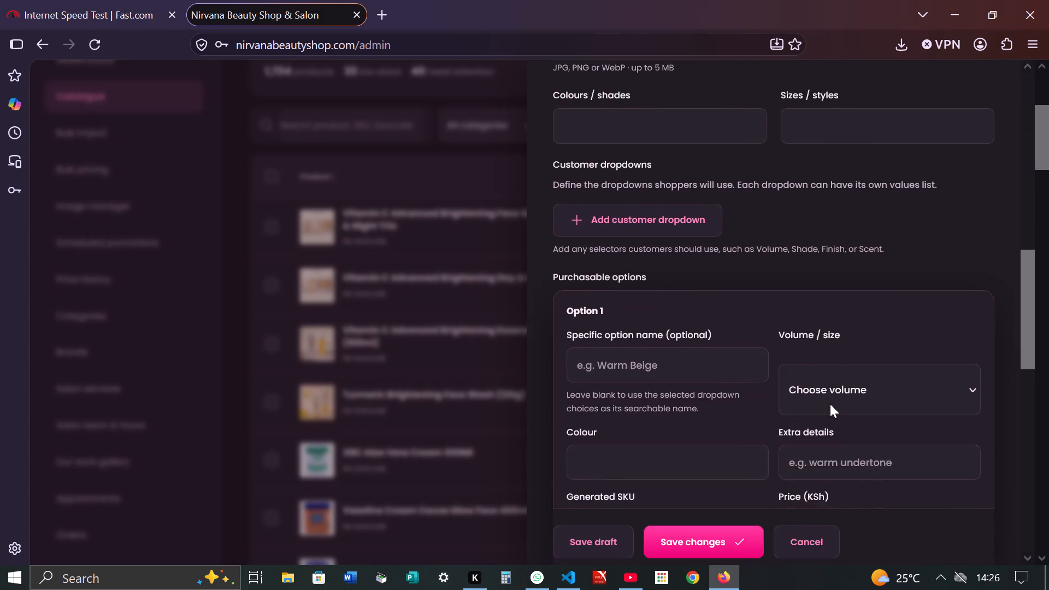
scroll(830, 404, "down", 3)
left_click(799, 464)
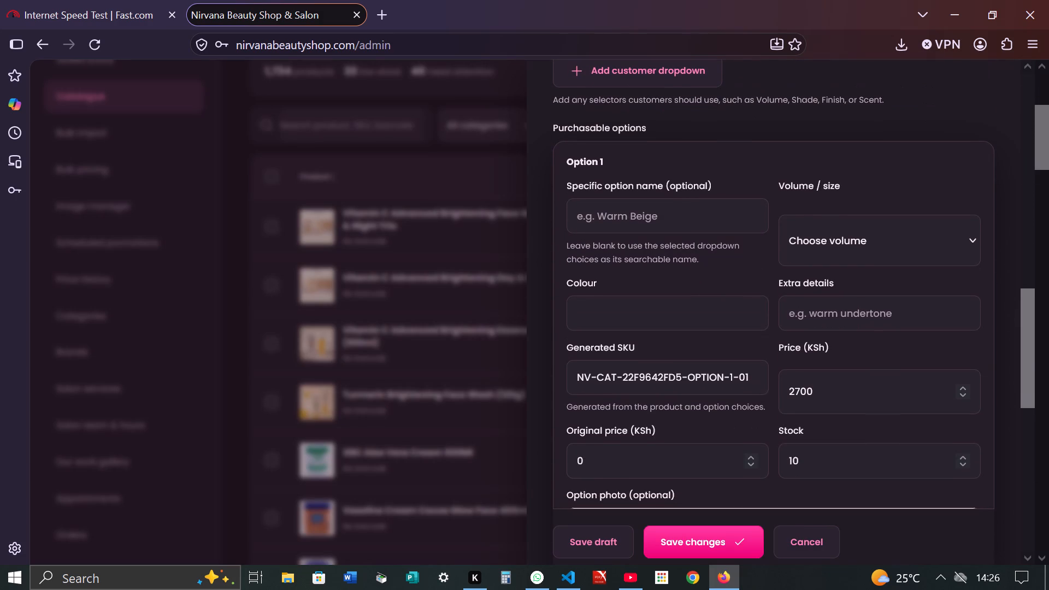
triple_click(962, 455)
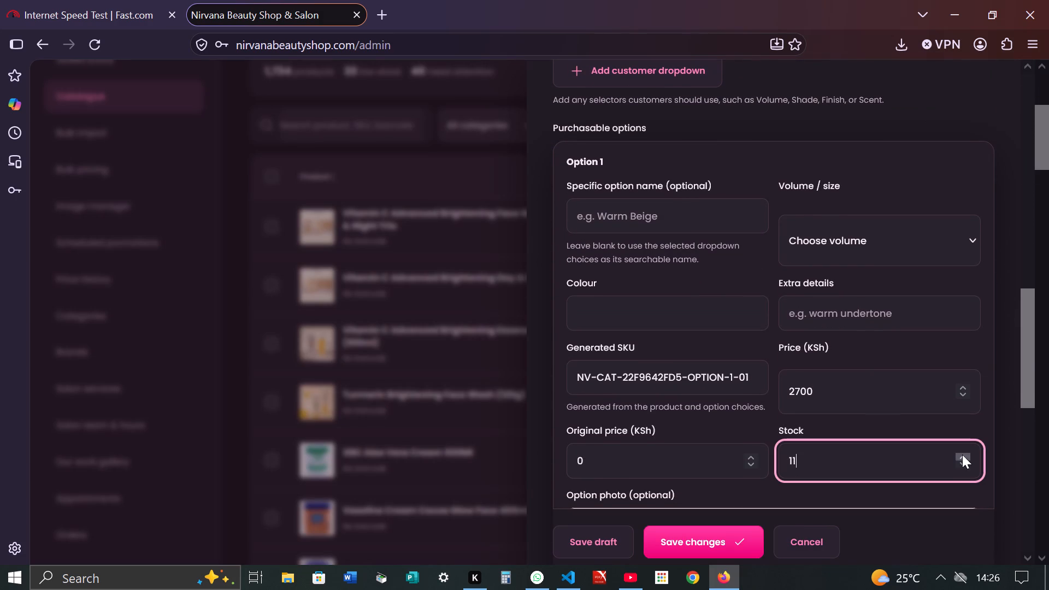
left_click(962, 455)
left_click_drag(962, 455, 964, 465)
triple_click(964, 465)
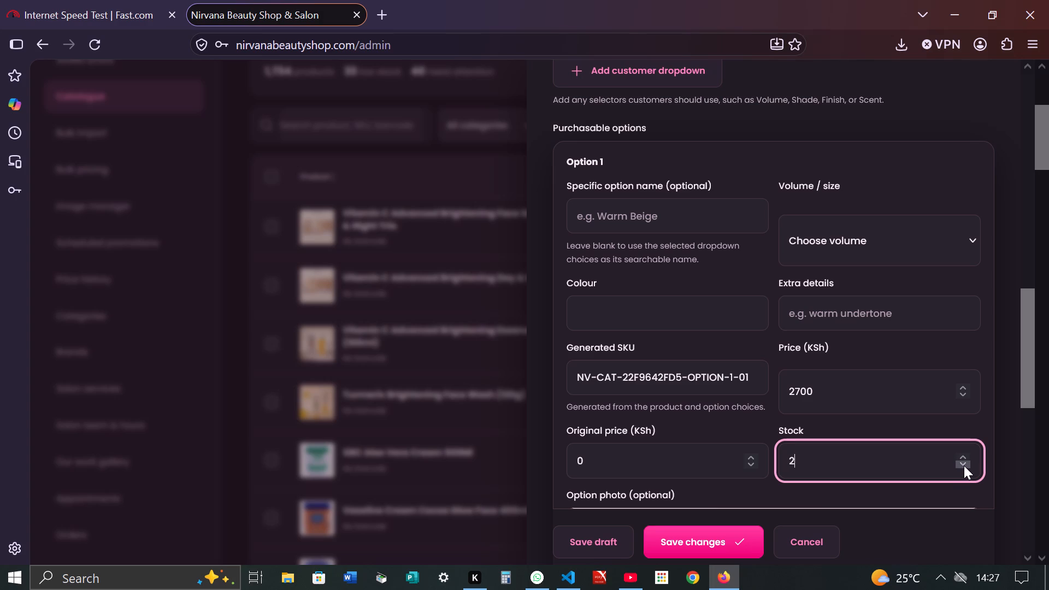
left_click(964, 465)
left_click(722, 540)
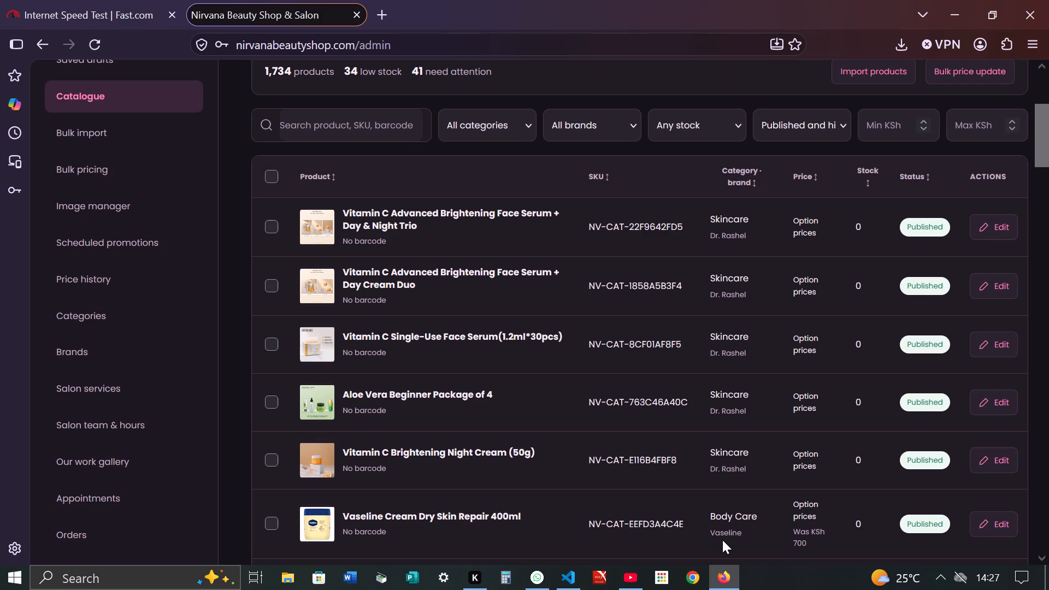
Return from page 1 of the catalogue through page 2 to page 3.
scroll(722, 540, "down", 17)
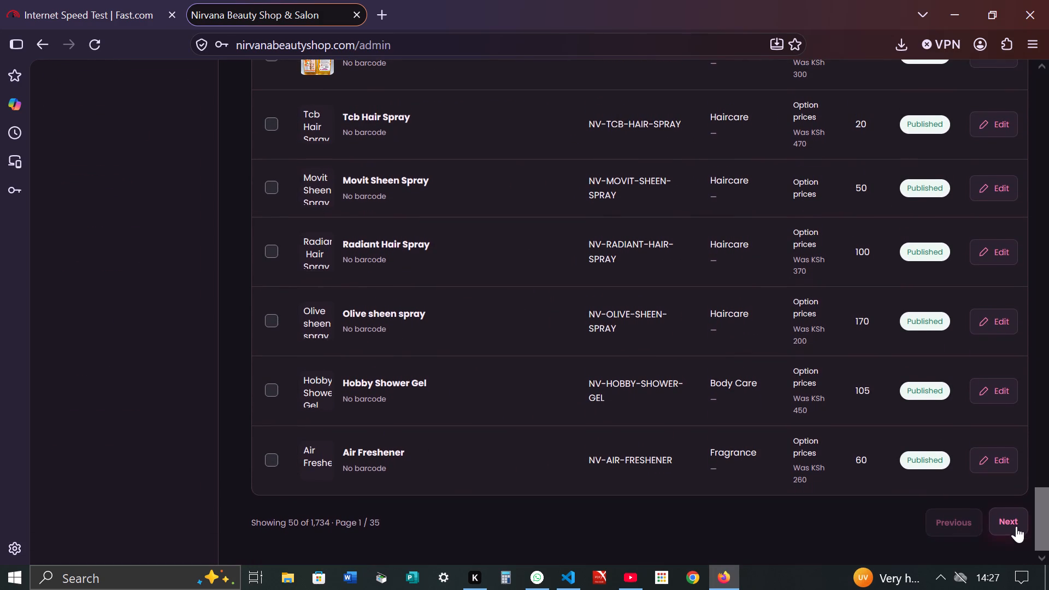
left_click(1016, 526)
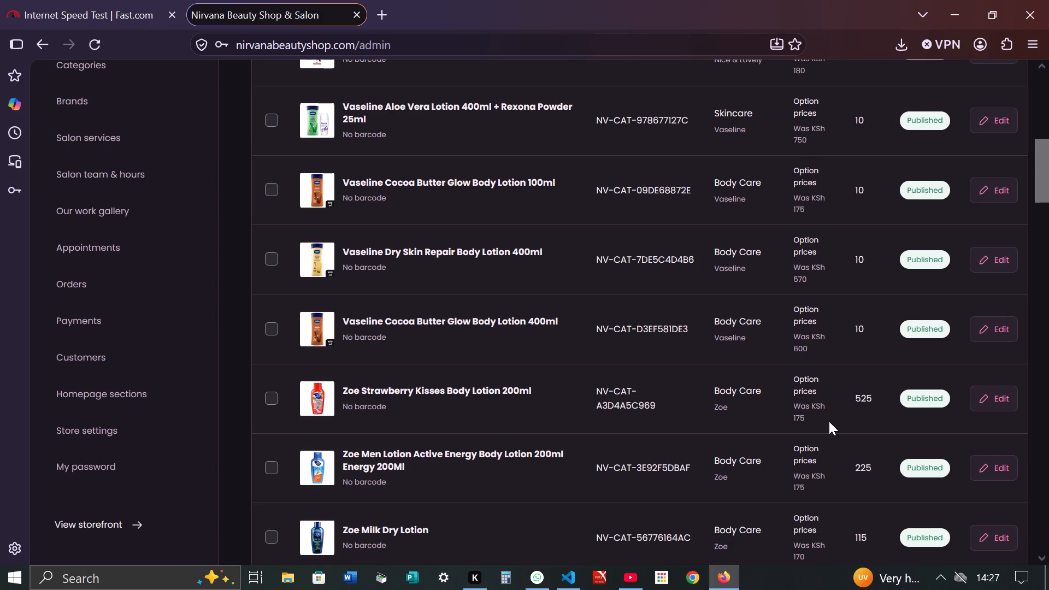
scroll(829, 421, "down", 8)
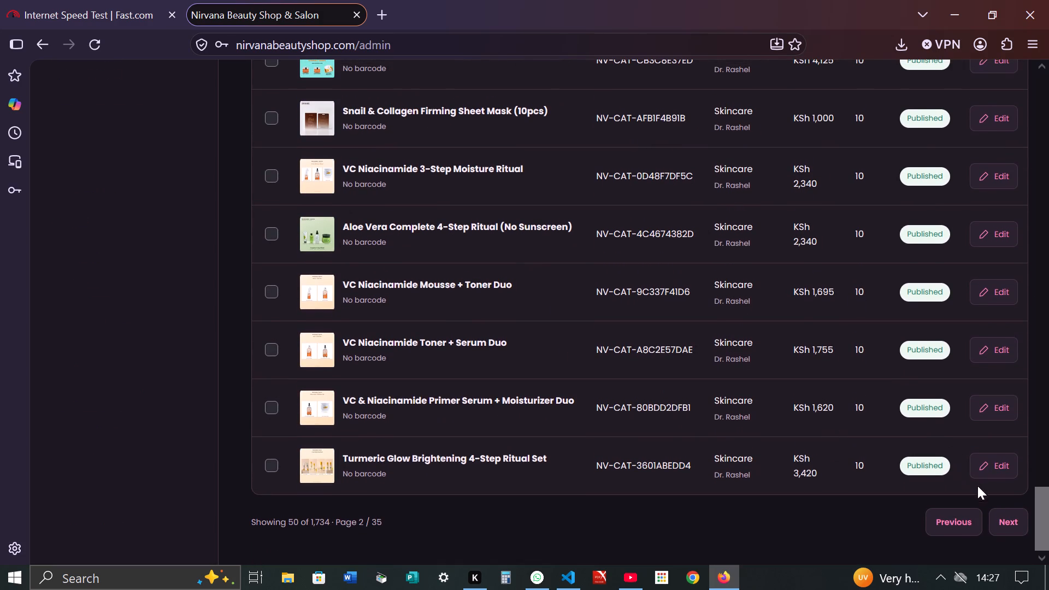
left_click(1005, 515)
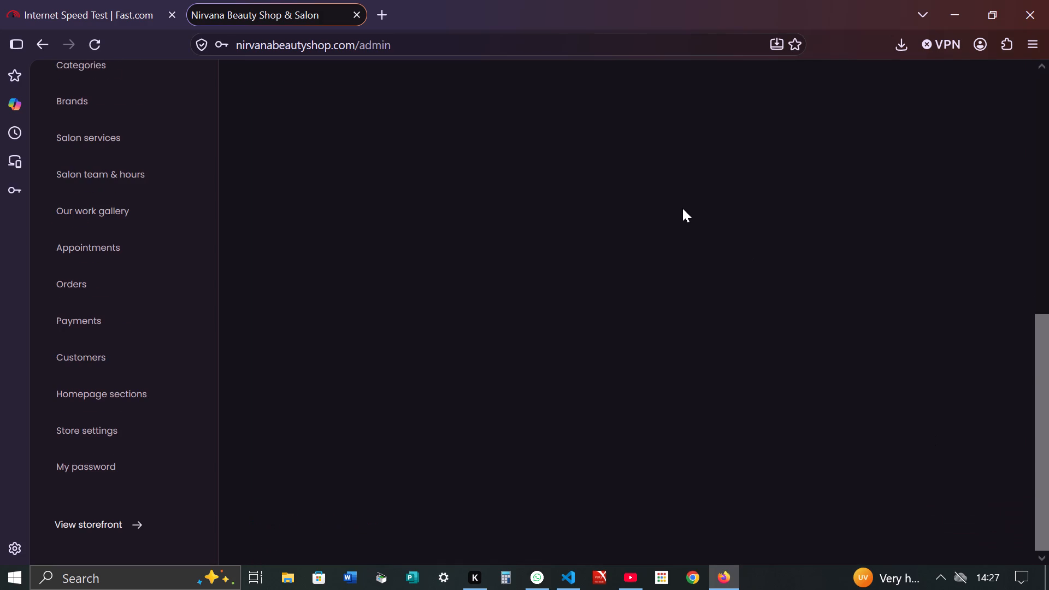
Open the Turmeric Glow Brightening 3-Step Ritual Set record on page 3 and set Option 1's stock to 0.
scroll(682, 208, "up", 6)
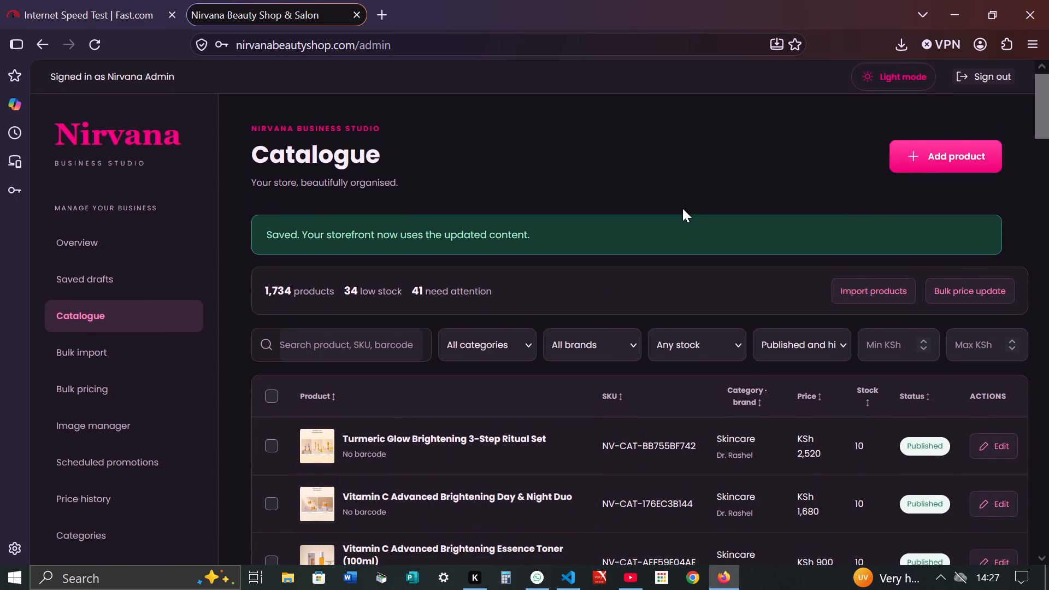
scroll(682, 208, "down", 2)
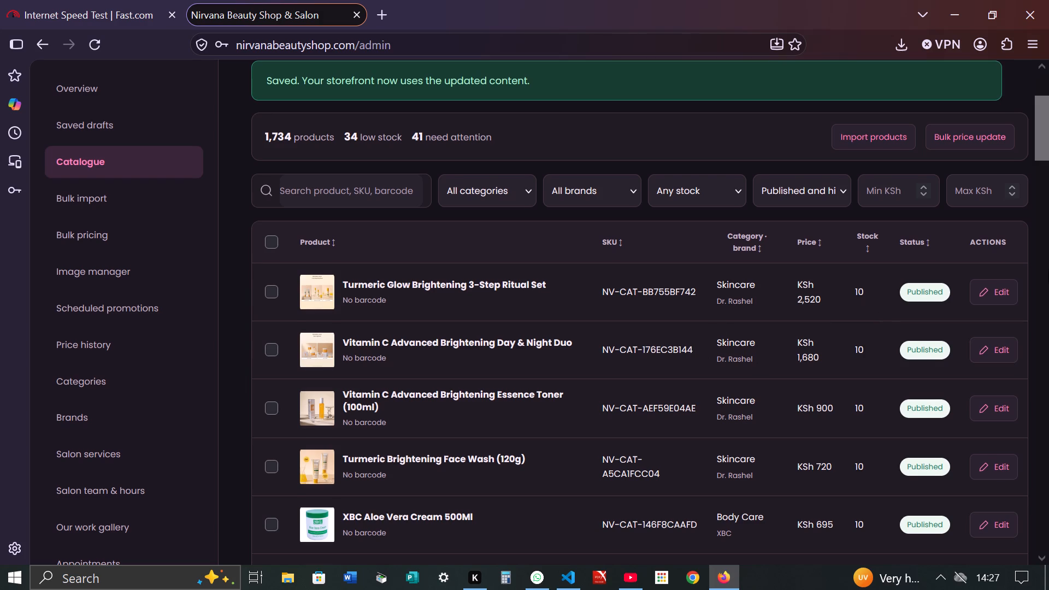
left_click(986, 287)
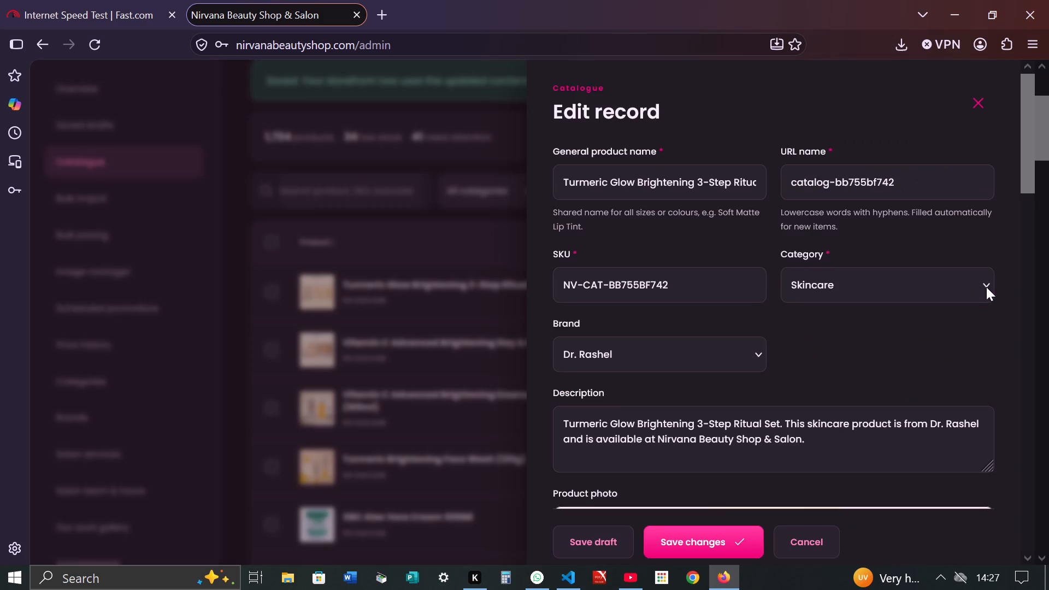
scroll(788, 334, "down", 4)
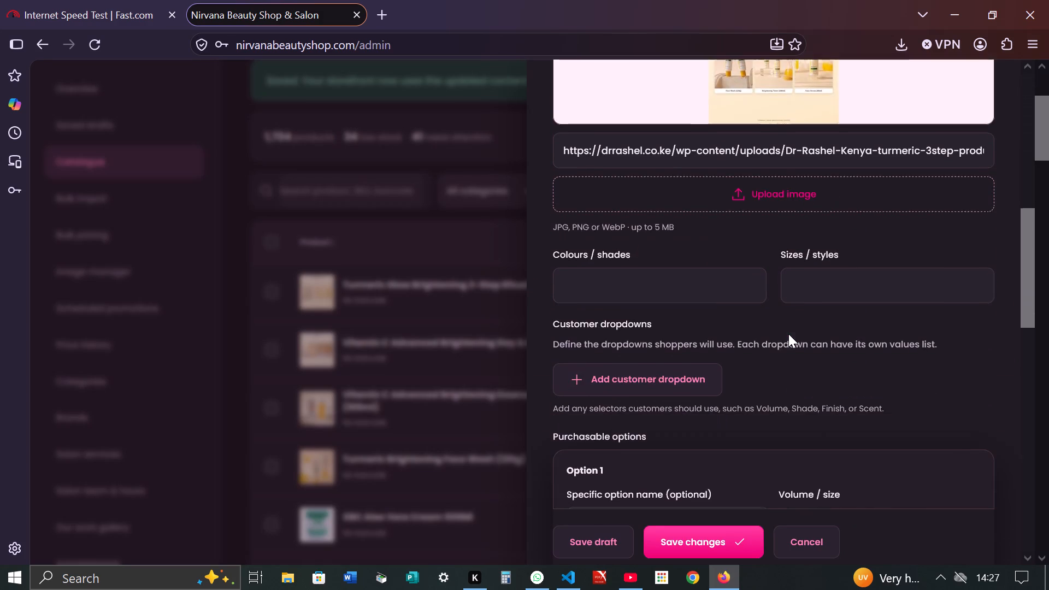
scroll(788, 334, "down", 5)
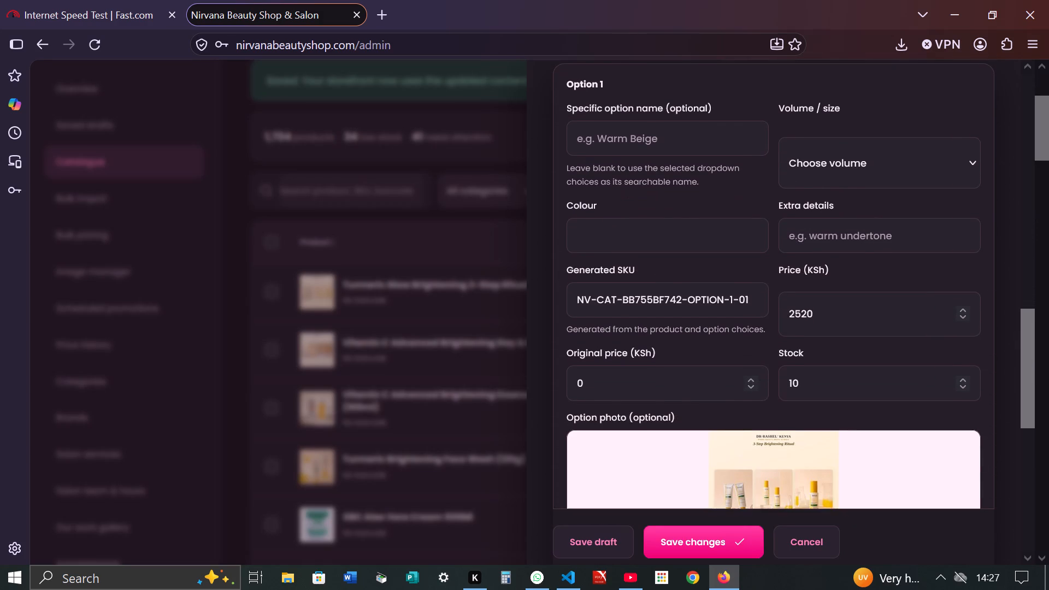
scroll(788, 334, "down", 1)
left_click(806, 355)
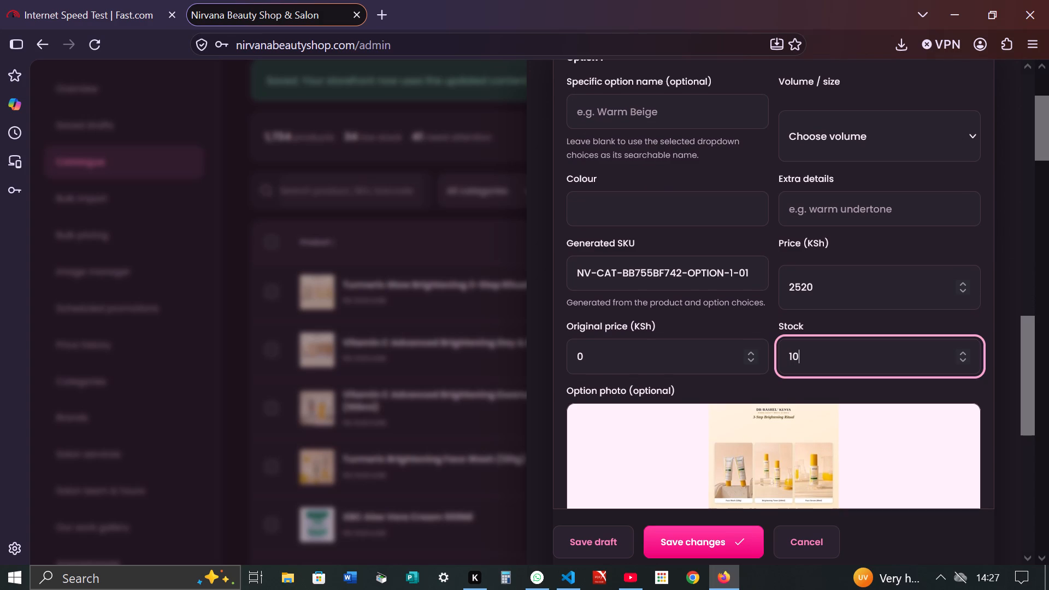
key("BackSpace")
key("BackSpace")
key("0")
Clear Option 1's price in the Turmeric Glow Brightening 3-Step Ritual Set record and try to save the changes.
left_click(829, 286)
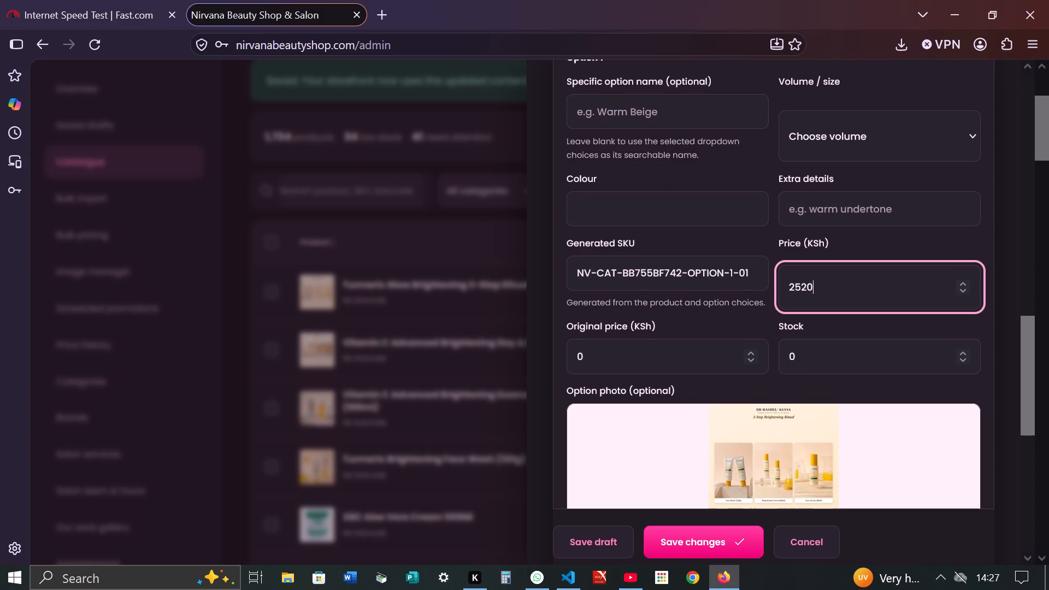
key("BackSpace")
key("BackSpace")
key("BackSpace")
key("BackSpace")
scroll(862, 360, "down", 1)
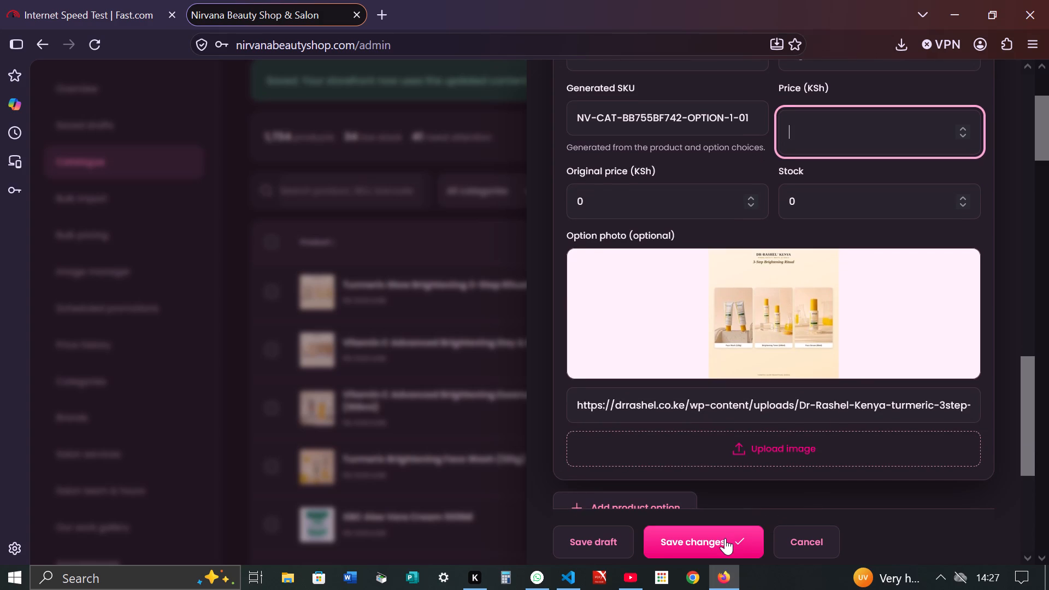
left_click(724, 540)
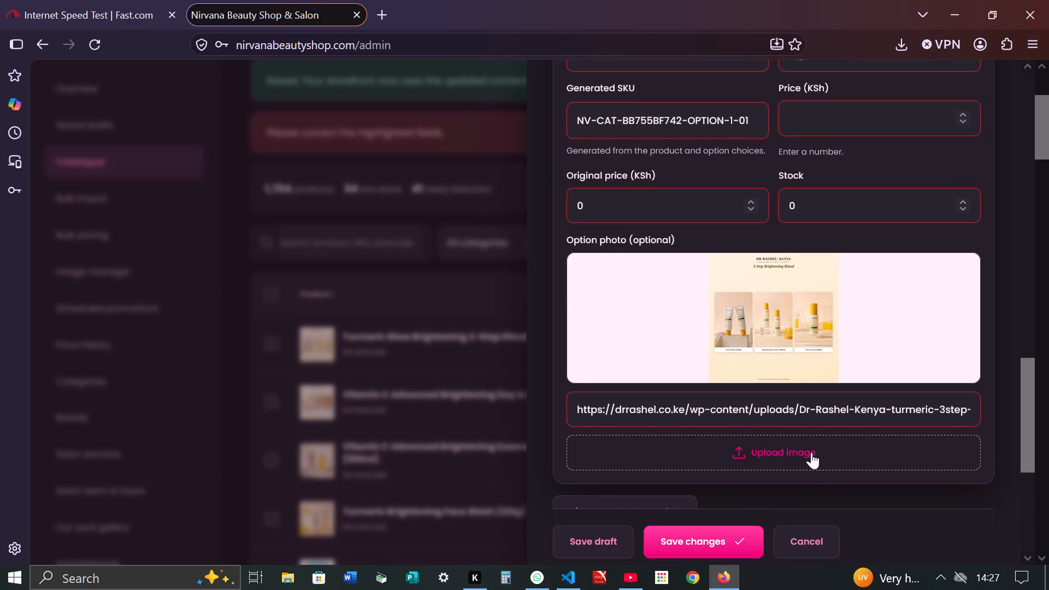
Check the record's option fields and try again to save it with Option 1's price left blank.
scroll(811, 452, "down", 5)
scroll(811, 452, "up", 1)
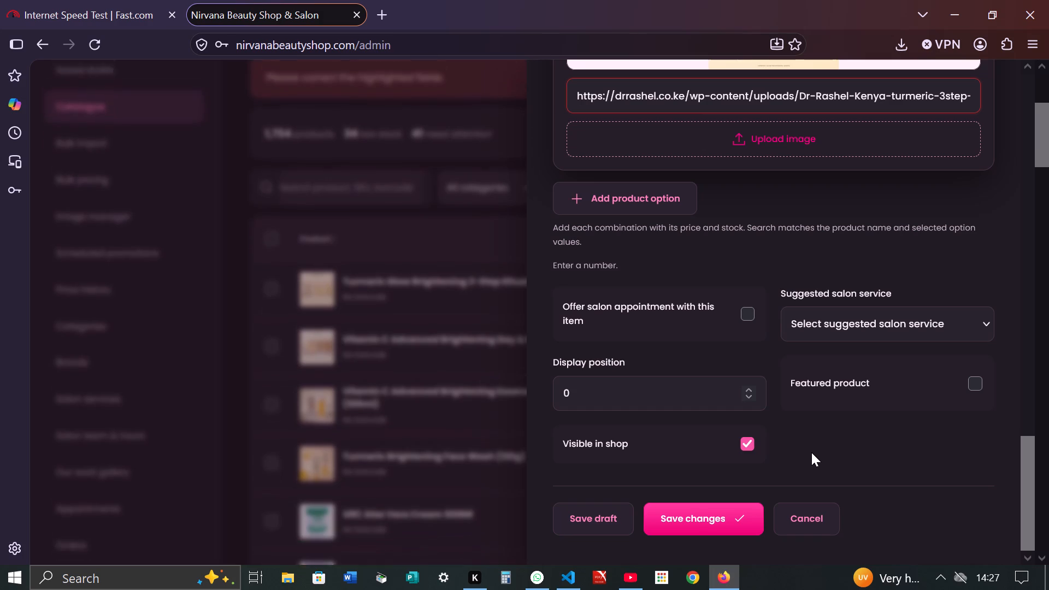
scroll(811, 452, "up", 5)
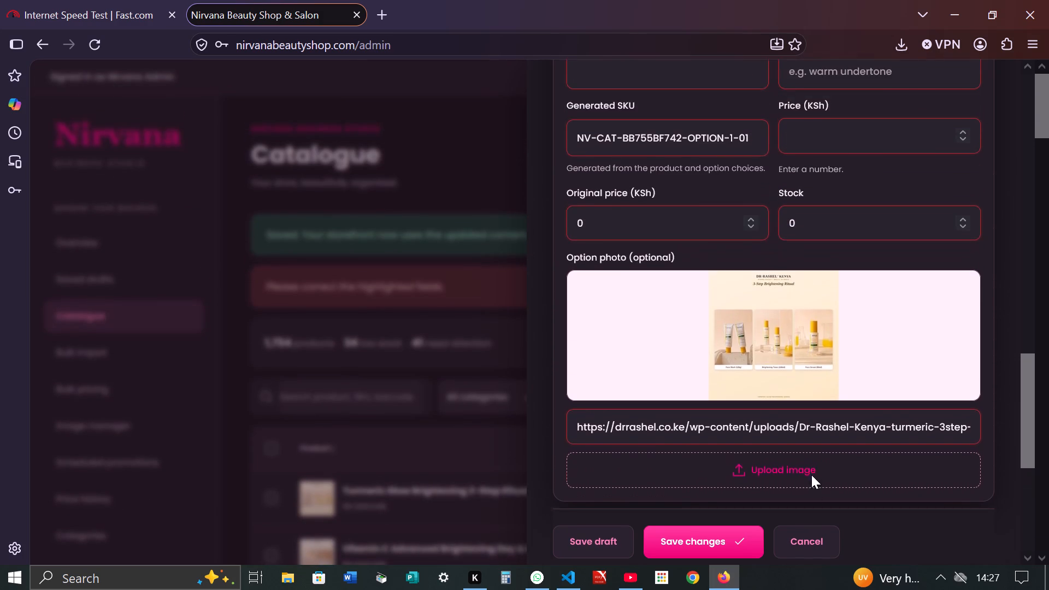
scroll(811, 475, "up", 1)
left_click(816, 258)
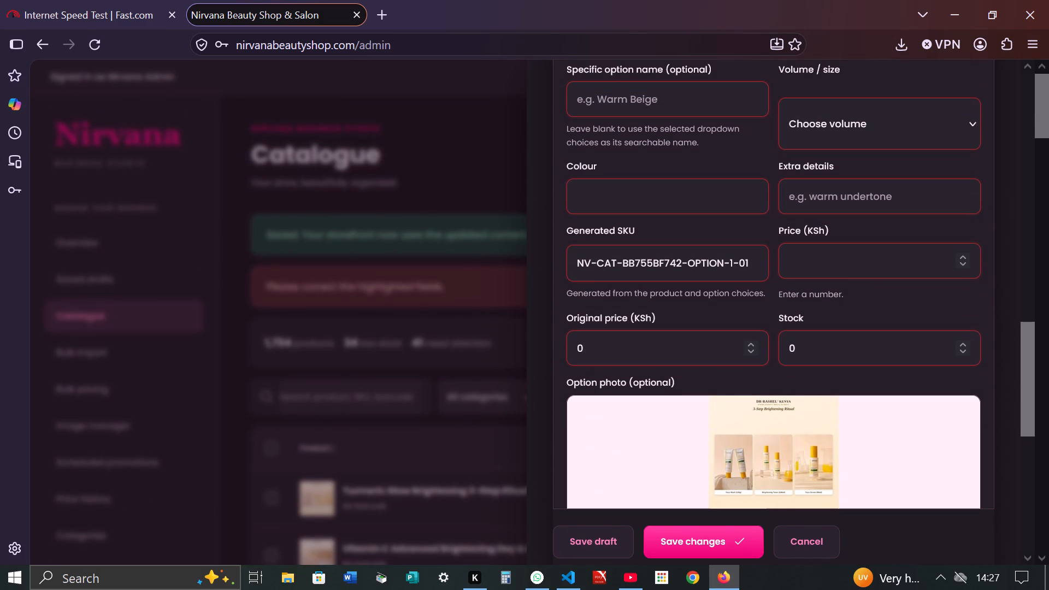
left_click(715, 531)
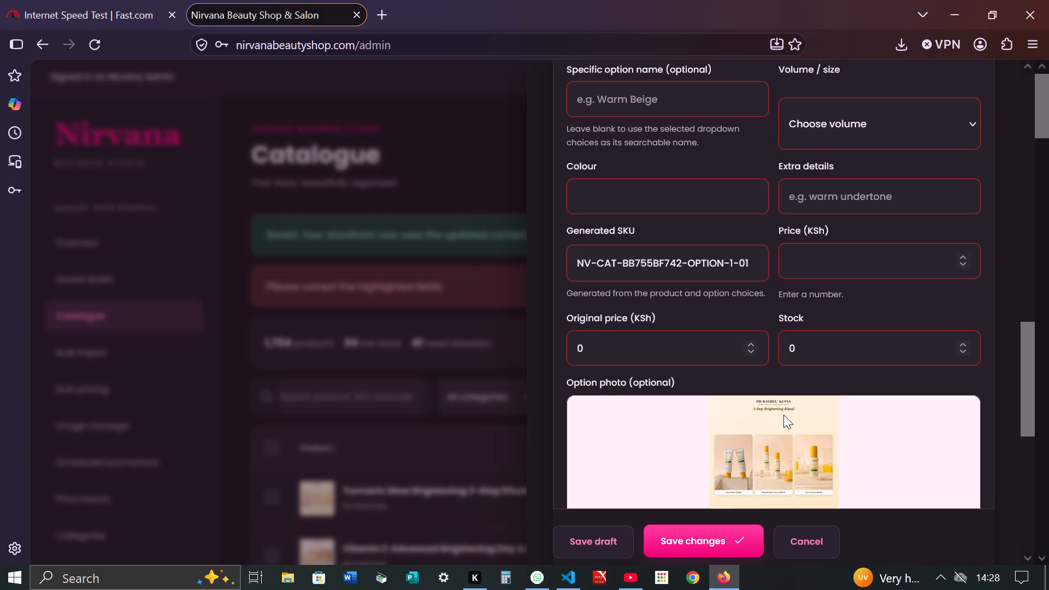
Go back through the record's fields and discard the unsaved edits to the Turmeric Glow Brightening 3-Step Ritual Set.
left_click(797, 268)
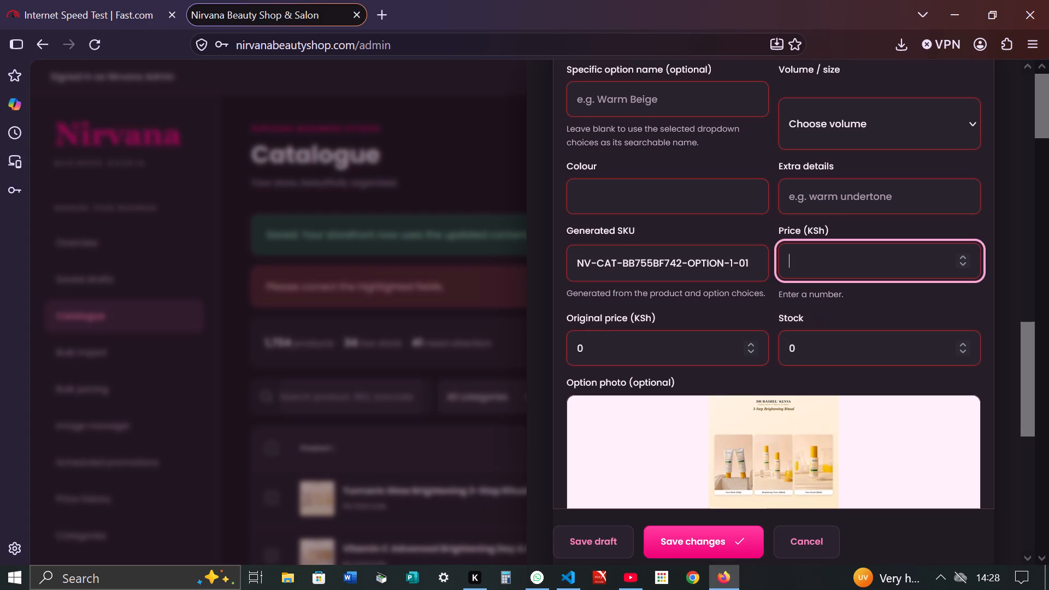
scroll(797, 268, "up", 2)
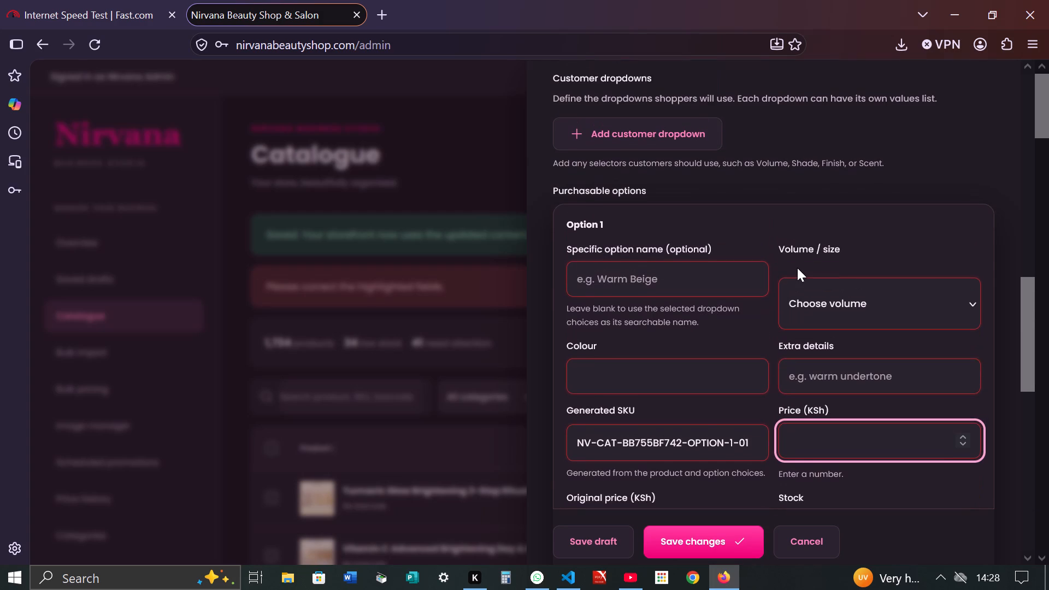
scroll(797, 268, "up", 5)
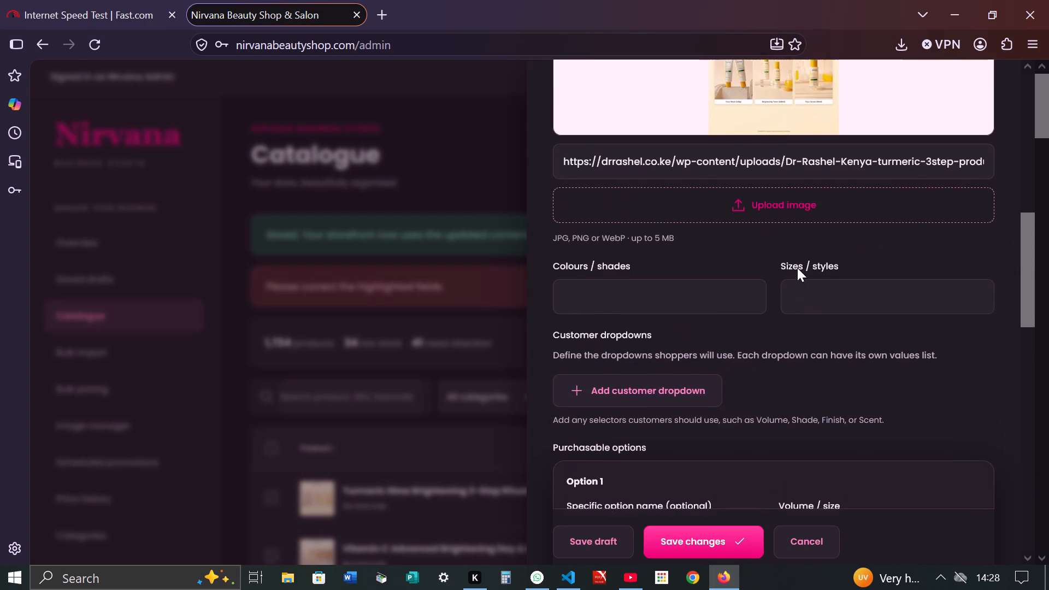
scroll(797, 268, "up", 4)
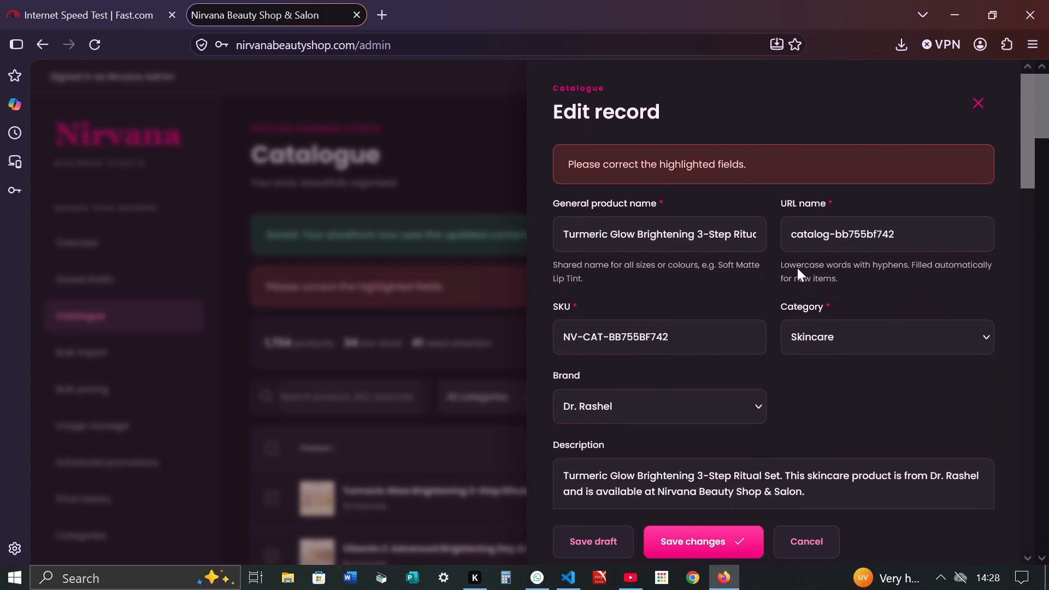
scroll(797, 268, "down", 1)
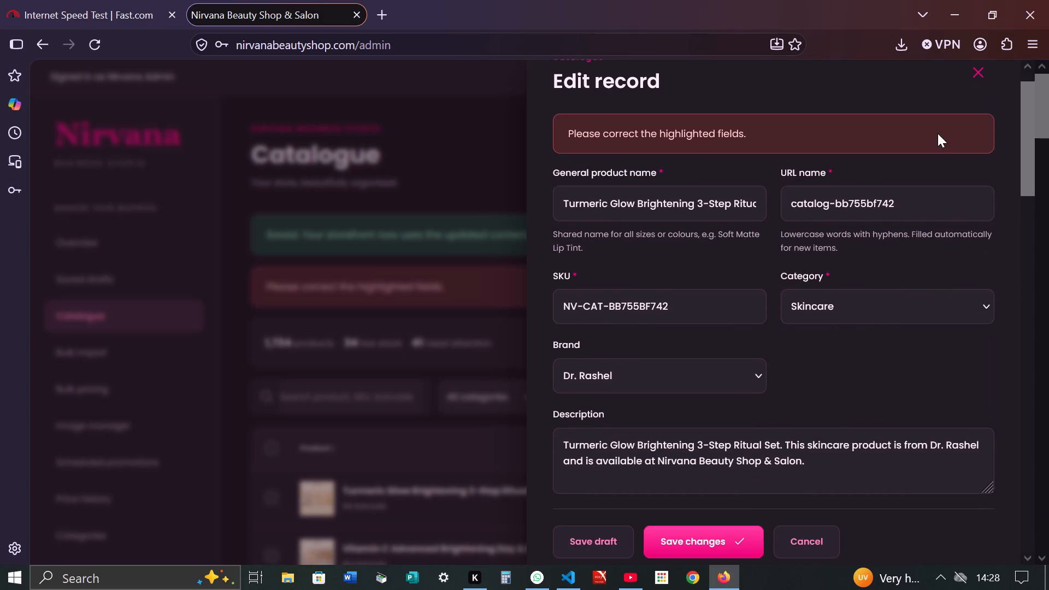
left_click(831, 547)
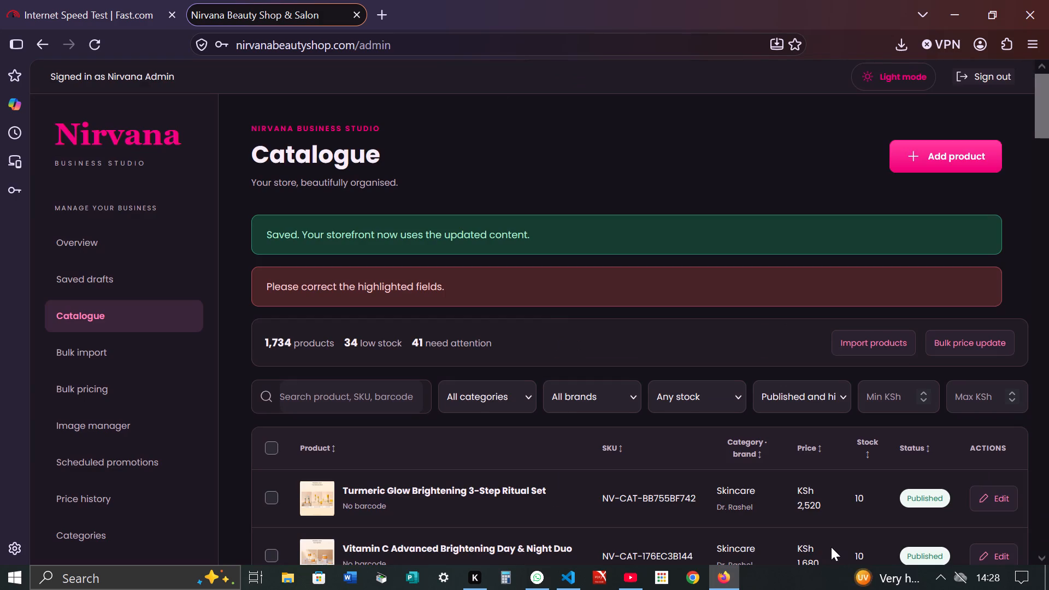
Reopen the Turmeric Glow Brightening 3-Step Ritual Set record, set Option 1's stock to 0 and save it.
scroll(837, 369, "down", 2)
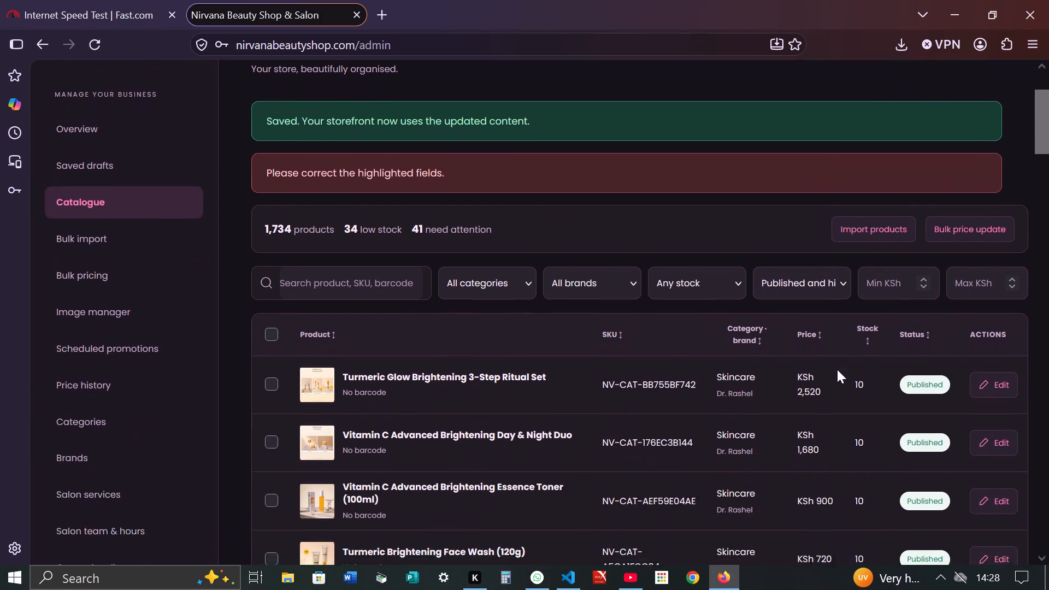
scroll(837, 369, "down", 1)
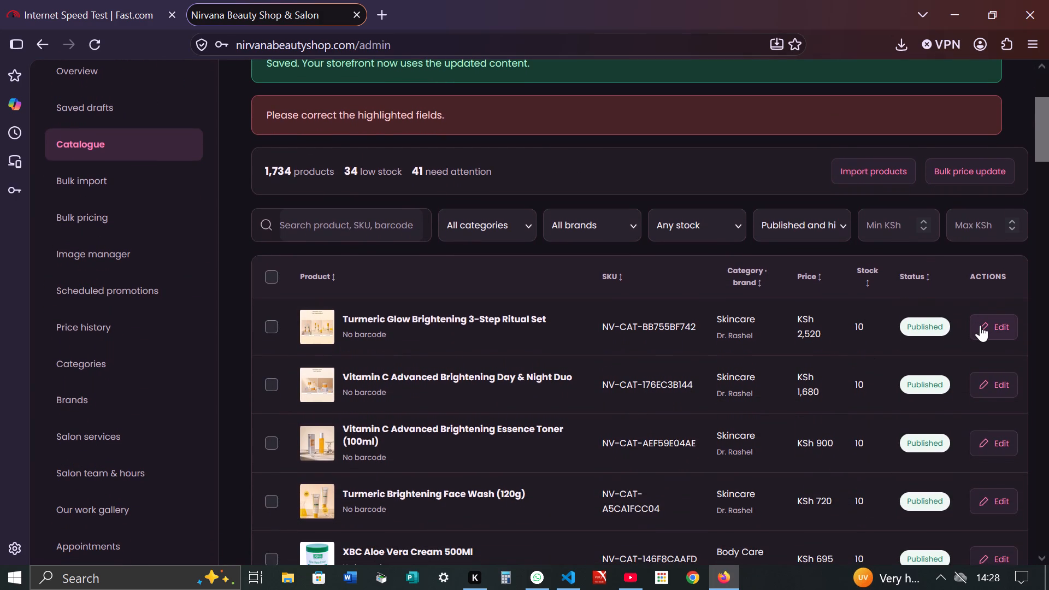
left_click(980, 325)
scroll(752, 474, "down", 2)
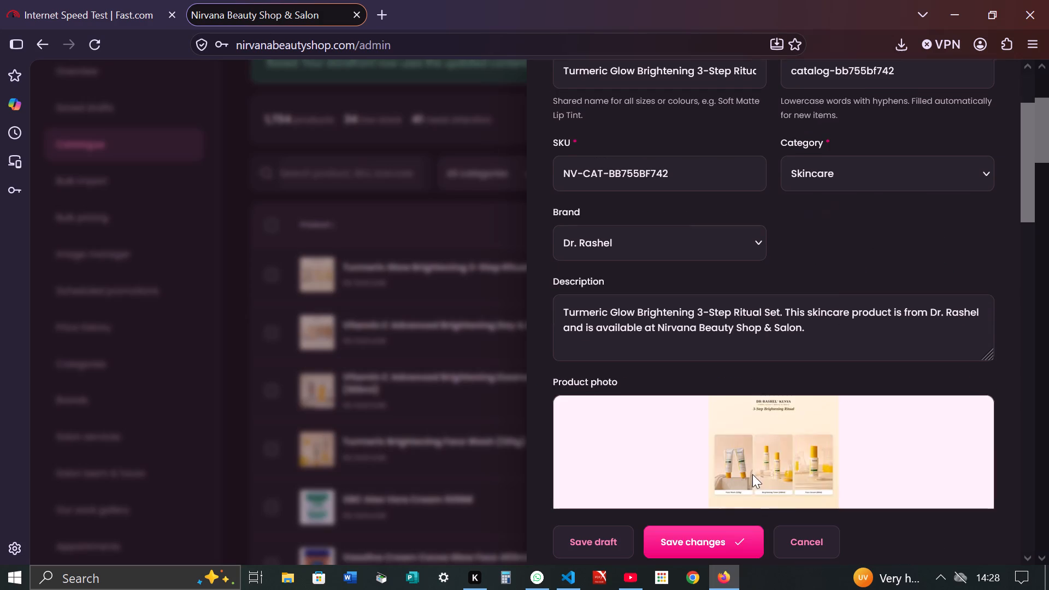
scroll(752, 474, "down", 6)
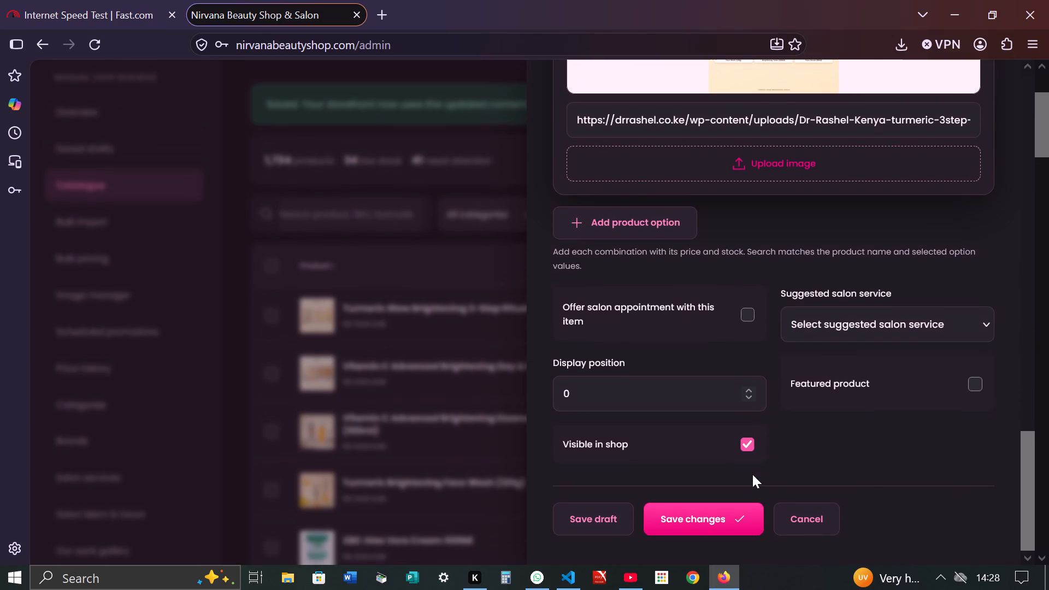
scroll(752, 474, "up", 2)
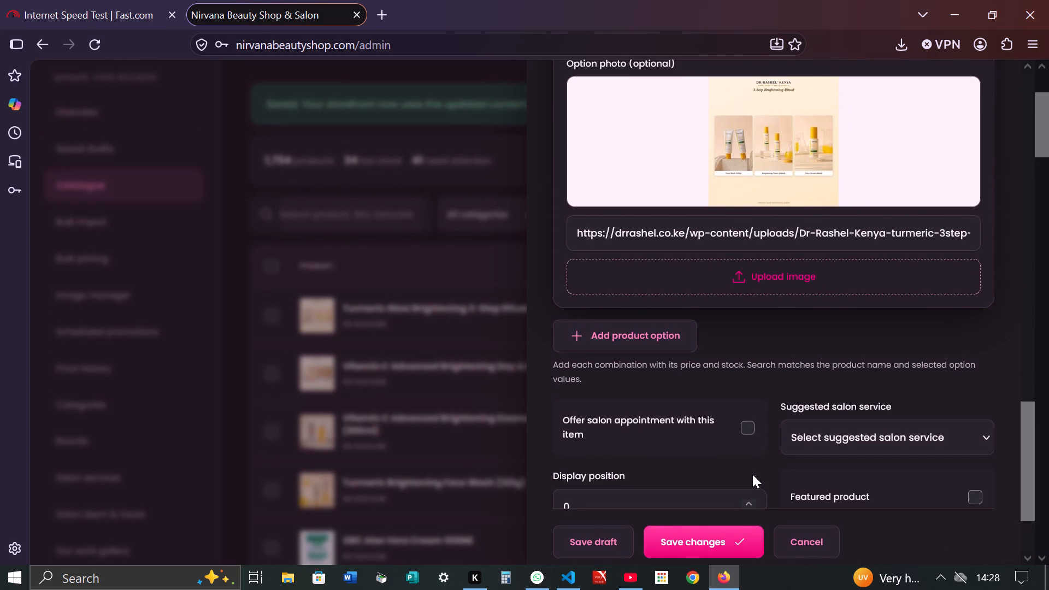
scroll(752, 474, "up", 4)
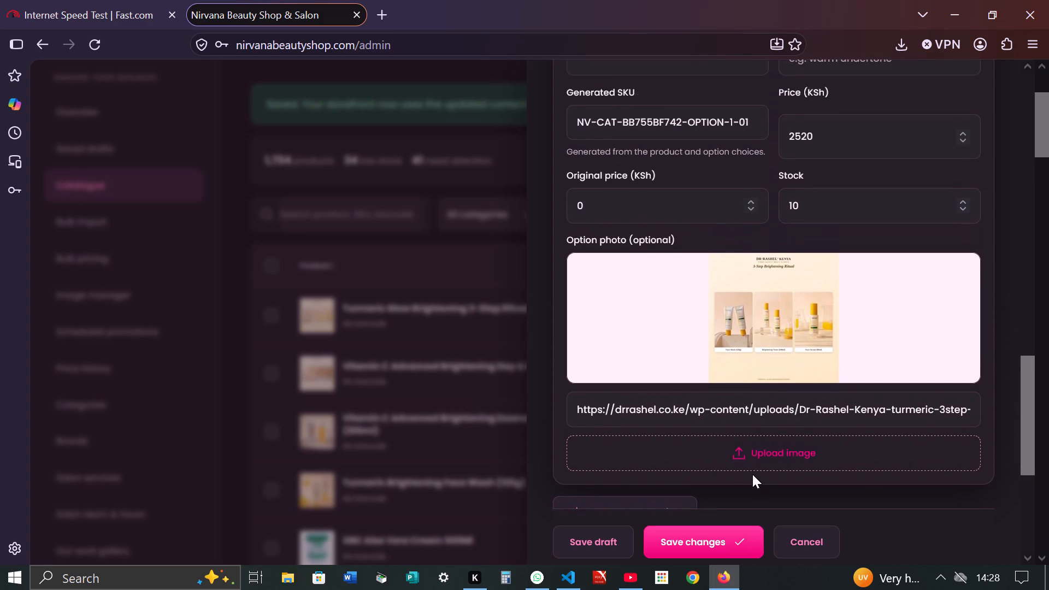
scroll(752, 474, "up", 2)
left_click(799, 423)
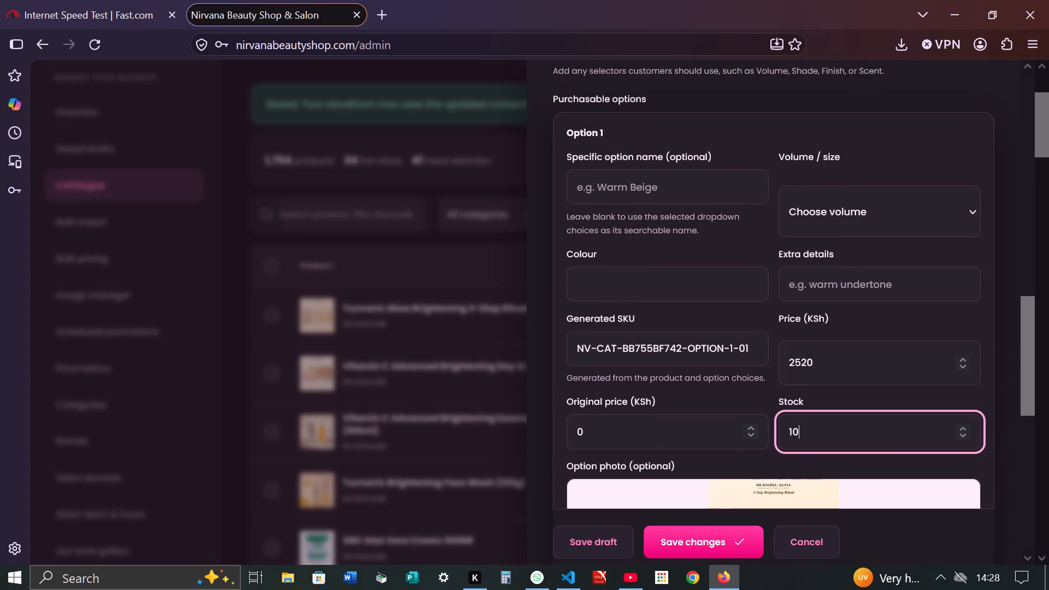
key("BackSpace")
key("BackSpace")
key("0")
left_click(715, 539)
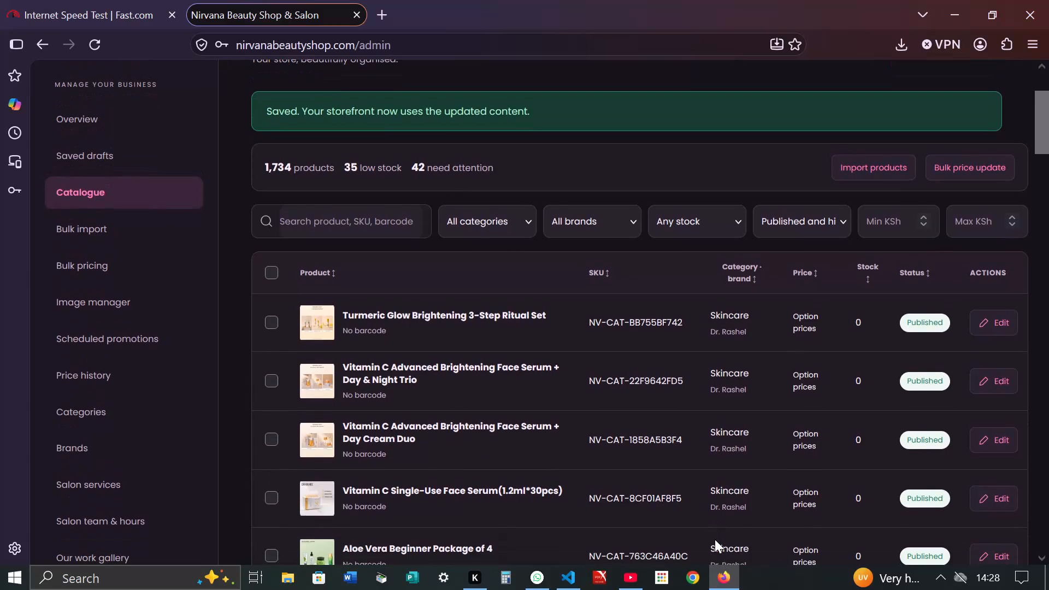
Return from page 1 of the catalogue through page 2 to page 3.
scroll(715, 539, "down", 17)
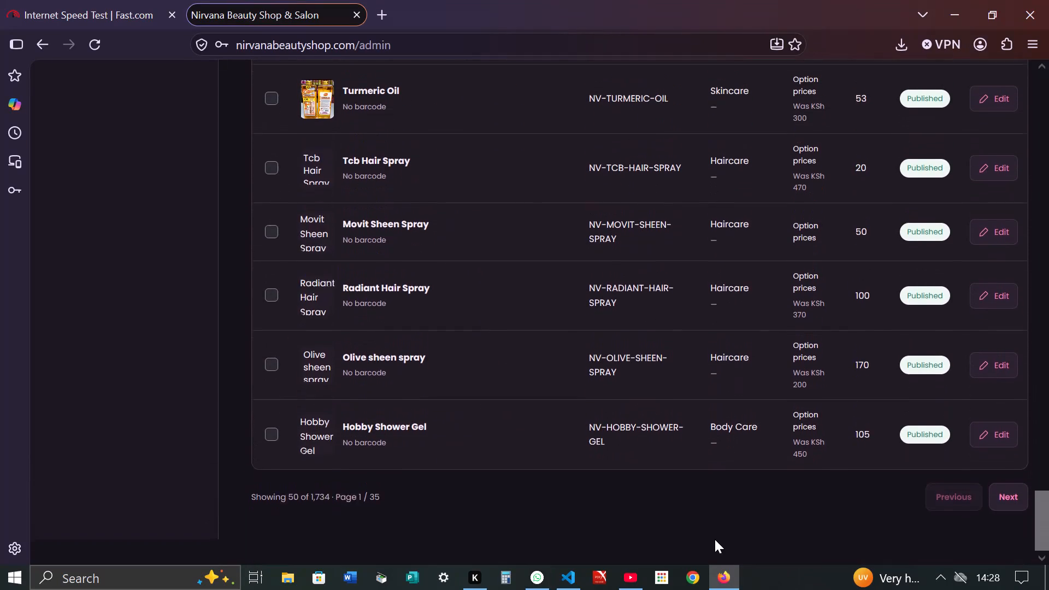
left_click(1004, 522)
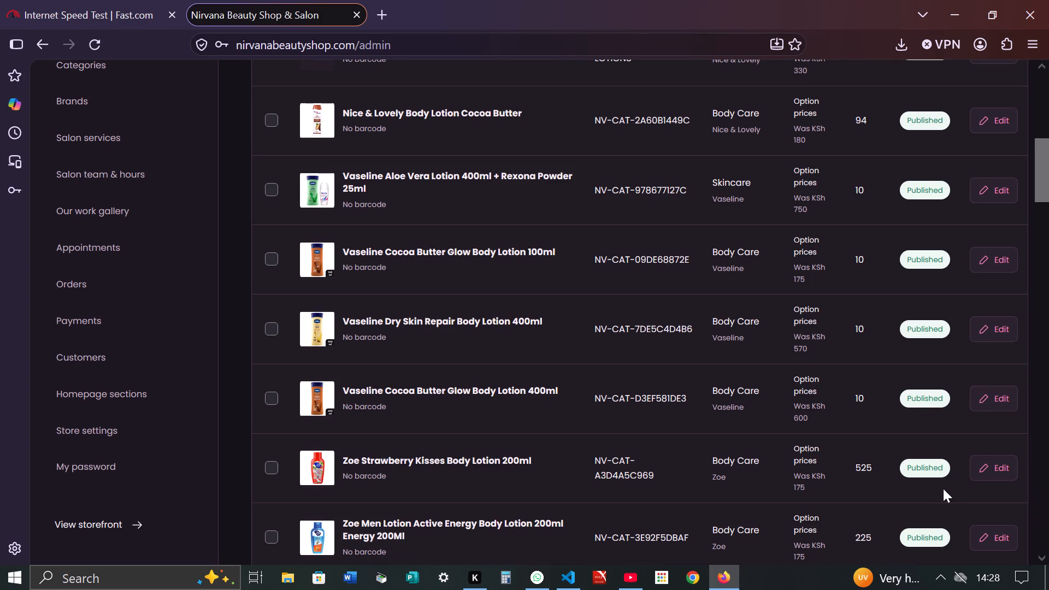
scroll(692, 455, "down", 18)
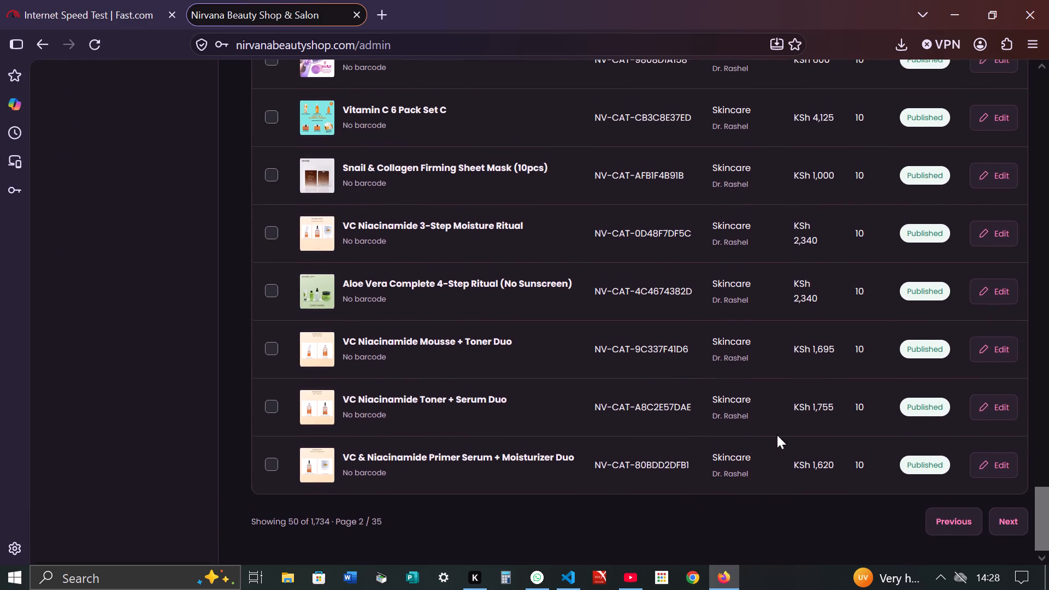
left_click(1011, 521)
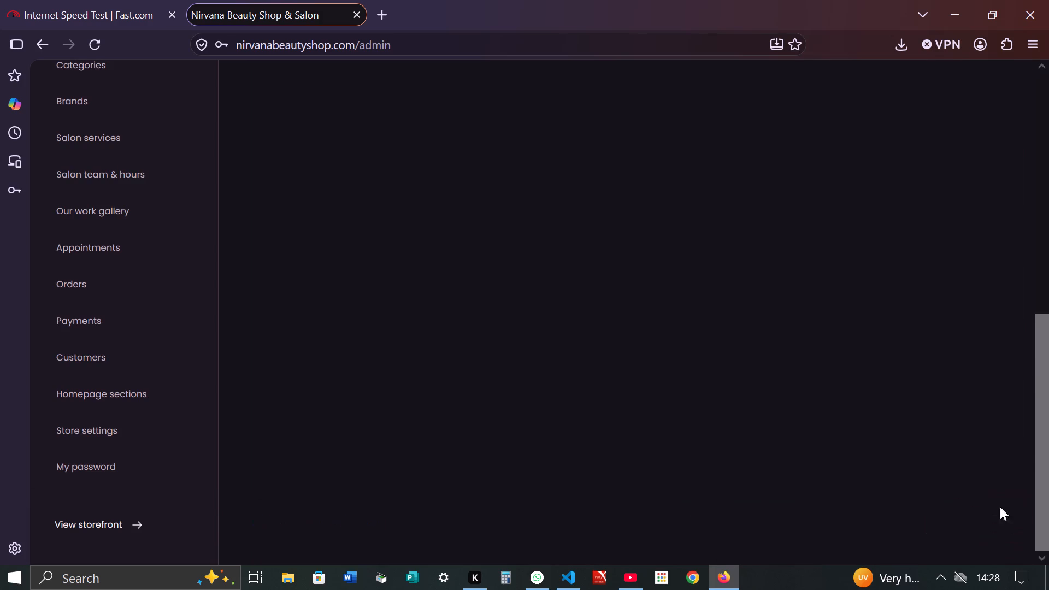
Open the XBC Aloe Vera Cream 500Ml record on page 3, set Option 1's stock to 0 and save it.
scroll(823, 394, "up", 3)
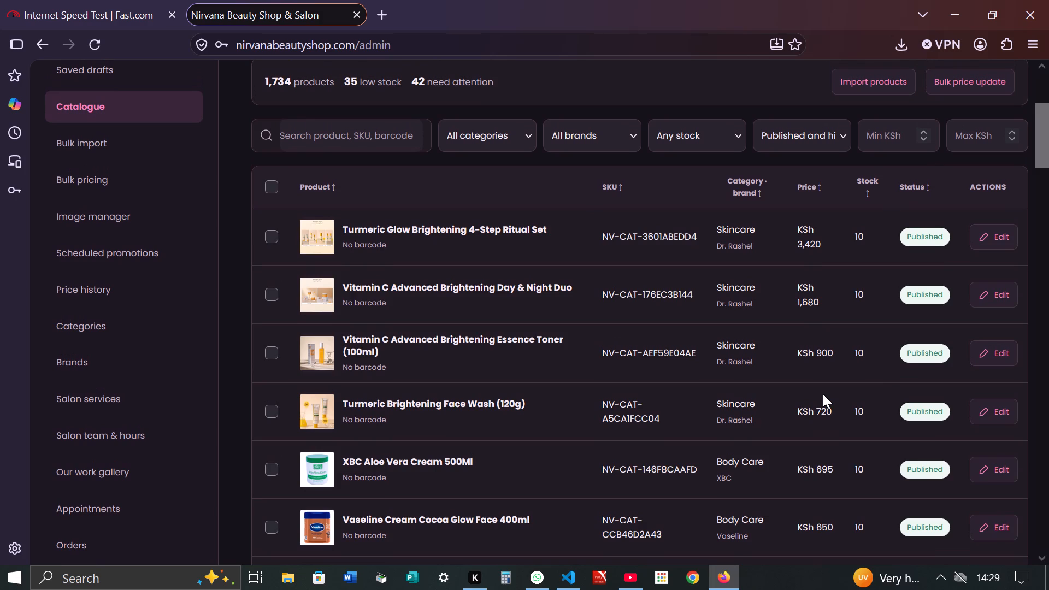
scroll(823, 394, "down", 2)
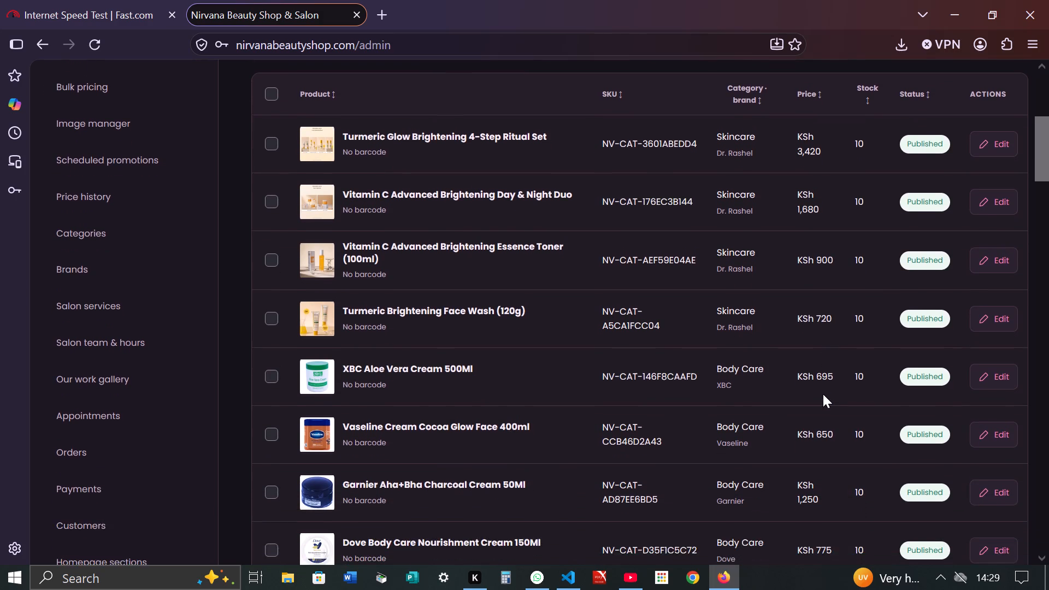
scroll(823, 394, "down", 3)
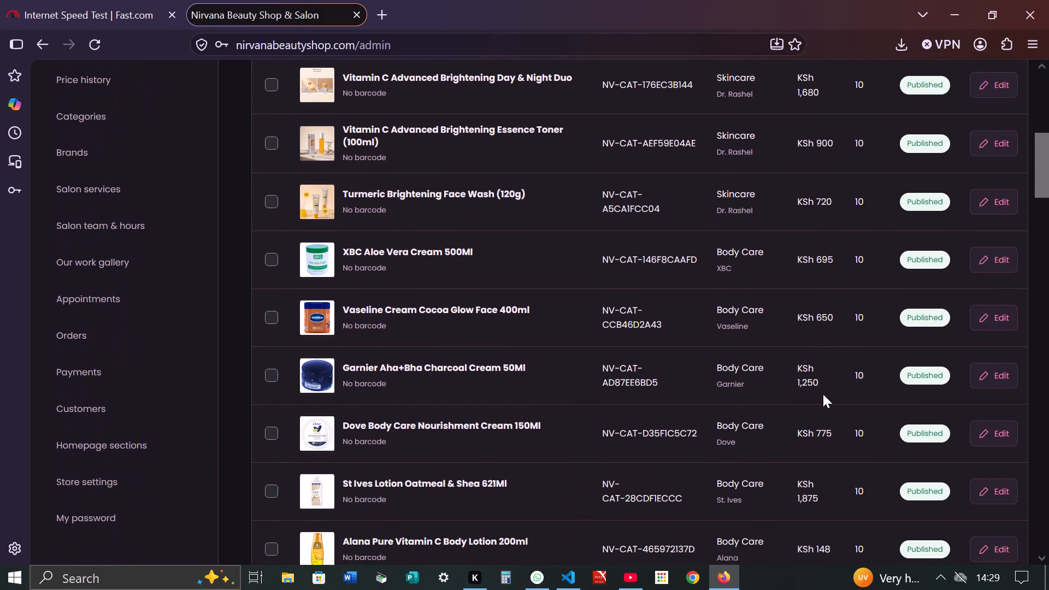
scroll(823, 394, "down", 2)
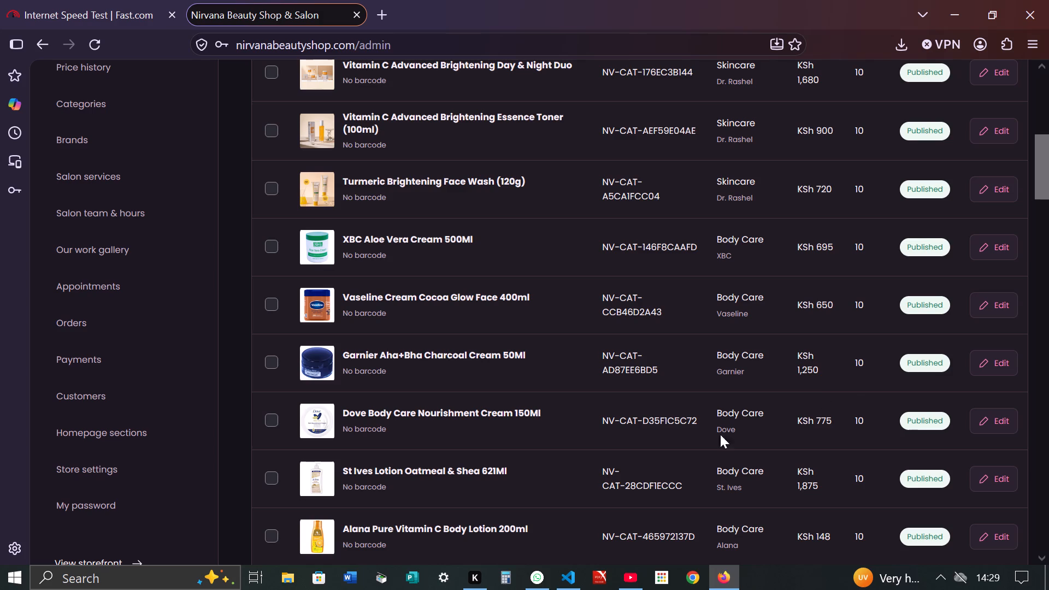
left_click(995, 247)
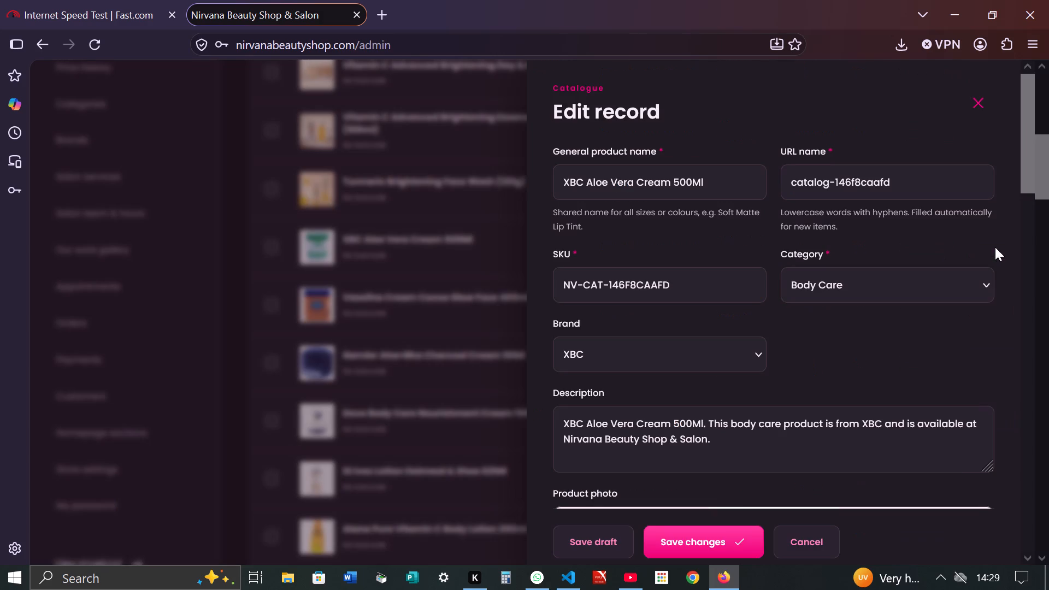
scroll(842, 304, "down", 2)
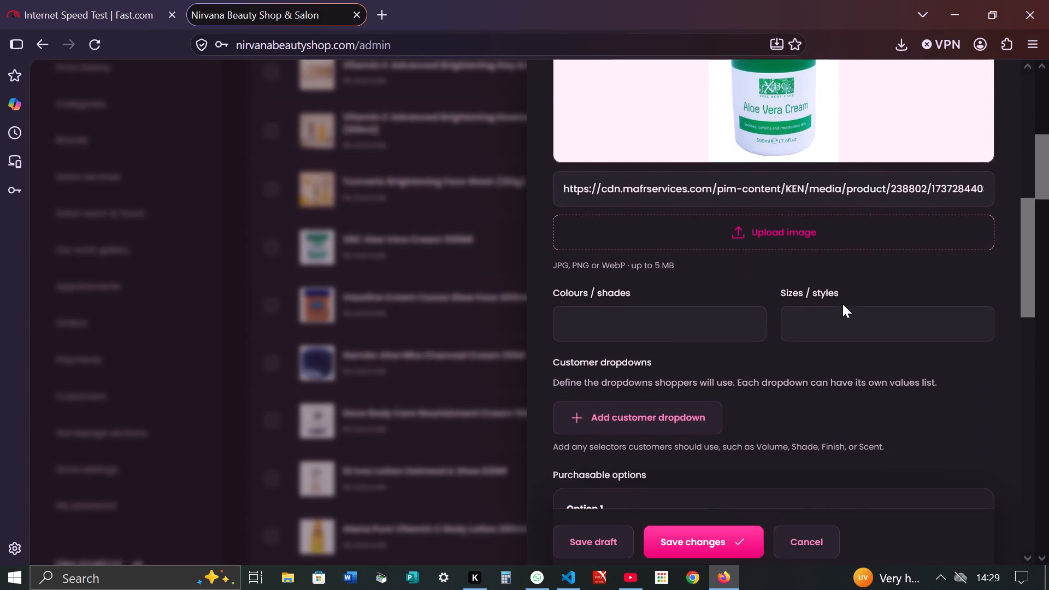
scroll(842, 304, "down", 4)
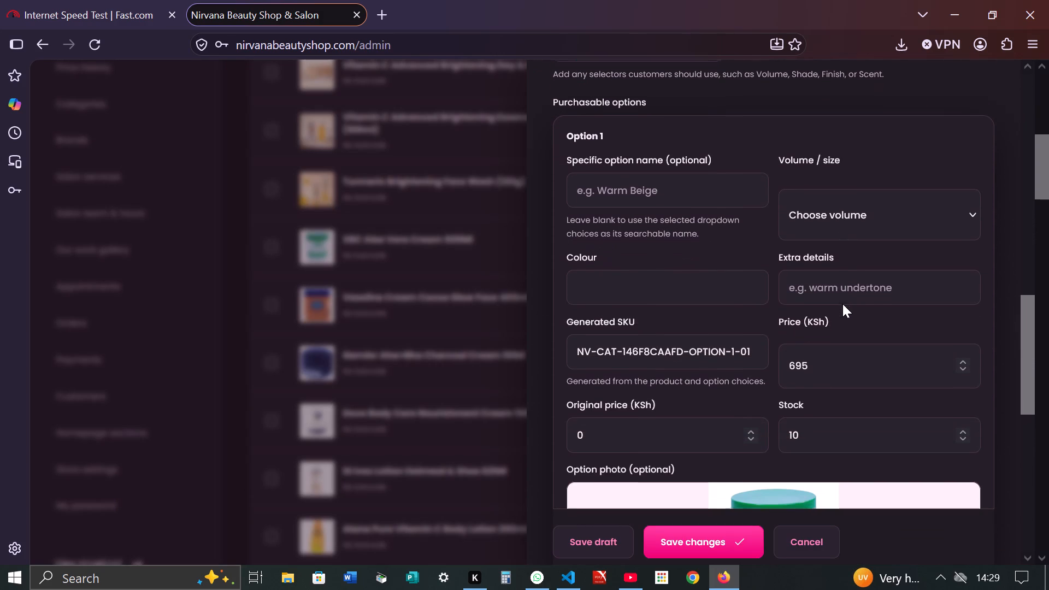
scroll(842, 304, "down", 1)
left_click(803, 427)
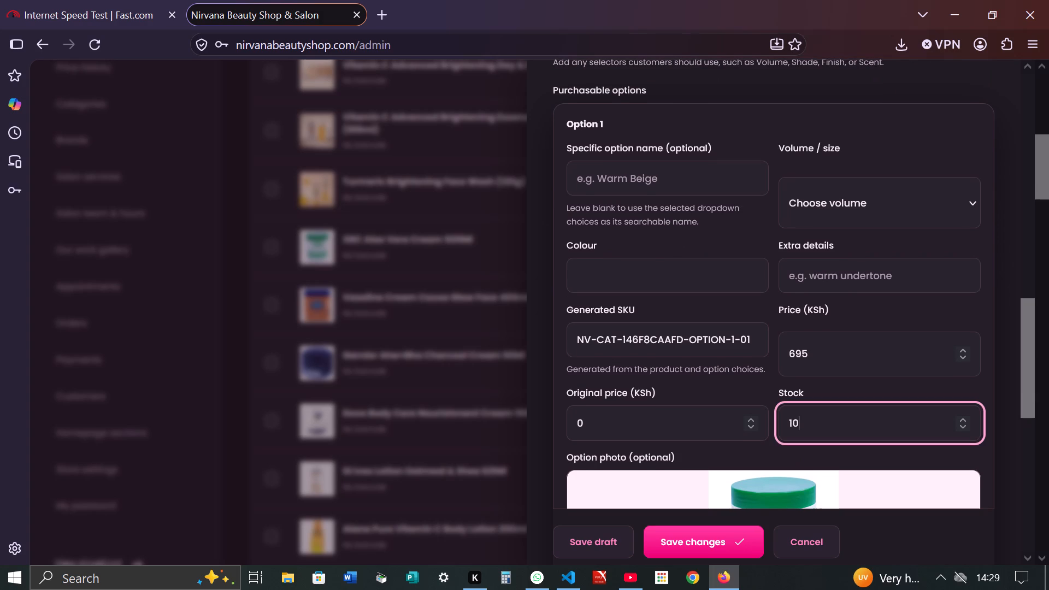
key("BackSpace")
key("BackSpace")
key("0")
left_click(709, 546)
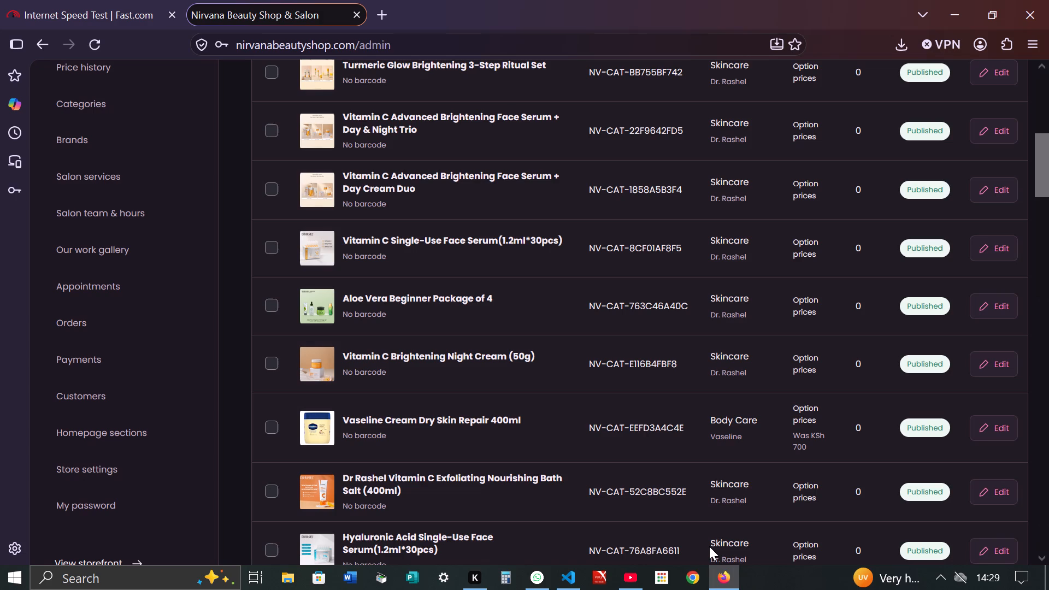
Go from page 1 of the catalogue through page 2 to page 3.
scroll(709, 546, "down", 10)
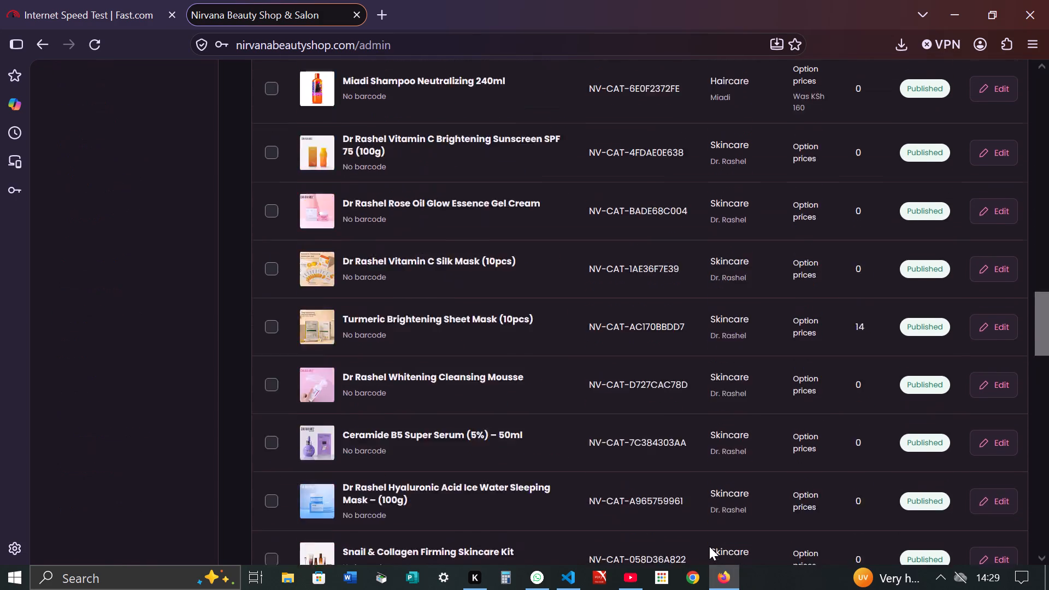
scroll(709, 546, "down", 5)
left_click(1006, 522)
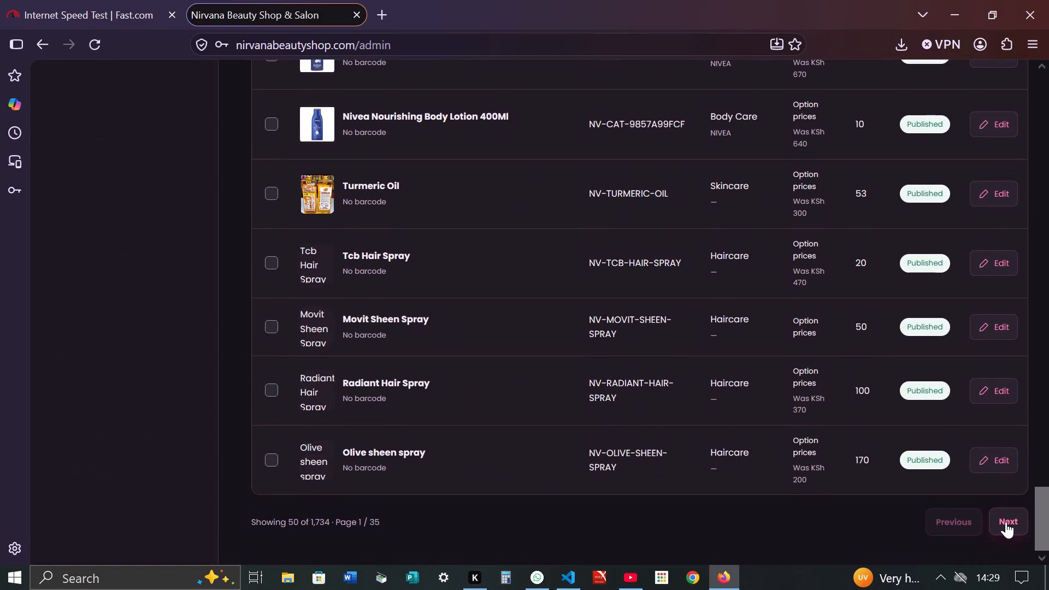
scroll(867, 444, "down", 7)
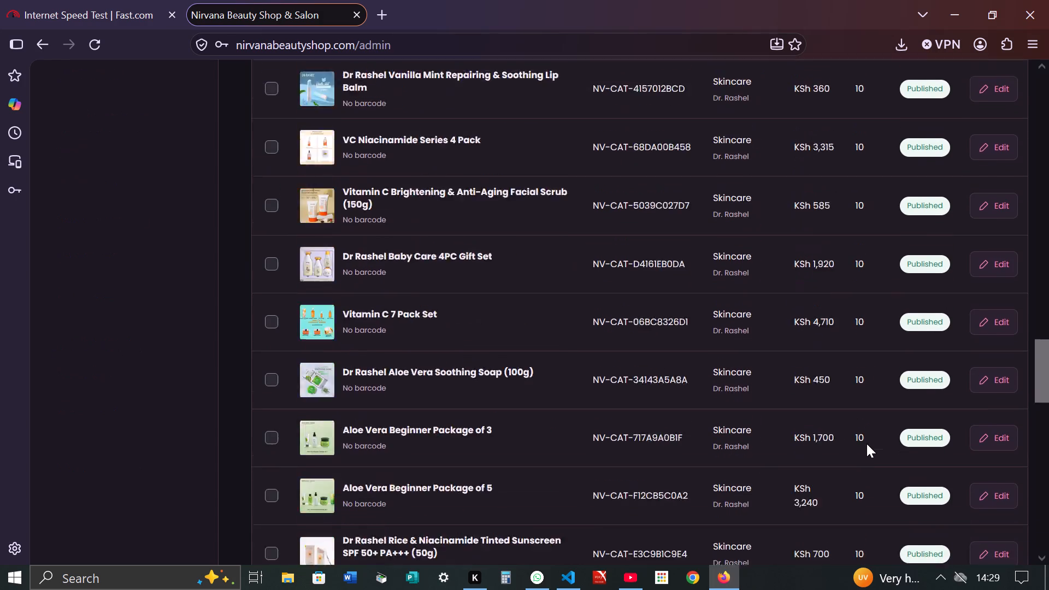
scroll(829, 485, "down", 3)
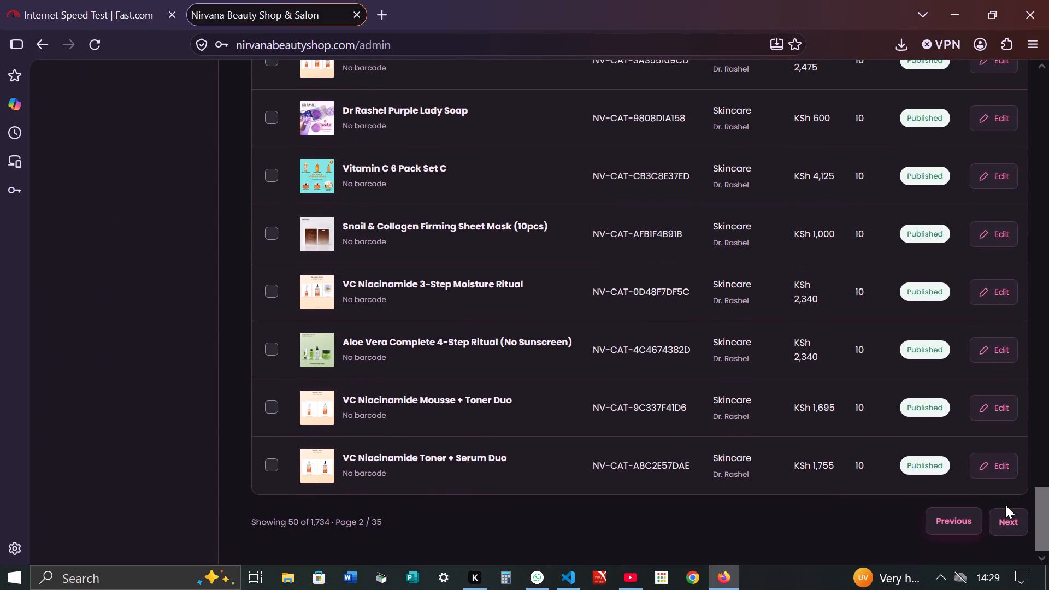
left_click(1012, 514)
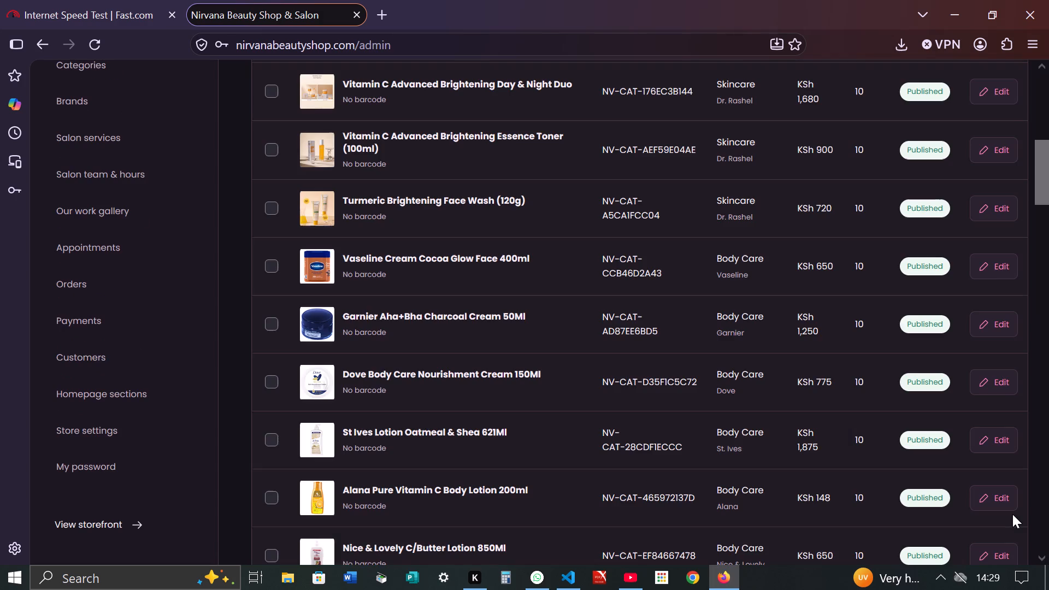
Examine the stock levels of the products listed on page 3 of the catalogue.
scroll(864, 400, "down", 1)
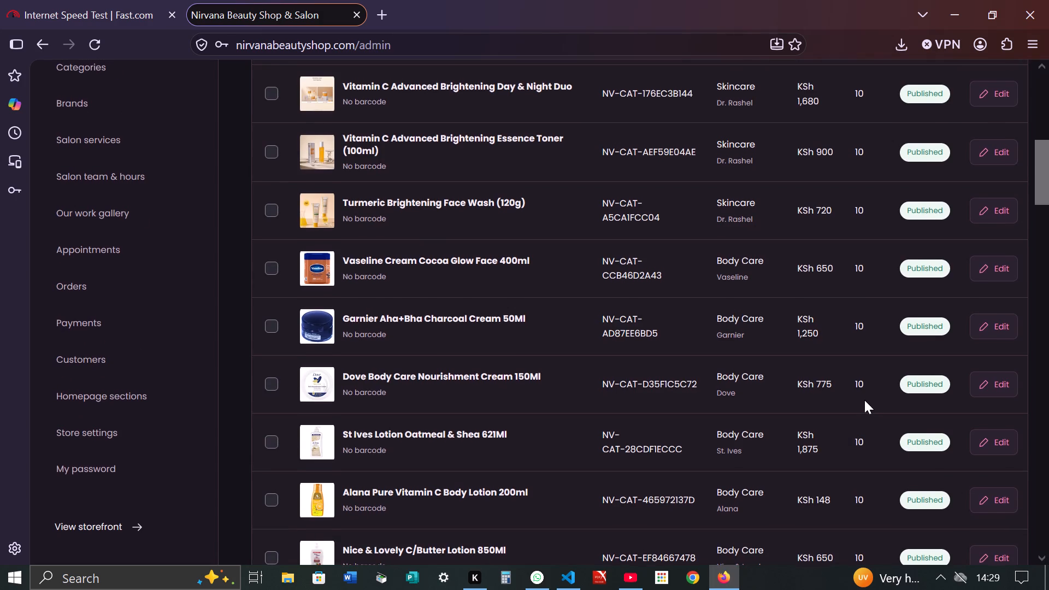
scroll(864, 400, "down", 1)
scroll(864, 400, "up", 1)
scroll(864, 400, "down", 1)
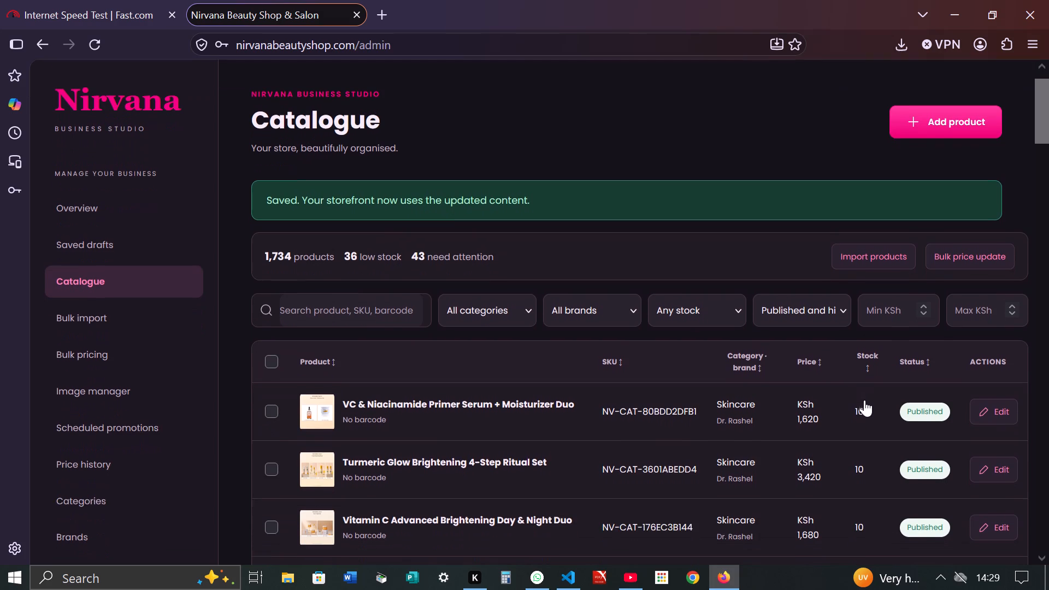
scroll(864, 400, "down", 2)
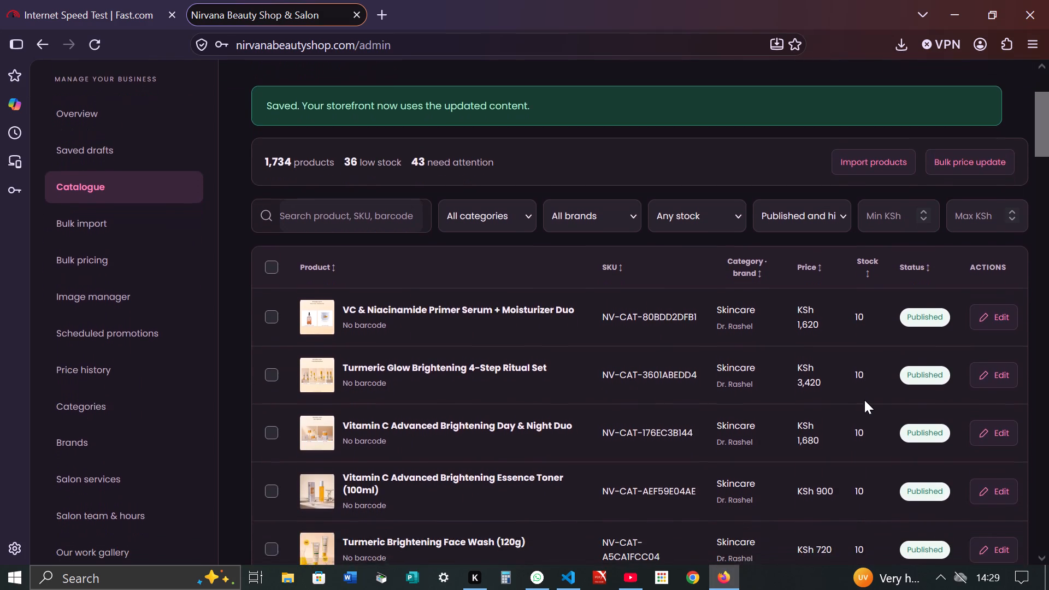
scroll(864, 400, "down", 3)
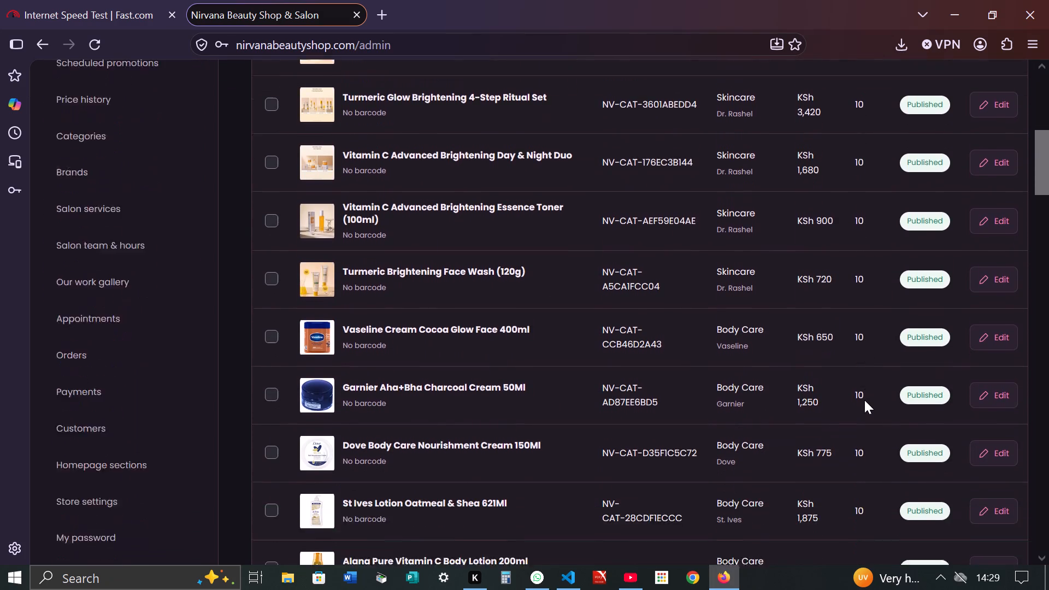
scroll(864, 400, "down", 3)
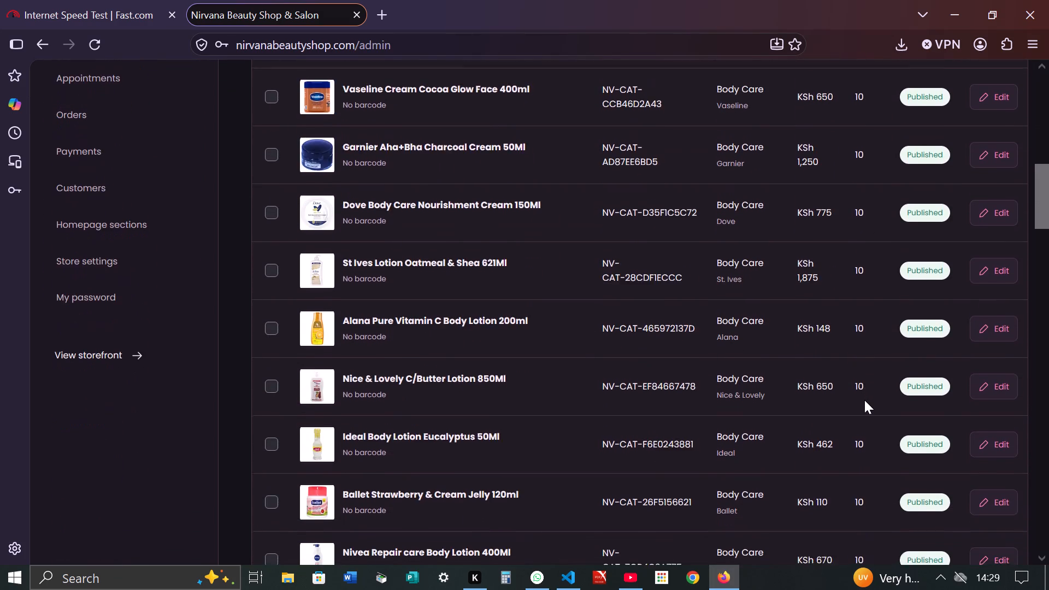
scroll(864, 400, "down", 5)
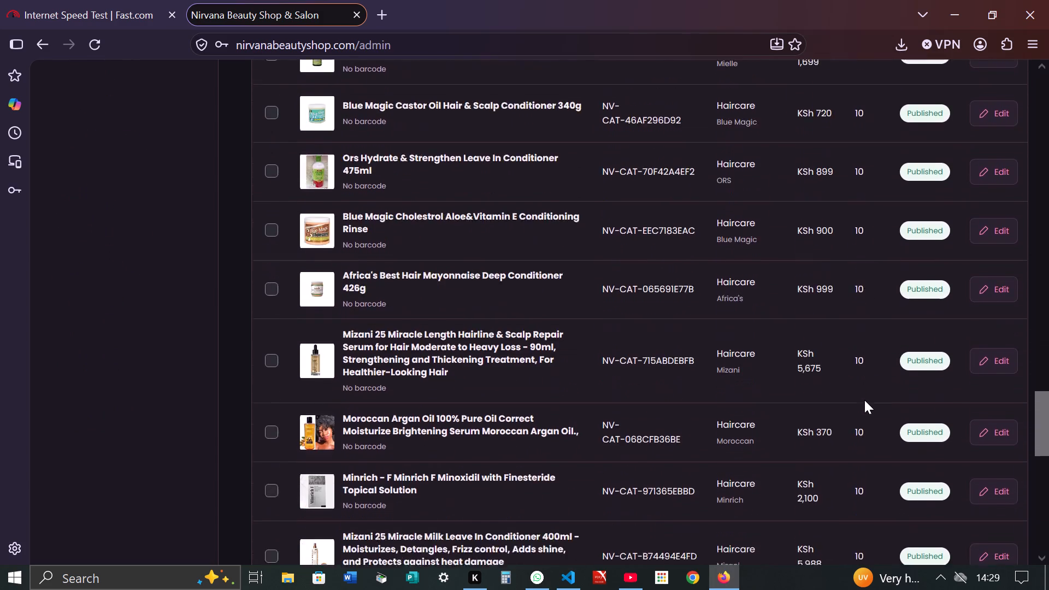
scroll(864, 400, "down", 2)
scroll(864, 400, "up", 5)
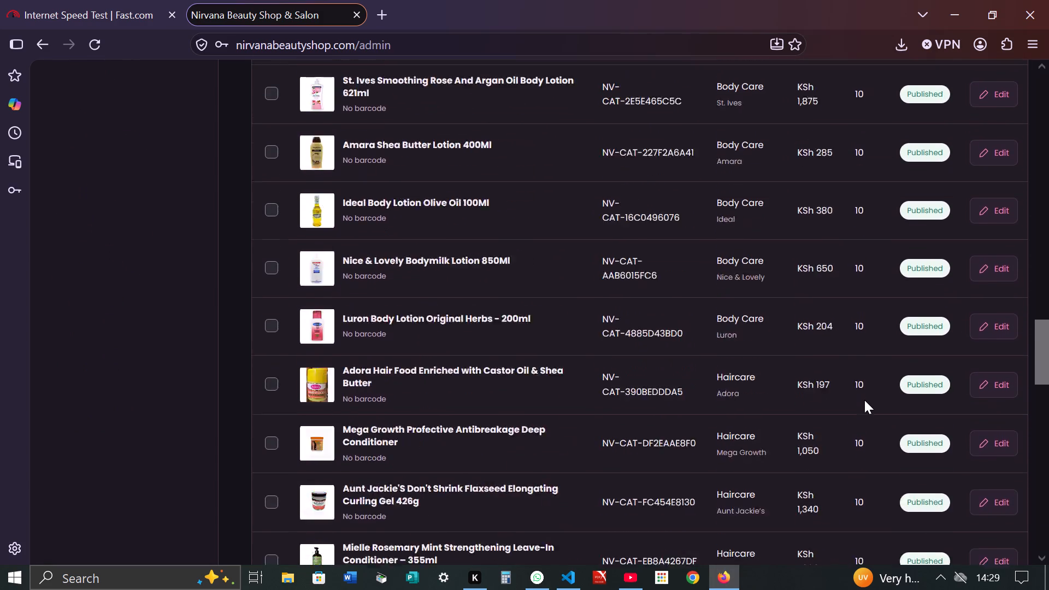
scroll(864, 400, "up", 3)
scroll(864, 400, "down", 7)
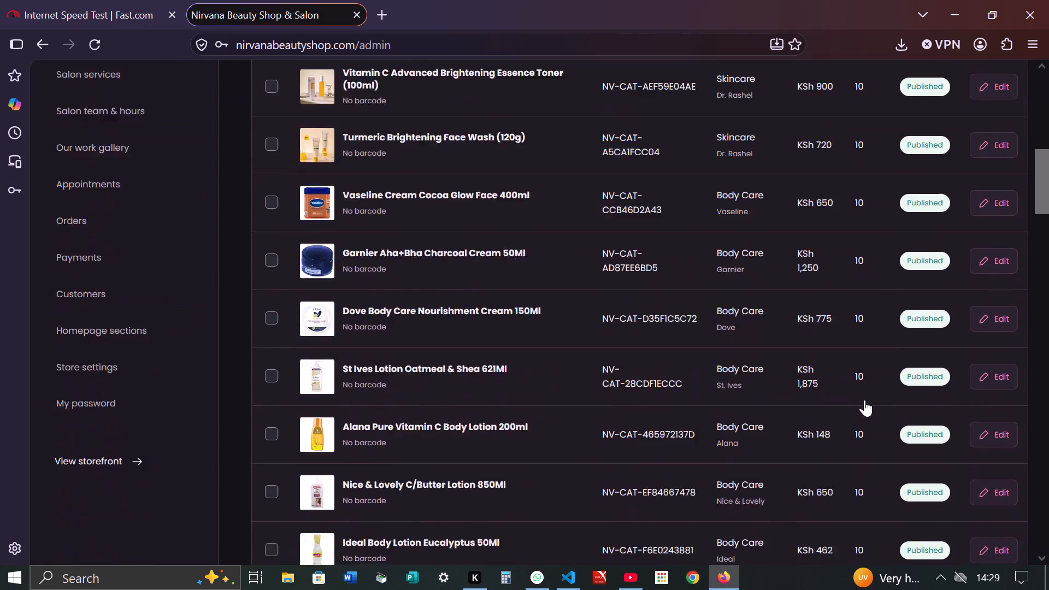
scroll(864, 400, "down", 6)
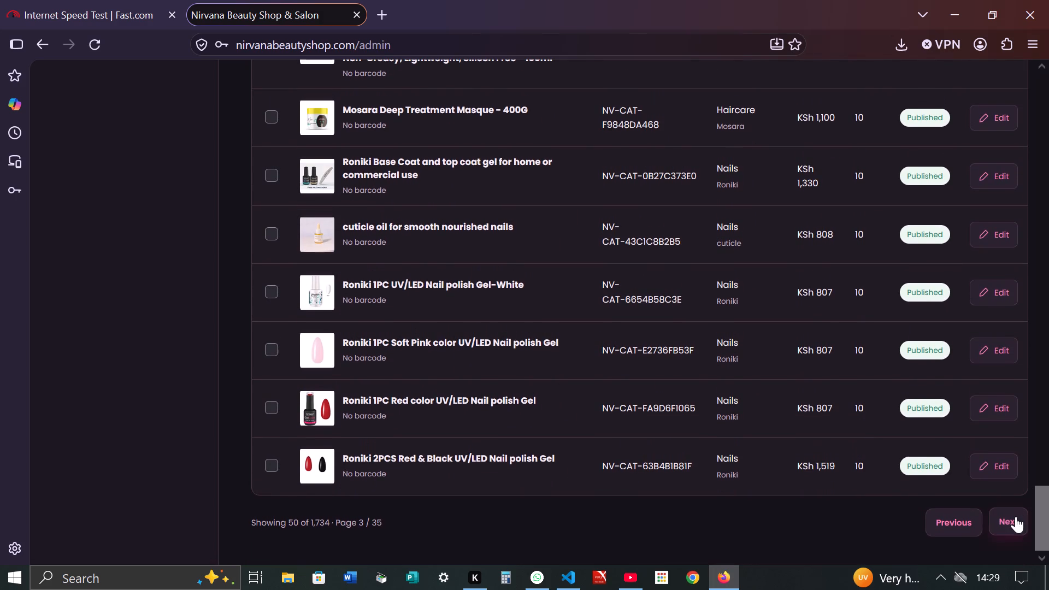
Go back to page 2 of the catalogue and check the stock levels of its products.
left_click(952, 522)
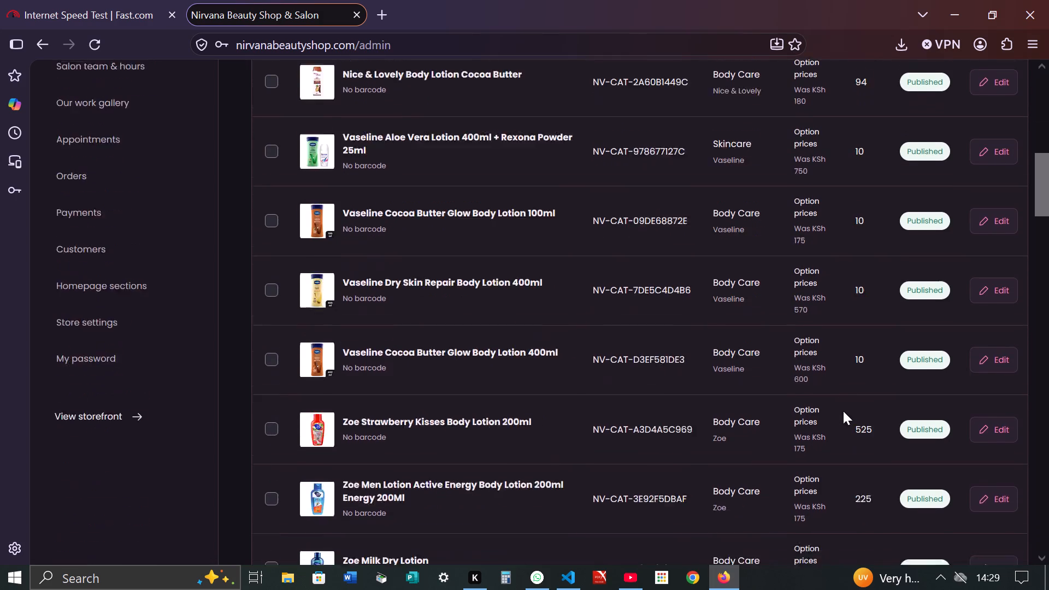
scroll(843, 411, "down", 3)
scroll(843, 411, "up", 10)
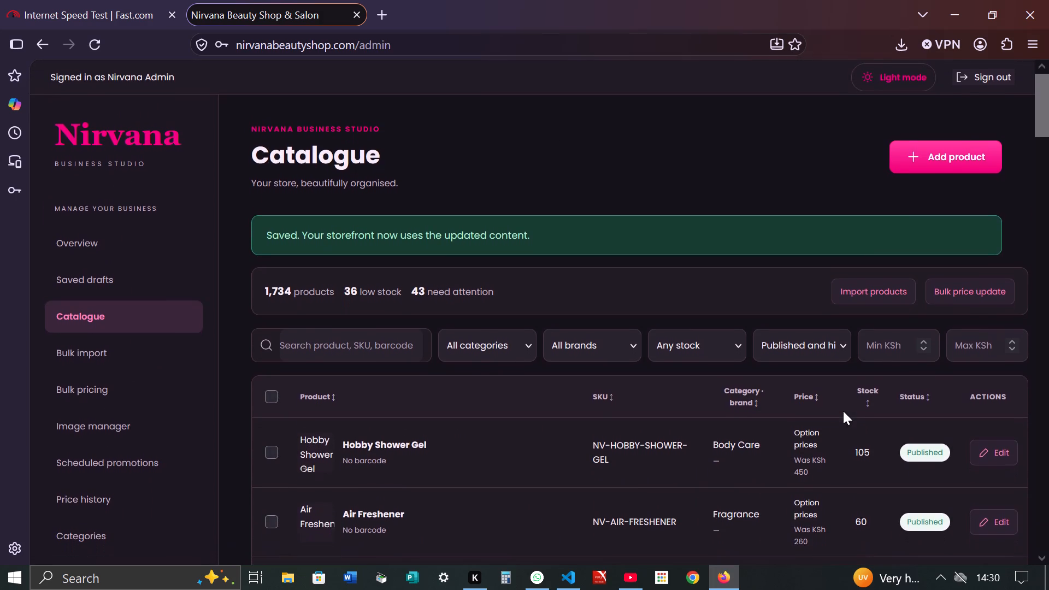
scroll(843, 411, "down", 2)
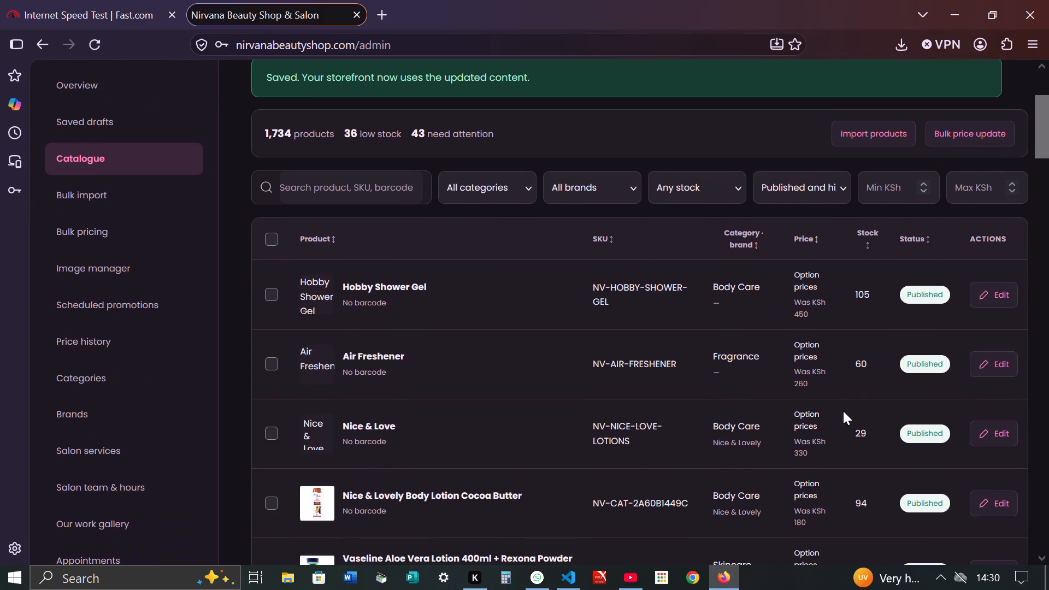
Go through the rest of page 2 of the catalogue and advance to page 3.
scroll(843, 411, "down", 3)
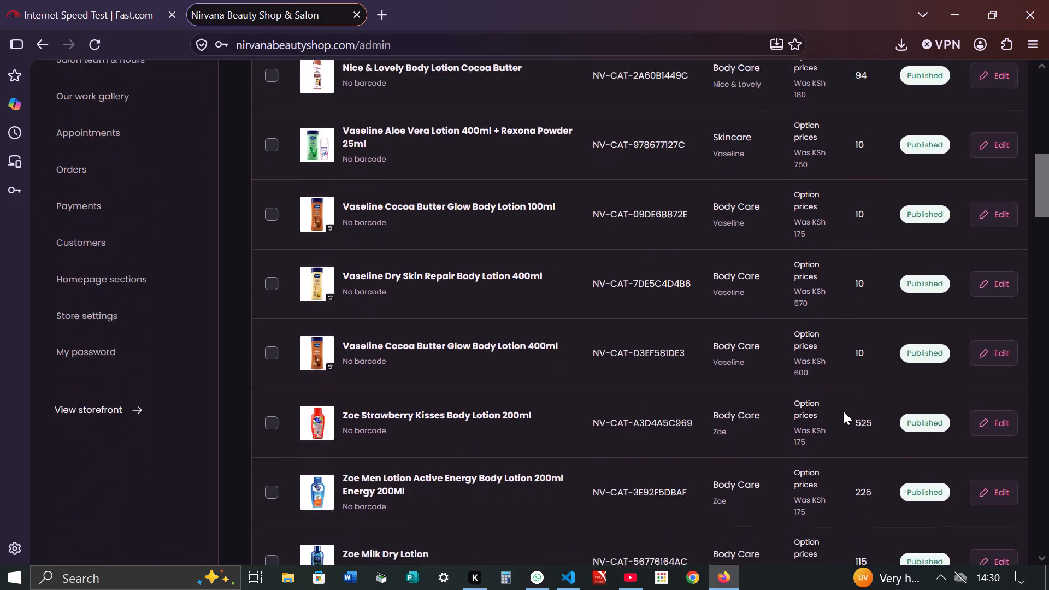
scroll(843, 411, "down", 7)
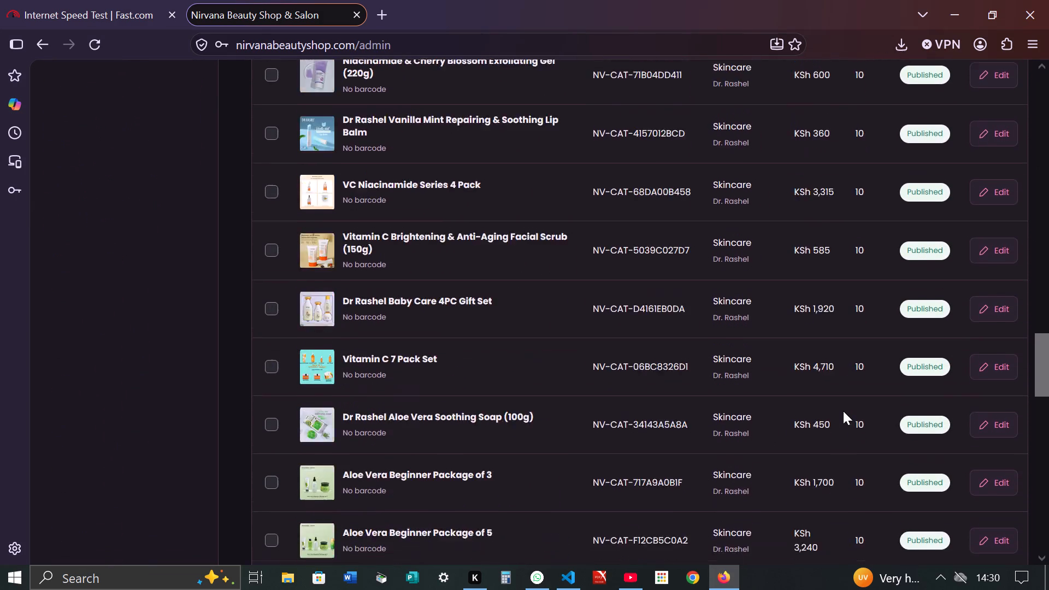
scroll(843, 411, "down", 2)
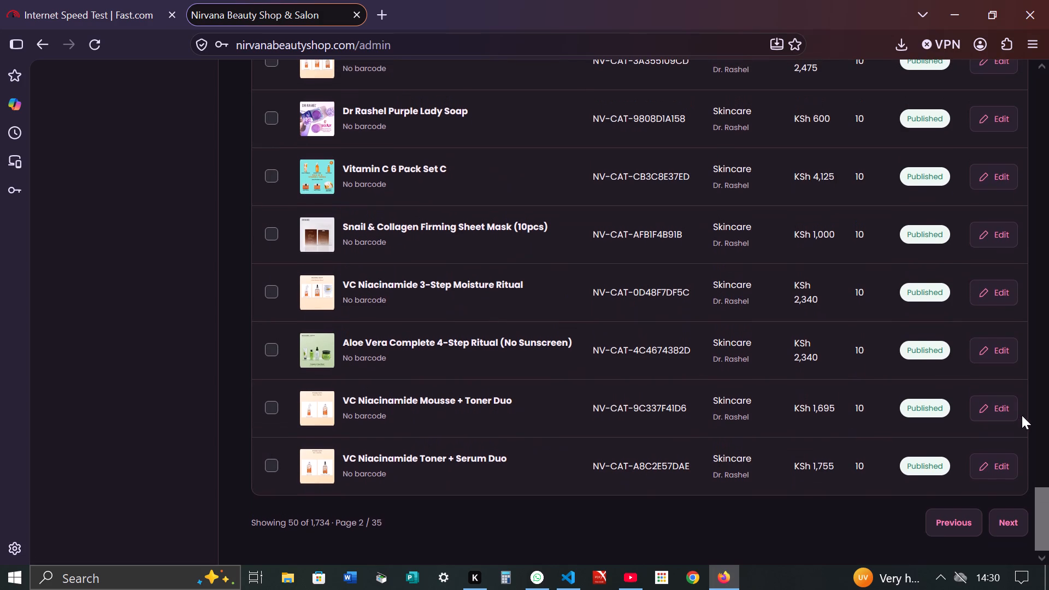
left_click(1012, 528)
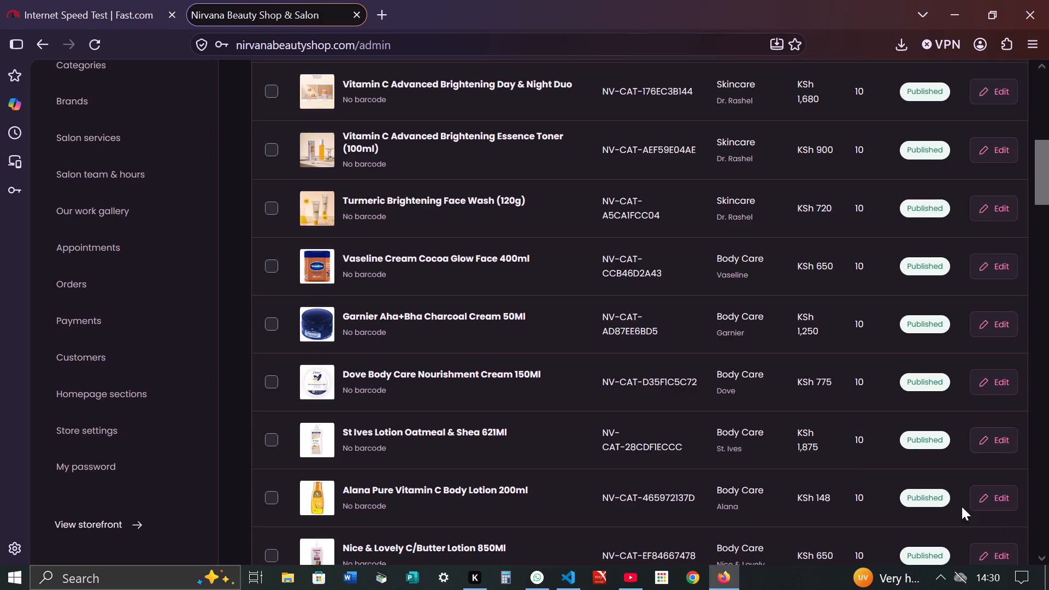
Examine the stock levels of the skincare and body care products at the start of page 3 of the catalogue.
scroll(858, 479, "up", 1)
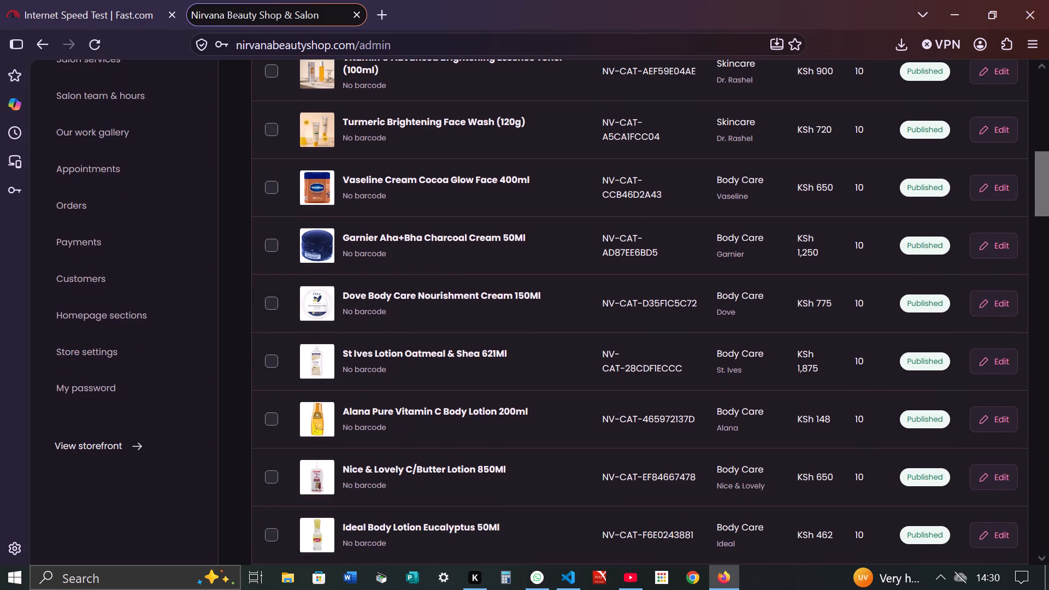
scroll(858, 479, "up", 2)
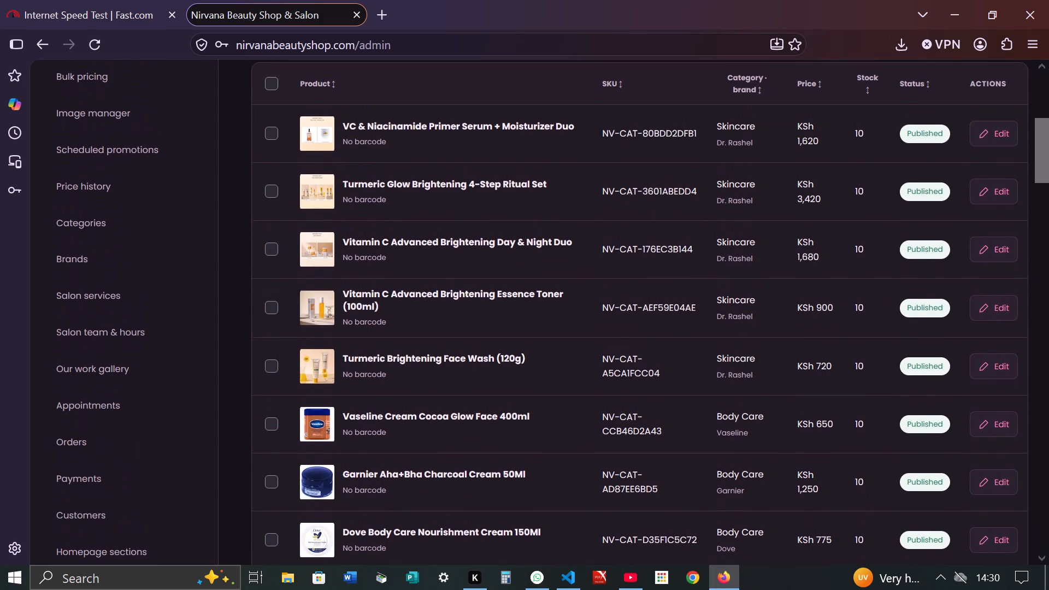
scroll(858, 479, "down", 1)
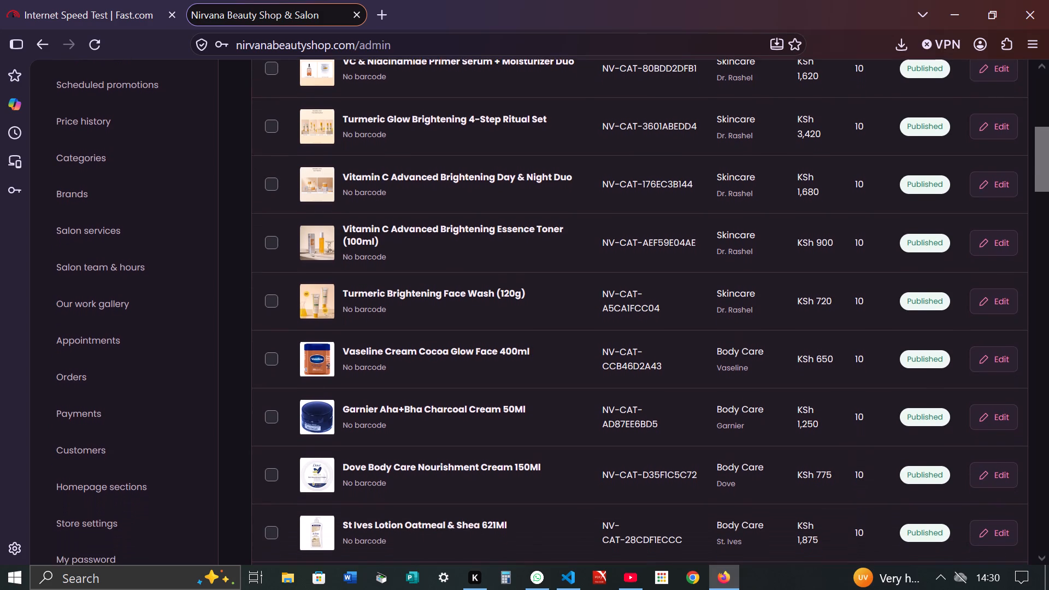
scroll(858, 479, "down", 3)
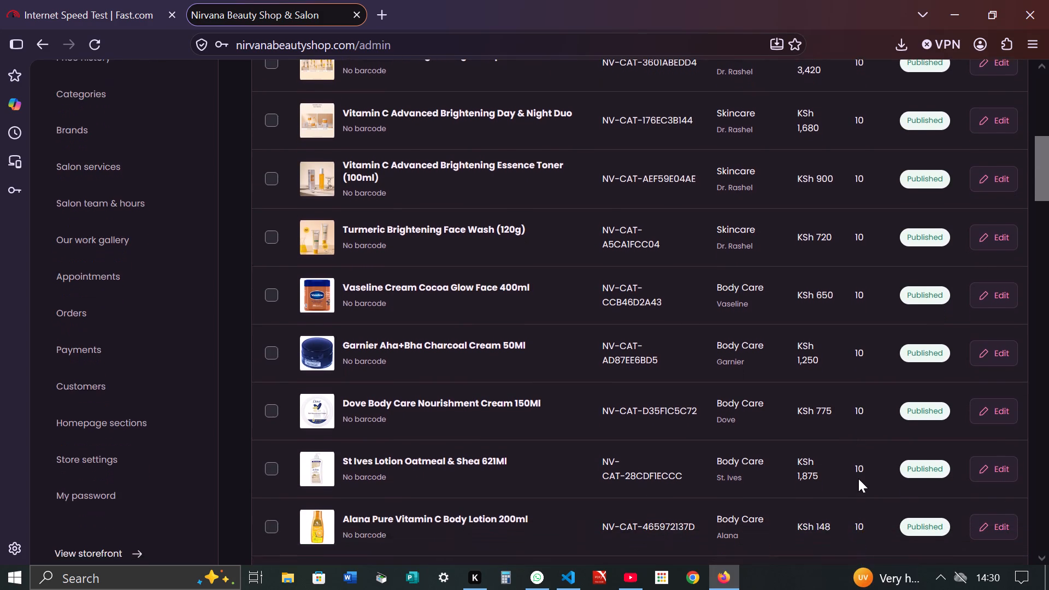
scroll(858, 479, "down", 1)
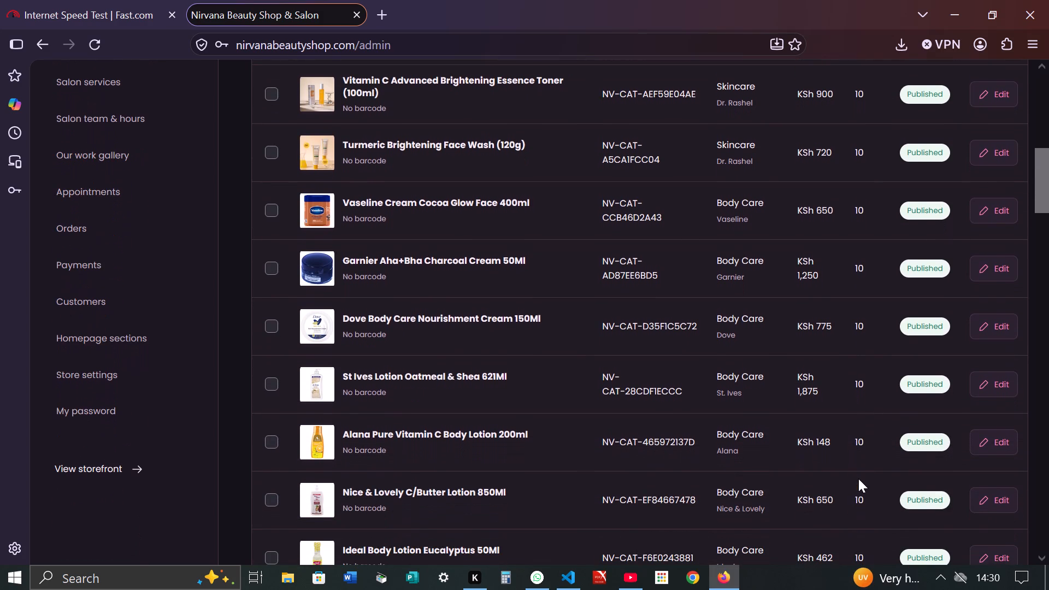
scroll(858, 479, "down", 2)
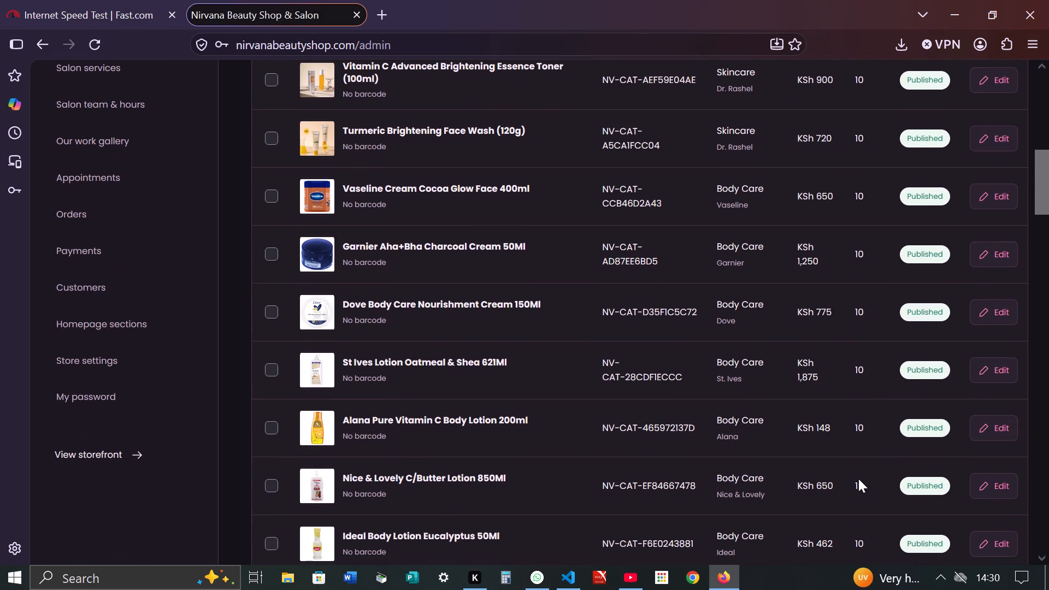
scroll(858, 479, "down", 2)
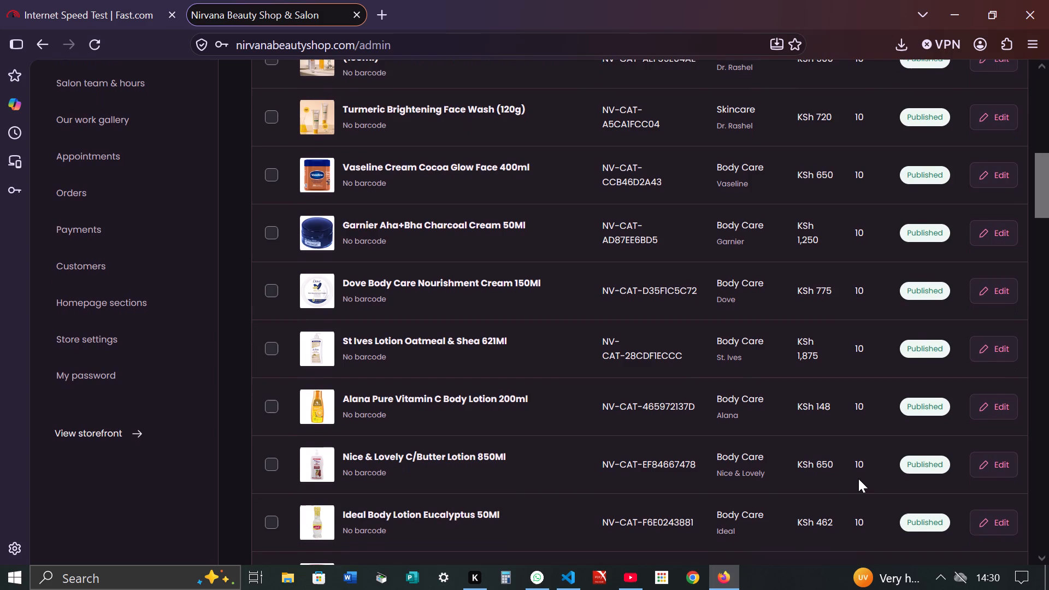
scroll(858, 479, "down", 1)
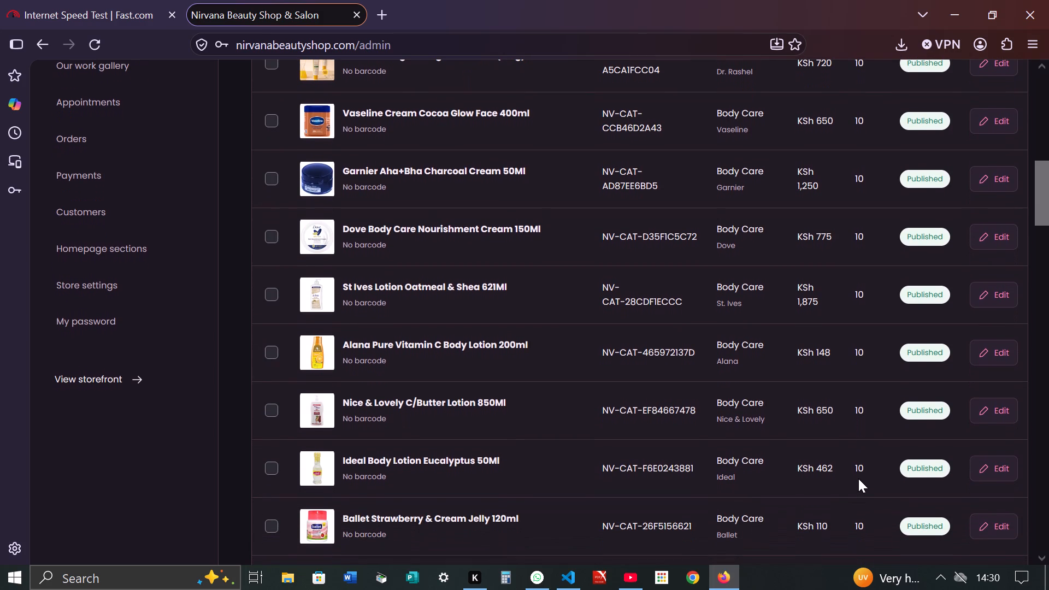
scroll(858, 479, "up", 1)
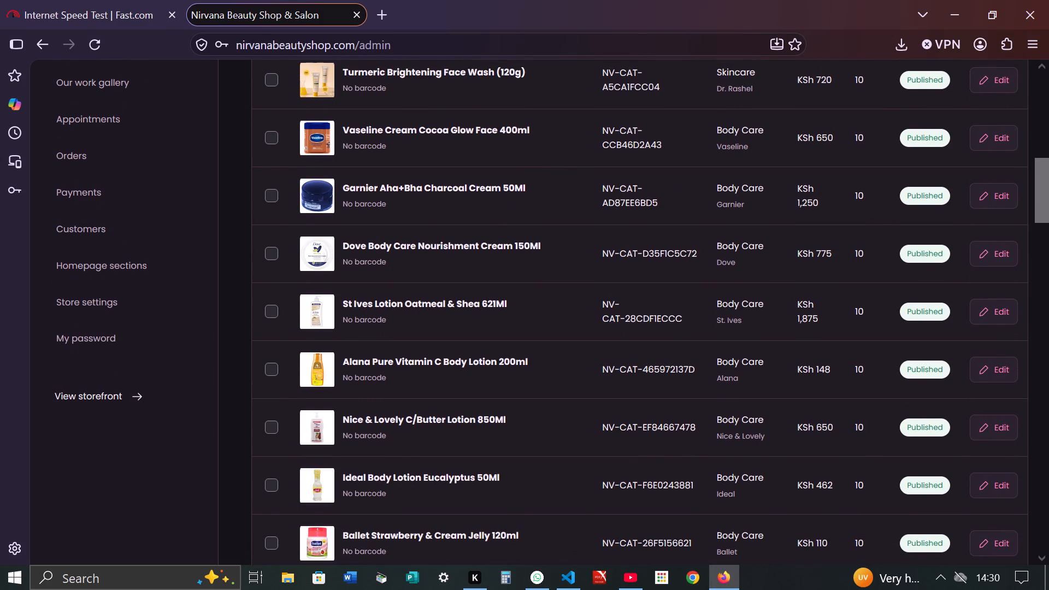
Open the Garnier Aha+Bha Charcoal Cream 50Ml record on page 3 and set Option 1's stock to 0.
left_click(986, 193)
scroll(797, 314, "down", 1)
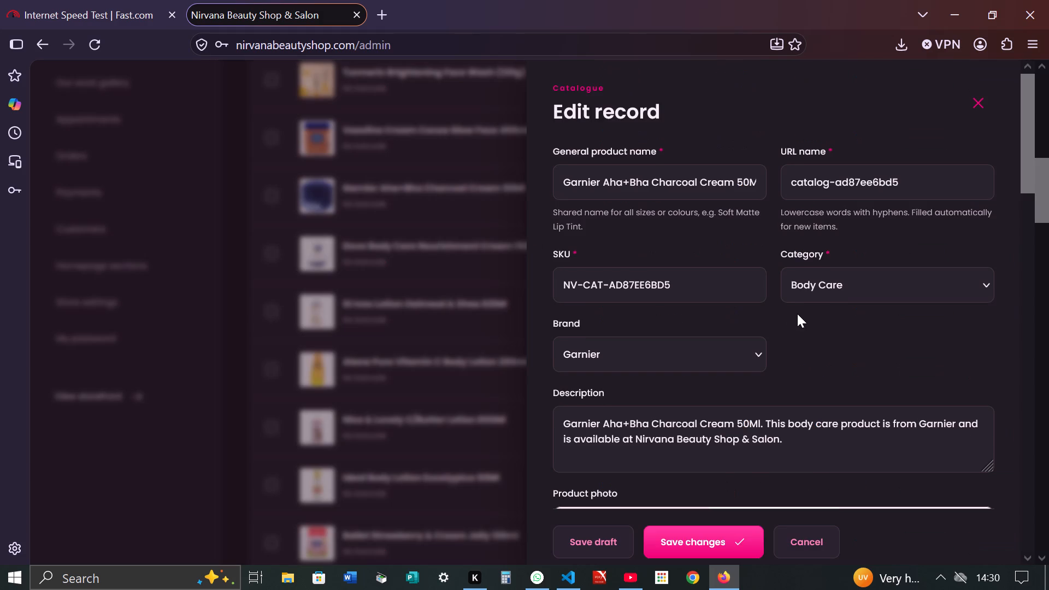
scroll(797, 314, "down", 2)
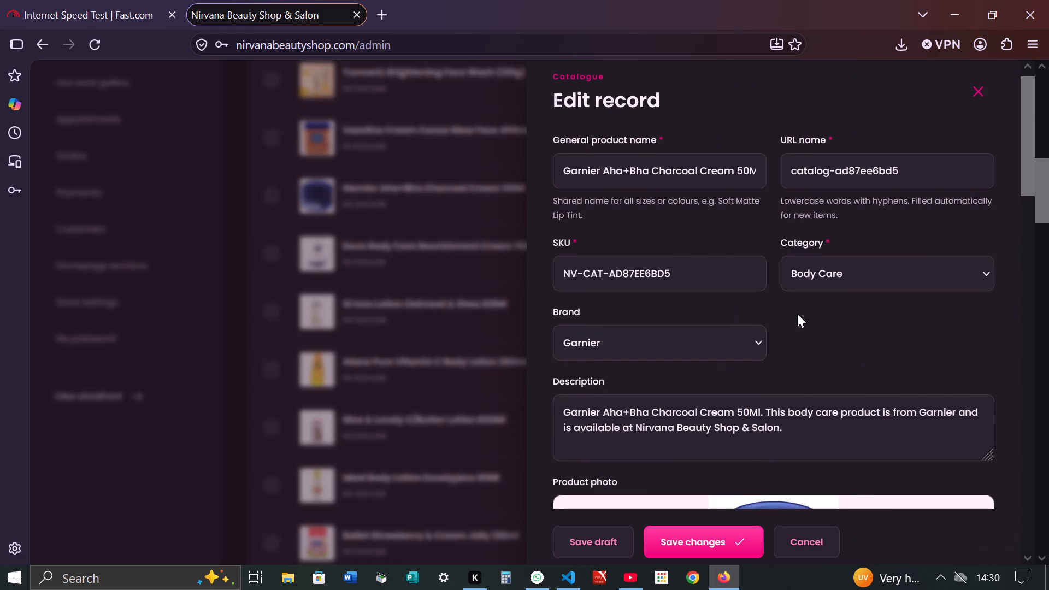
scroll(797, 314, "down", 4)
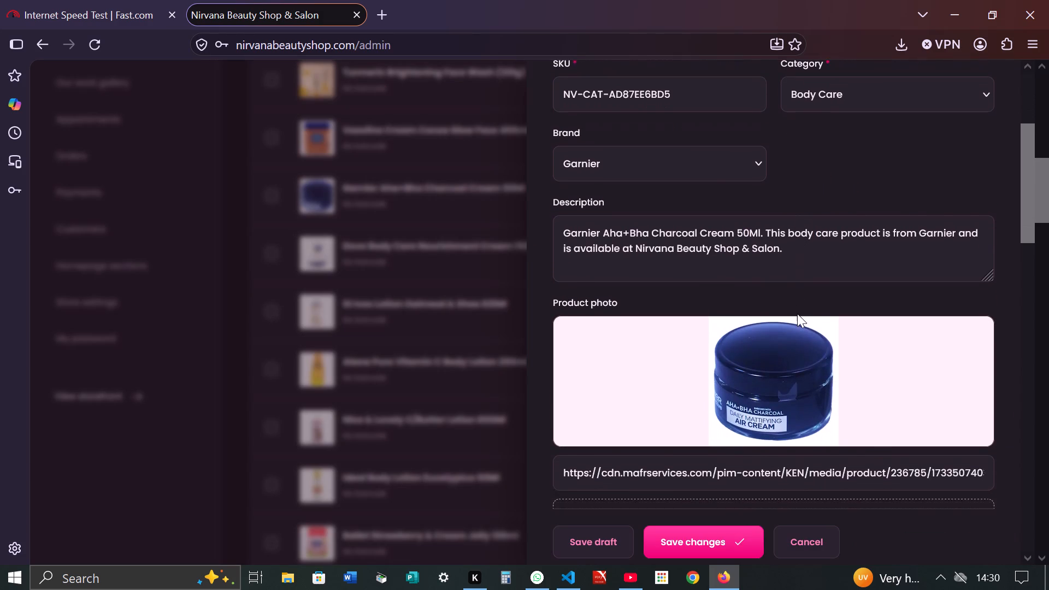
scroll(797, 314, "down", 4)
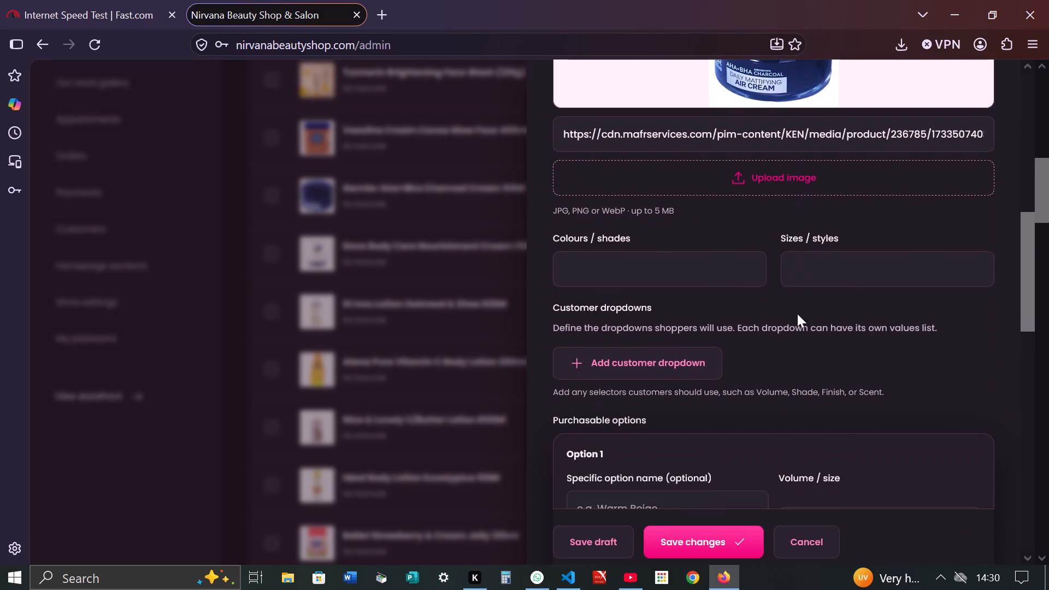
scroll(797, 314, "down", 4)
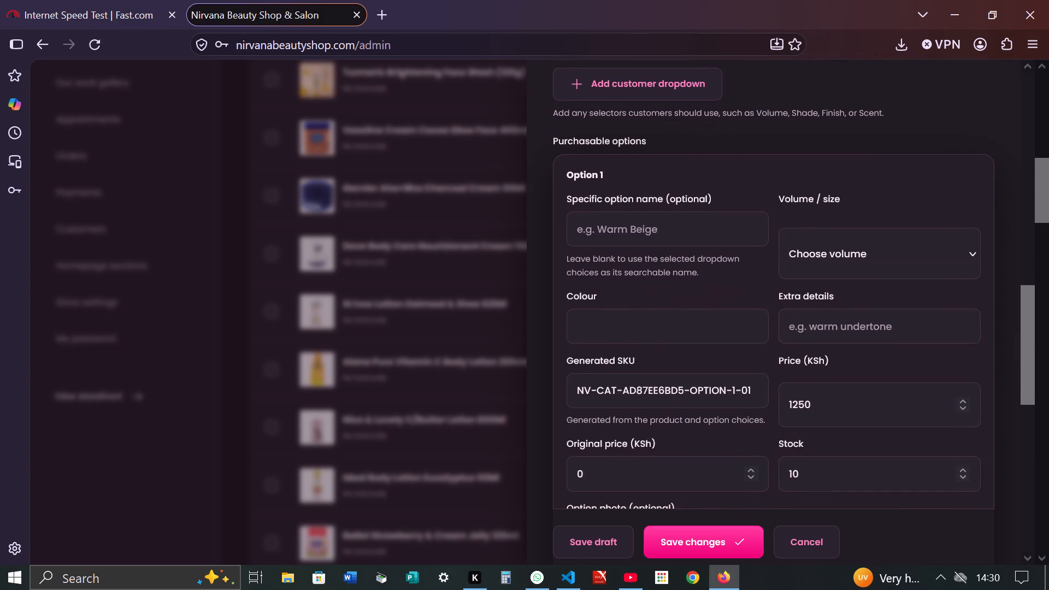
scroll(797, 314, "down", 1)
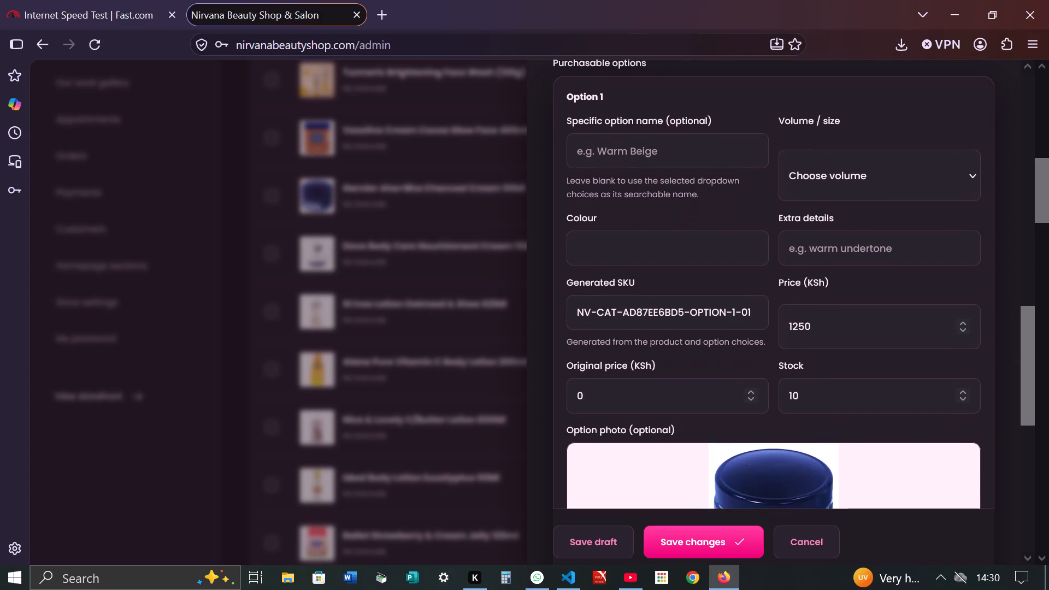
left_click(807, 388)
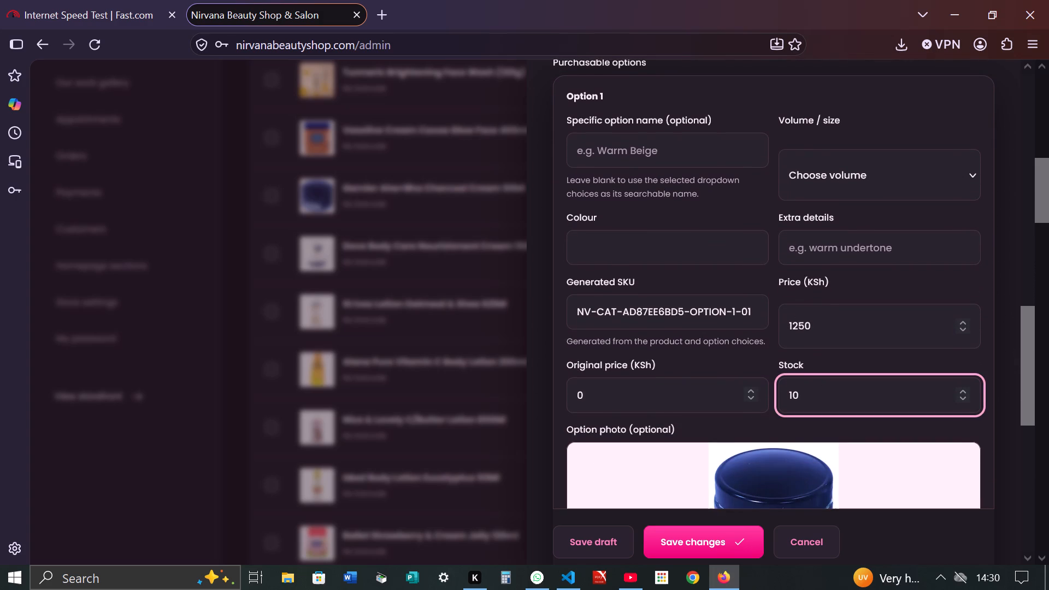
key("BackSpace")
key("BackSpace")
key("0")
Check Option 1's volume choices without picking one and save the changes to the Garnier record.
scroll(808, 388, "up", 1)
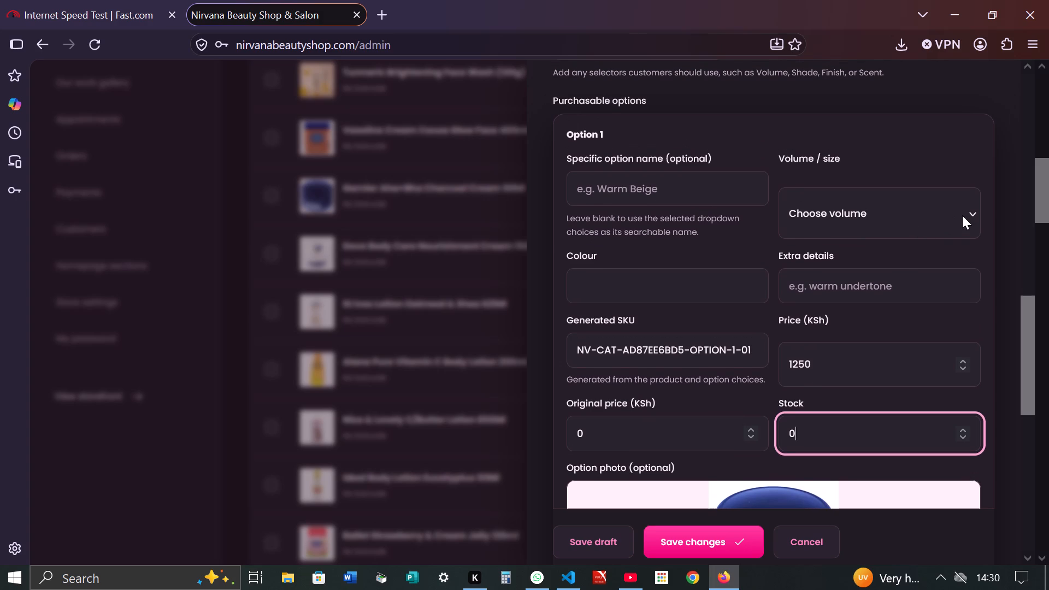
left_click(971, 215)
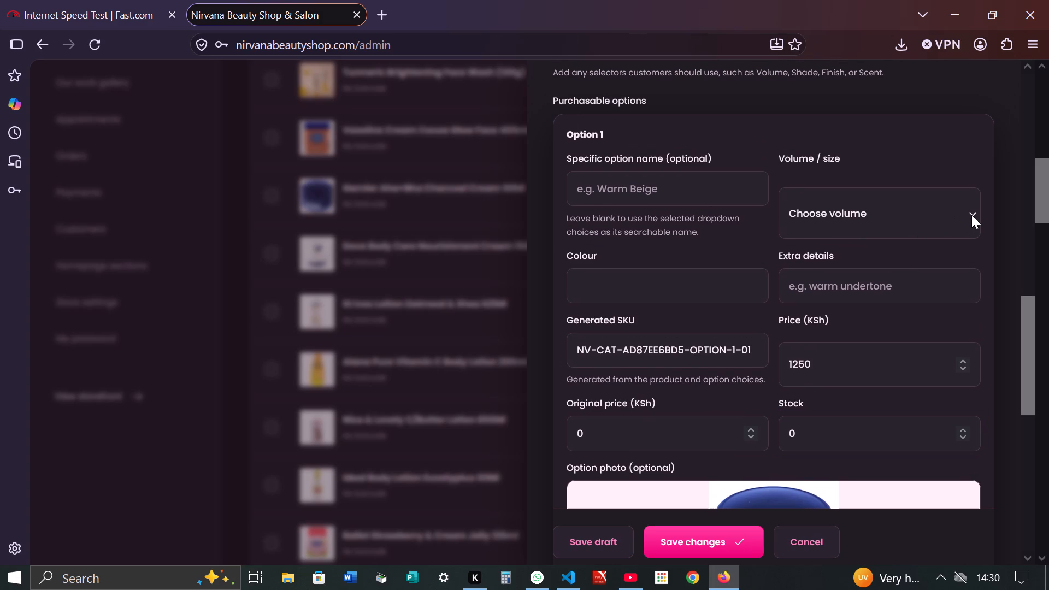
left_click(937, 145)
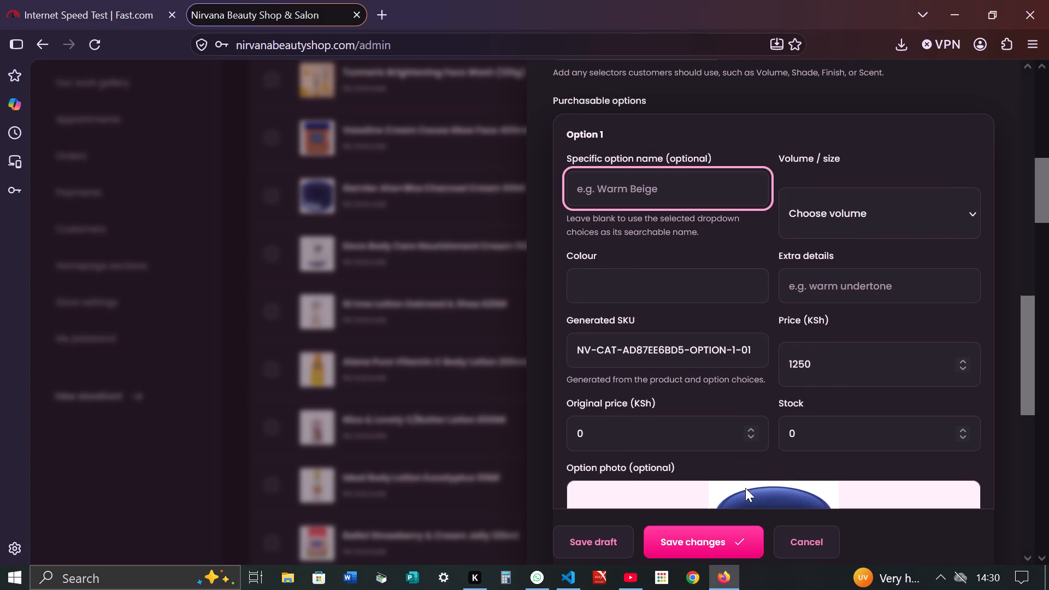
scroll(774, 428, "down", 1)
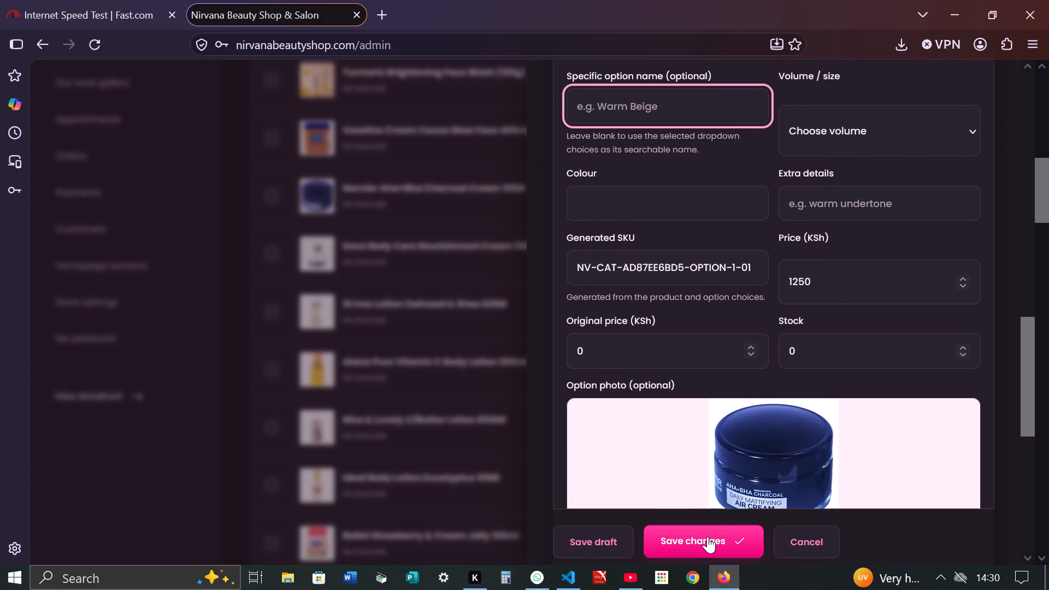
left_click(708, 536)
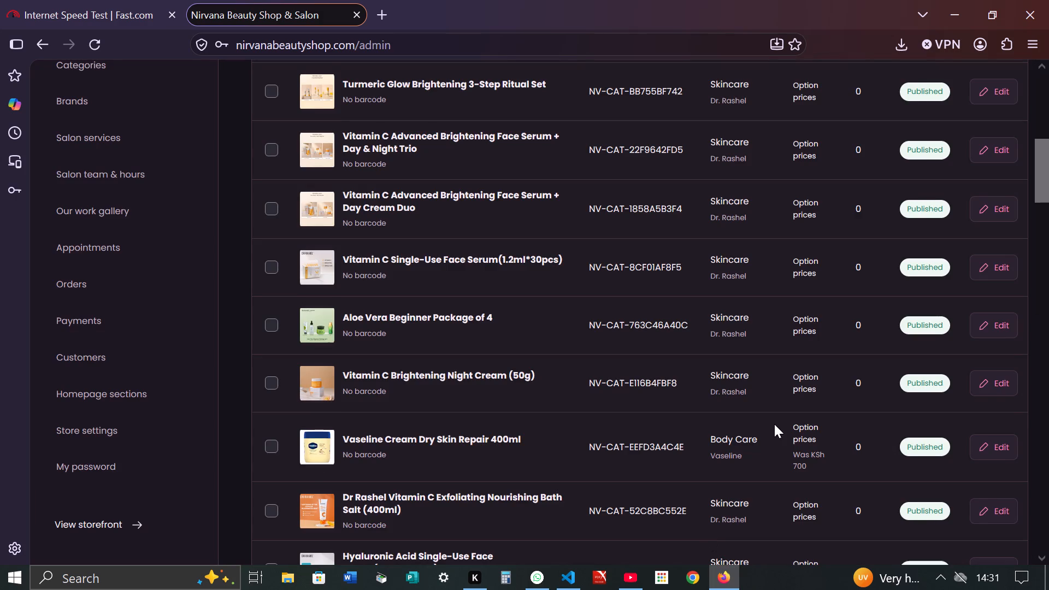
Go from page 1 of the catalogue through page 2 to page 3.
scroll(774, 424, "down", 16)
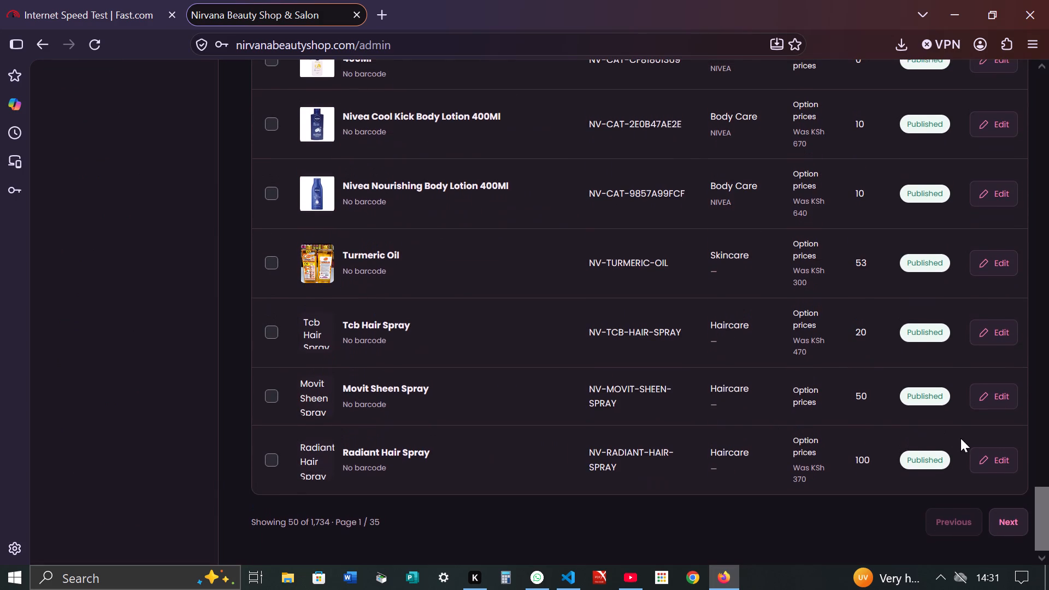
left_click(1011, 522)
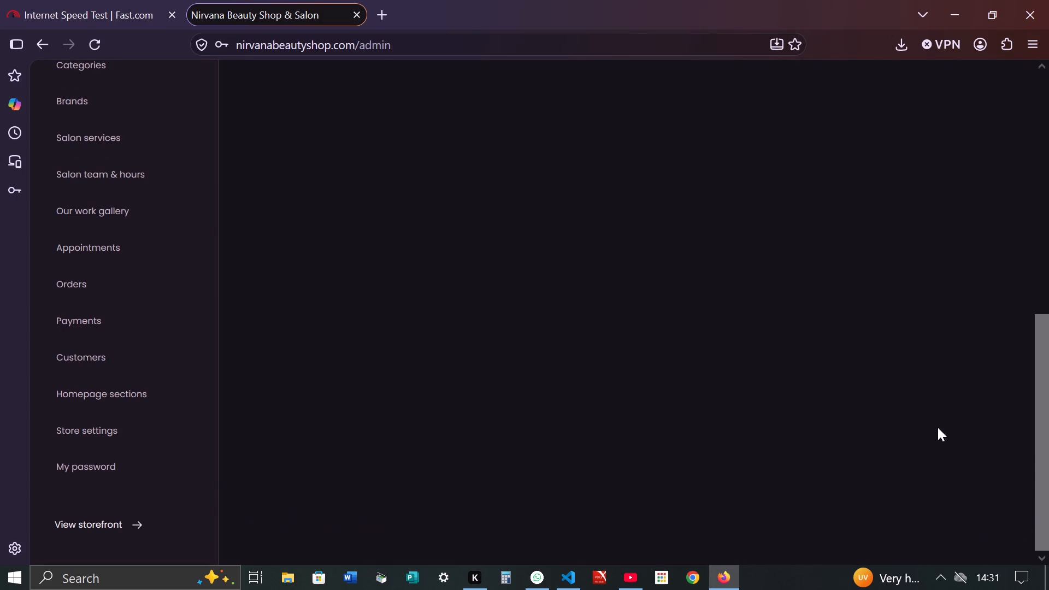
scroll(905, 422, "down", 7)
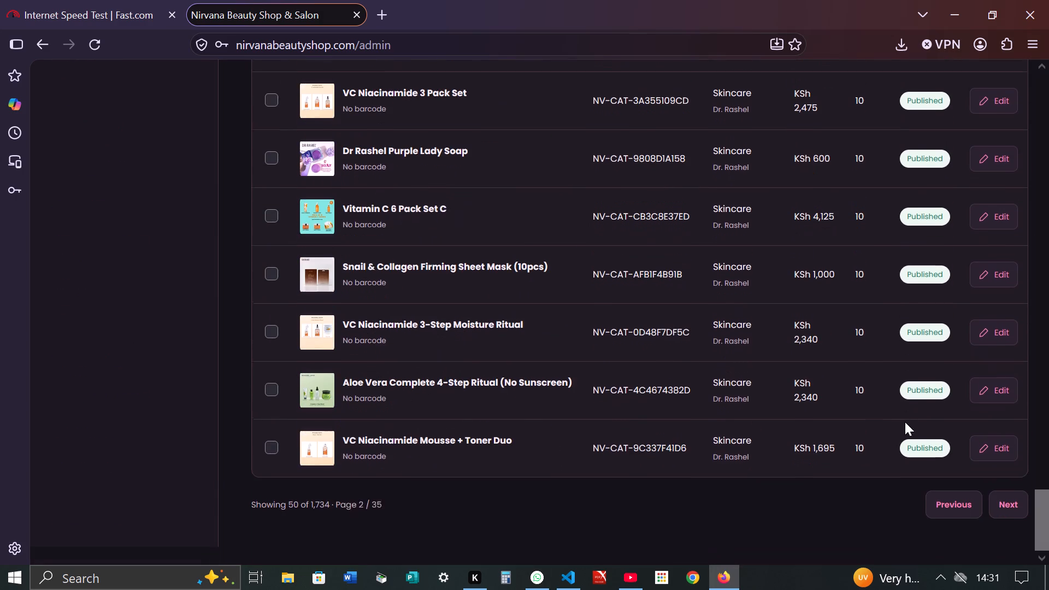
left_click(1014, 516)
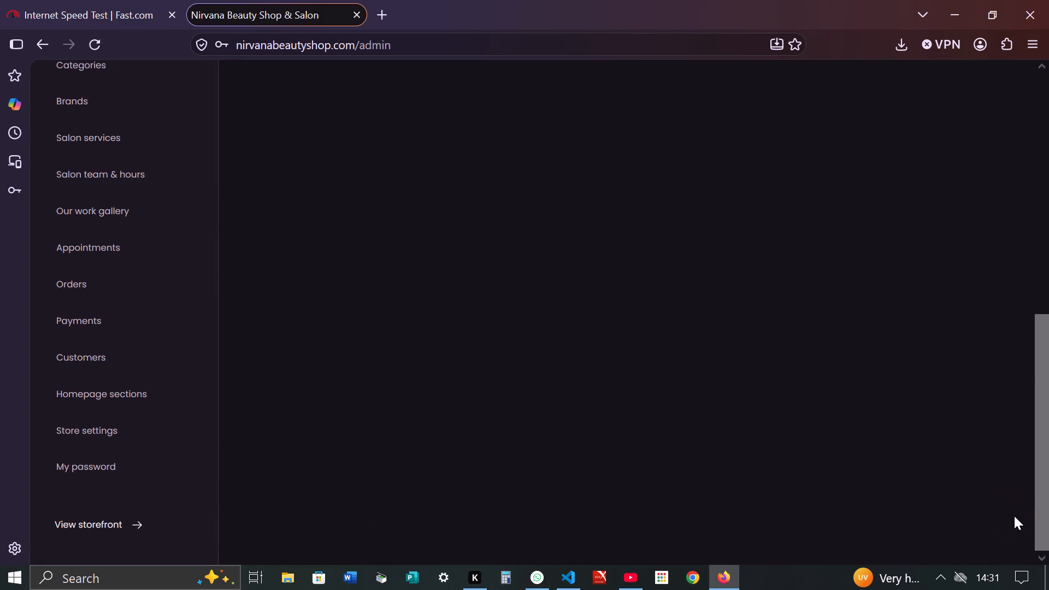
Examine the stock levels of the products listed on page 3 of the catalogue.
scroll(842, 436, "up", 3)
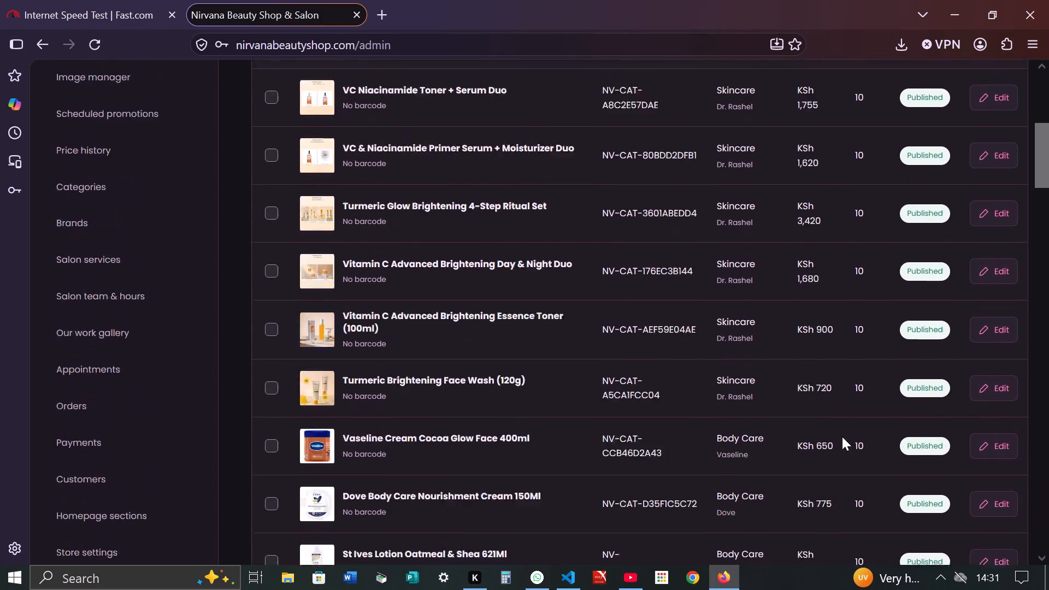
scroll(842, 436, "down", 2)
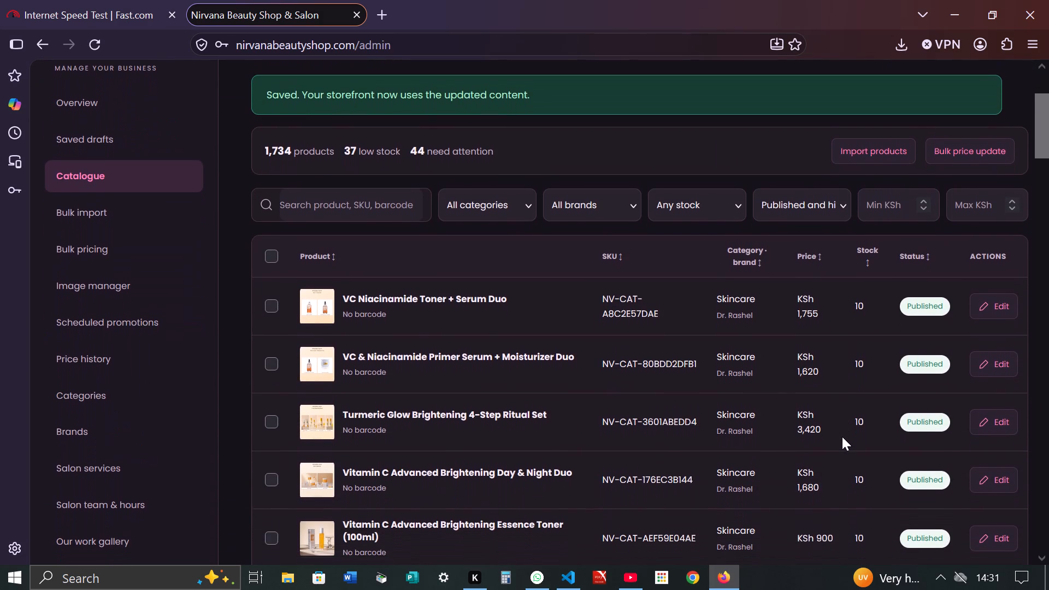
scroll(842, 436, "down", 1)
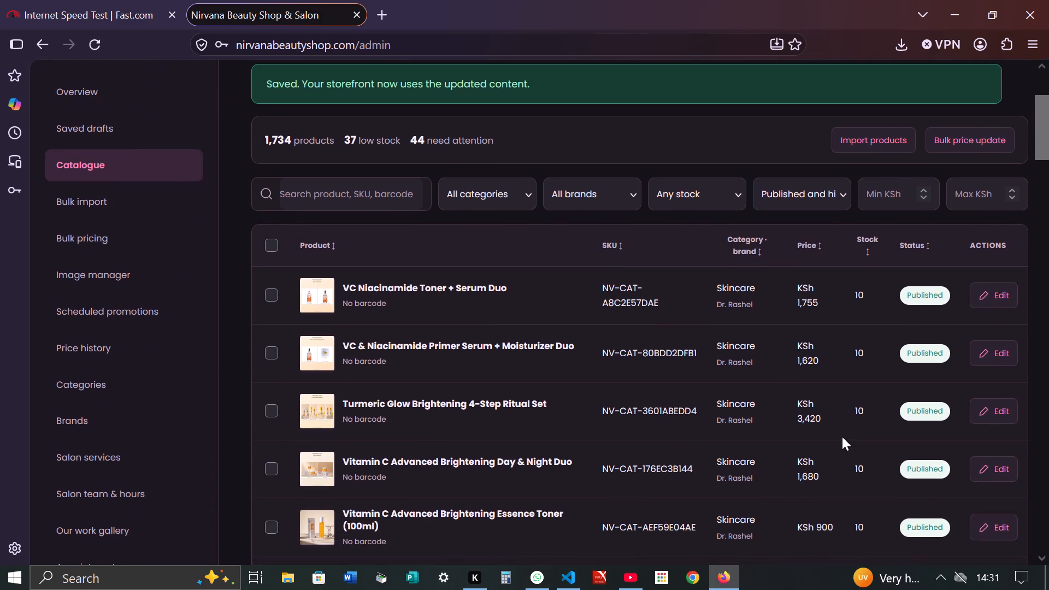
scroll(842, 436, "down", 2)
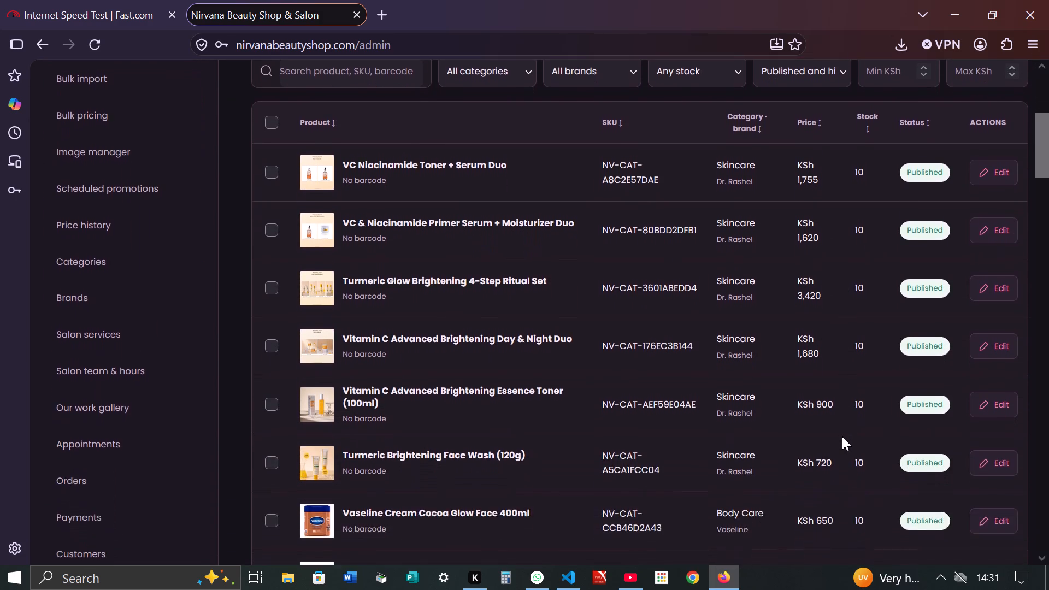
scroll(842, 436, "down", 1)
scroll(842, 436, "up", 2)
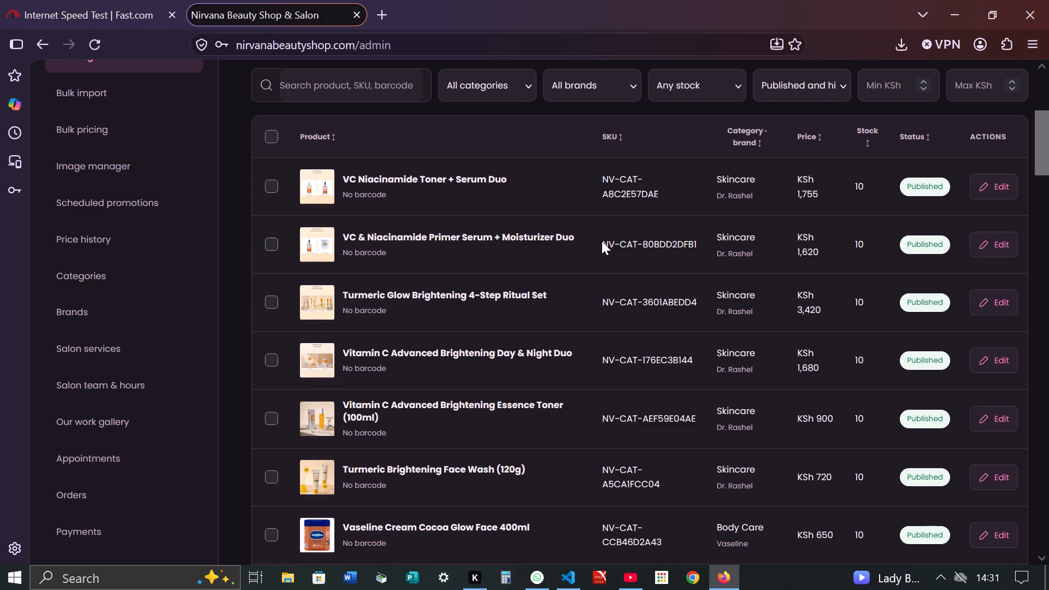
Reload the admin site, view the saved drafts and return to the catalogue.
key("F5")
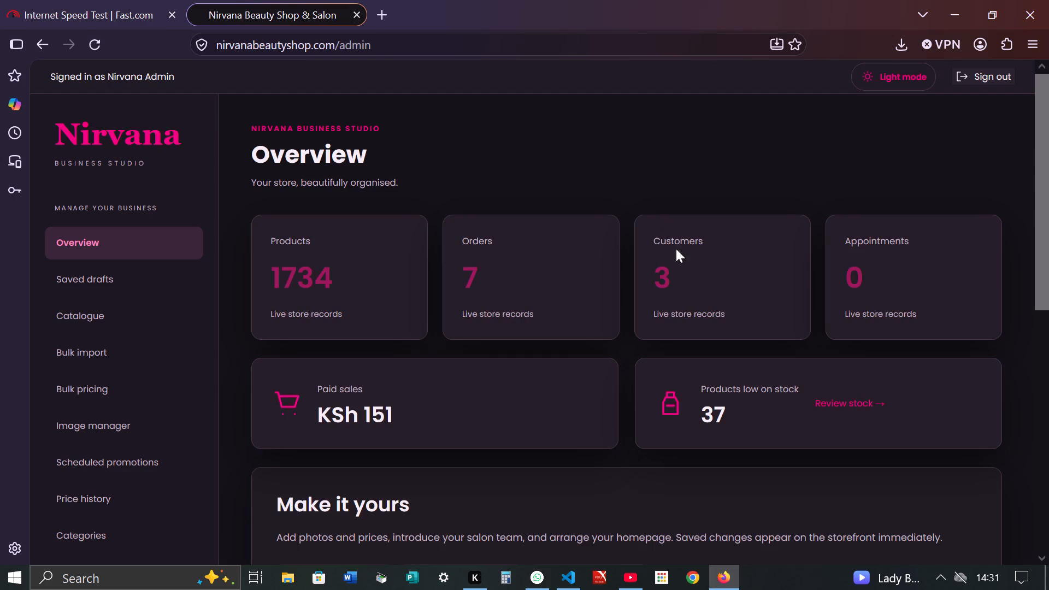
scroll(616, 282, "down", 1)
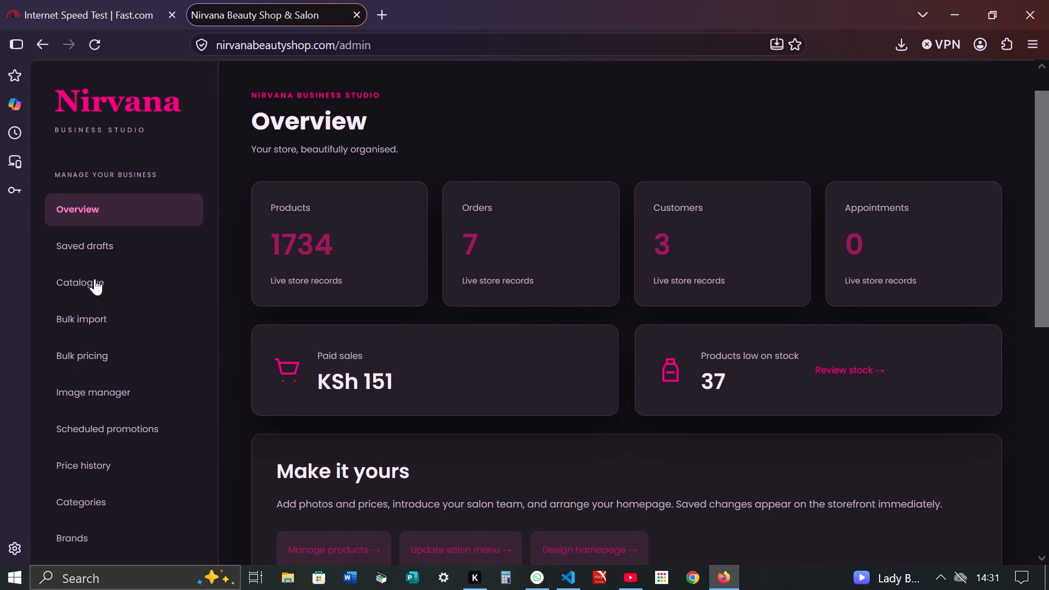
left_click(95, 279)
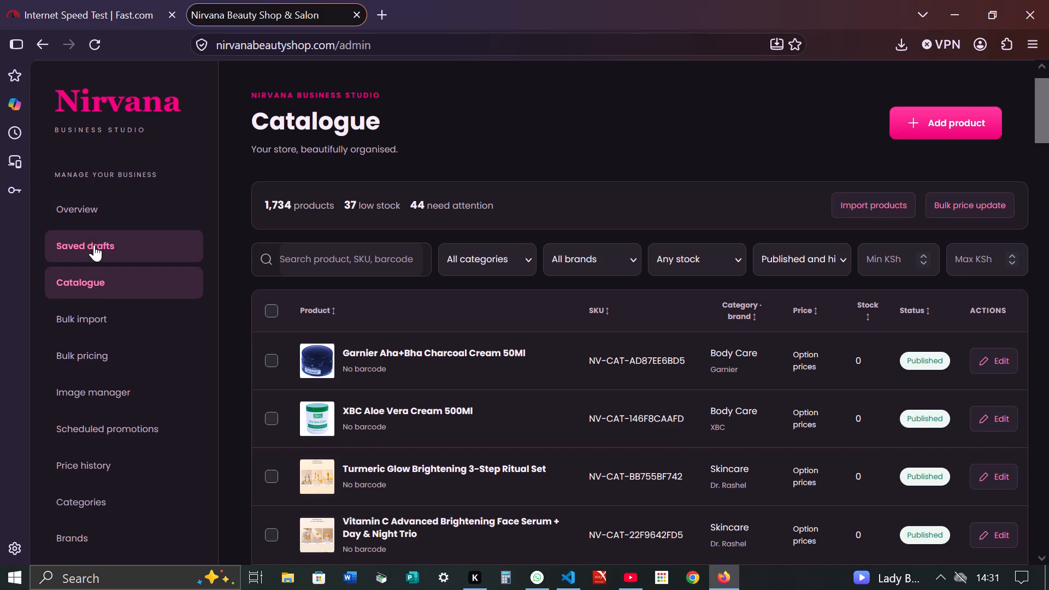
left_click(94, 245)
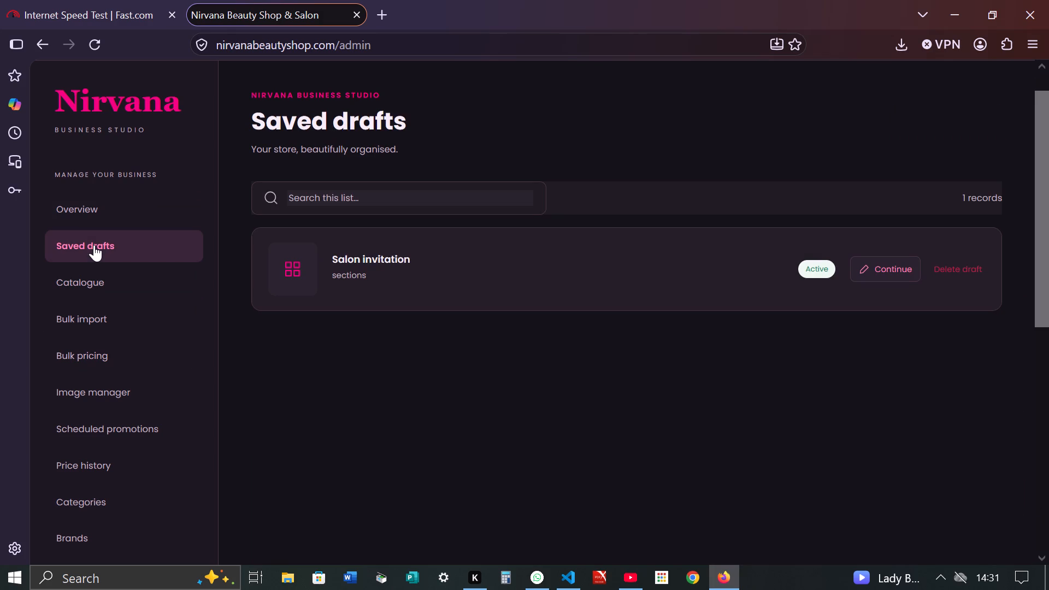
left_click(78, 281)
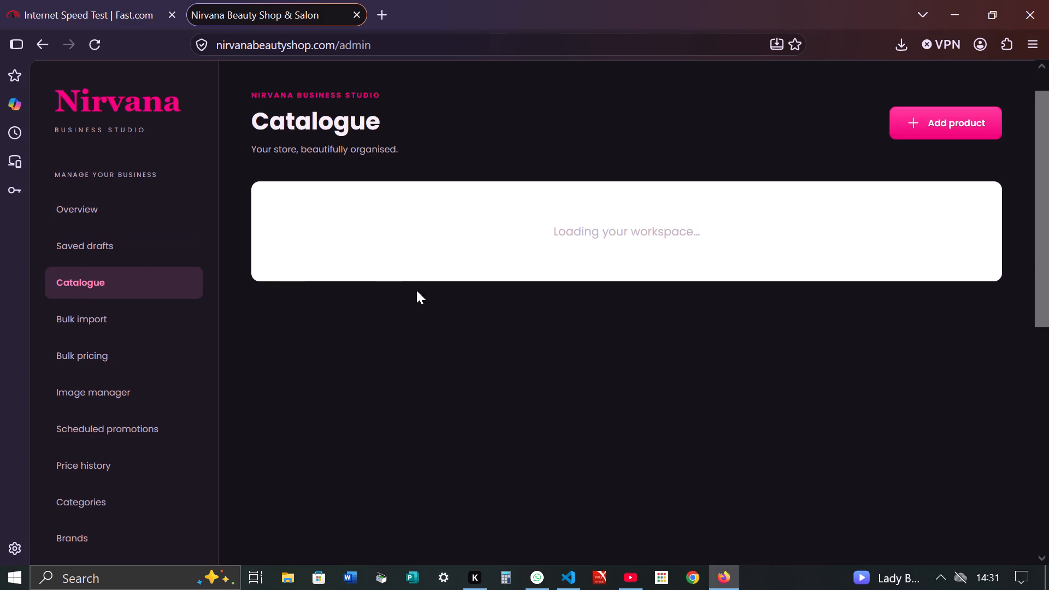
Examine the stock levels of the products listed on page 1 of the catalogue.
scroll(711, 387, "down", 1)
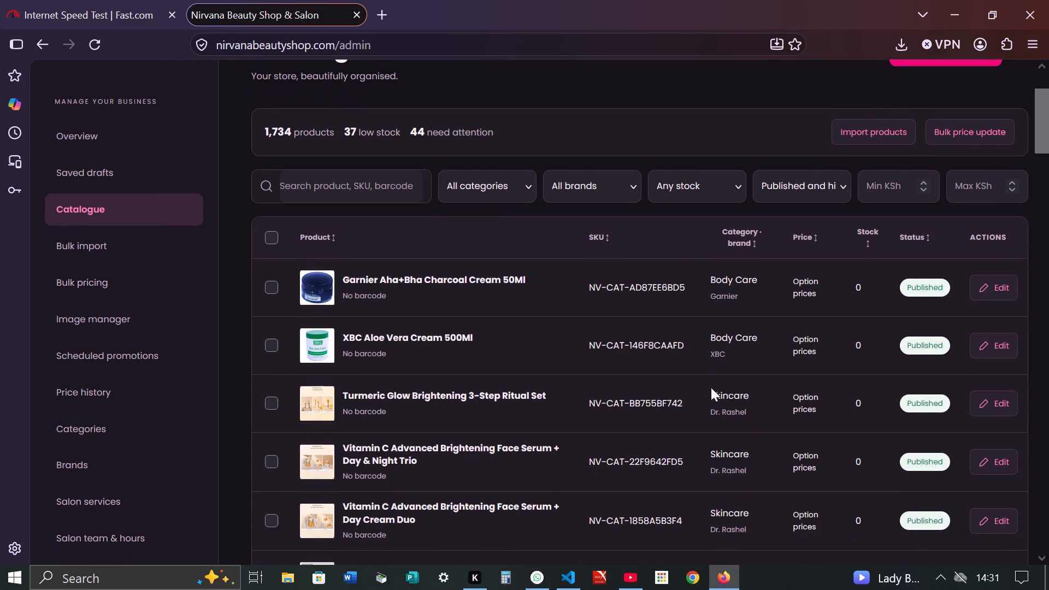
scroll(711, 387, "down", 1)
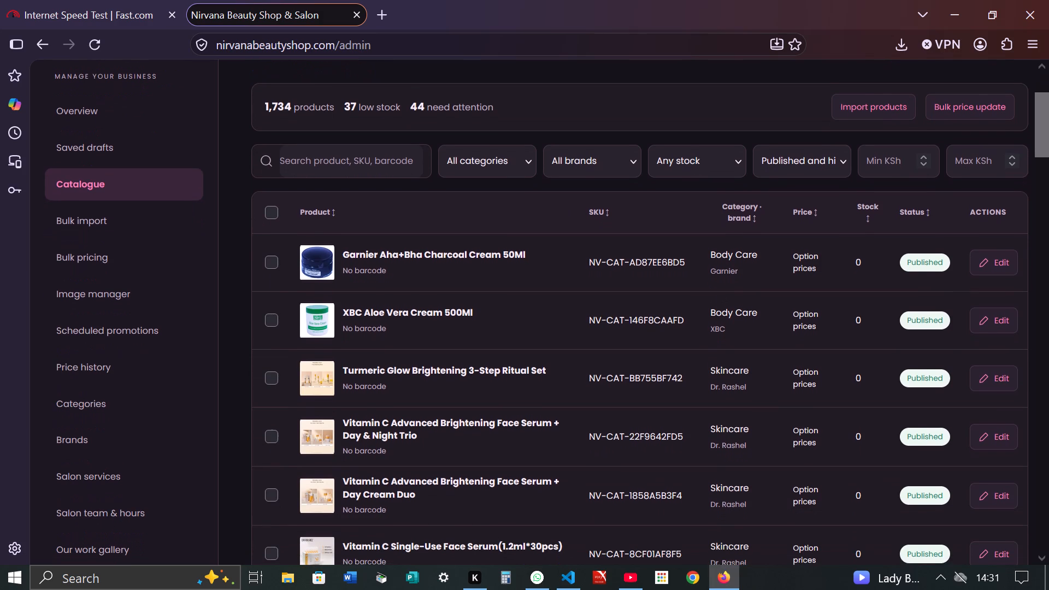
scroll(711, 387, "down", 1)
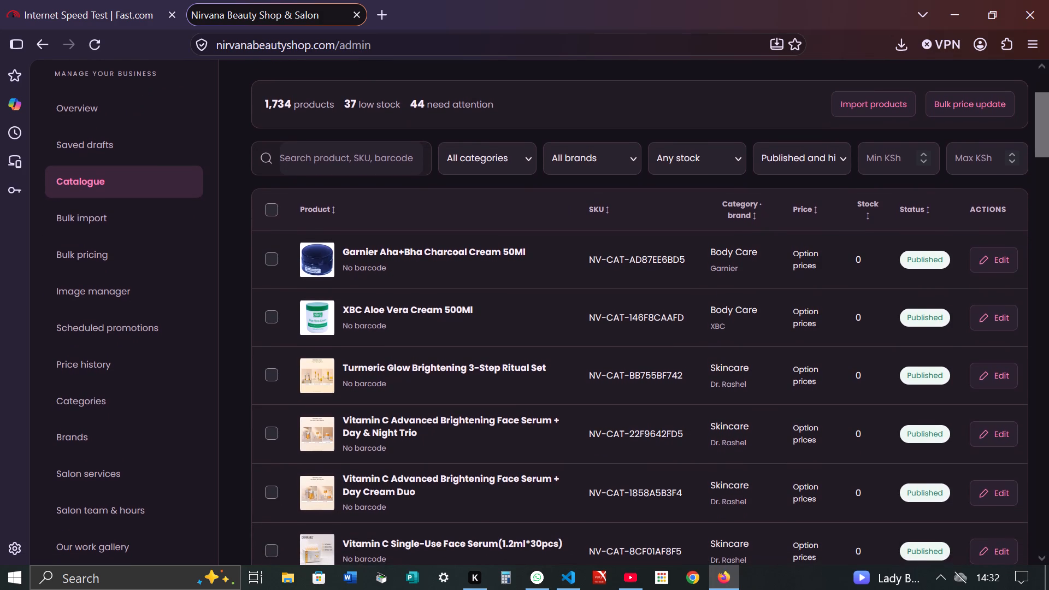
scroll(711, 387, "down", 3)
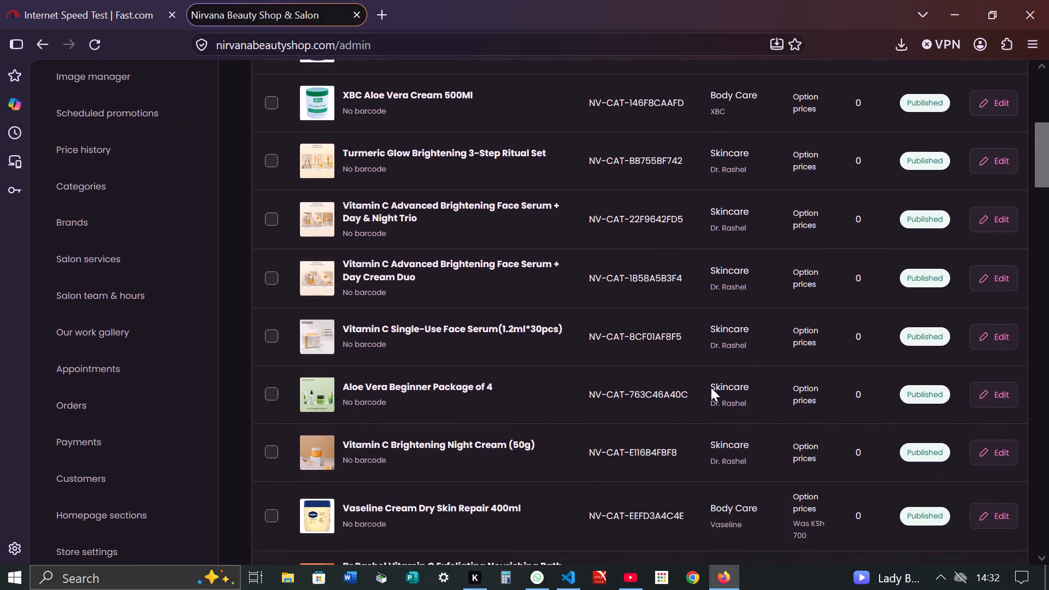
scroll(711, 387, "down", 5)
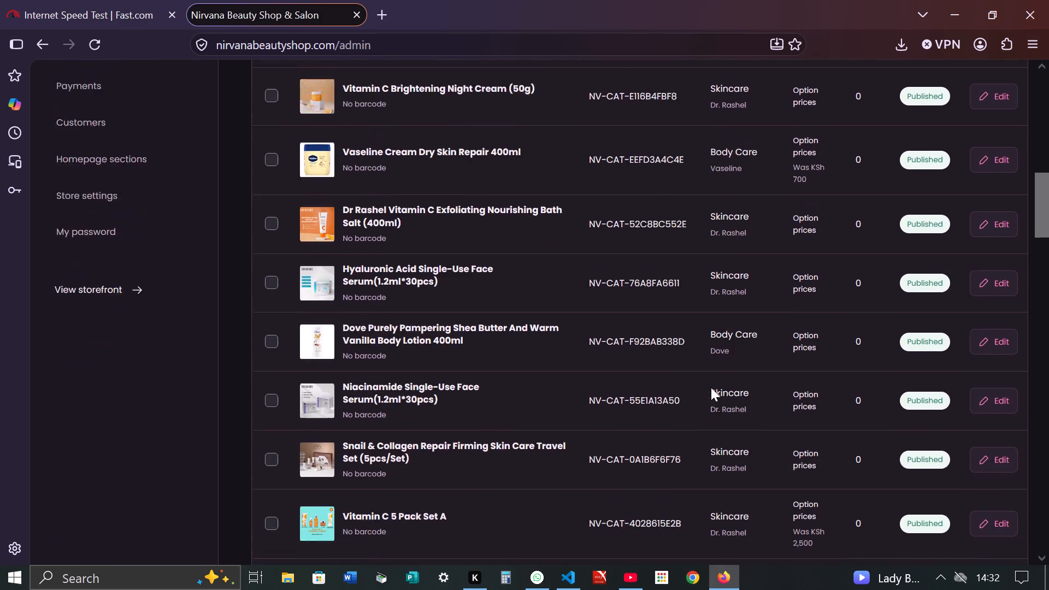
scroll(711, 387, "down", 5)
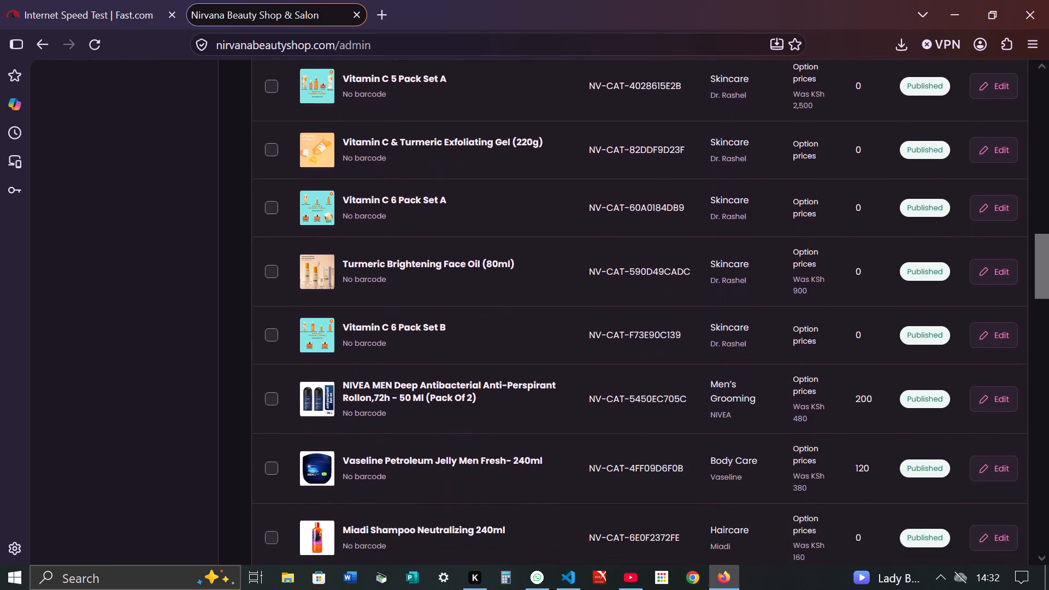
scroll(711, 387, "down", 5)
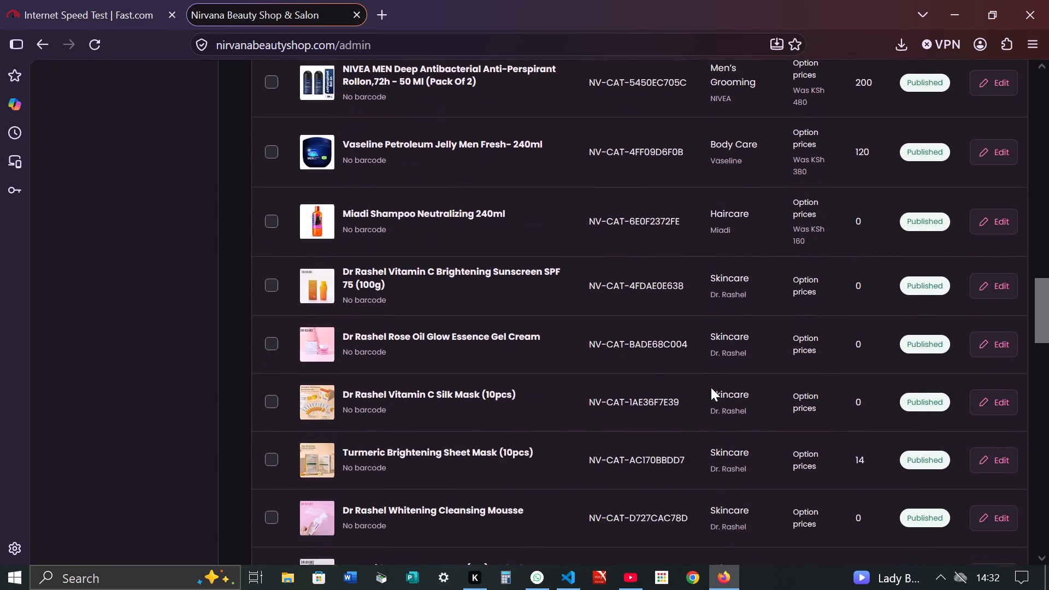
scroll(711, 387, "down", 5)
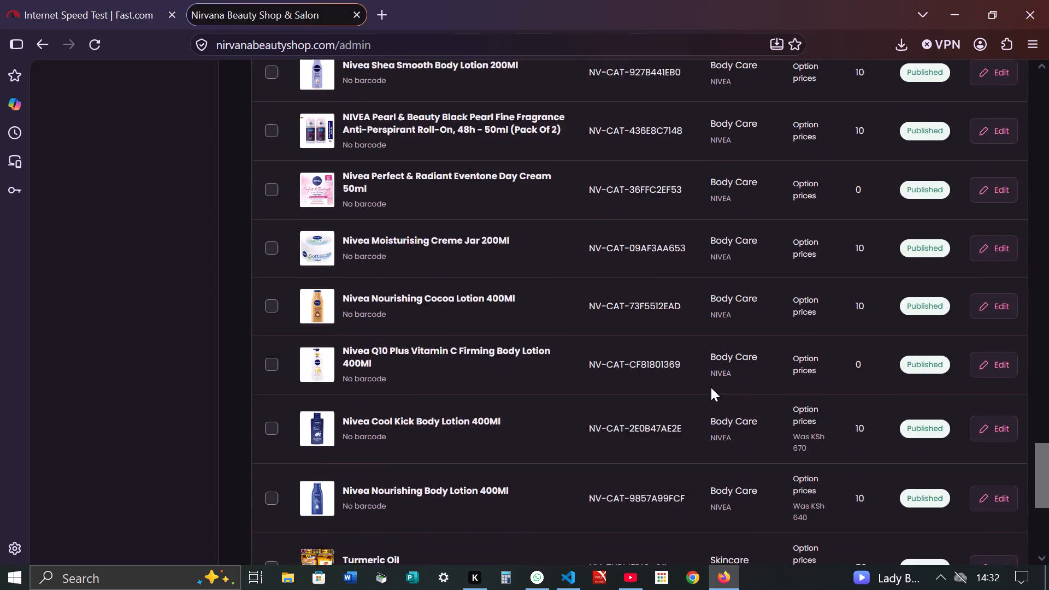
scroll(711, 387, "down", 1)
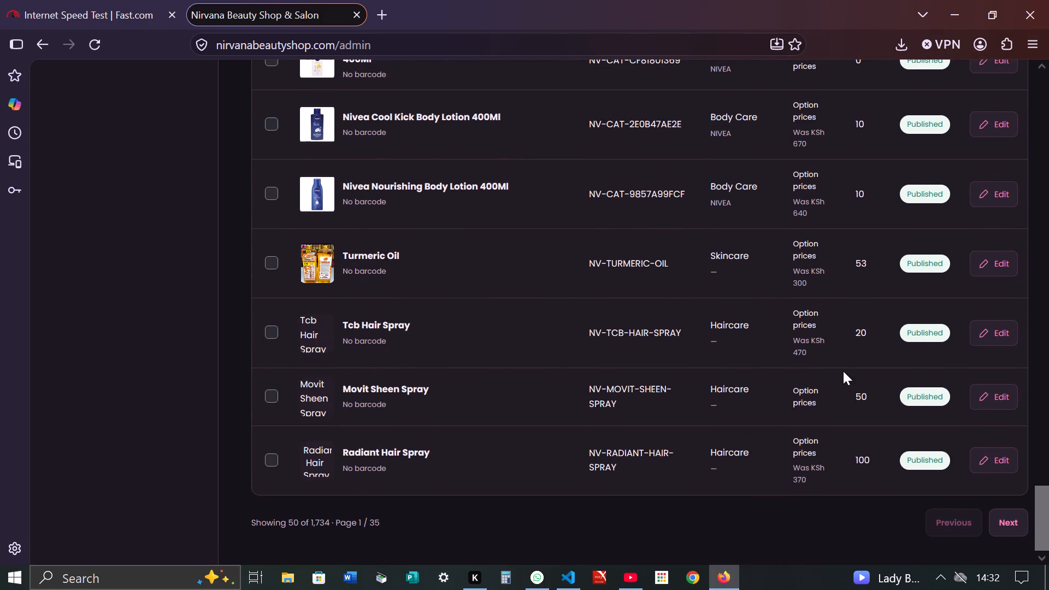
Go to page 2 of the catalogue and examine the stock levels of the products listed there.
left_click(1016, 518)
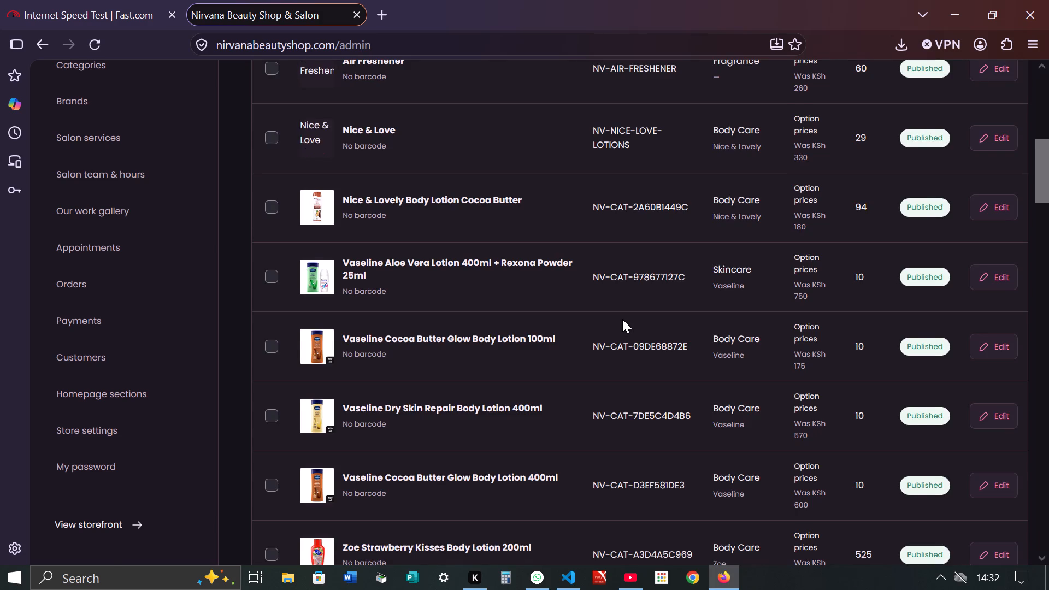
scroll(622, 319, "up", 3)
scroll(622, 319, "down", 2)
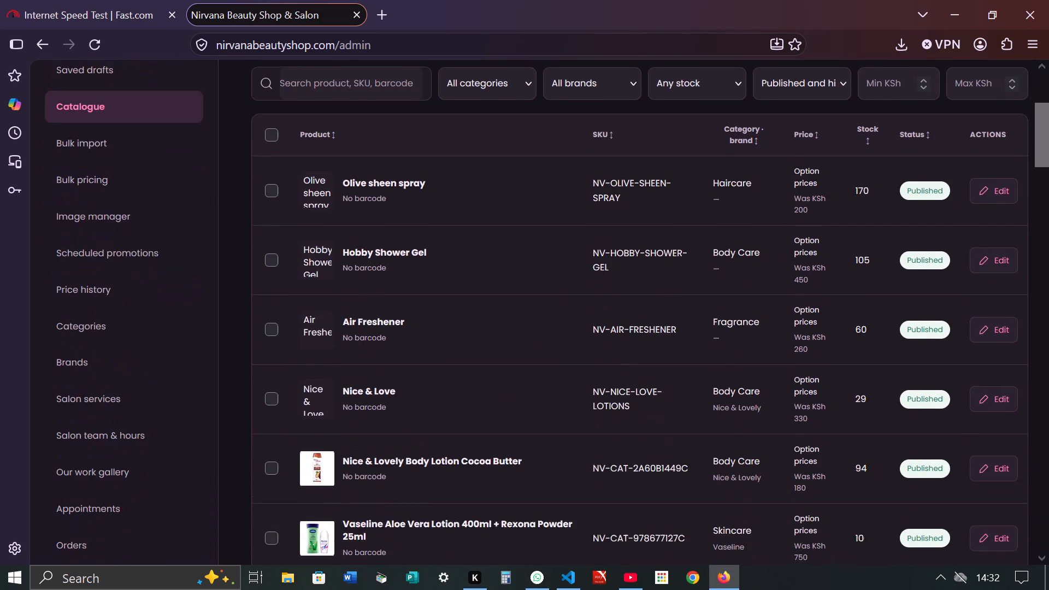
scroll(622, 319, "down", 4)
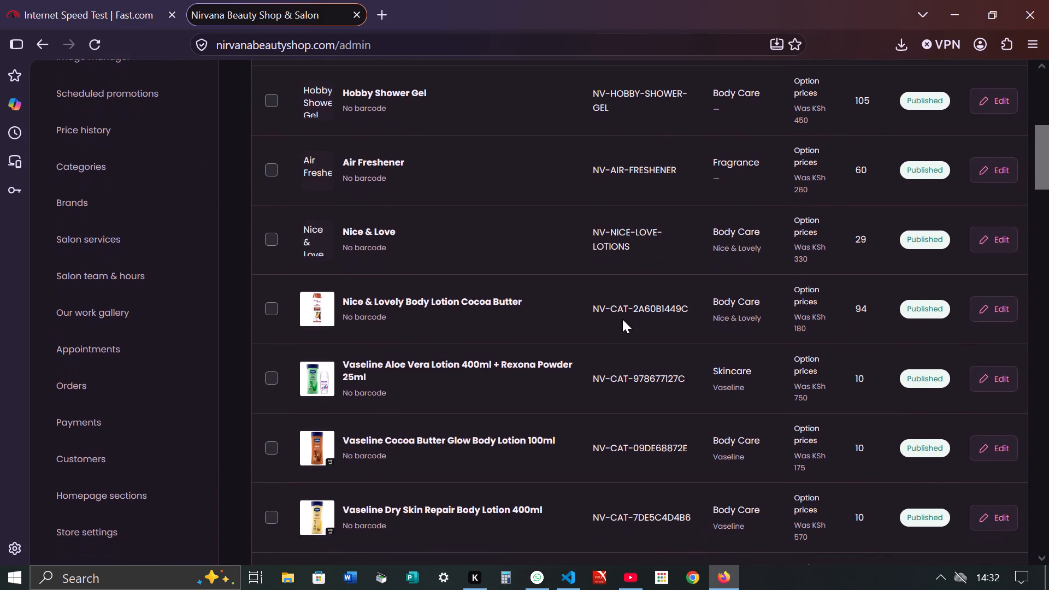
scroll(622, 319, "down", 2)
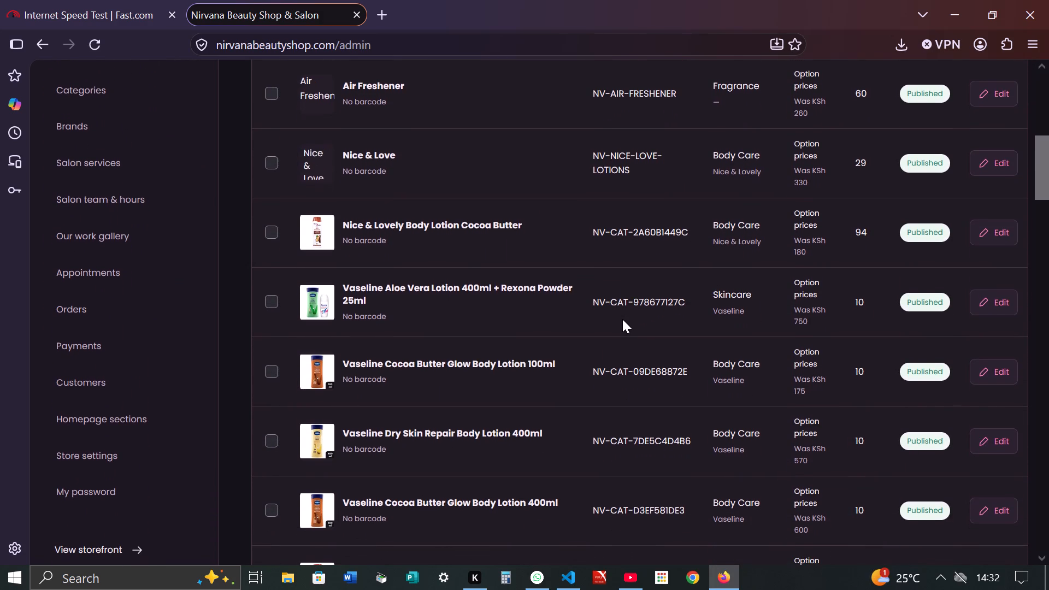
scroll(622, 319, "down", 2)
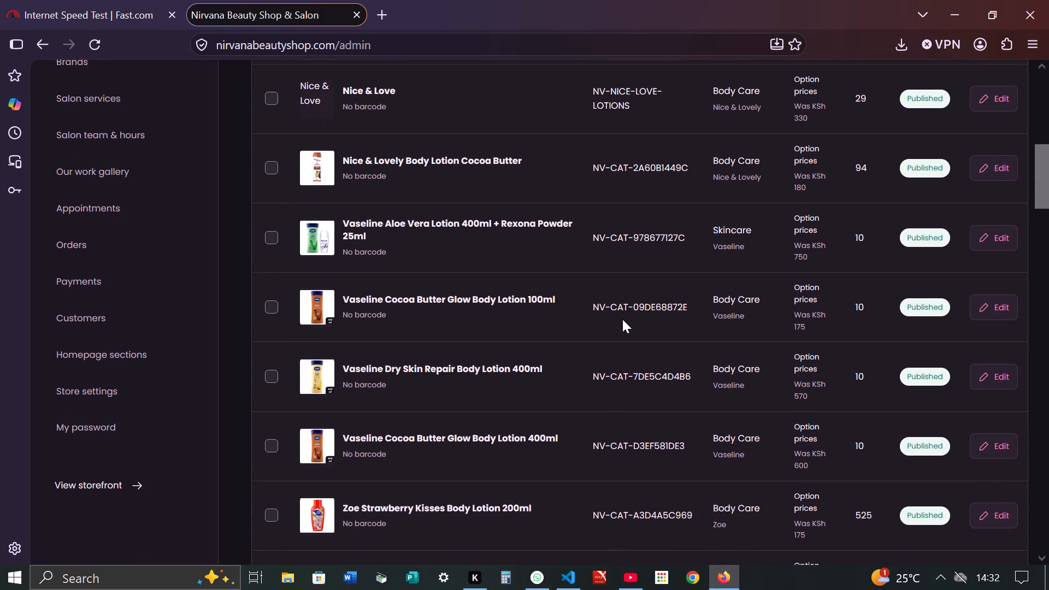
scroll(622, 319, "down", 2)
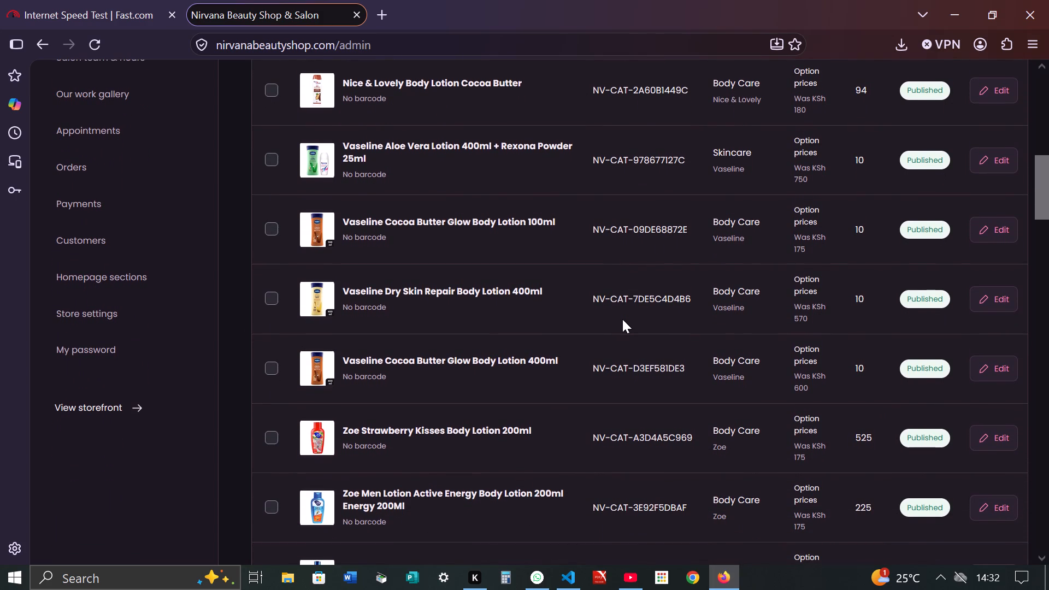
scroll(622, 319, "down", 1)
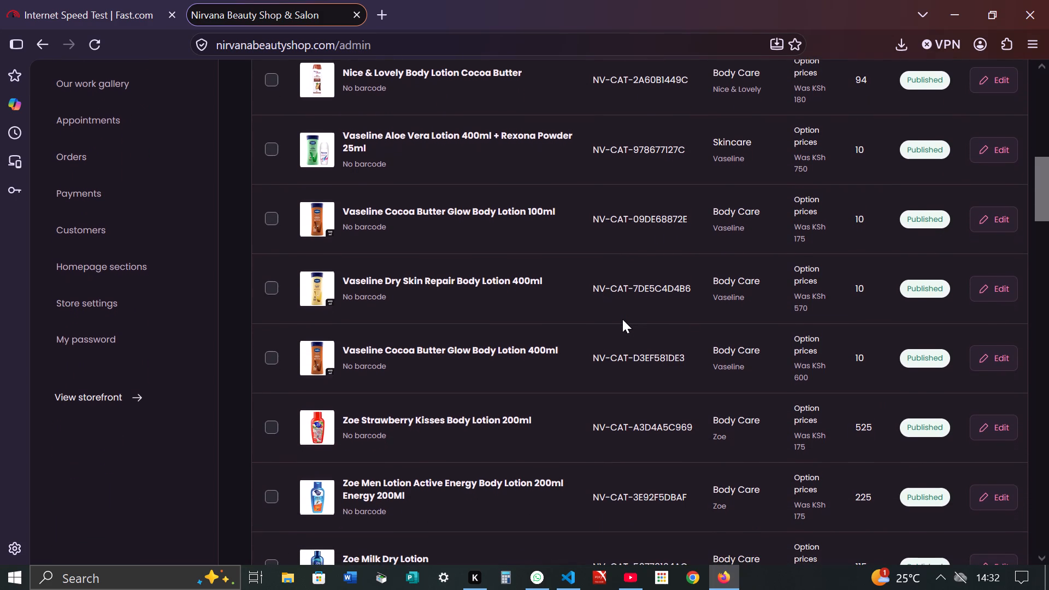
scroll(622, 319, "down", 1)
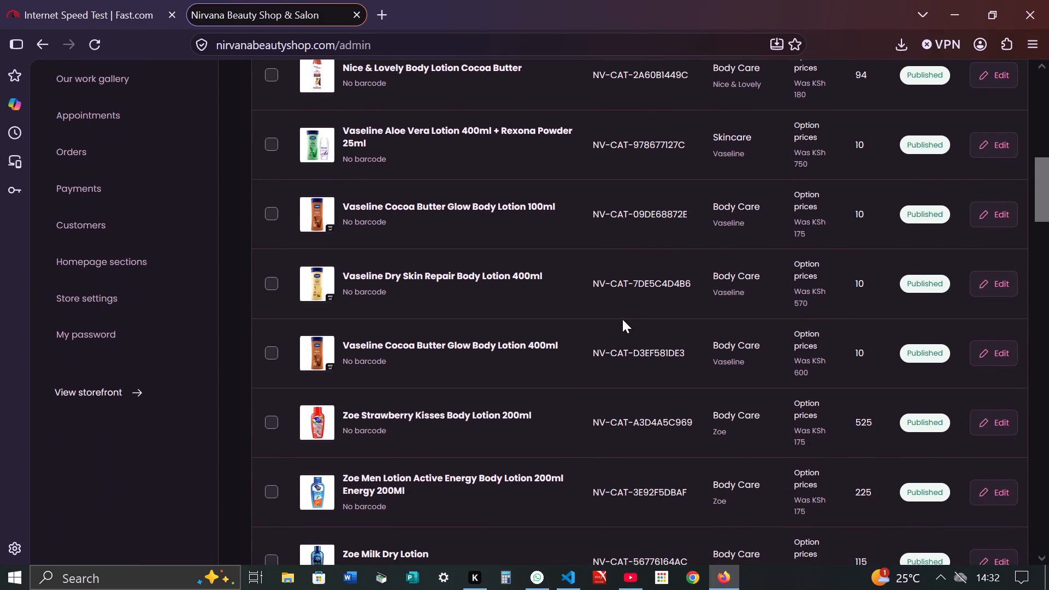
scroll(622, 319, "down", 2)
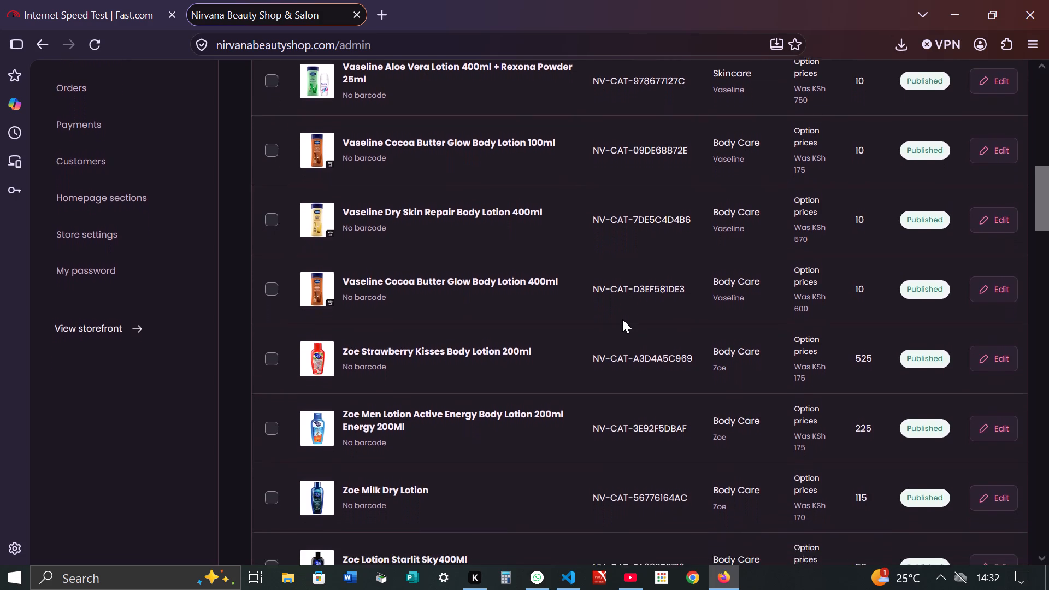
scroll(622, 319, "down", 3)
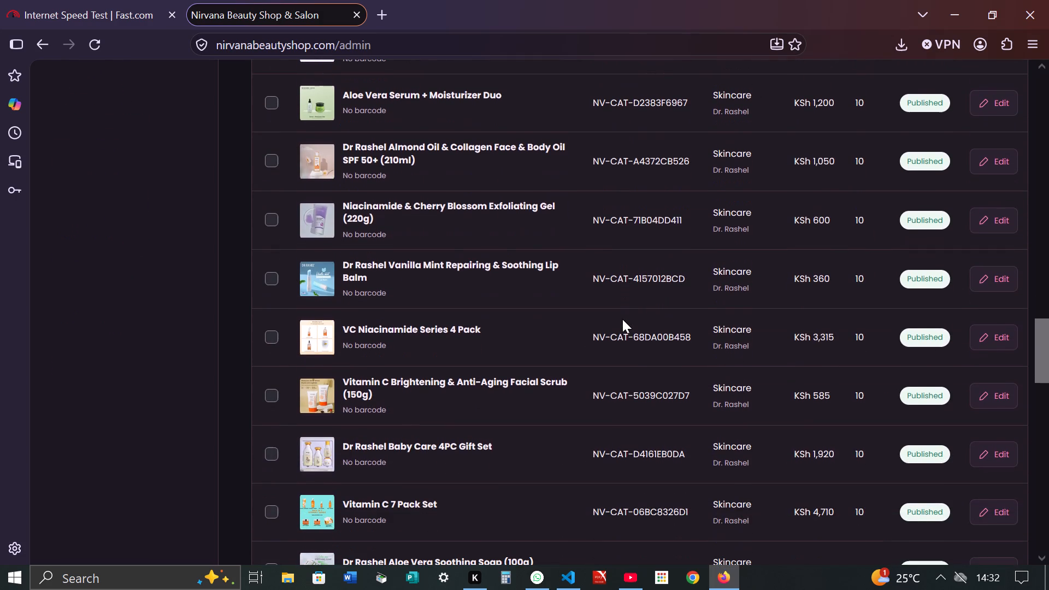
scroll(622, 319, "down", 1)
Set Option 1's stock to 0 in the Niacinamide & Cherry Blossom Exfoliating Gel (220g) record and save the changes.
left_click(993, 225)
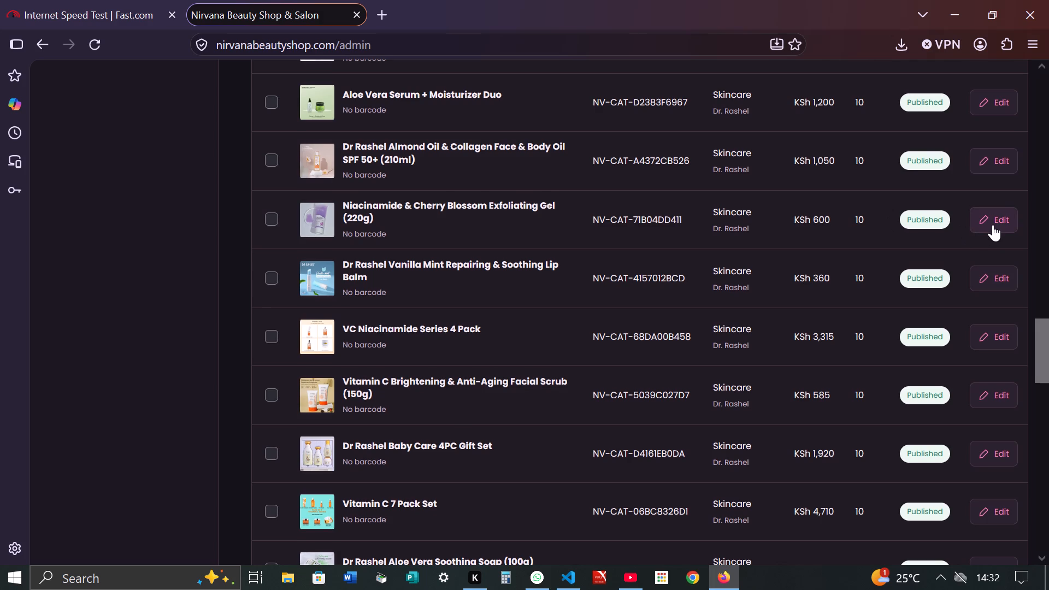
scroll(799, 402, "down", 5)
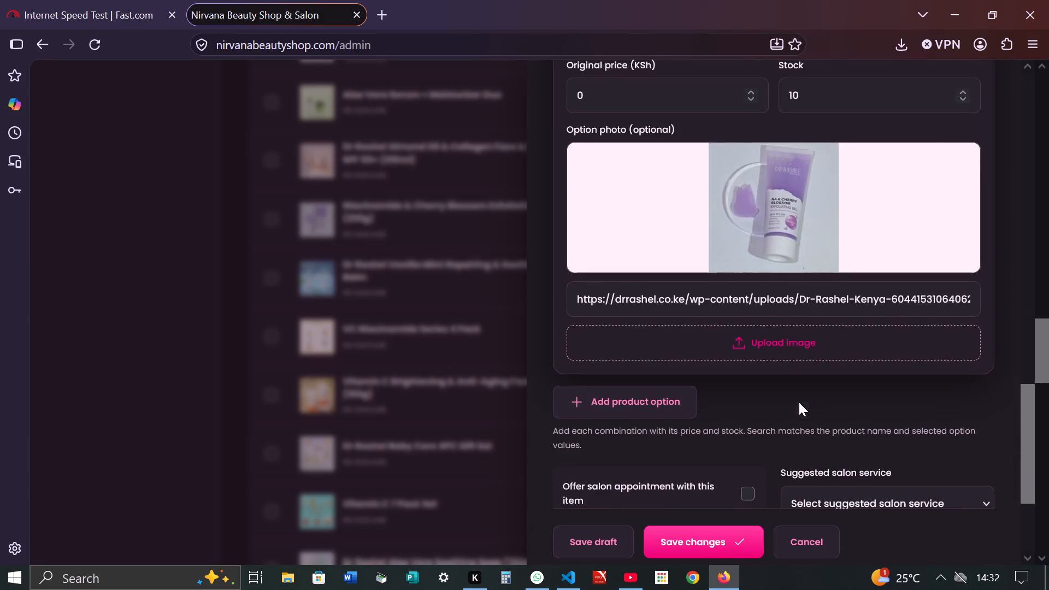
scroll(799, 402, "down", 4)
scroll(799, 402, "up", 4)
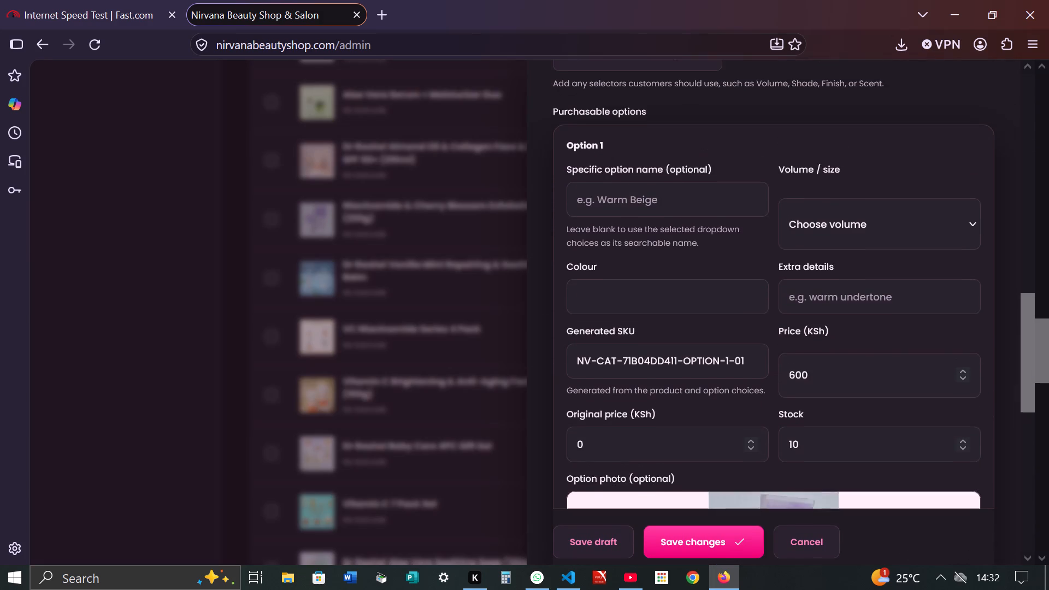
left_click(804, 453)
key("BackSpace")
key("BackSpace")
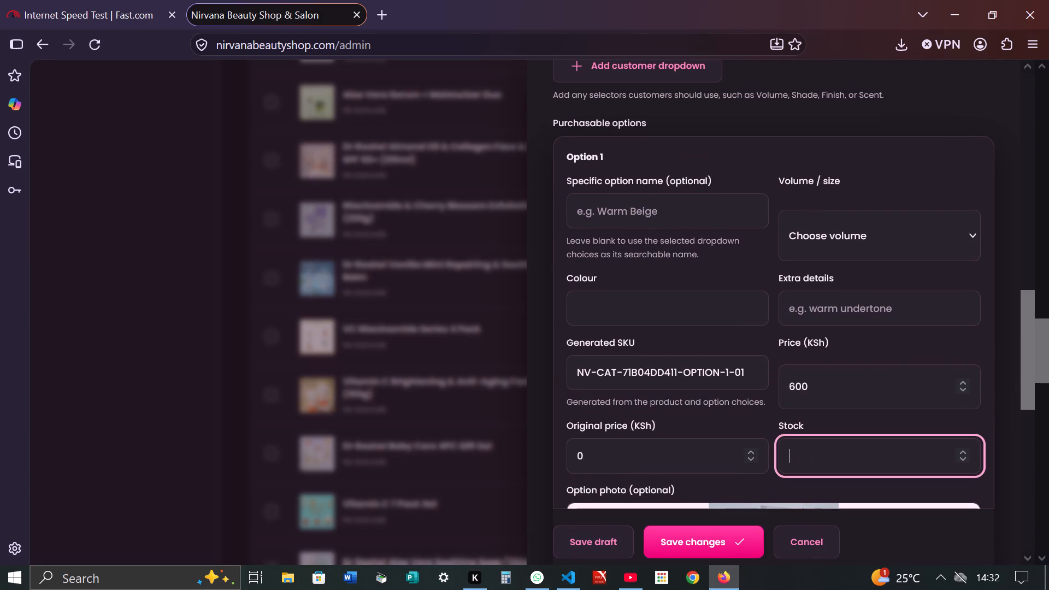
key("0")
left_click(720, 546)
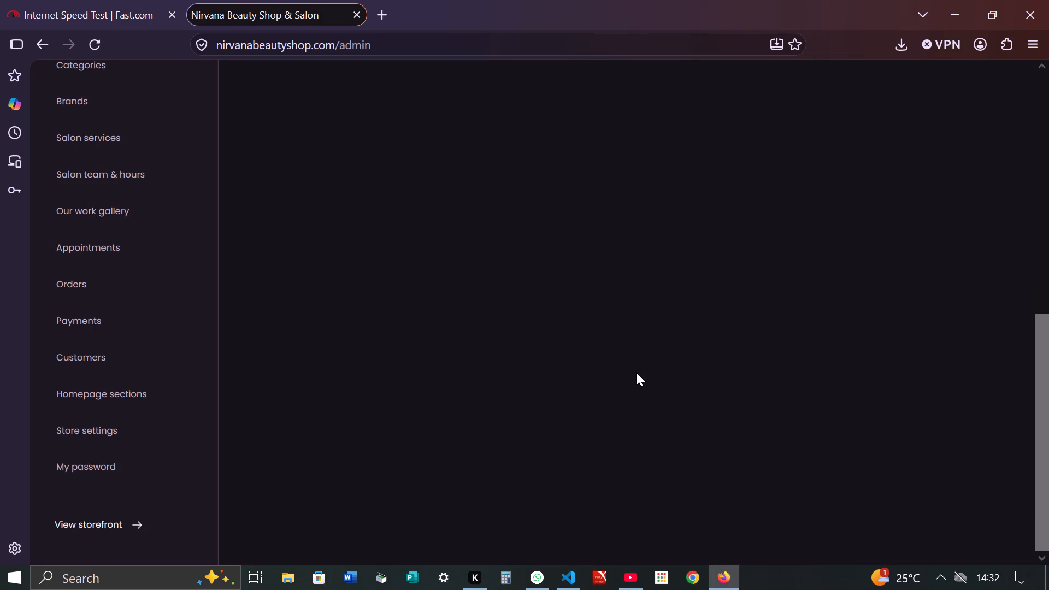
Go from page 1 of the catalogue back to page 2.
scroll(585, 359, "down", 10)
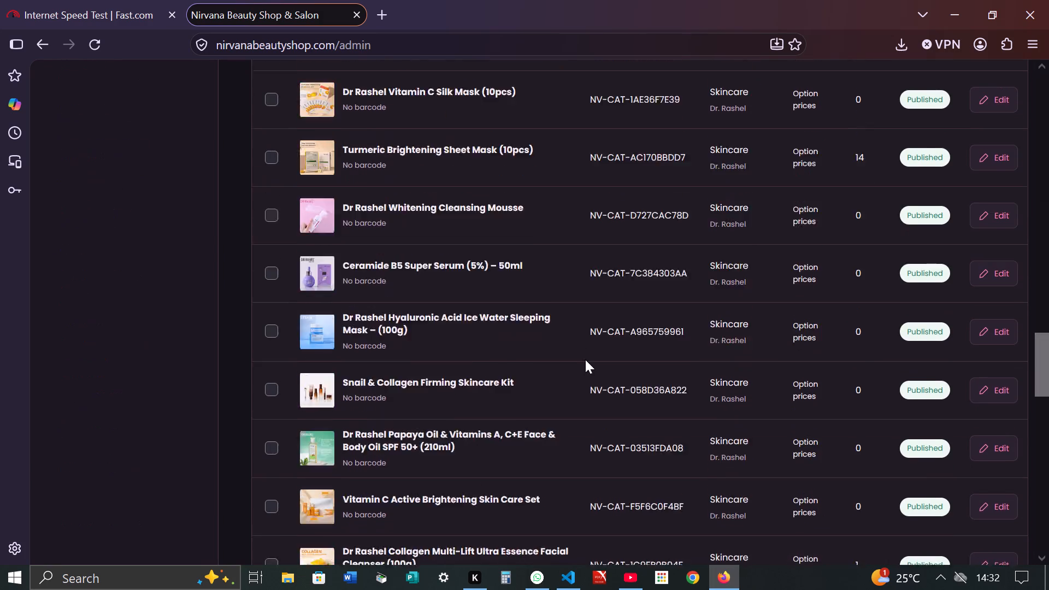
scroll(585, 359, "down", 6)
left_click(1005, 523)
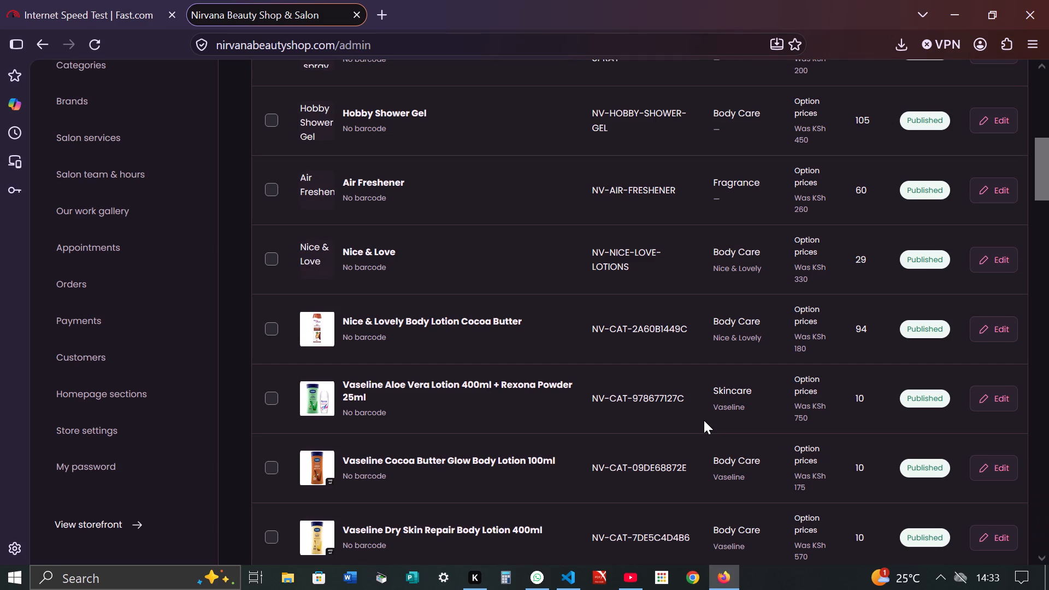
Set Option 1's stock to 0 in the Dr Rashel Vitamin E Purify Hydrating Facial Cleanser (100g) record and save the changes.
scroll(704, 420, "down", 3)
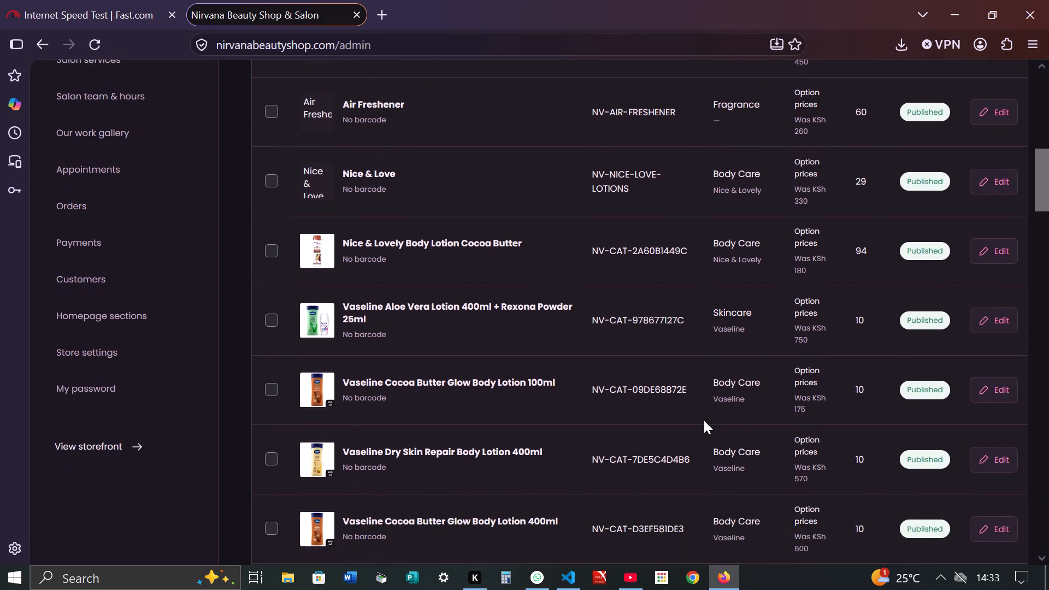
scroll(704, 420, "down", 3)
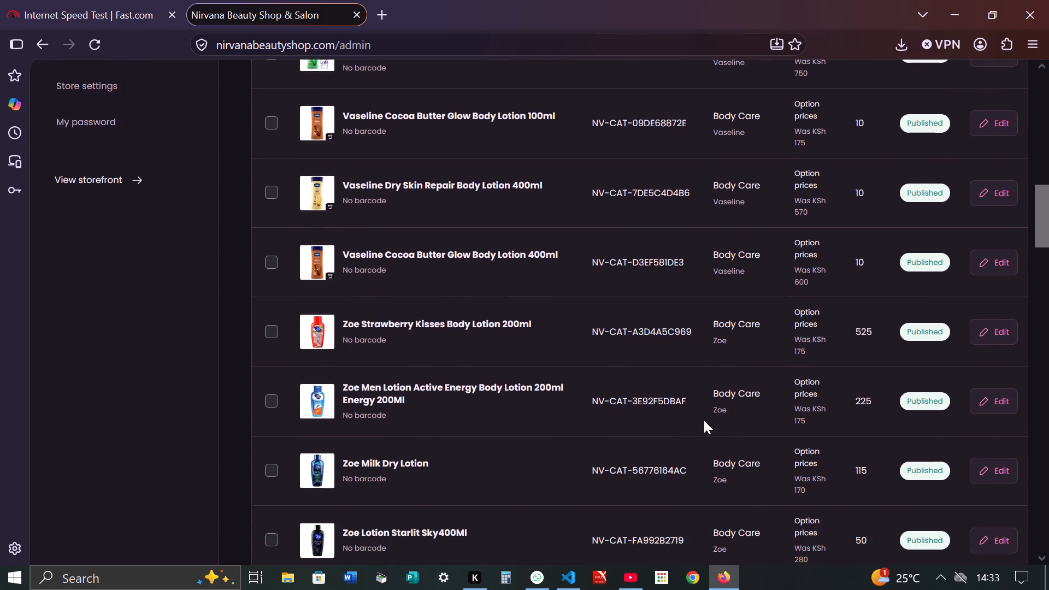
scroll(704, 420, "down", 3)
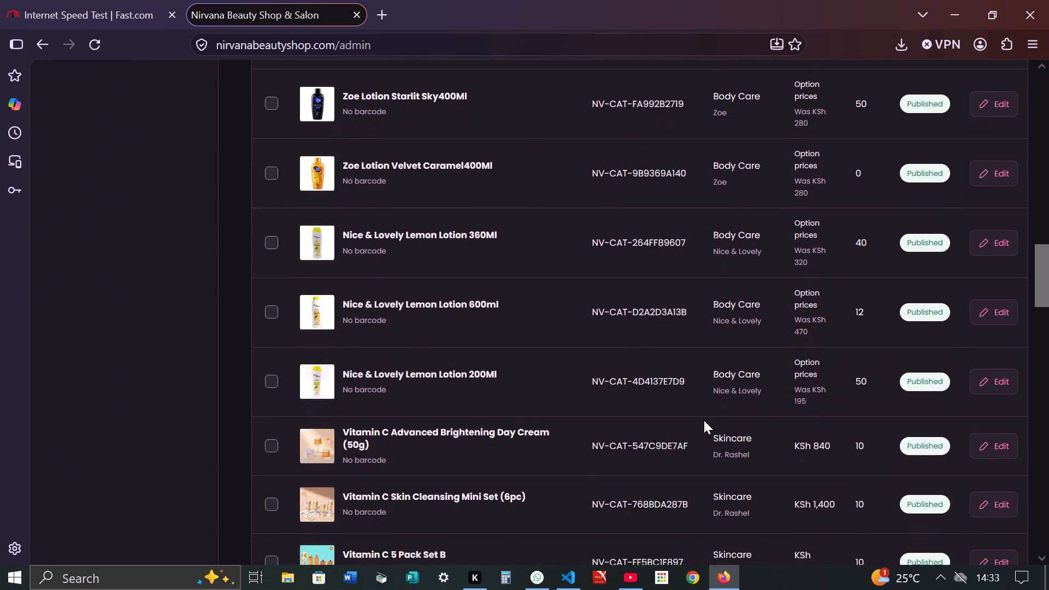
scroll(704, 420, "down", 3)
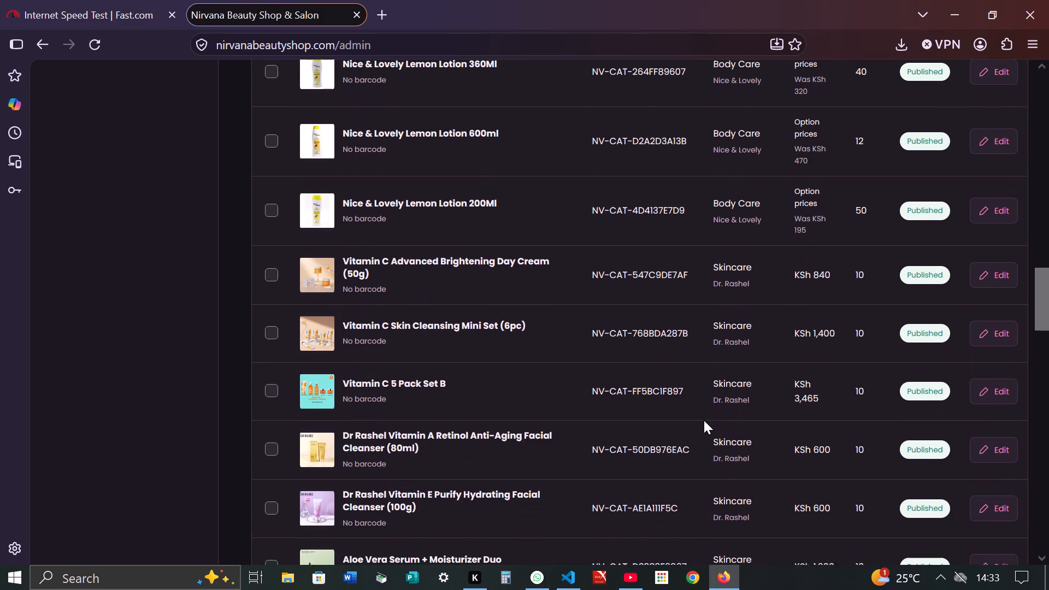
scroll(704, 420, "down", 1)
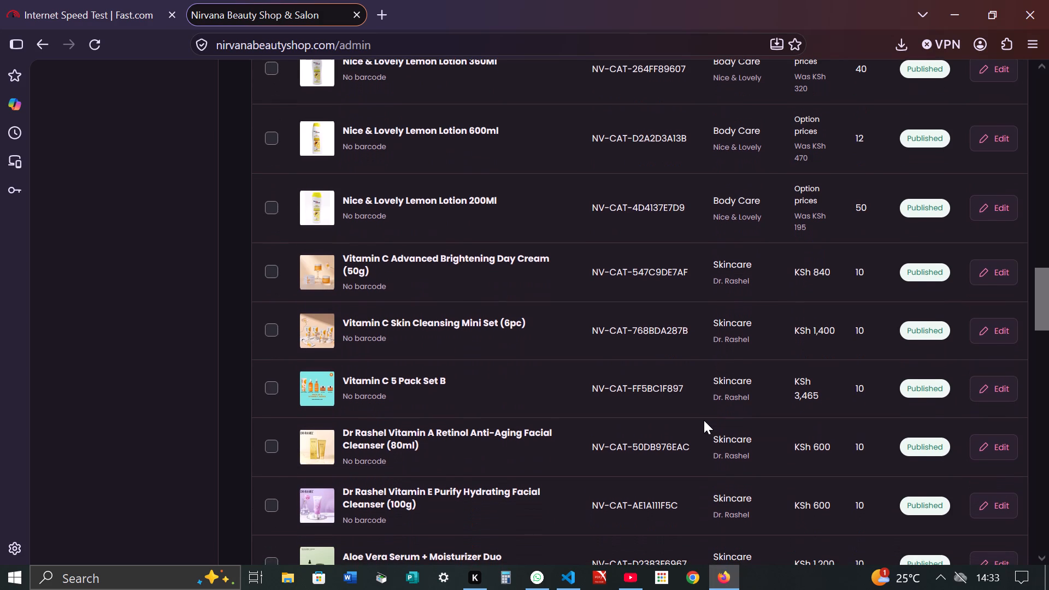
scroll(704, 420, "down", 2)
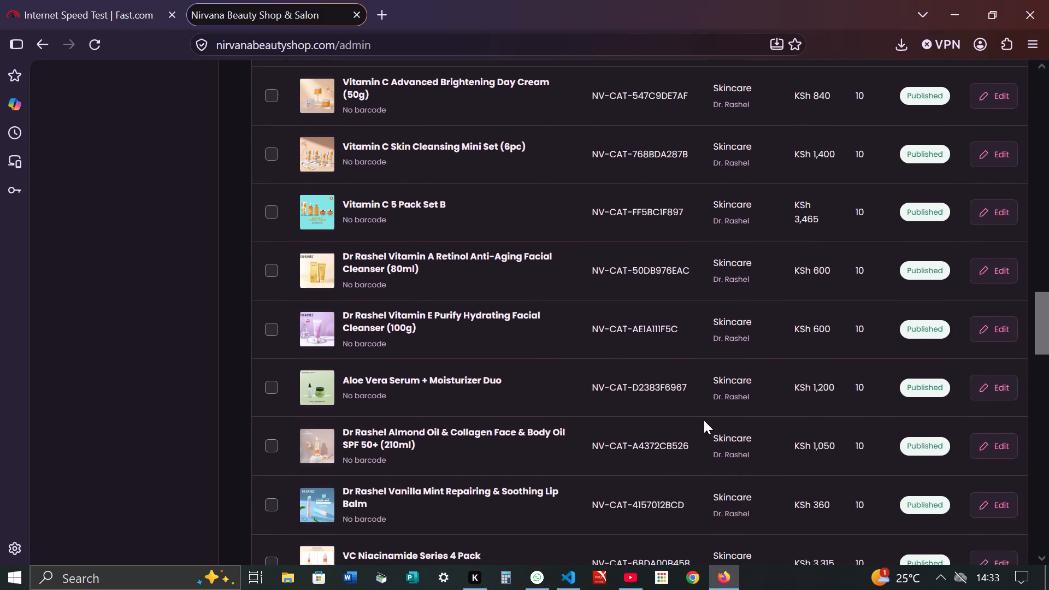
scroll(704, 420, "down", 1)
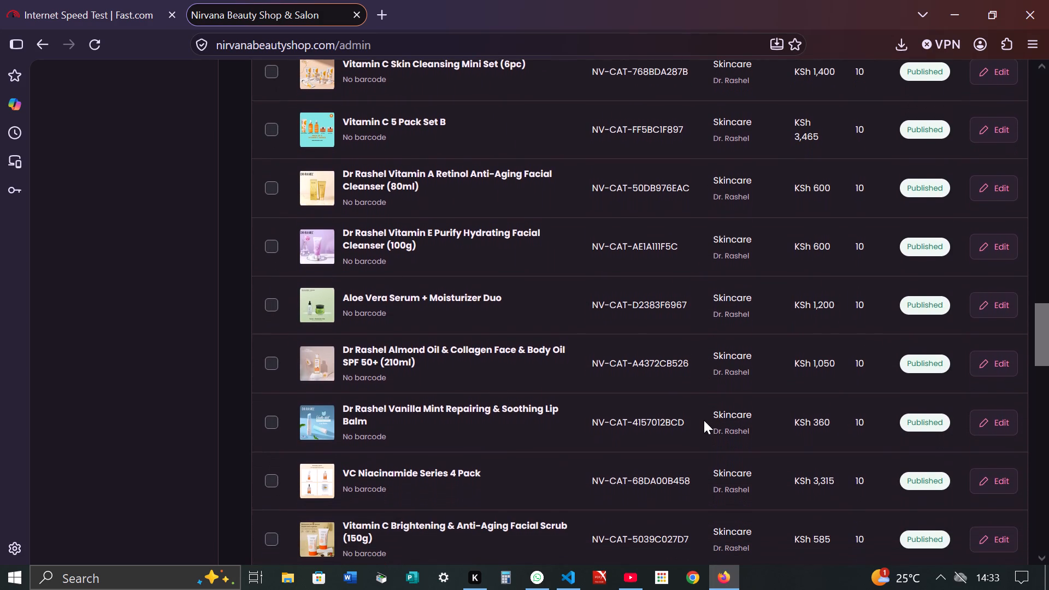
scroll(704, 420, "down", 1)
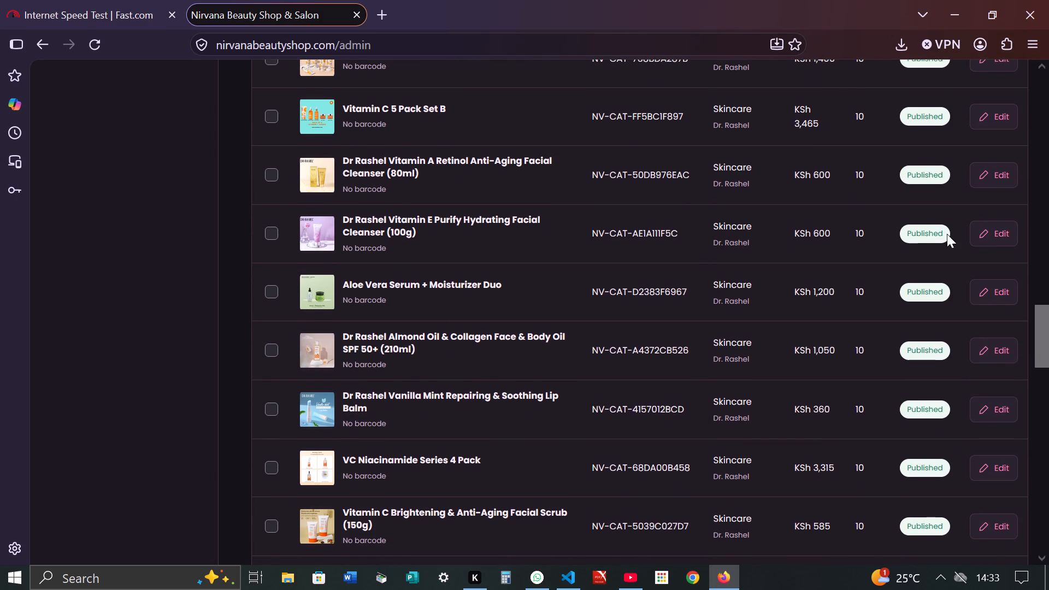
left_click(992, 234)
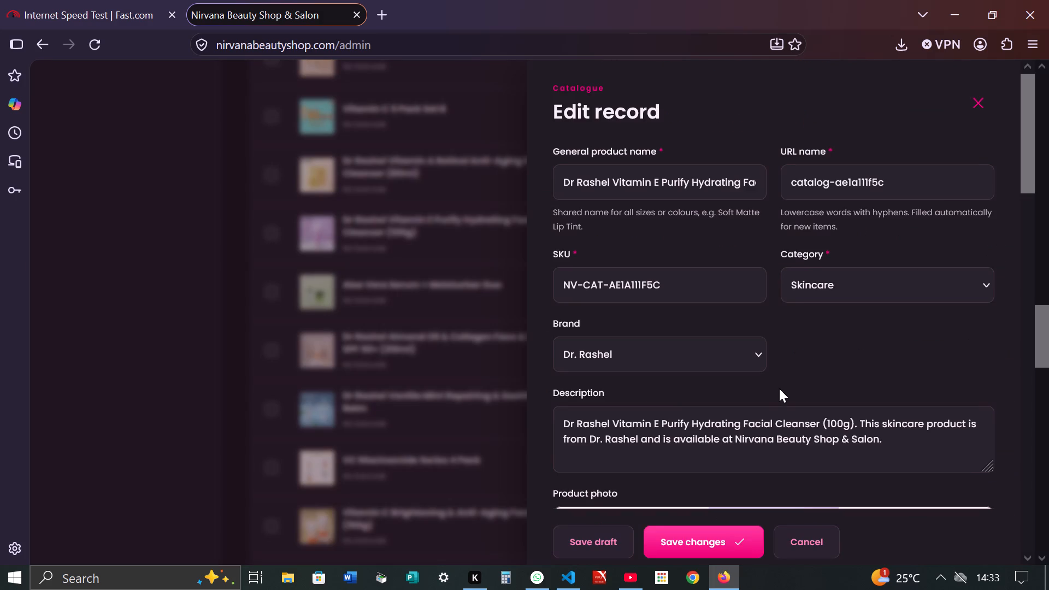
scroll(873, 471, "down", 4)
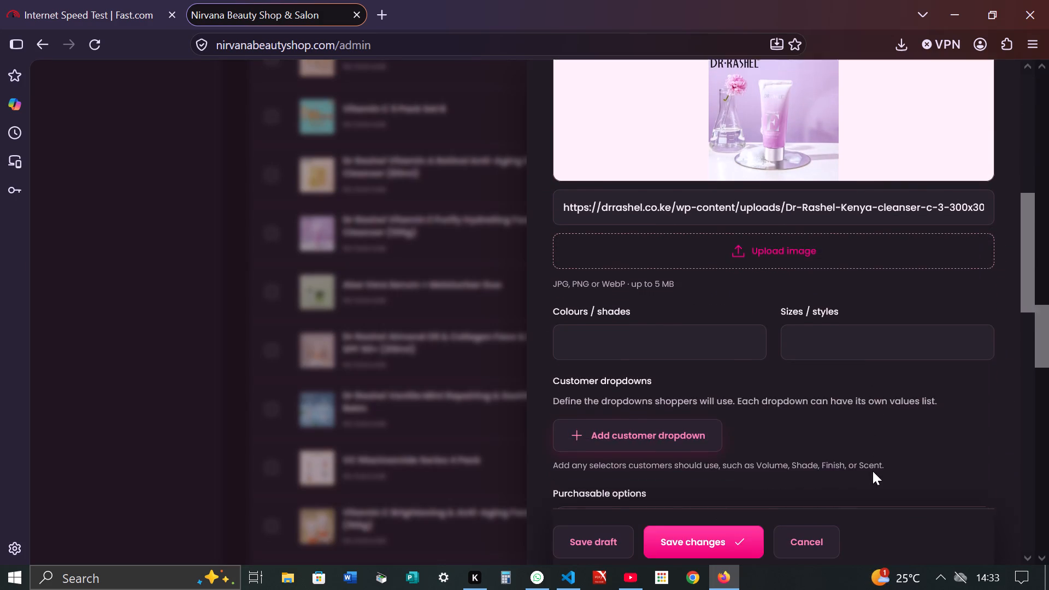
scroll(873, 471, "down", 4)
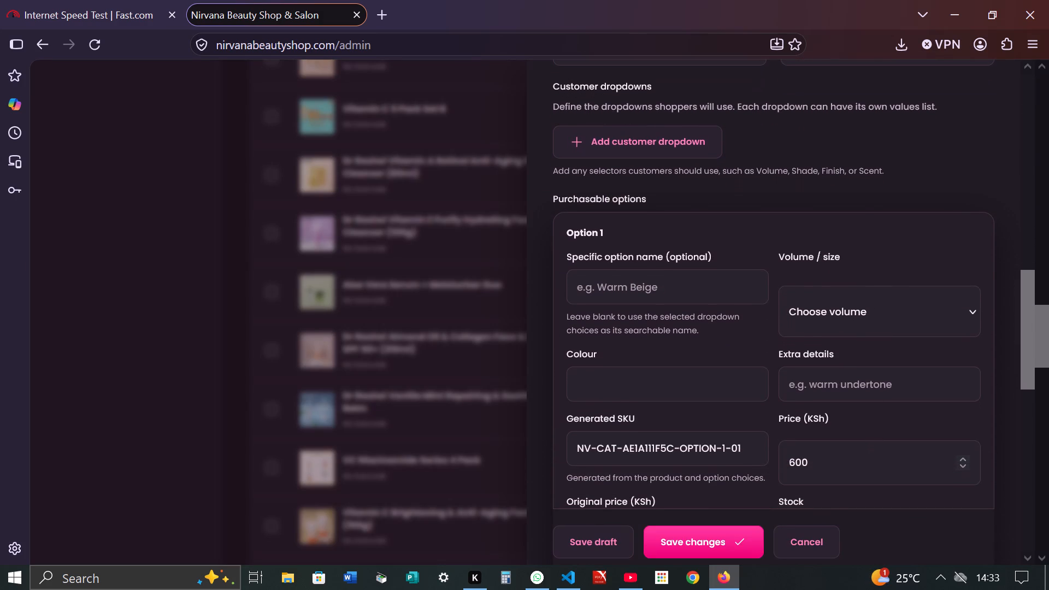
scroll(845, 473, "down", 1)
scroll(845, 473, "left", 1)
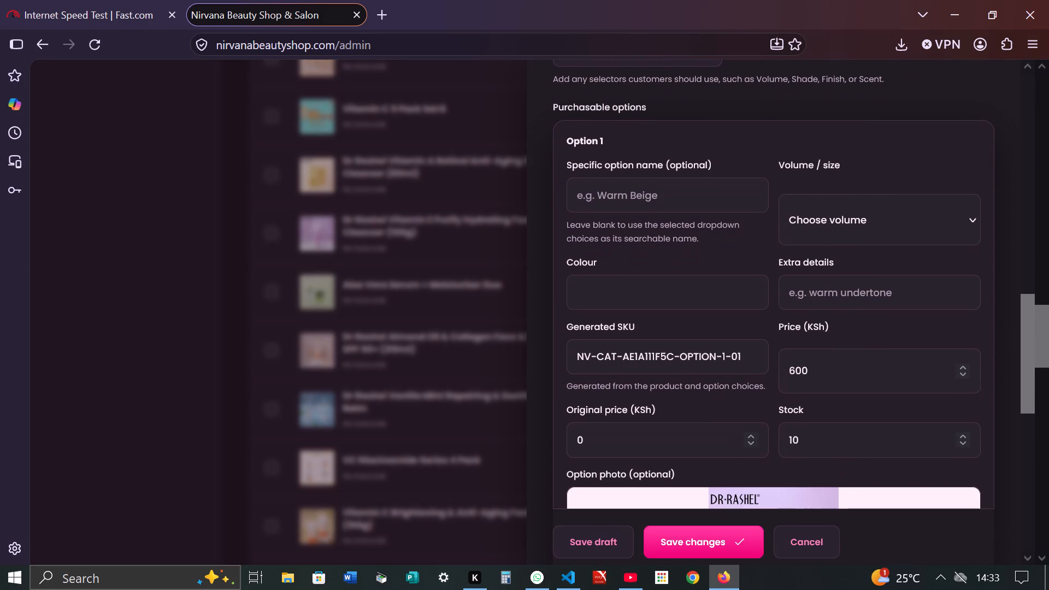
left_click(811, 447)
key("BackSpace")
key("BackSpace")
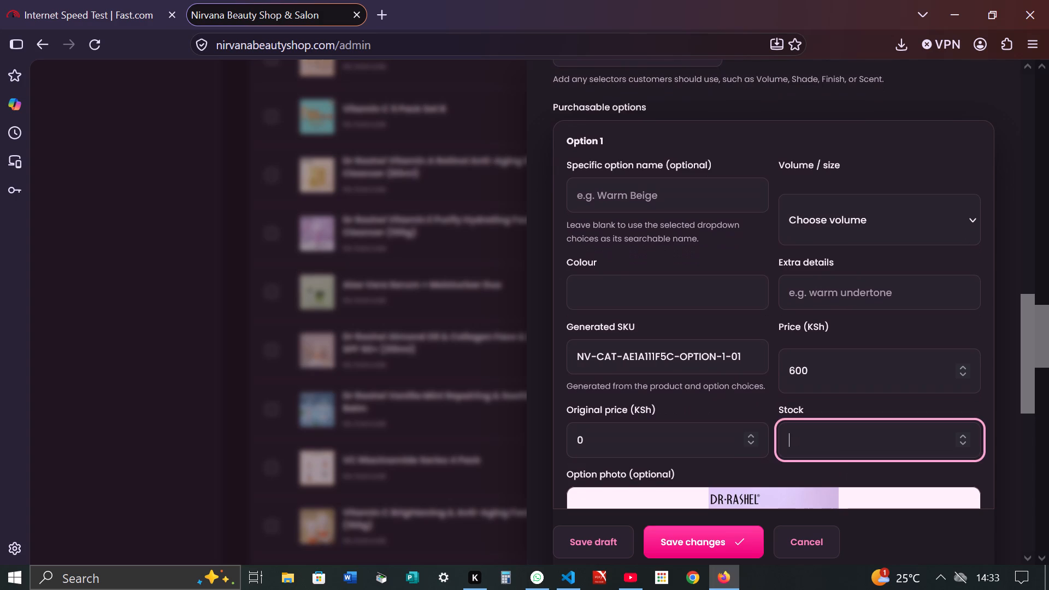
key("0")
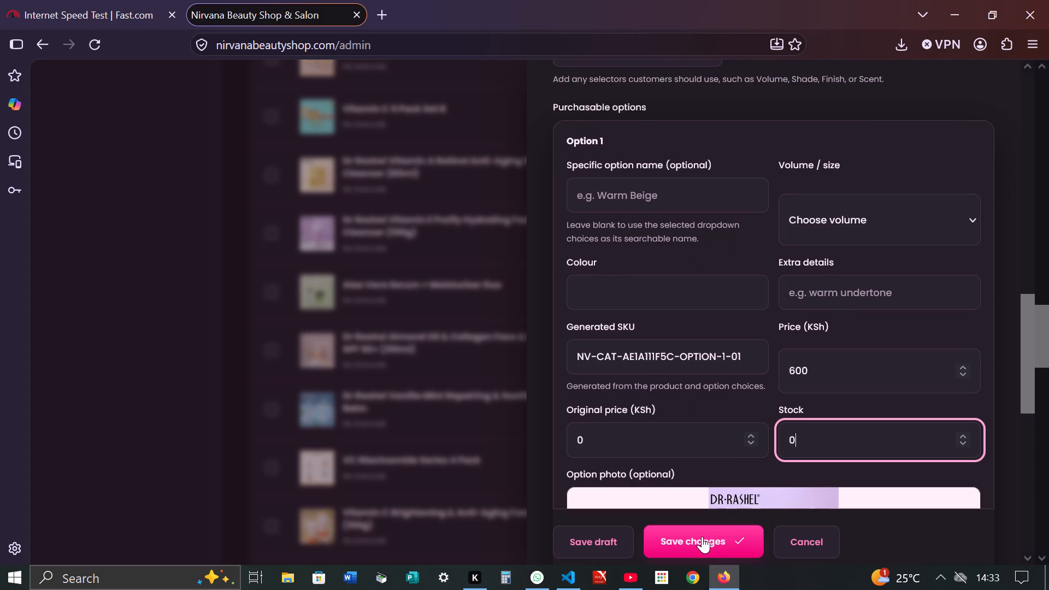
left_click(702, 536)
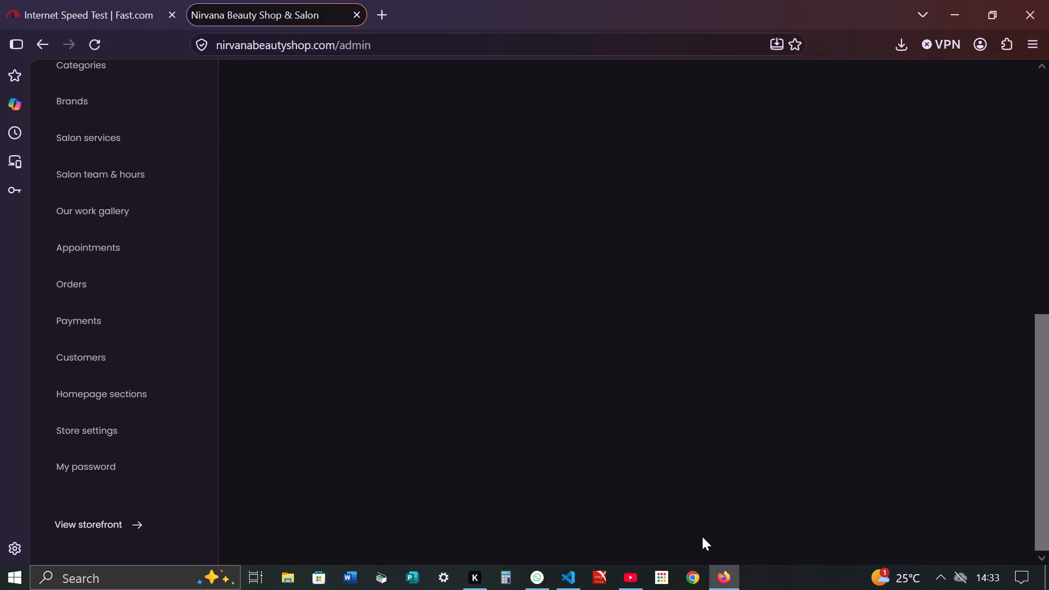
Go from page 1 of the catalogue back to page 2.
scroll(702, 536, "down", 9)
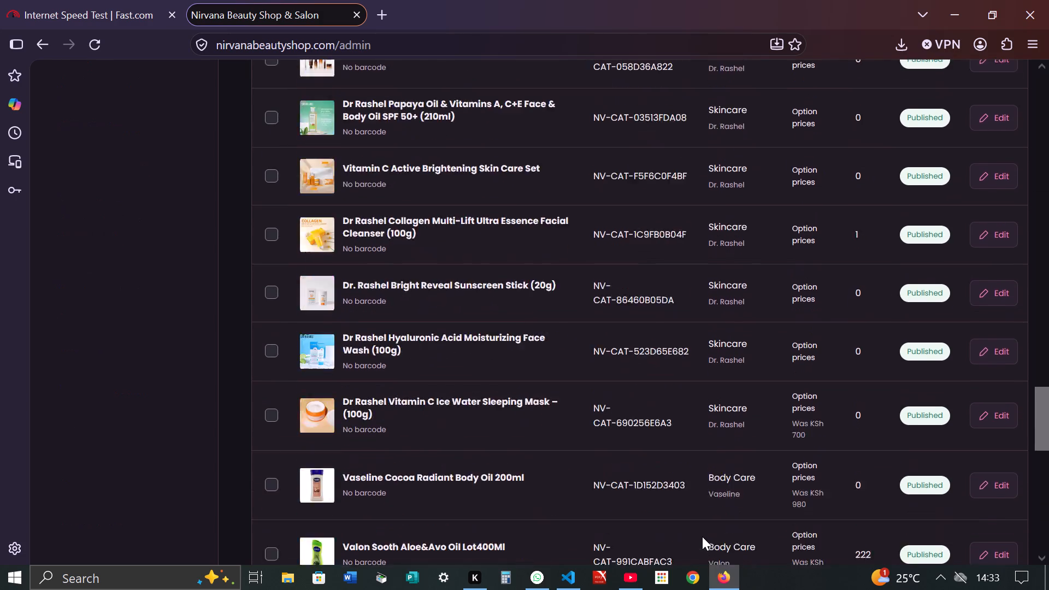
scroll(702, 536, "down", 3)
left_click(1016, 514)
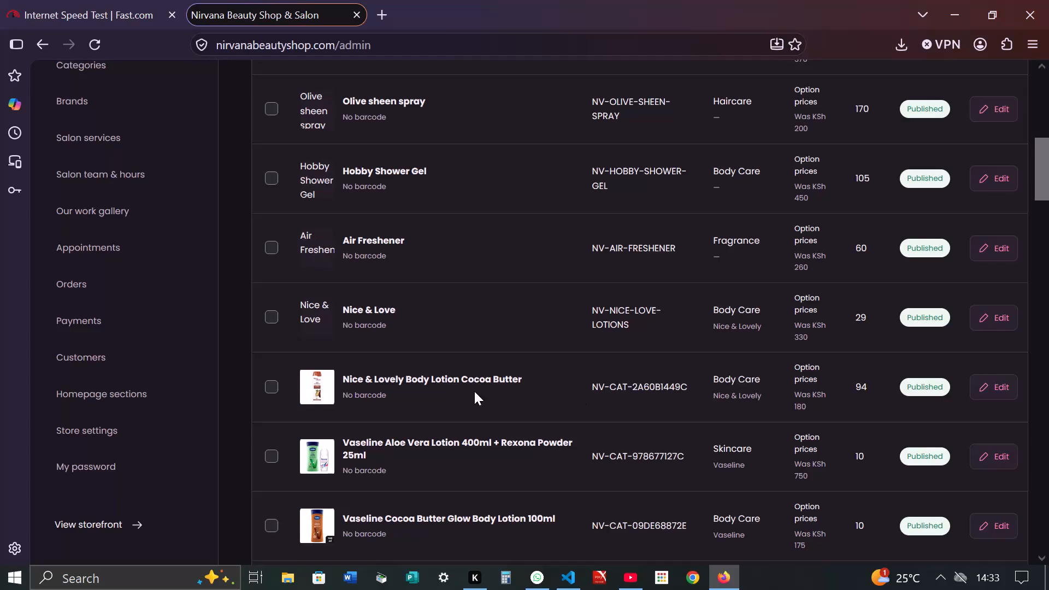
Examine the stock levels of the Dr. Rashel skincare products on page 2 of the catalogue.
scroll(415, 392, "down", 8)
scroll(415, 392, "up", 3)
scroll(415, 392, "down", 2)
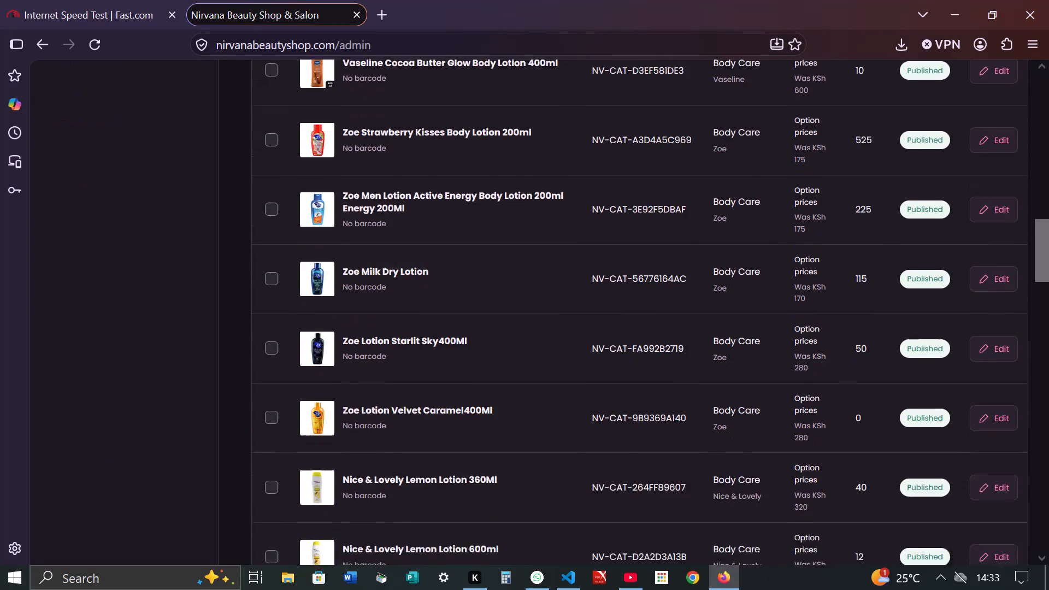
scroll(415, 392, "down", 5)
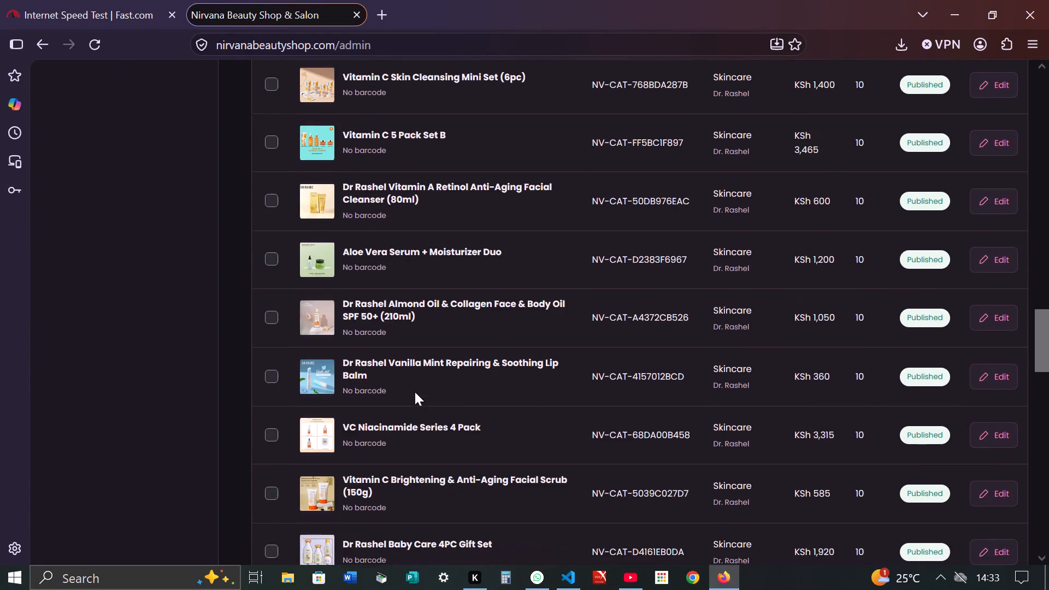
scroll(415, 392, "down", 2)
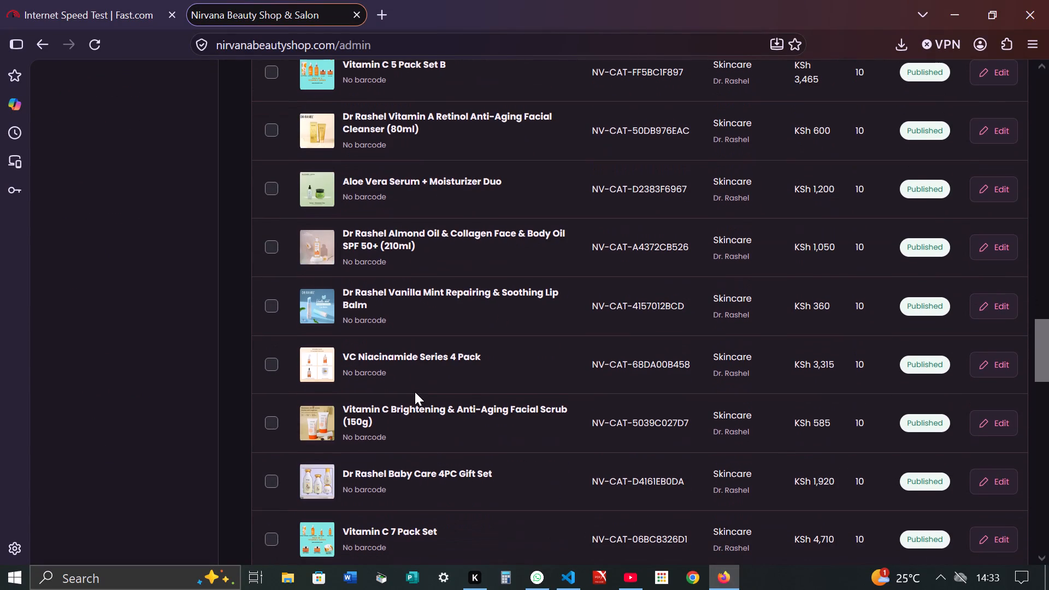
scroll(415, 392, "up", 2)
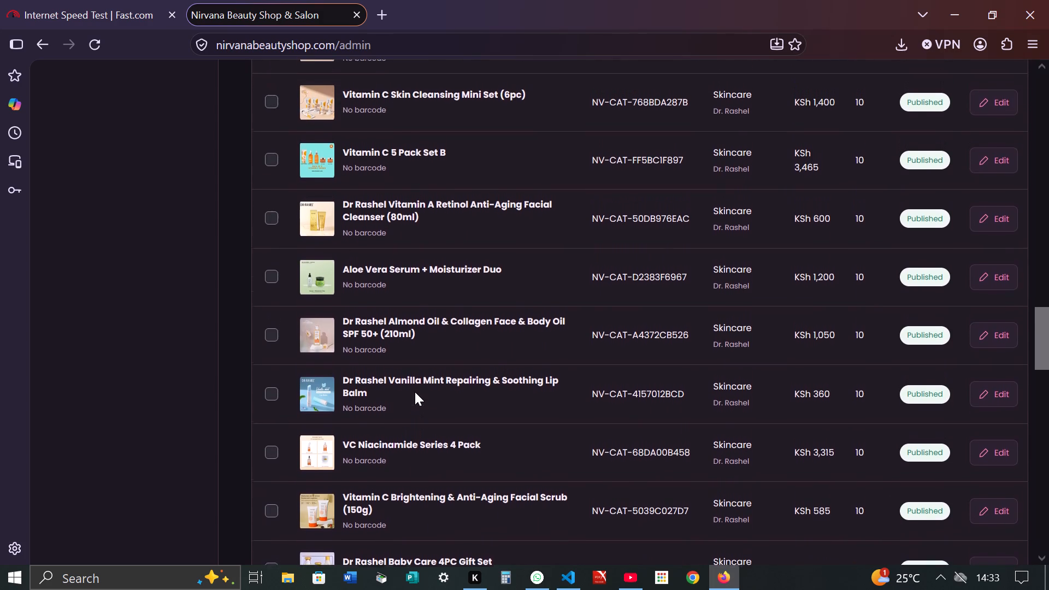
scroll(415, 392, "up", 2)
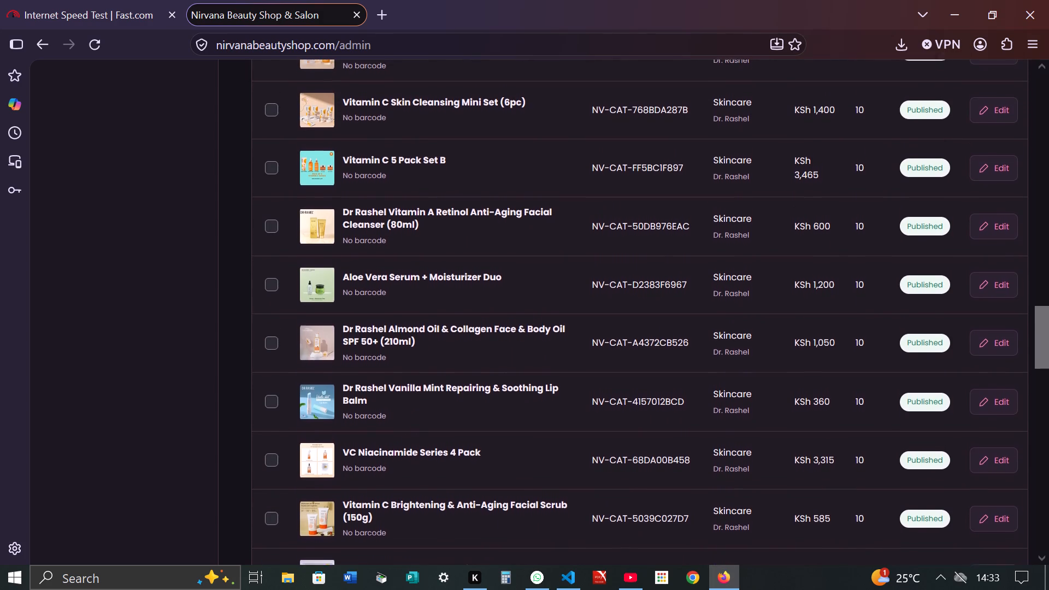
scroll(415, 392, "up", 2)
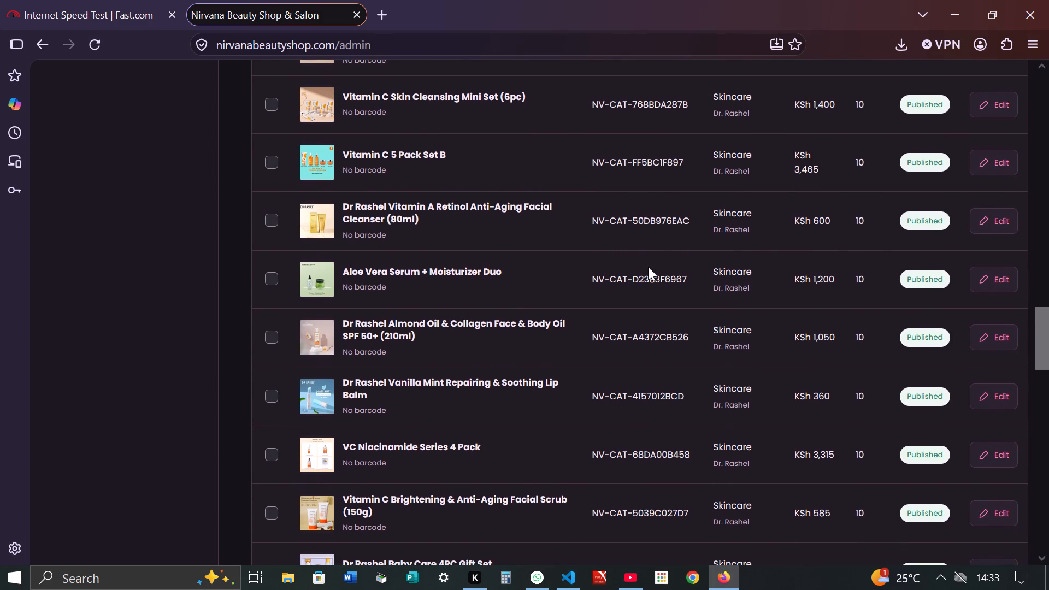
Set Option 1's price to 500 KSh in the Aloe Vera Serum + Moisturizer Duo record.
left_click(997, 273)
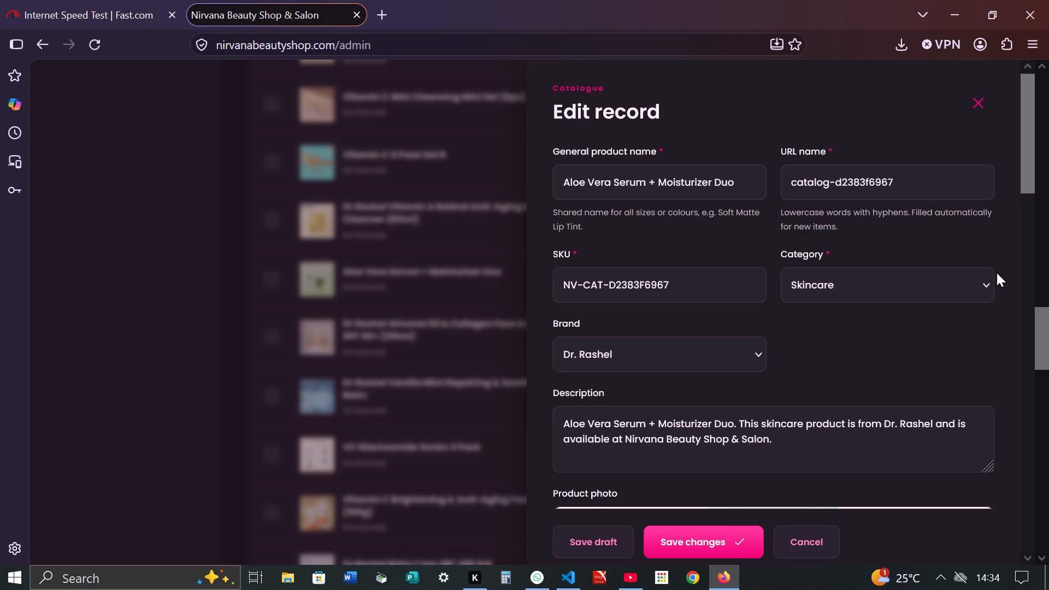
scroll(768, 447, "down", 4)
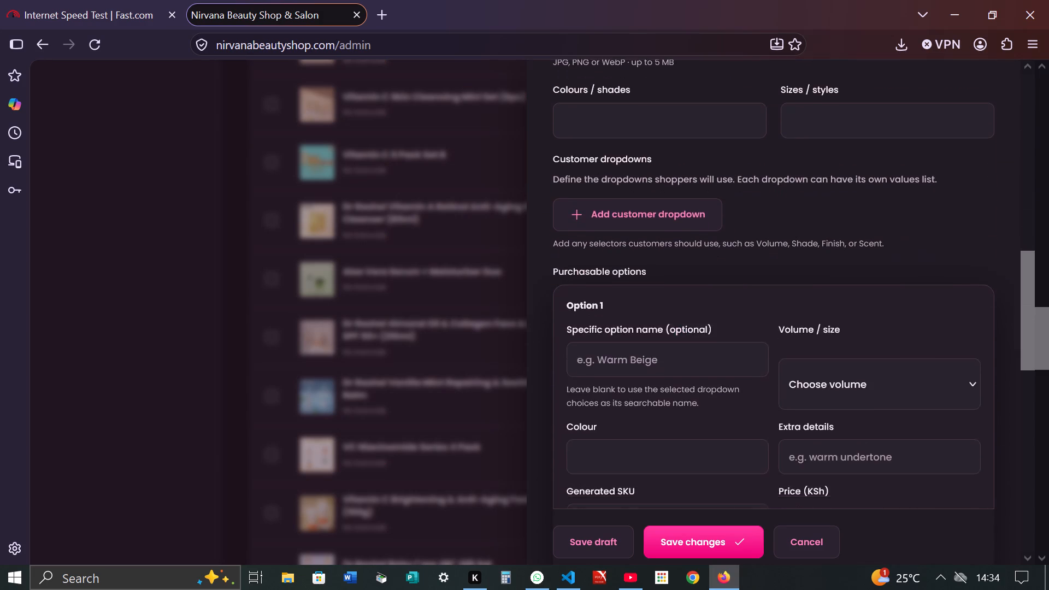
scroll(768, 447, "down", 3)
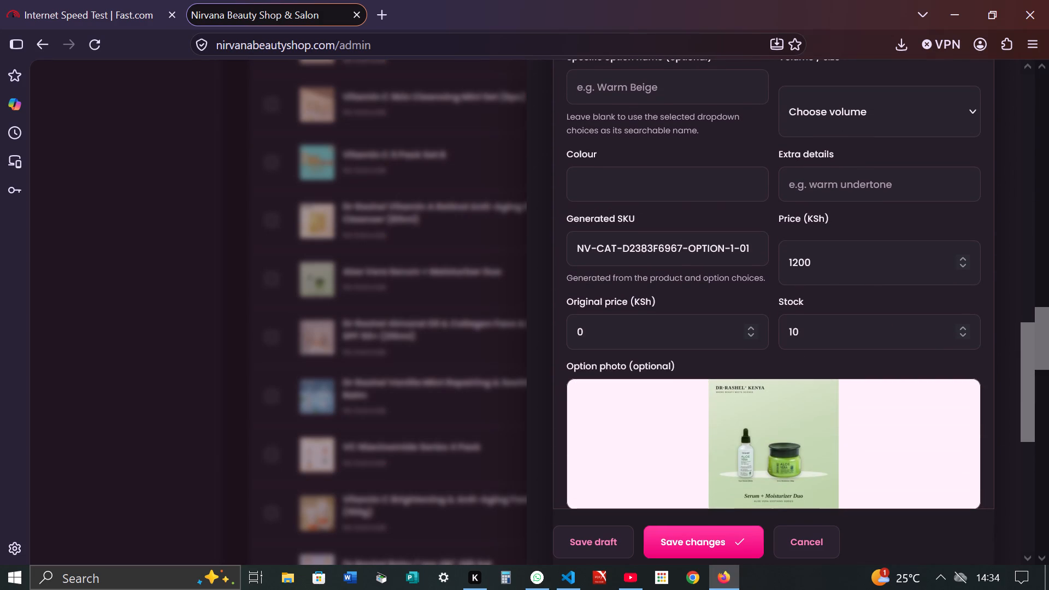
scroll(787, 450, "up", 1)
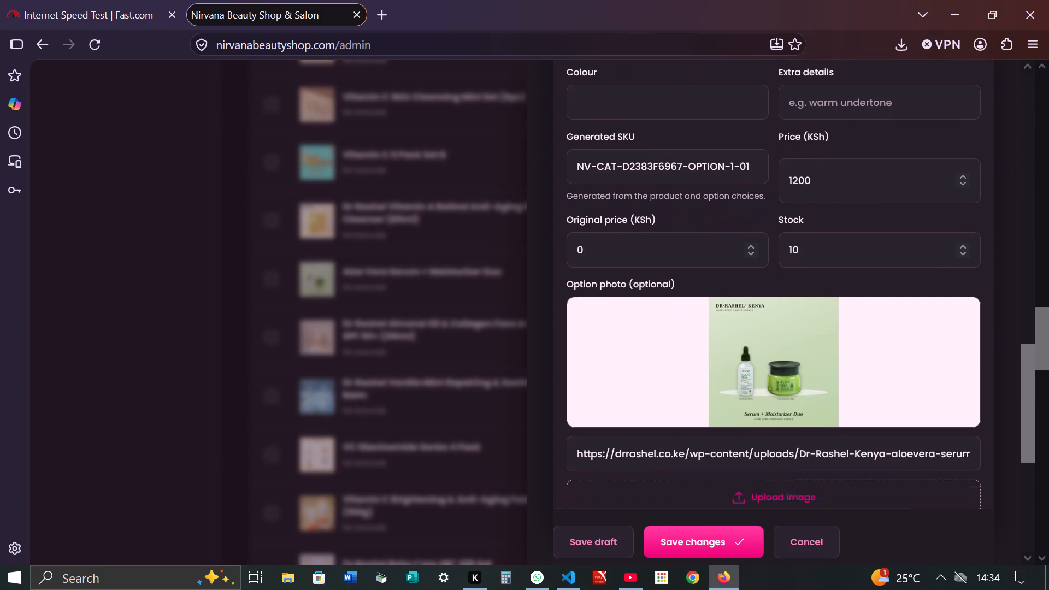
scroll(787, 450, "up", 3)
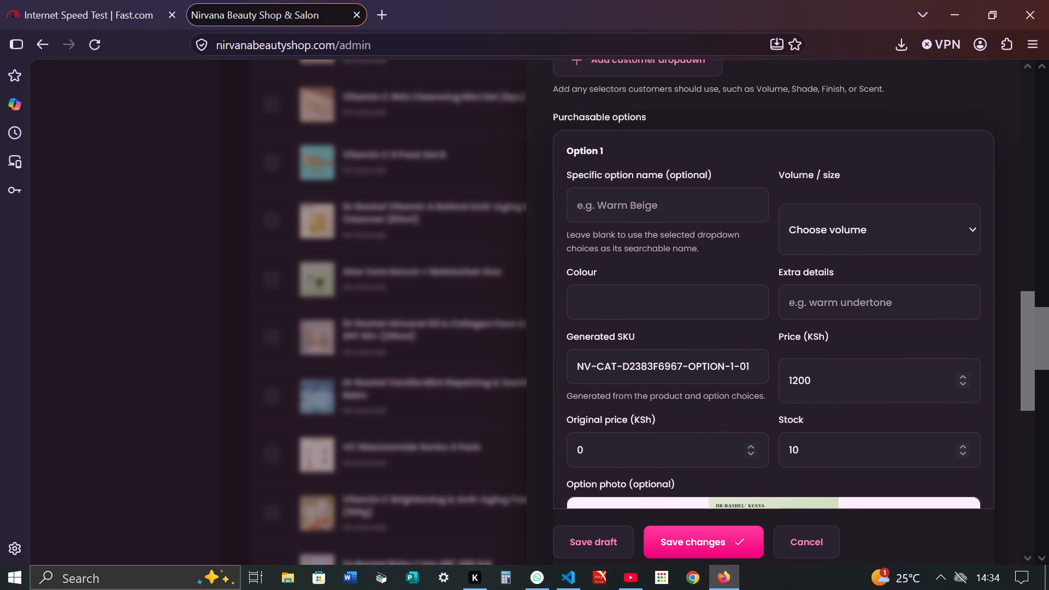
scroll(787, 450, "up", 4)
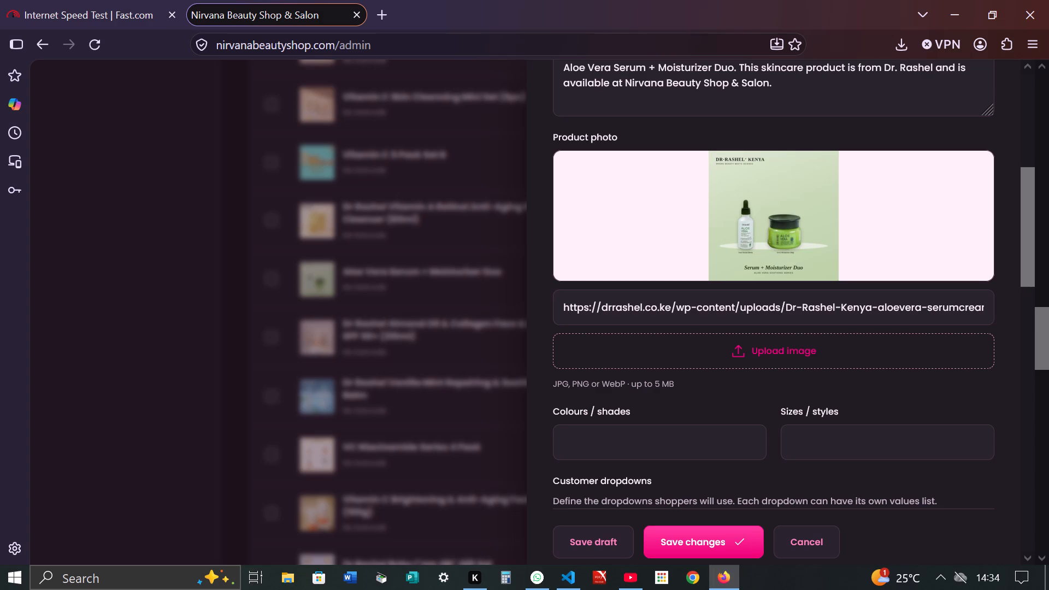
scroll(787, 450, "up", 1)
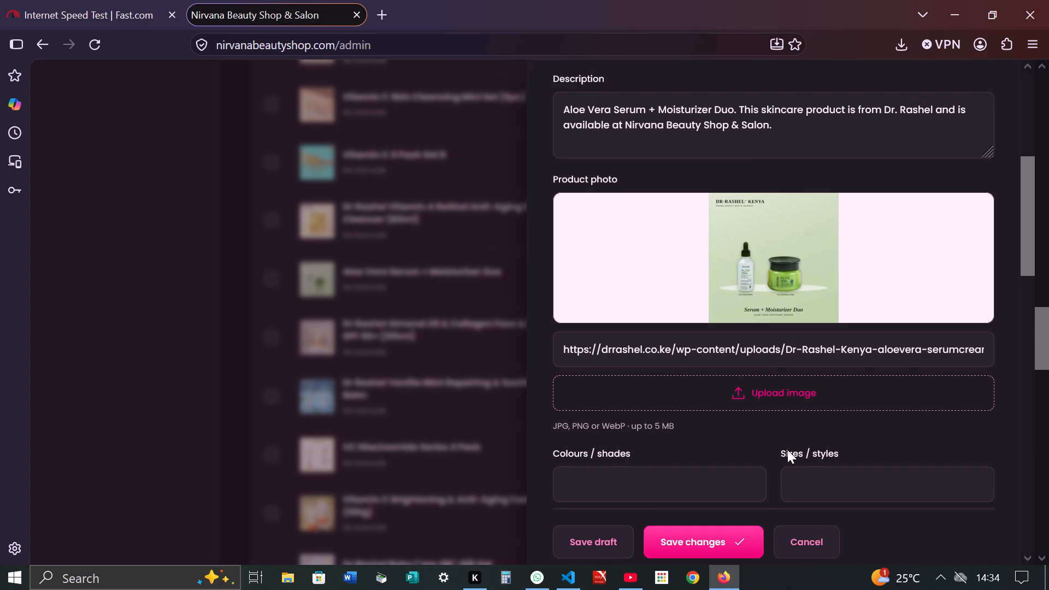
scroll(799, 437, "down", 1)
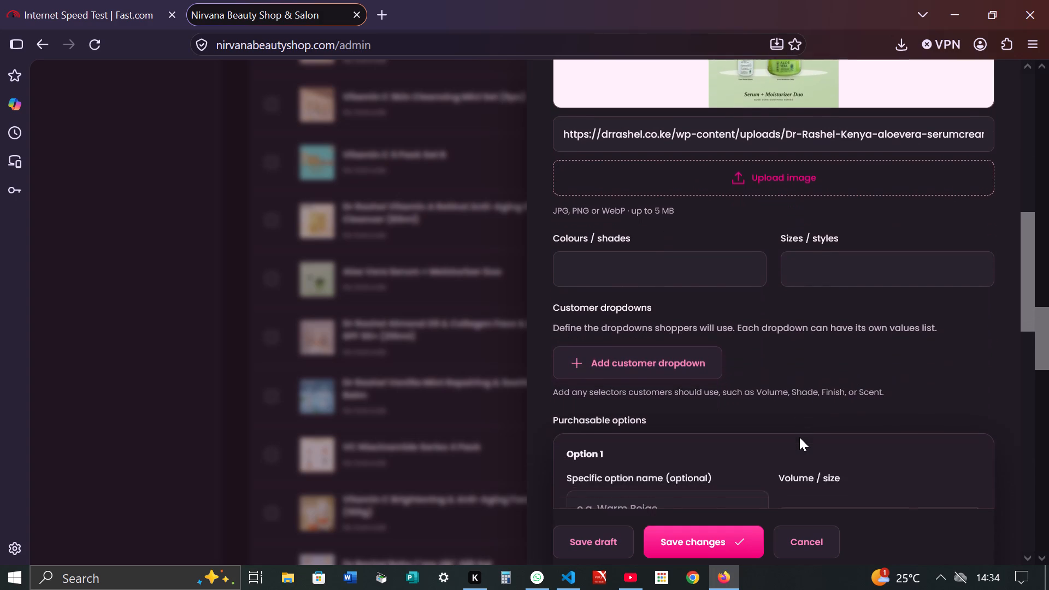
scroll(799, 437, "down", 2)
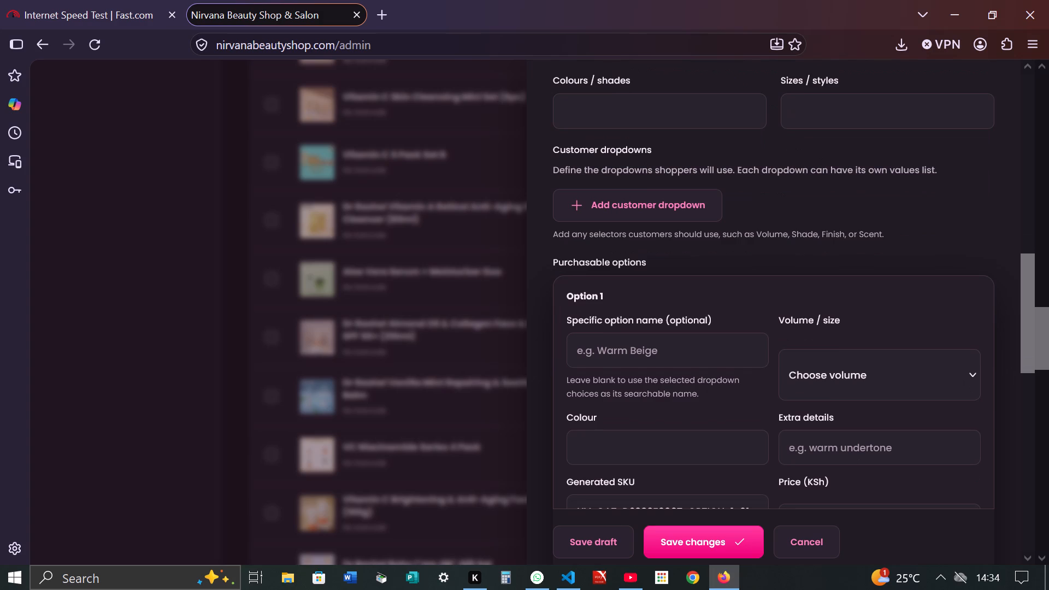
scroll(799, 437, "down", 1)
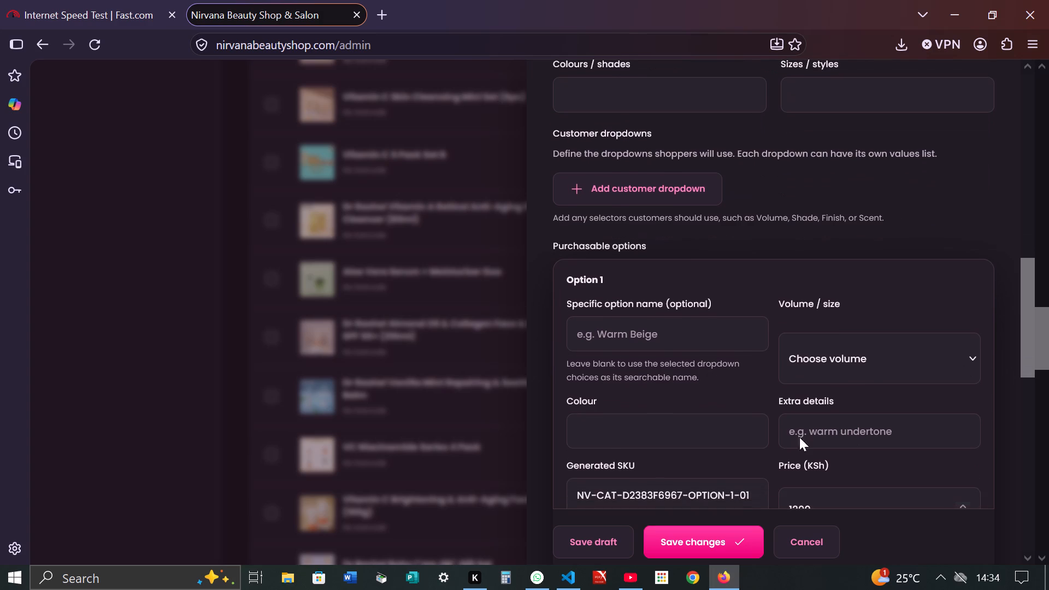
scroll(799, 437, "down", 1)
left_click(815, 402)
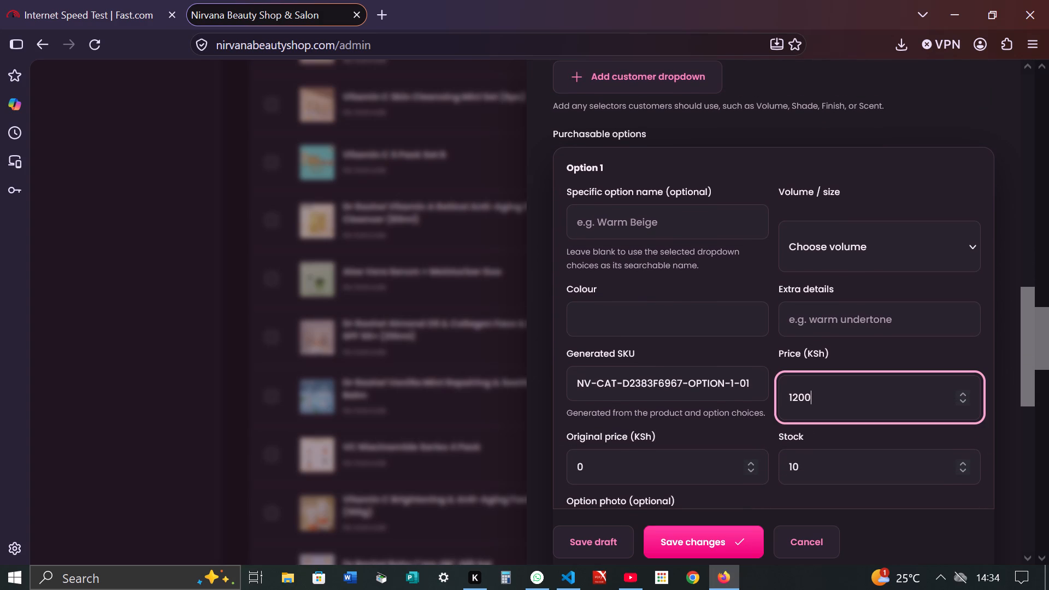
key("BackSpace")
key("BackSpace")
key("BackSpace")
key("BackSpace")
type("500")
Set Option 1's stock to 5 in the Aloe Vera Serum + Moisturizer Duo record.
scroll(815, 402, "down", 1)
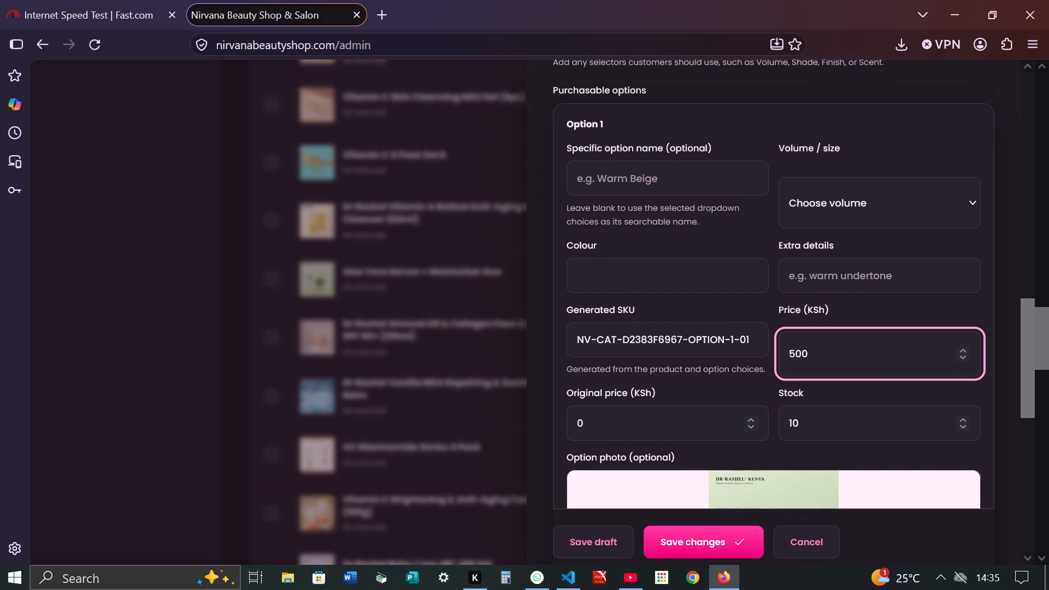
scroll(815, 402, "down", 1)
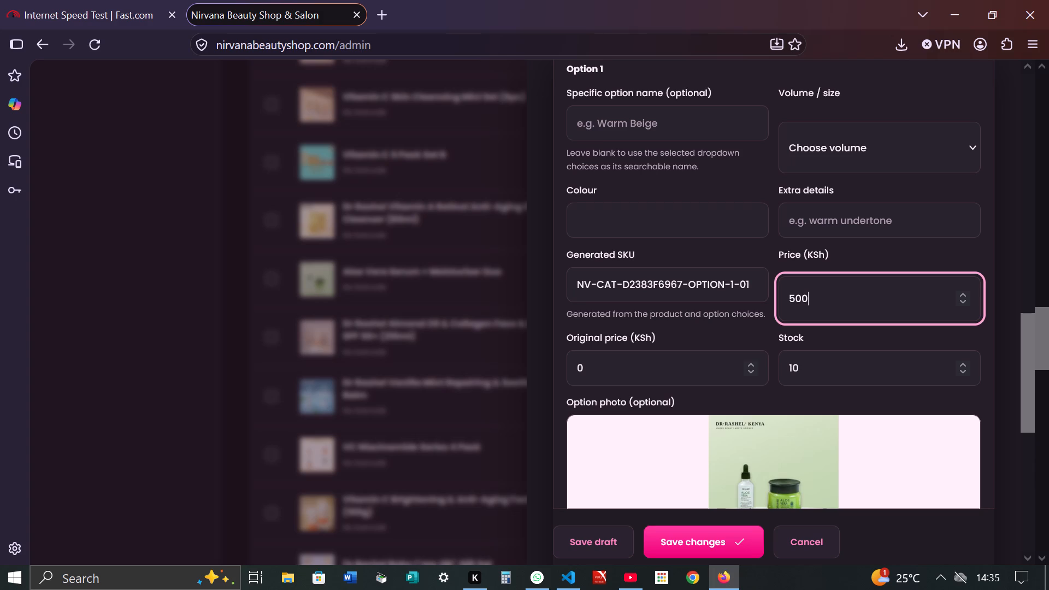
scroll(815, 402, "down", 1)
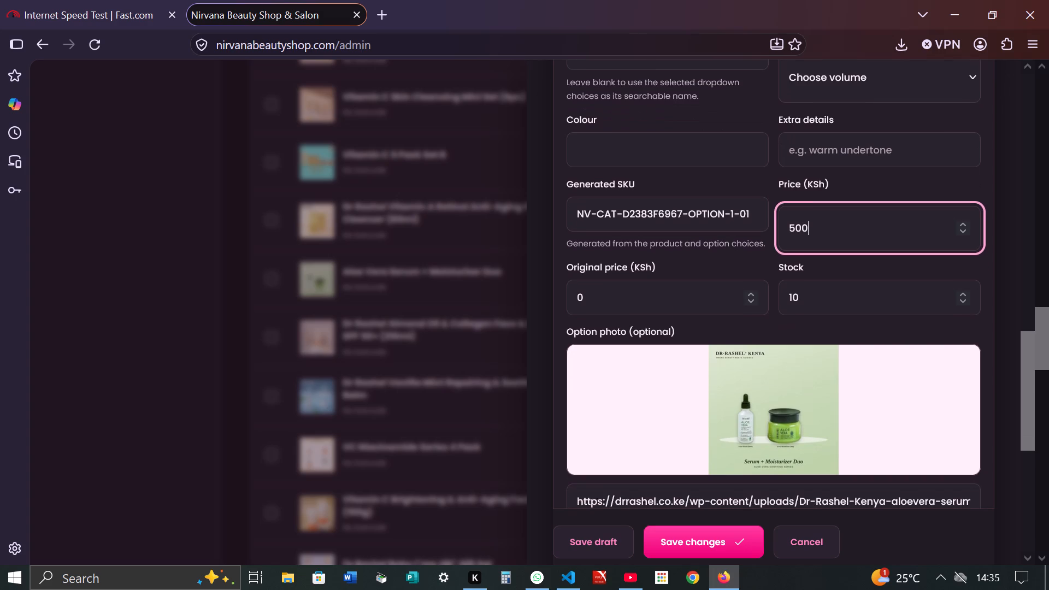
scroll(815, 402, "down", 2)
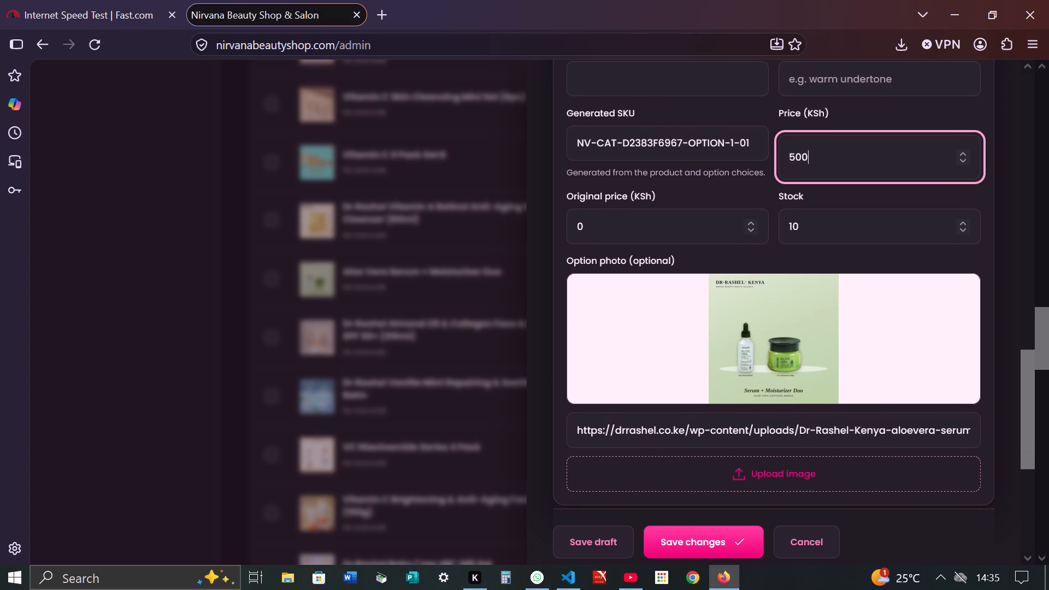
scroll(815, 402, "down", 5)
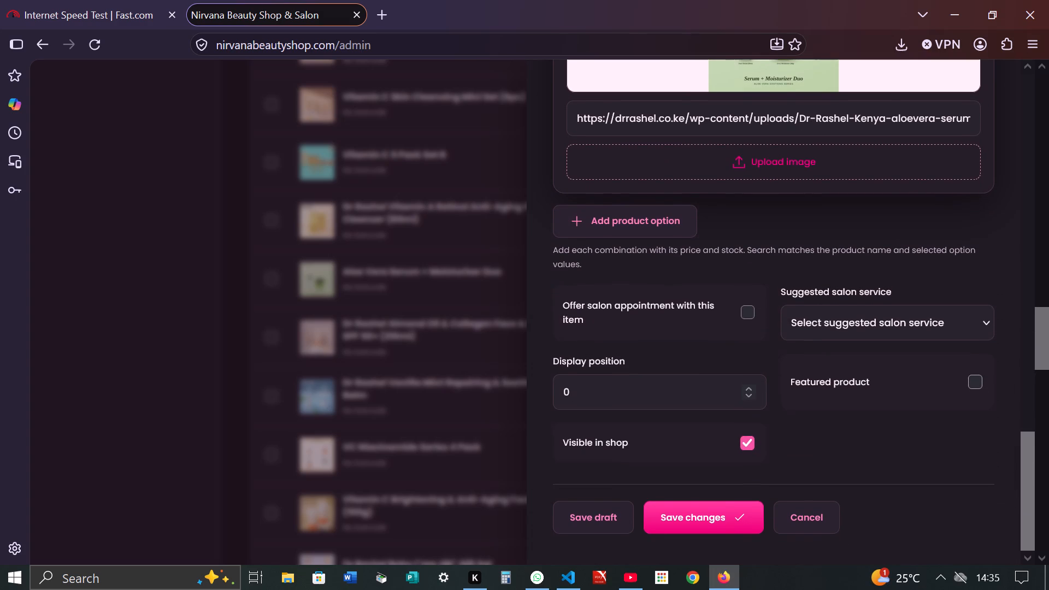
scroll(815, 402, "up", 2)
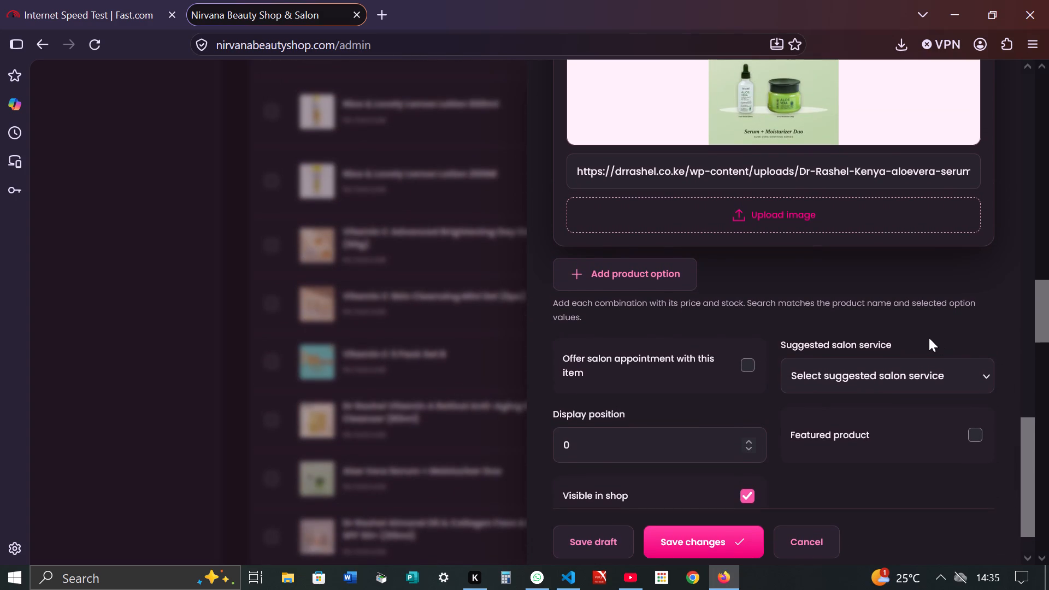
scroll(929, 338, "up", 4)
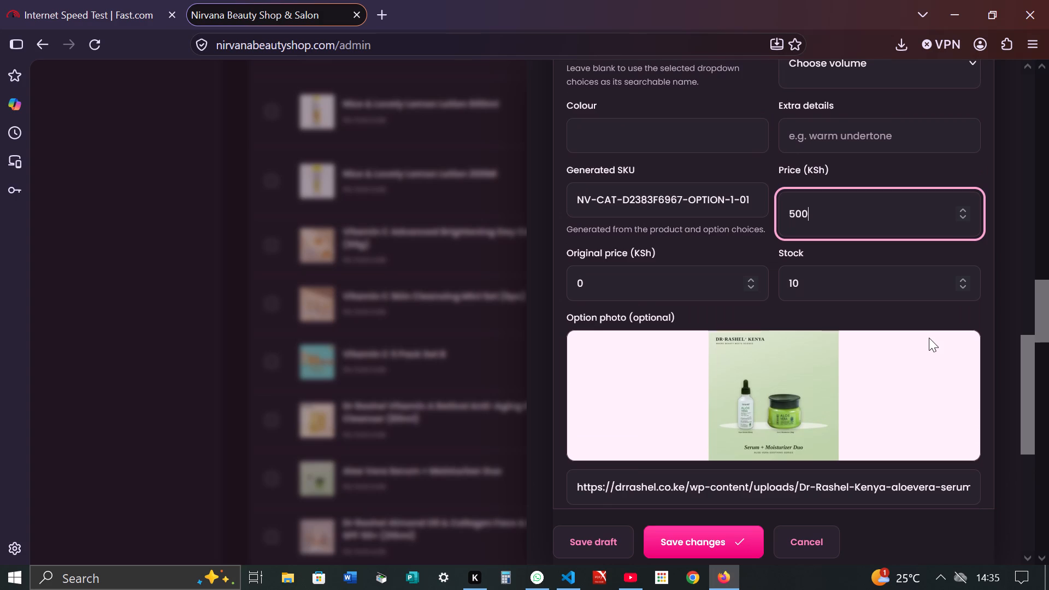
scroll(929, 338, "up", 1)
left_click(820, 286)
key("BackSpace")
key("BackSpace")
key("BackSpace")
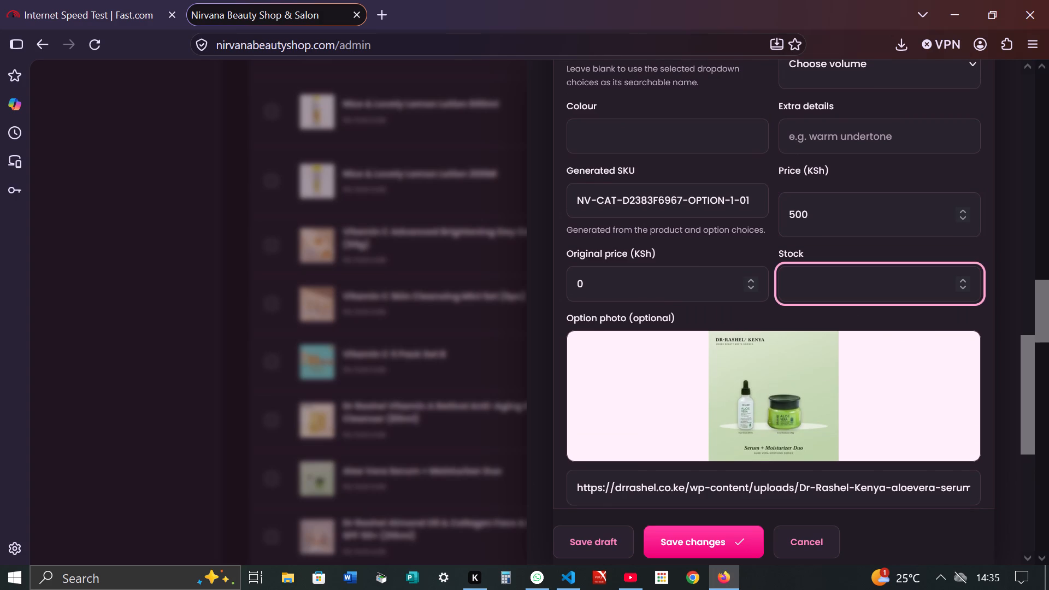
key("5")
Set Option 1's original price to 550 KSh and save the changes to the Aloe Vera Serum + Moisturizer Duo record.
scroll(820, 286, "down", 3)
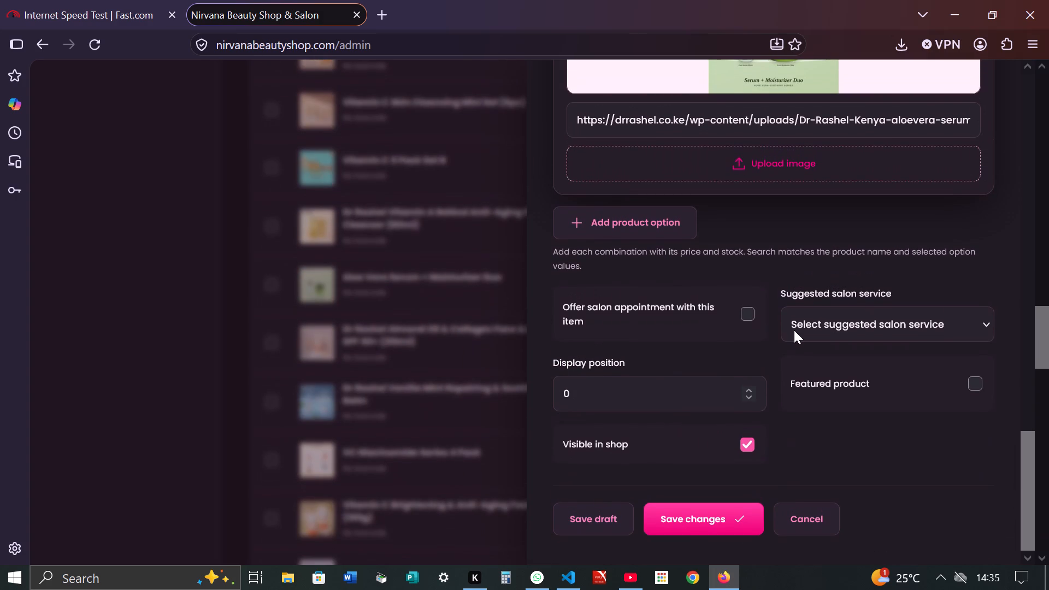
scroll(838, 334, "up", 3)
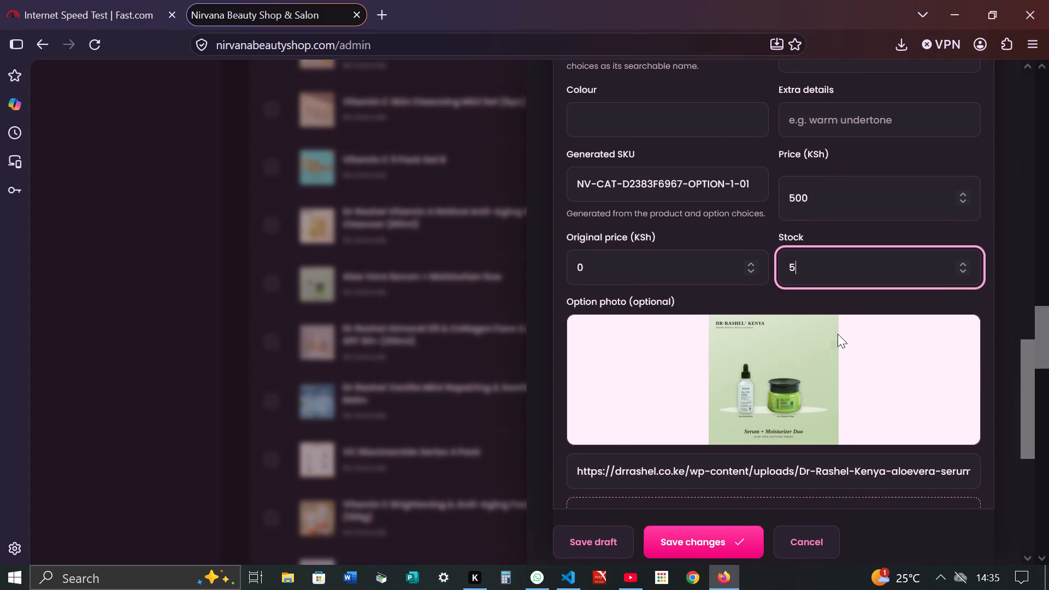
scroll(838, 334, "up", 1)
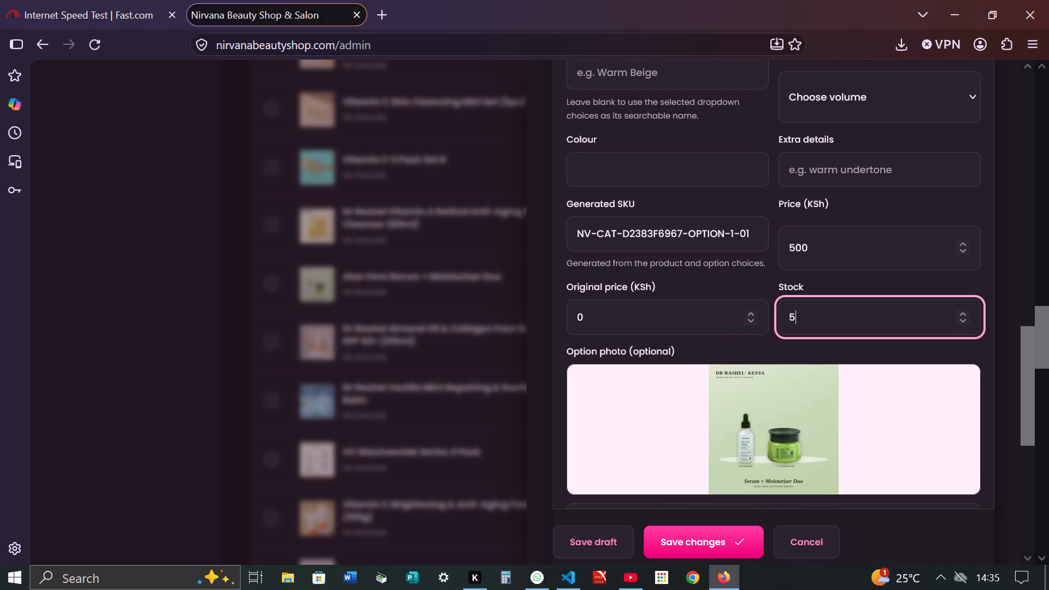
left_click(622, 315)
type("55")
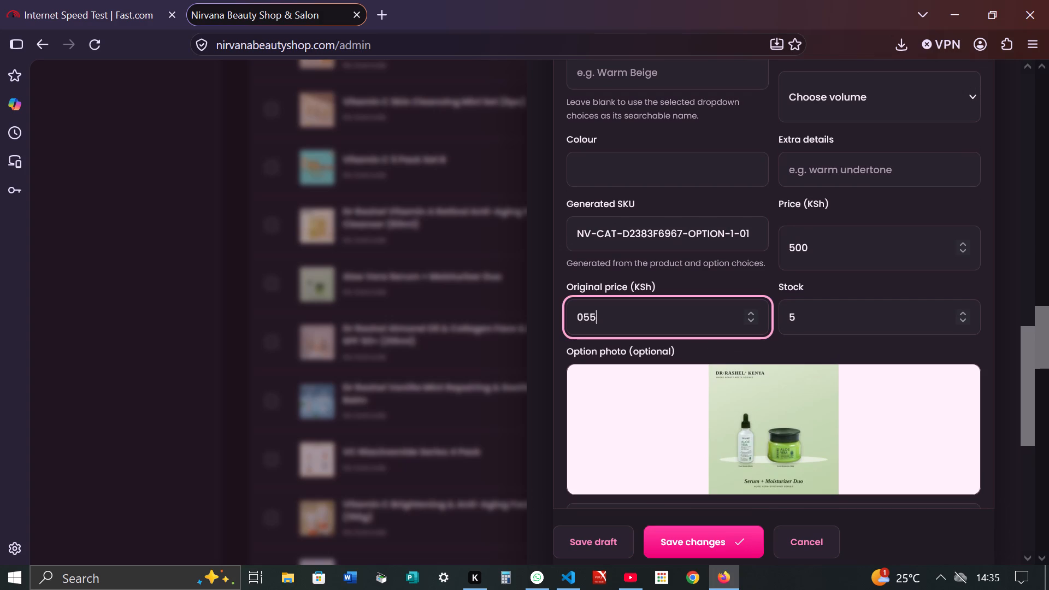
key("BackSpace")
key("BackSpace")
key("BackSpace")
type("550")
scroll(800, 344, "down", 2)
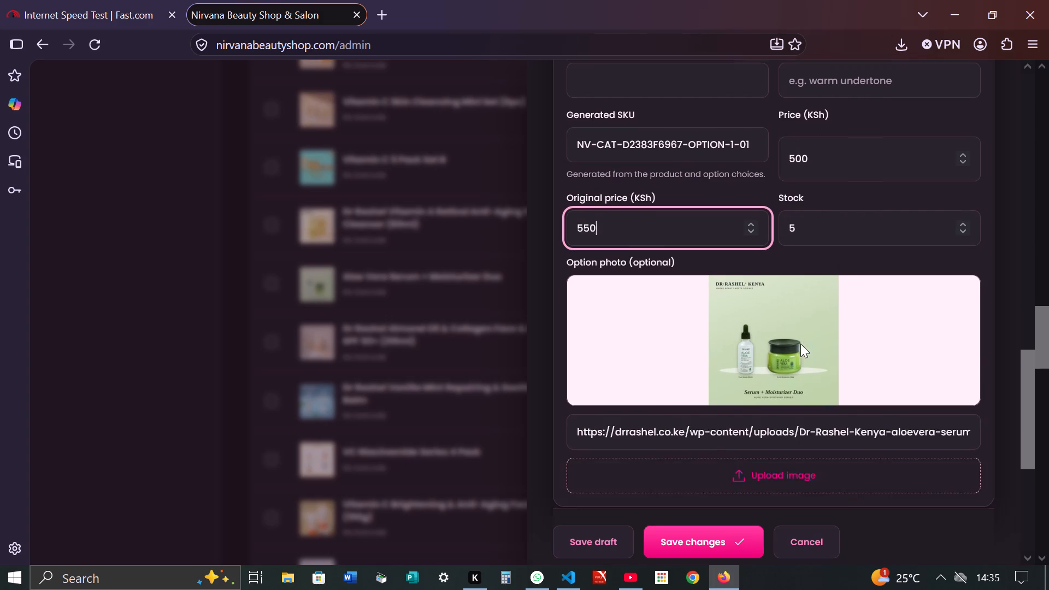
scroll(800, 344, "down", 5)
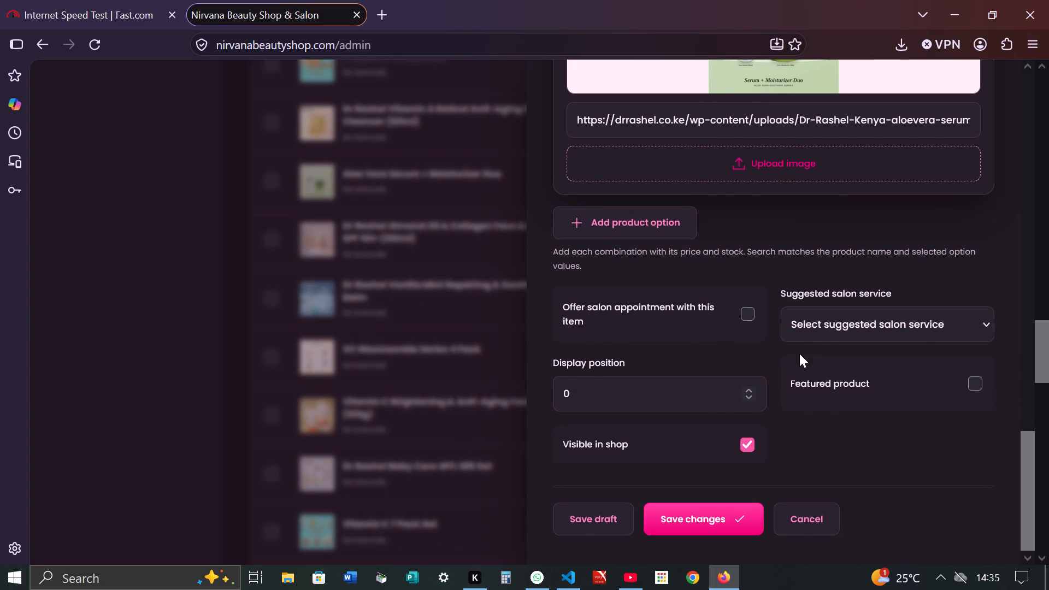
left_click(725, 510)
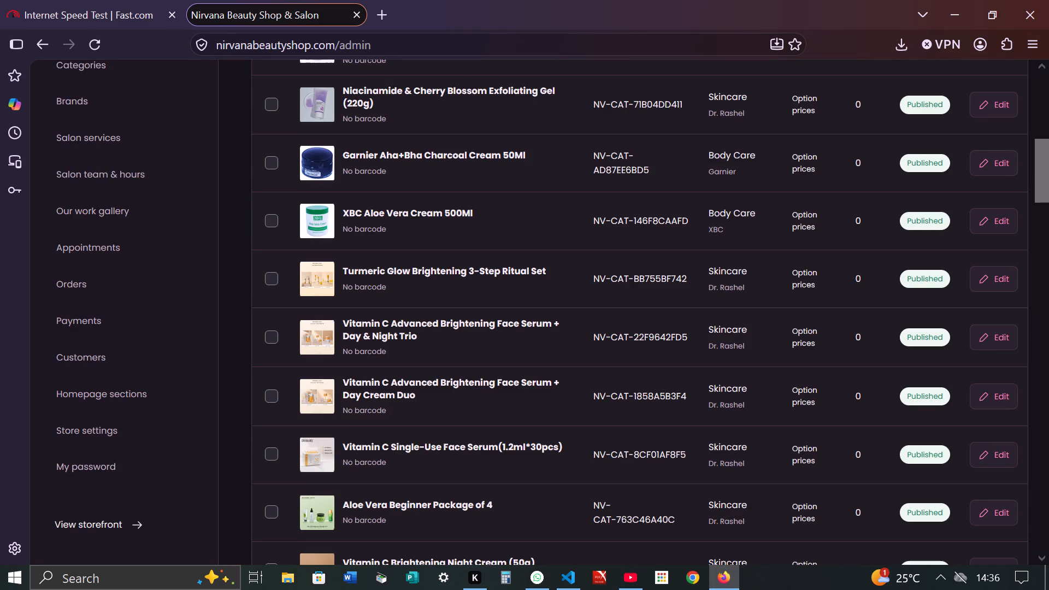
Go from page 1 of the catalogue back to page 2.
scroll(725, 510, "down", 1)
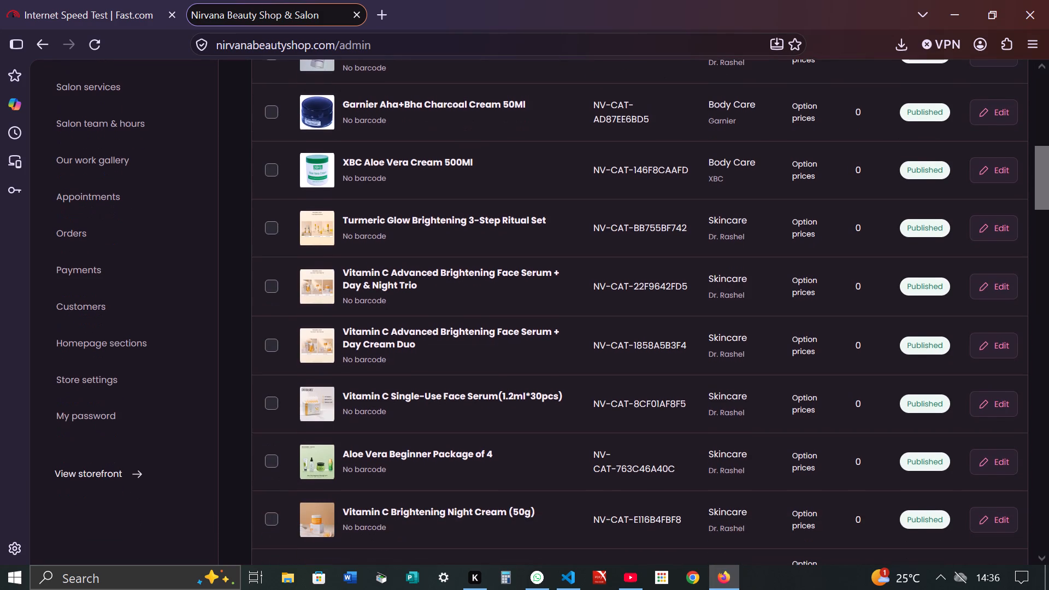
scroll(725, 510, "down", 13)
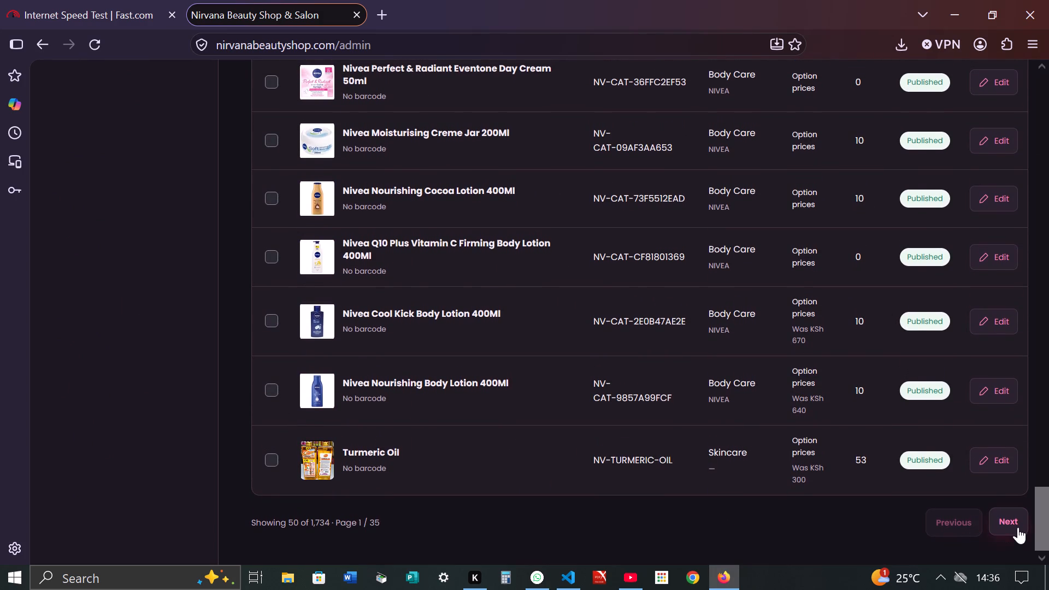
left_click(1013, 523)
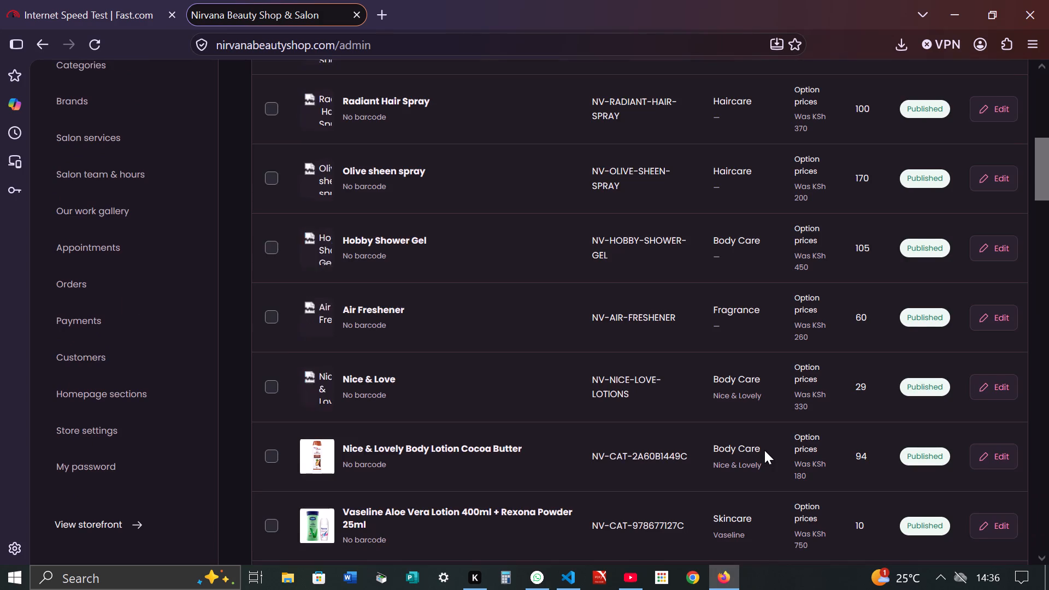
Examine the products on page 2 of the catalogue, from the hair sprays to the Vaseline and Zoe body lotions.
scroll(764, 450, "down", 4)
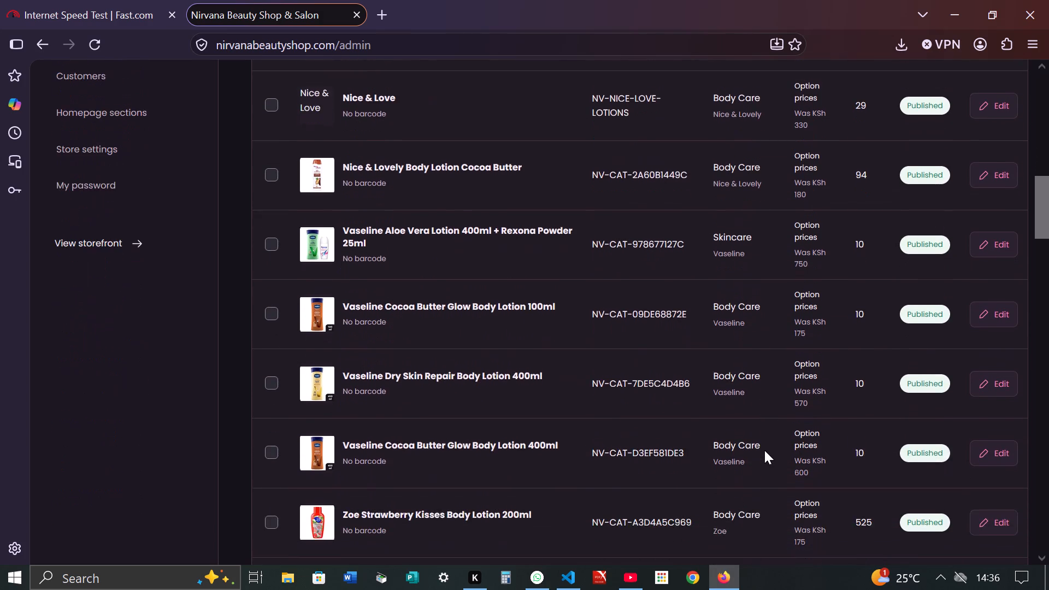
scroll(764, 450, "down", 1)
scroll(764, 450, "up", 2)
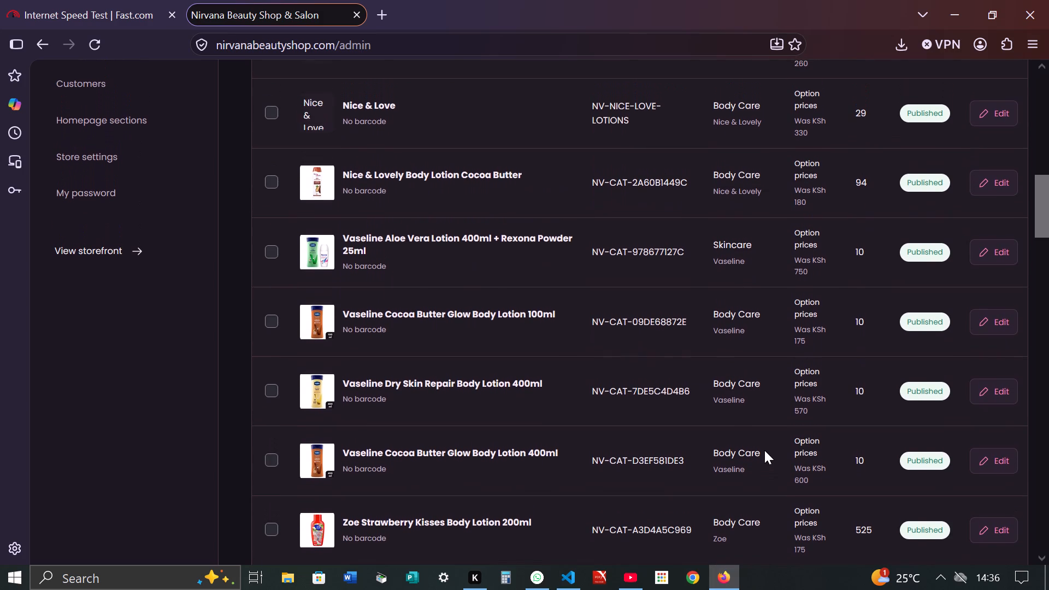
scroll(764, 450, "up", 1)
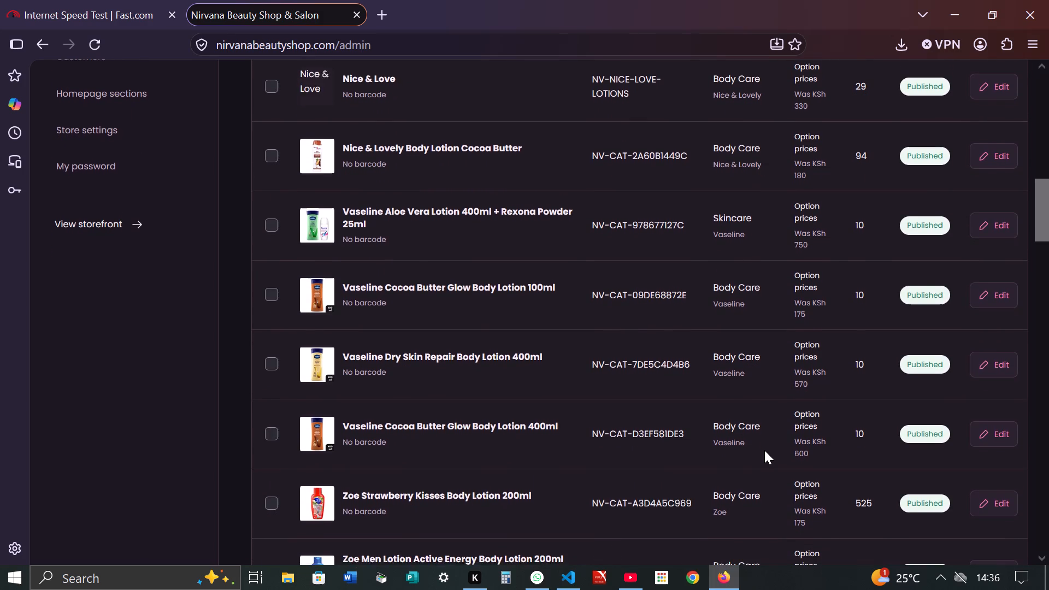
scroll(764, 450, "up", 4)
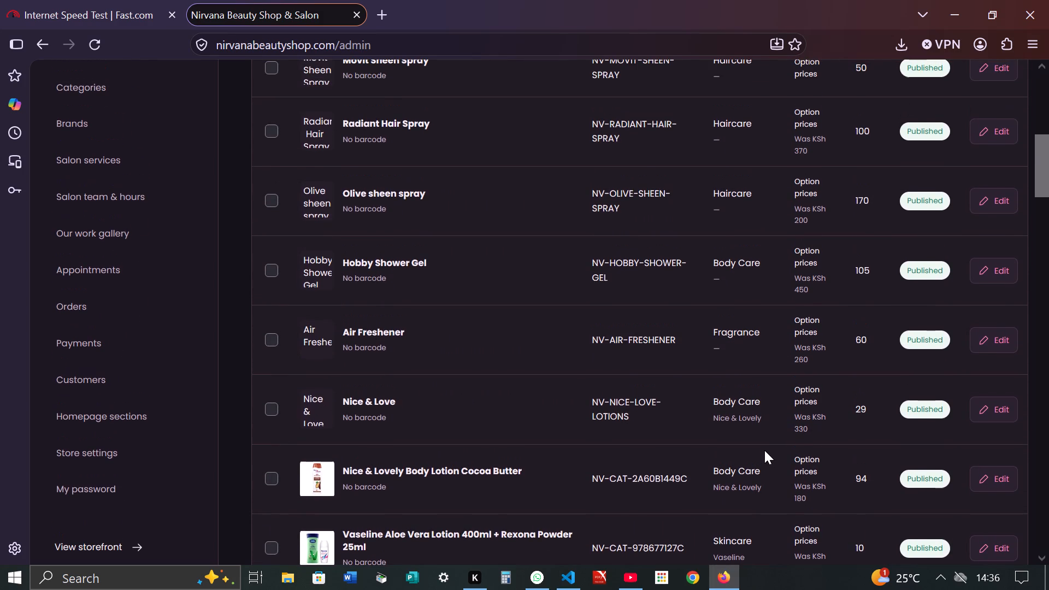
scroll(764, 450, "up", 1)
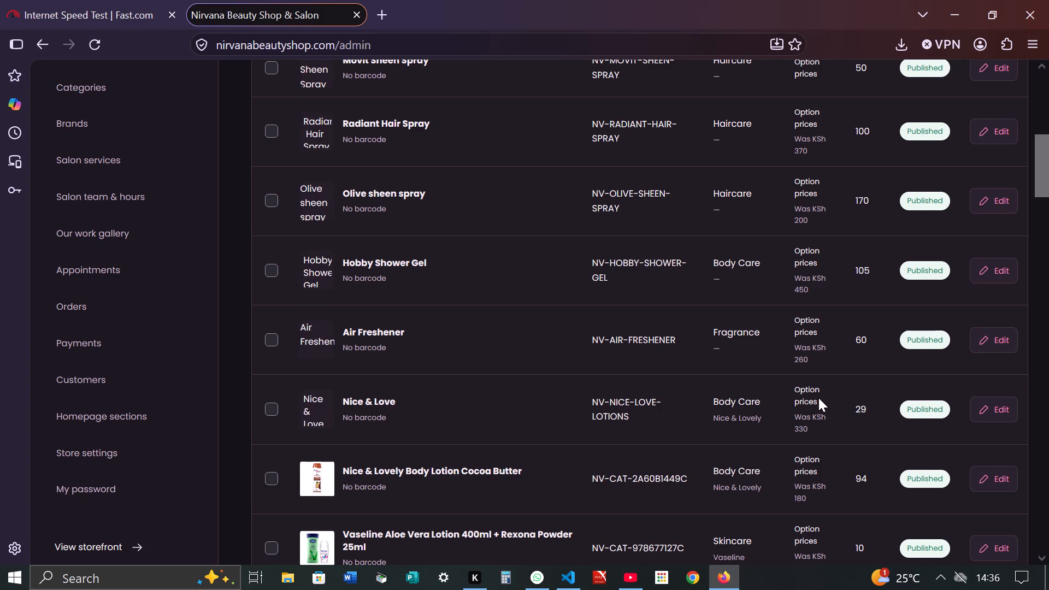
Open the Air Freshener record for editing and examine its general details, product photo field and Option 1.
left_click(983, 339)
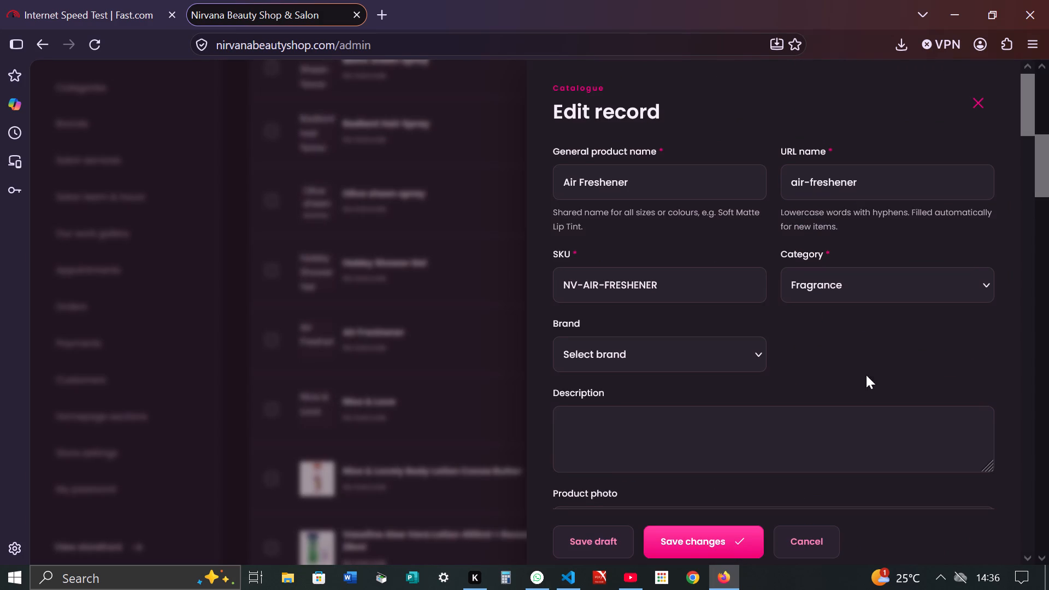
scroll(813, 362, "down", 4)
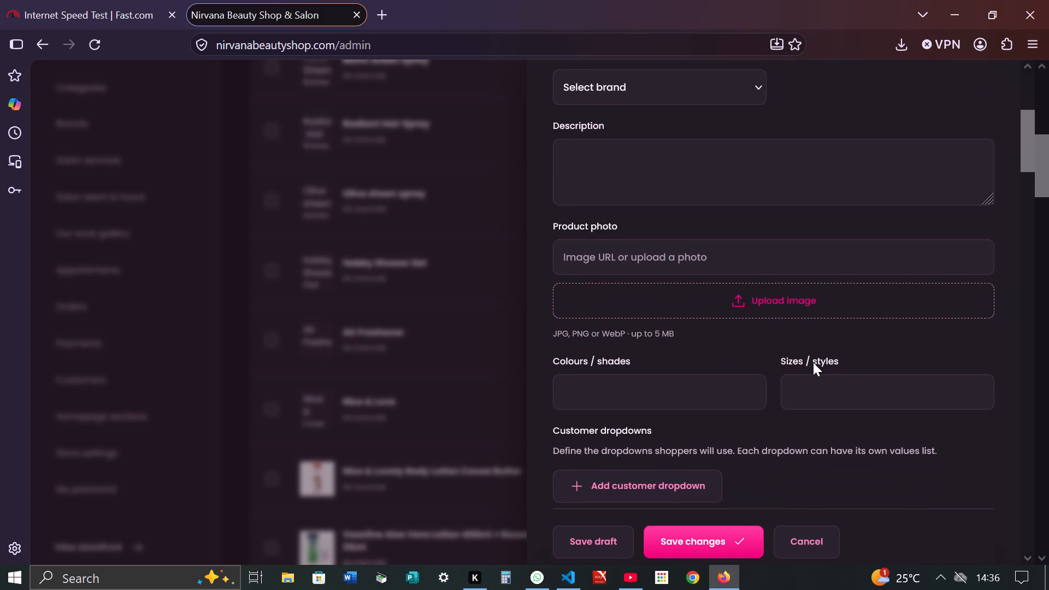
scroll(813, 362, "down", 1)
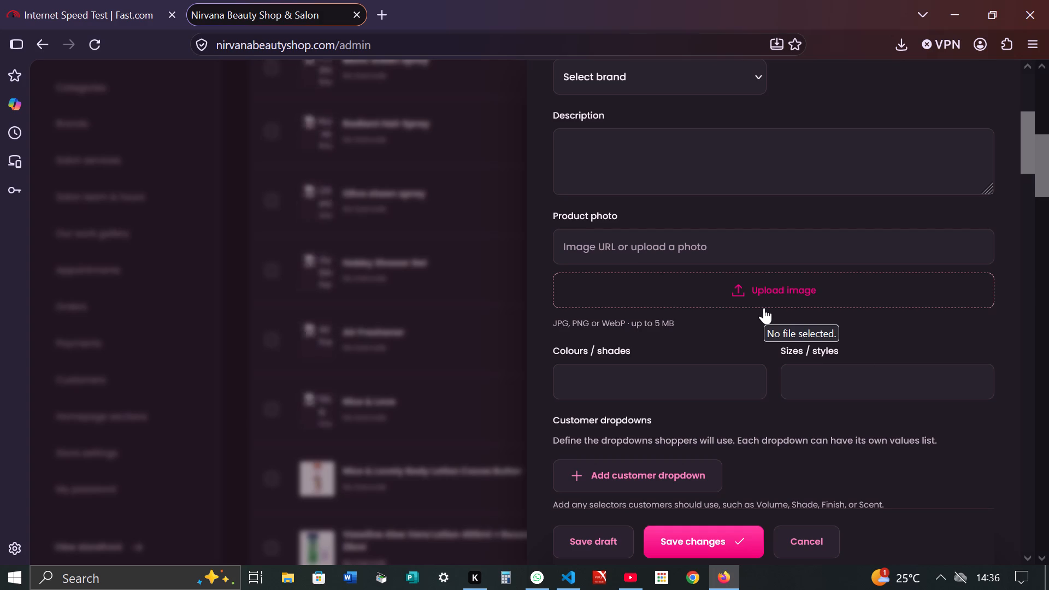
scroll(764, 308, "up", 3)
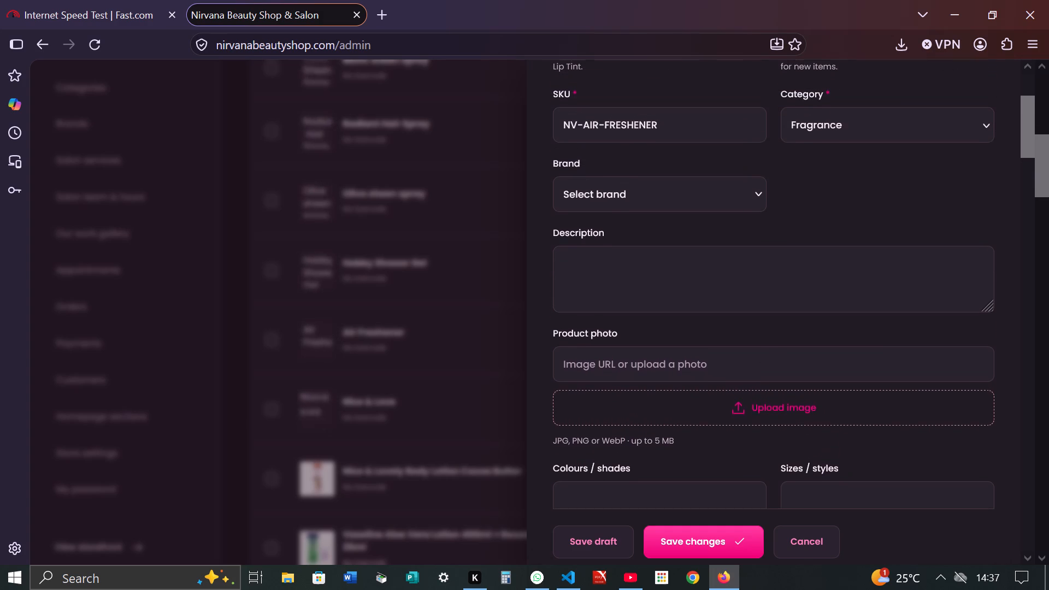
scroll(764, 308, "up", 1)
scroll(764, 308, "down", 2)
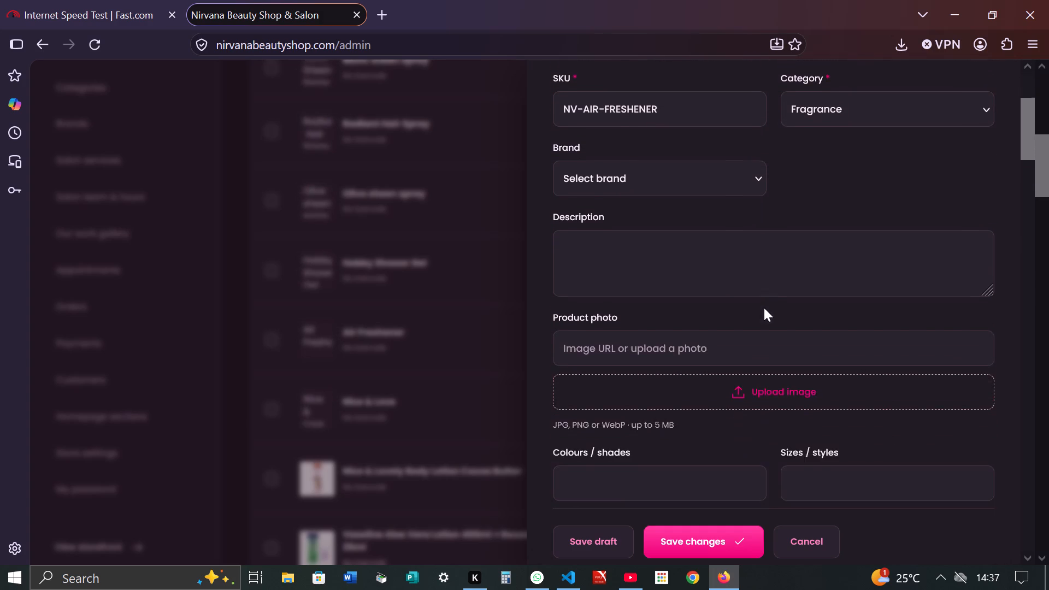
scroll(764, 308, "down", 3)
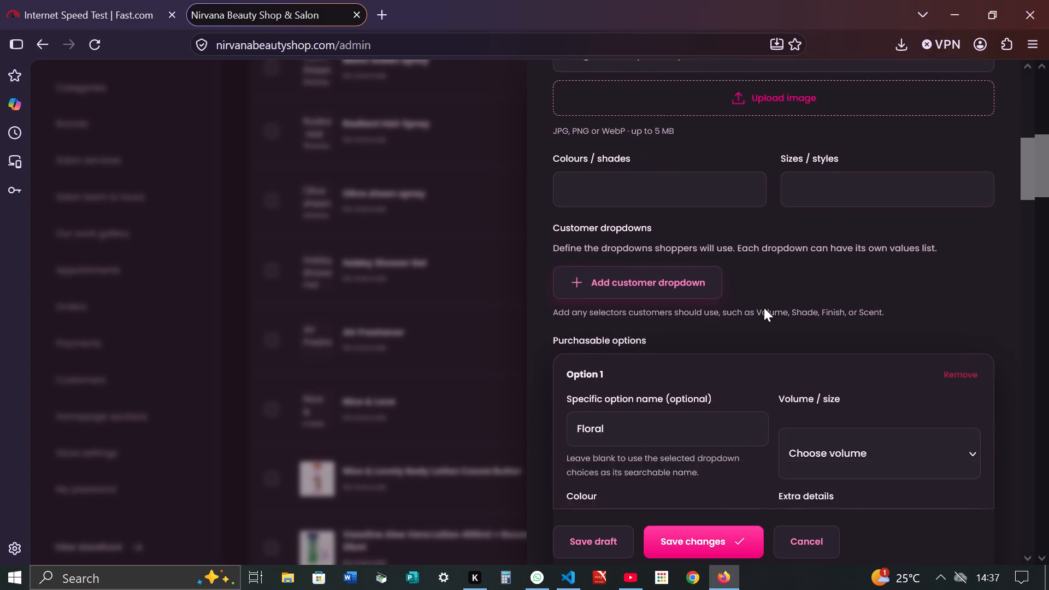
scroll(764, 308, "down", 1)
scroll(764, 308, "up", 2)
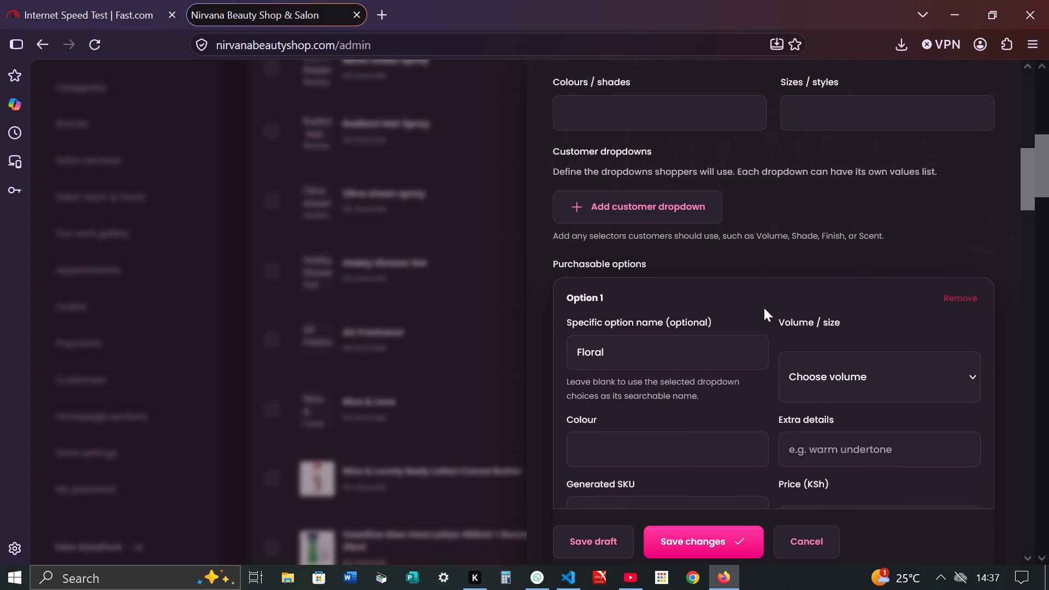
scroll(764, 308, "up", 2)
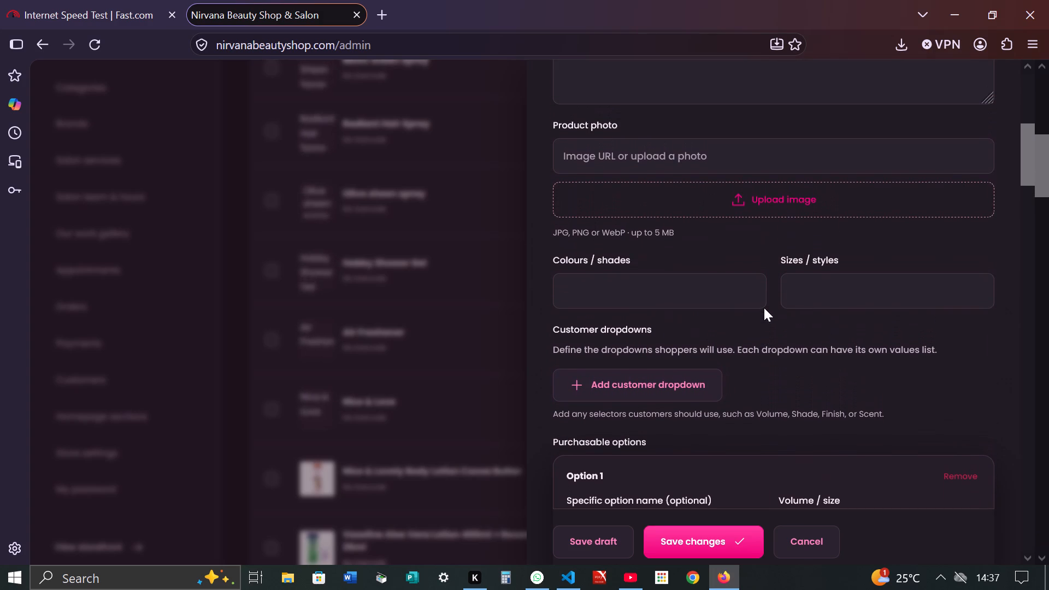
scroll(764, 308, "up", 2)
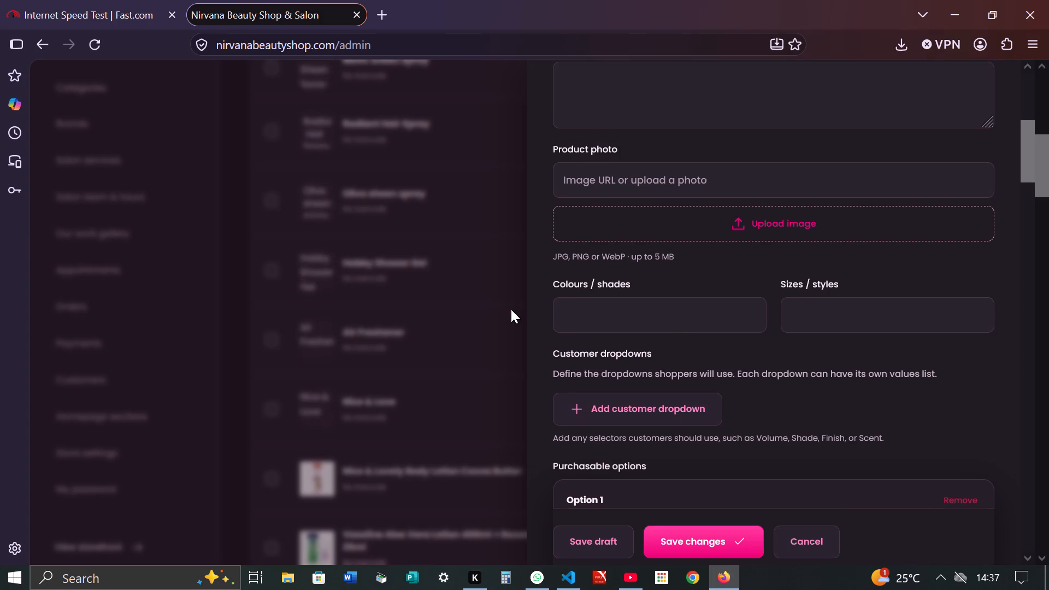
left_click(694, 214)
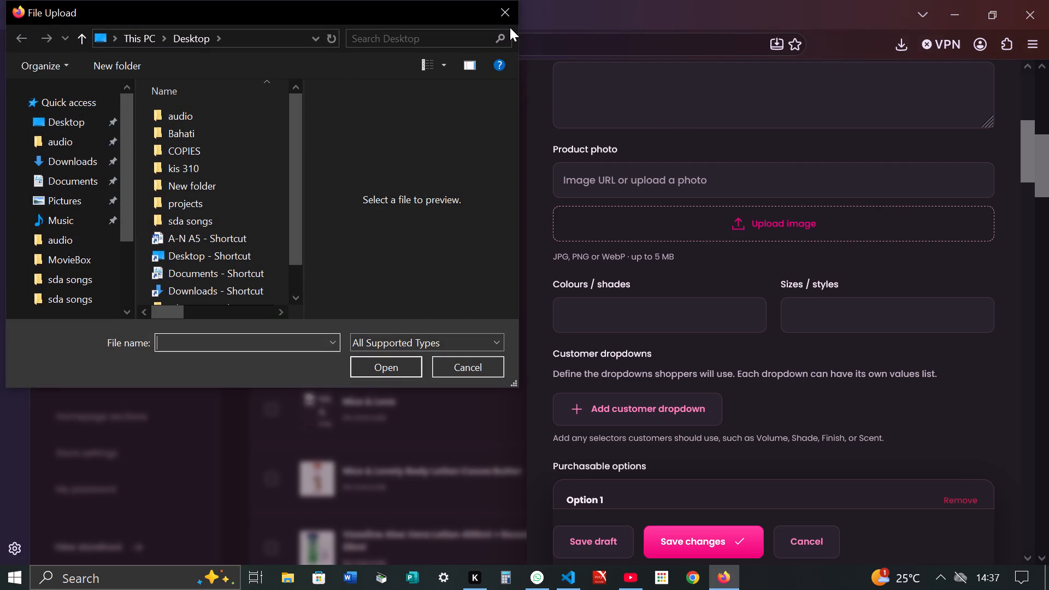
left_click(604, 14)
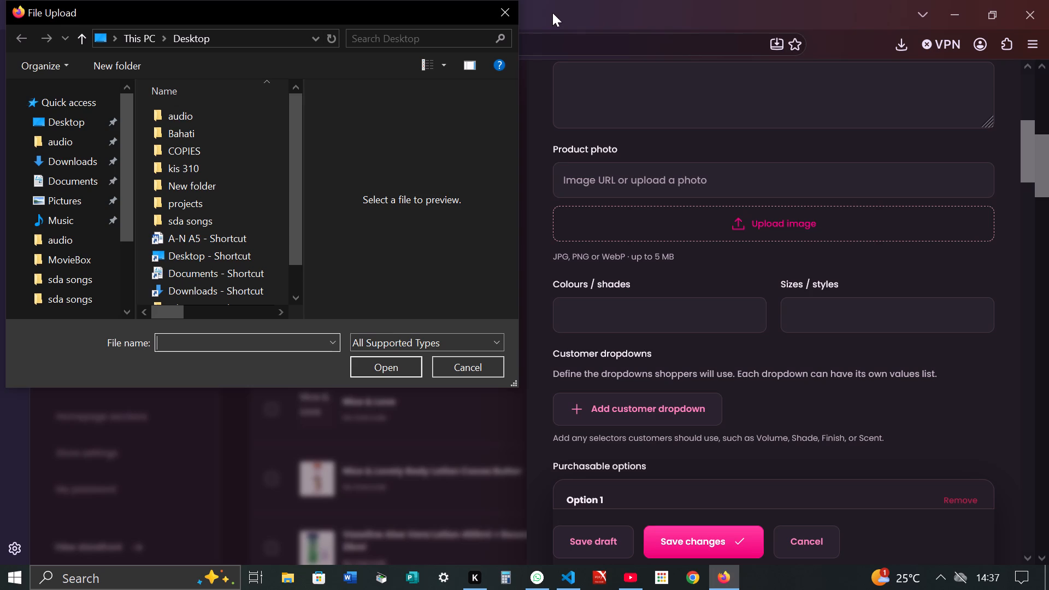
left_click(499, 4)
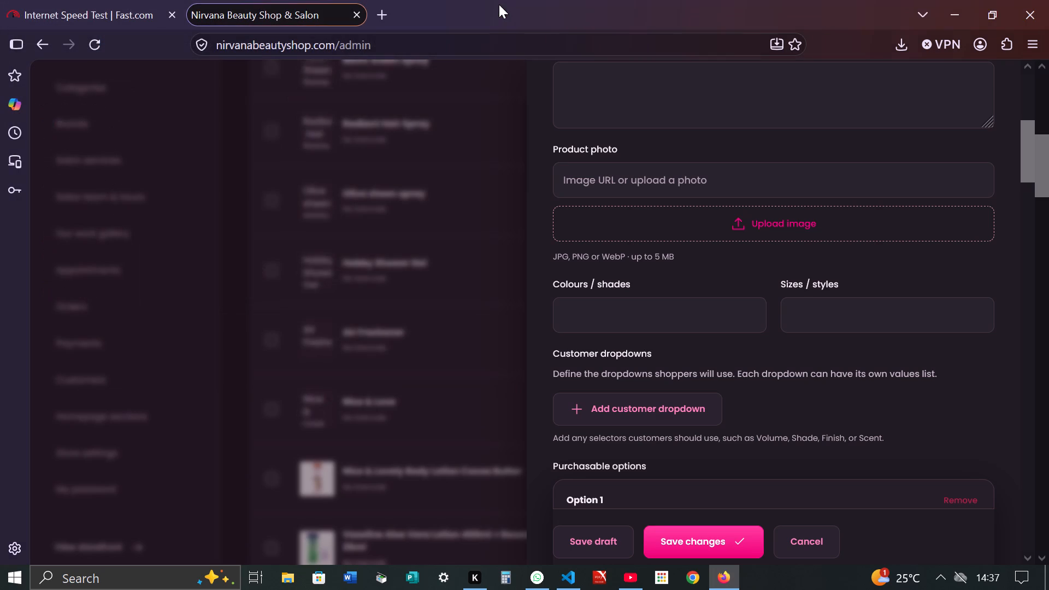
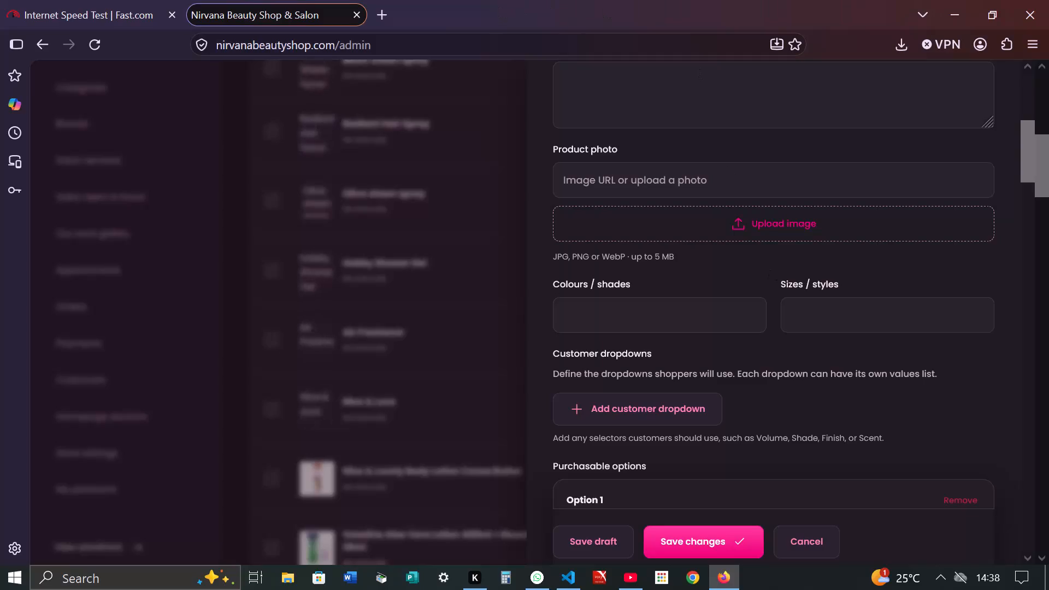
Close the Air Freshener record without saving any changes.
left_click(821, 532)
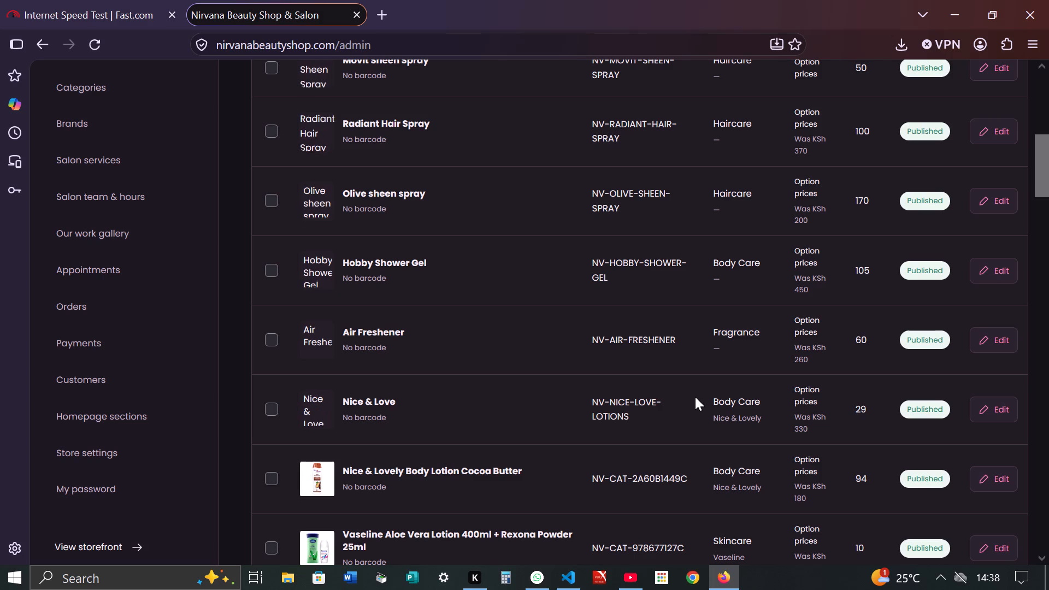
Open the Hobby Shower Gel record for editing and examine its general details, product photo field and Option 1.
scroll(792, 345, "down", 1)
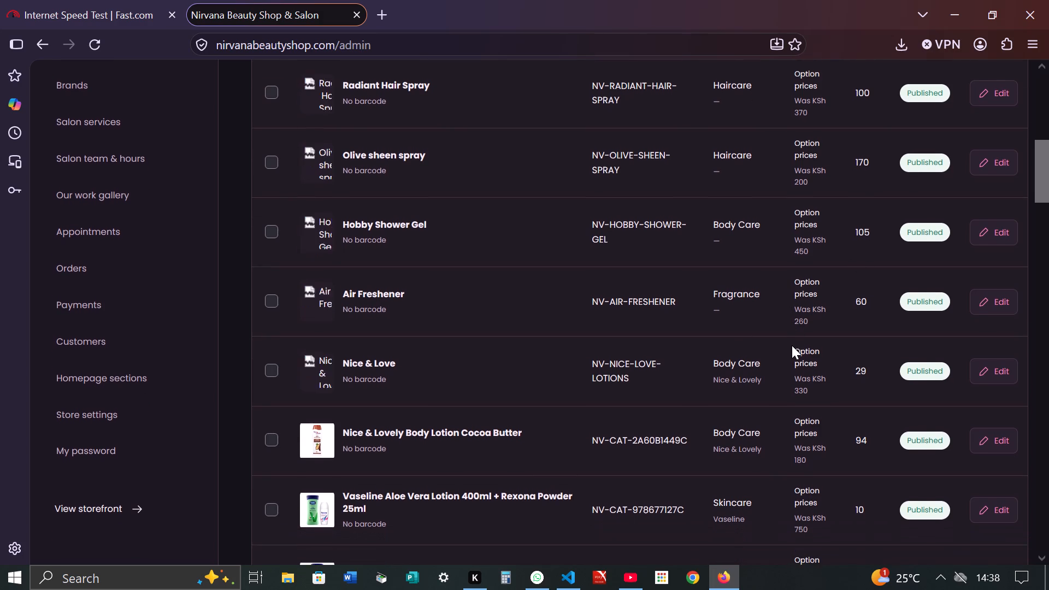
scroll(792, 345, "down", 1)
scroll(792, 345, "up", 1)
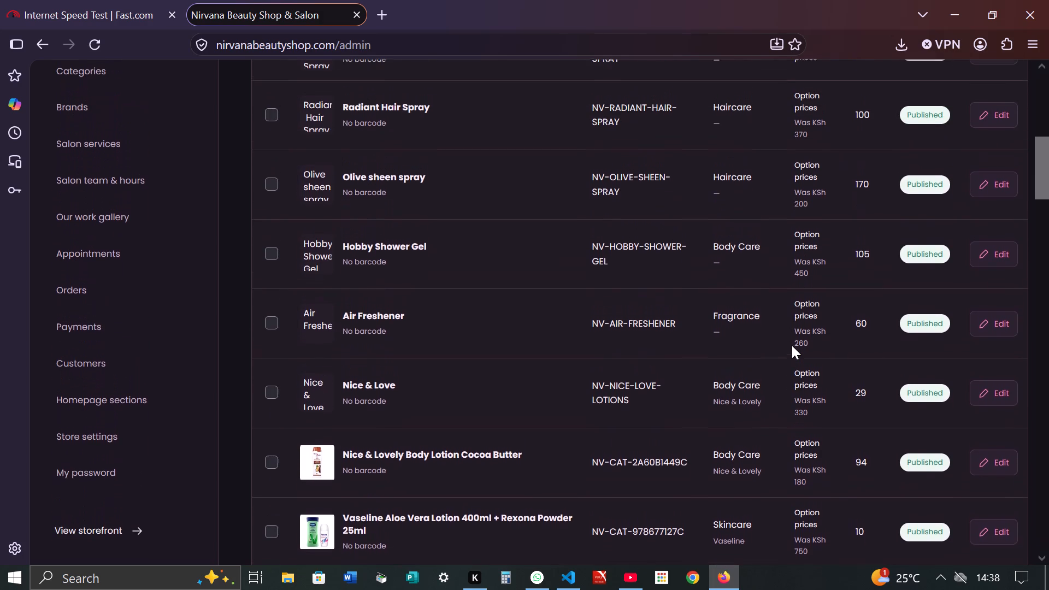
scroll(792, 345, "up", 1)
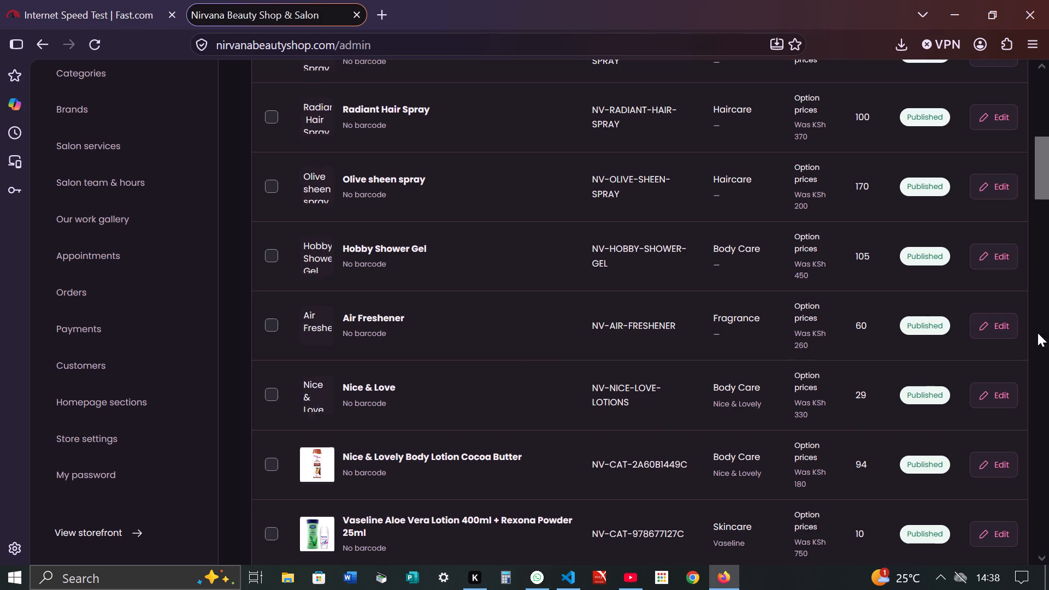
left_click(995, 260)
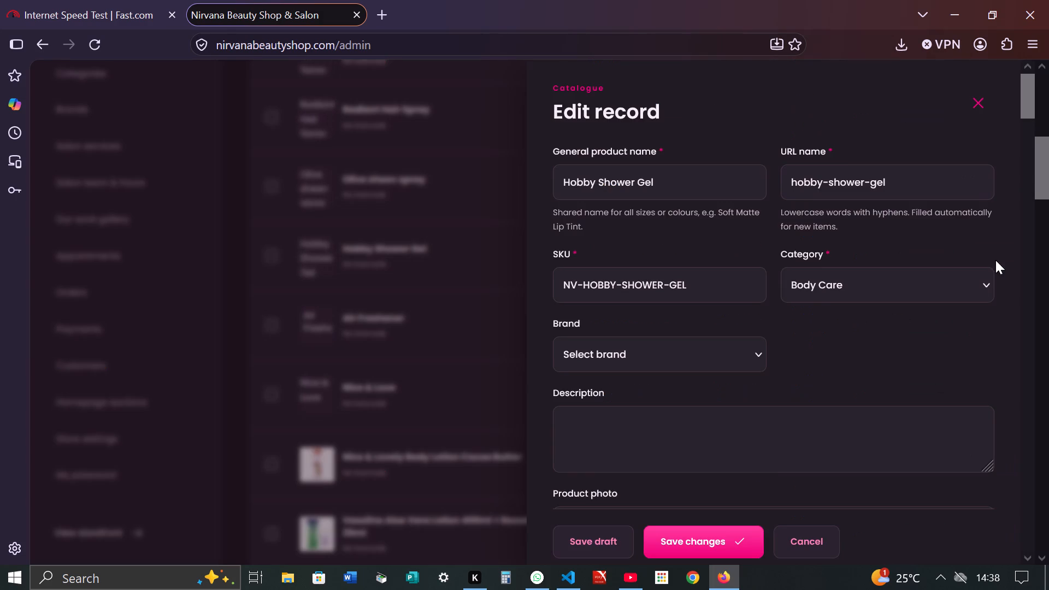
scroll(823, 291, "down", 3)
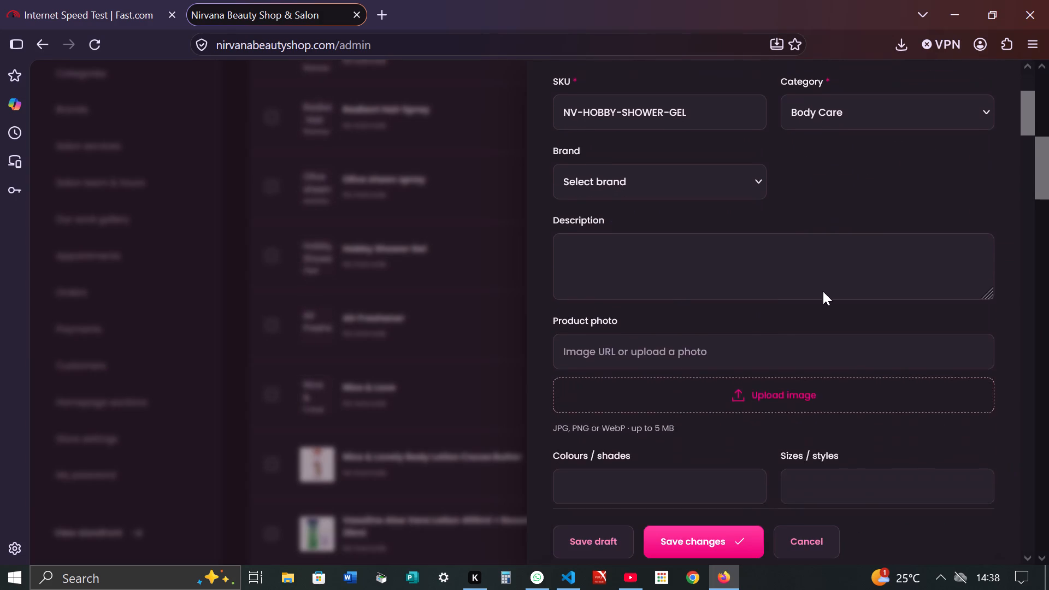
scroll(823, 291, "down", 6)
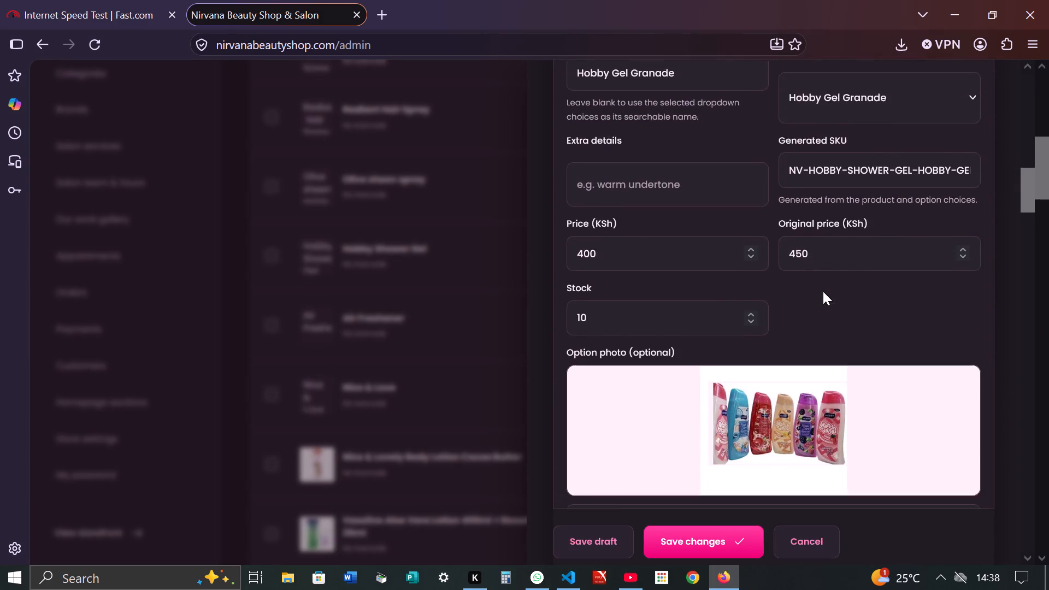
scroll(823, 291, "down", 3)
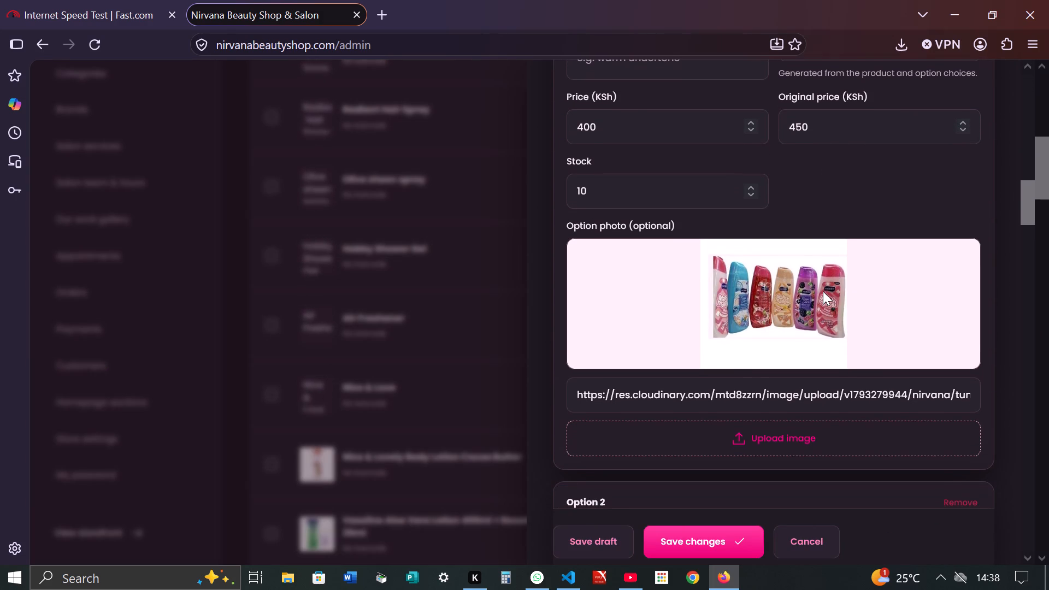
Recheck Option 1's prices, stock and photo and the start of Option 2 in Hobby Shower Gel, and close the record without saving.
scroll(823, 291, "up", 1)
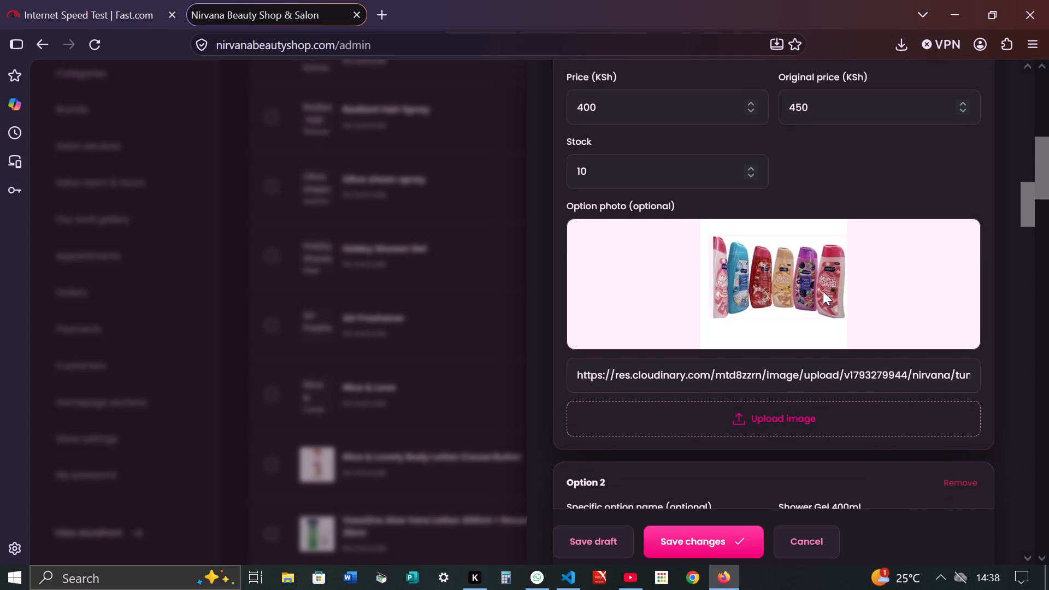
scroll(823, 291, "up", 1)
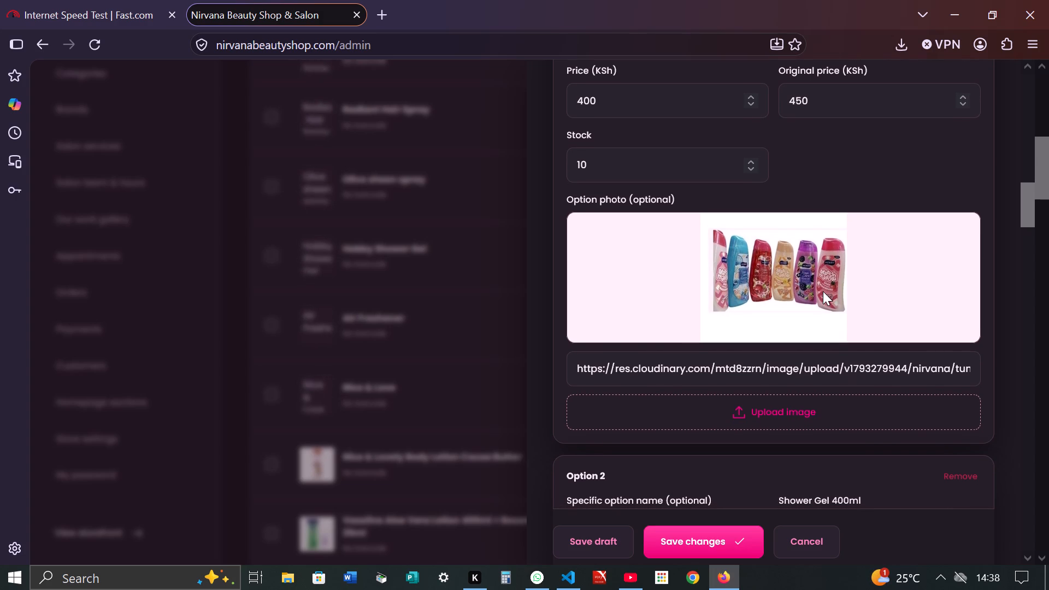
scroll(823, 291, "up", 1)
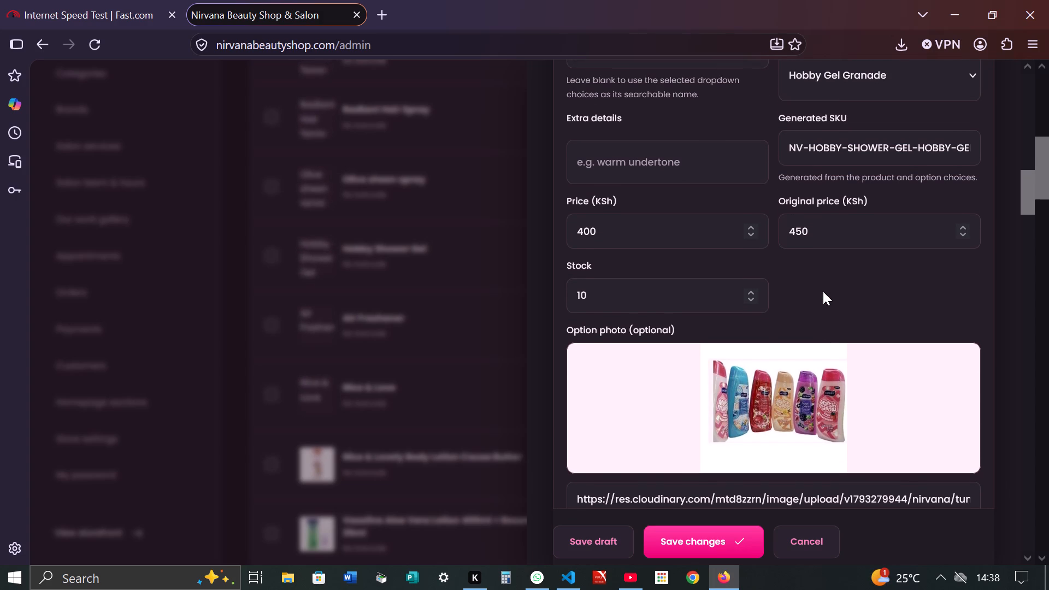
scroll(823, 291, "down", 2)
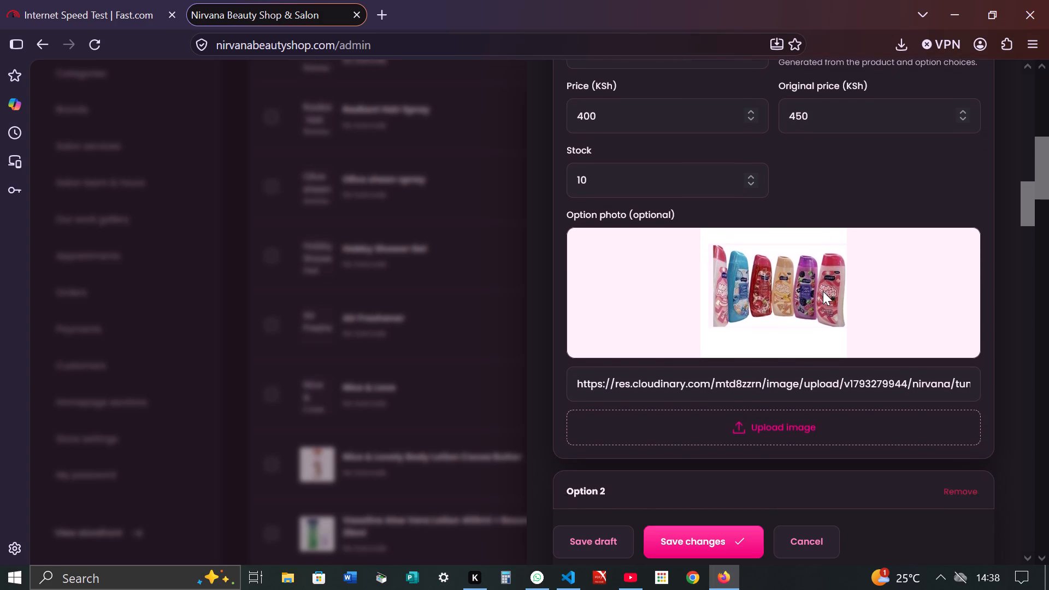
scroll(823, 291, "down", 1)
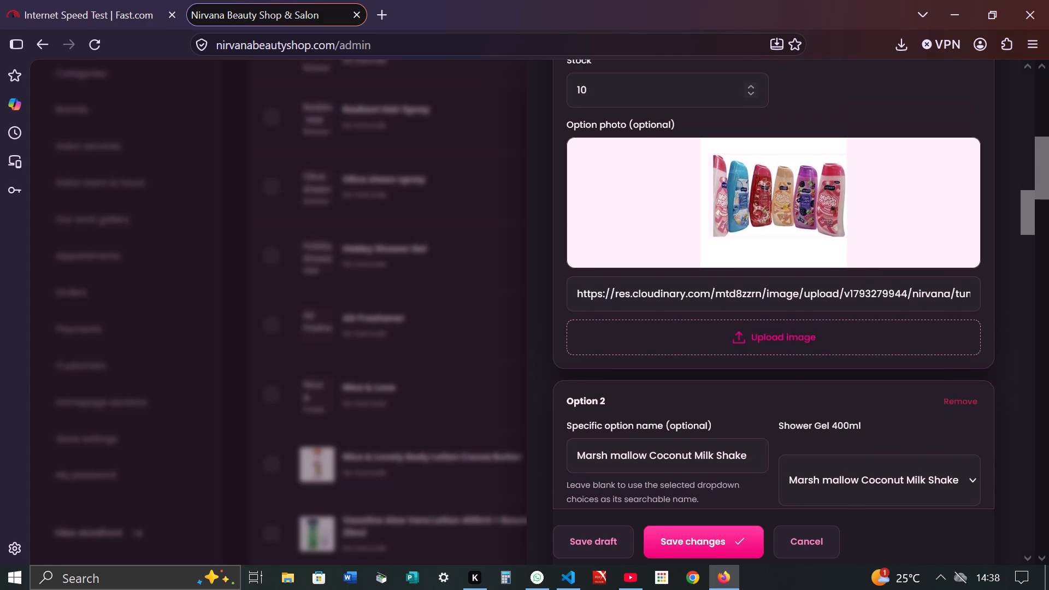
scroll(822, 280, "down", 1)
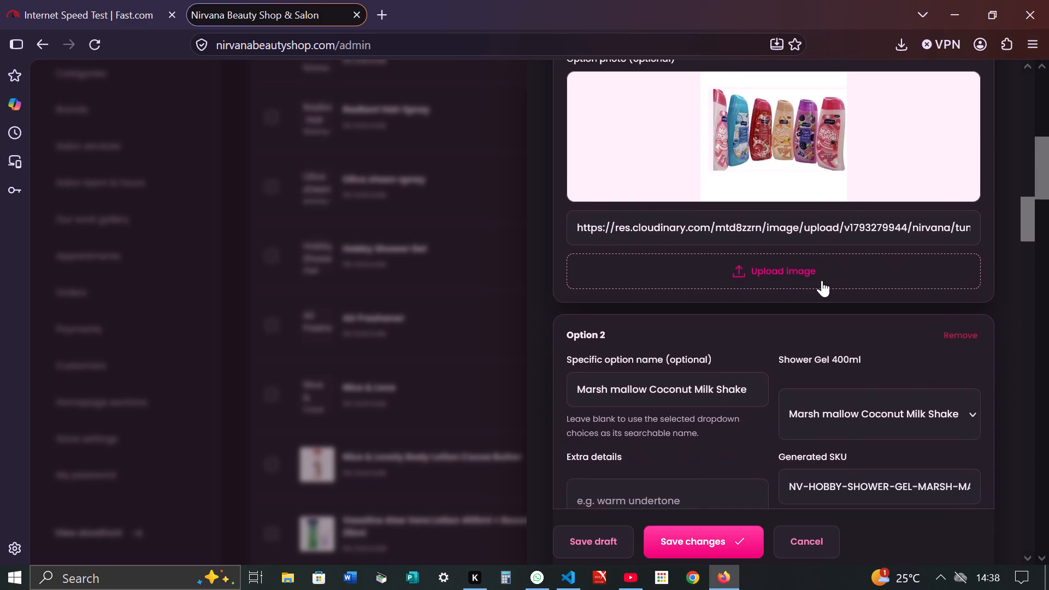
scroll(822, 280, "down", 1)
left_click(800, 533)
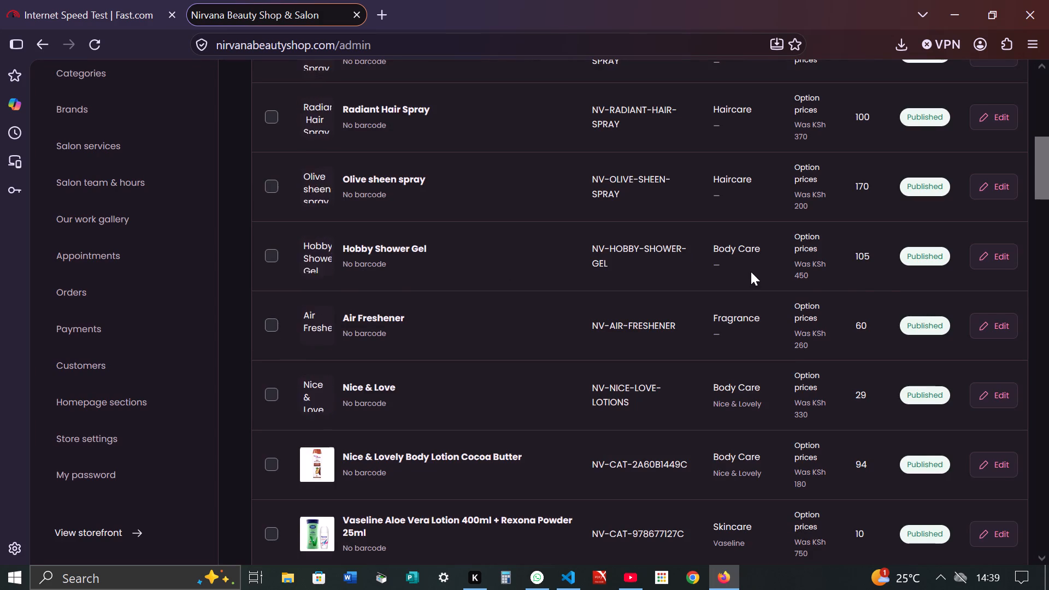
Reopen the Air Freshener record, check its first two options and product photo field, and save the record.
left_click(978, 332)
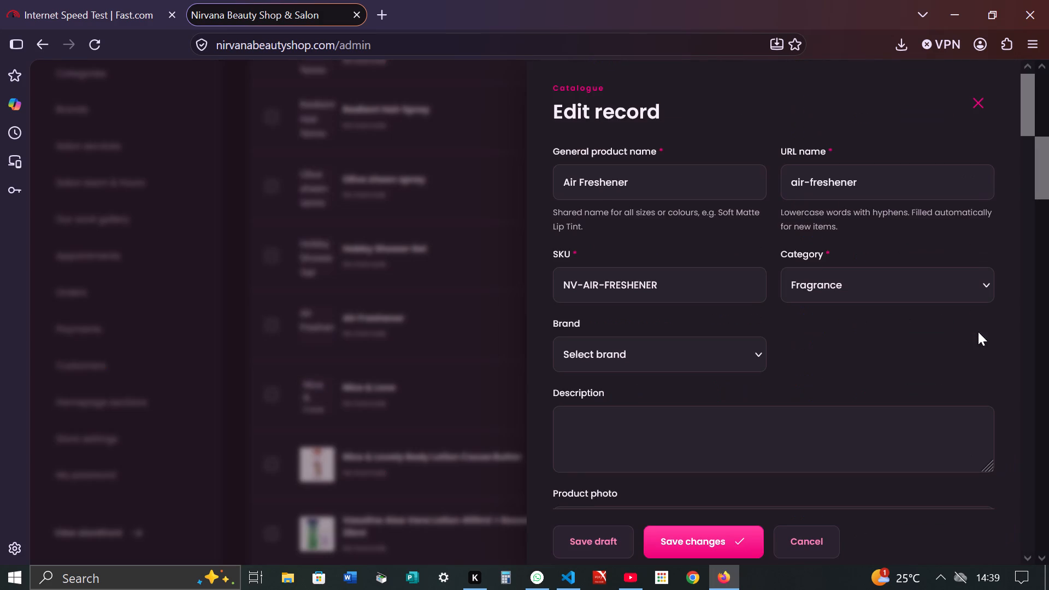
scroll(844, 346, "down", 8)
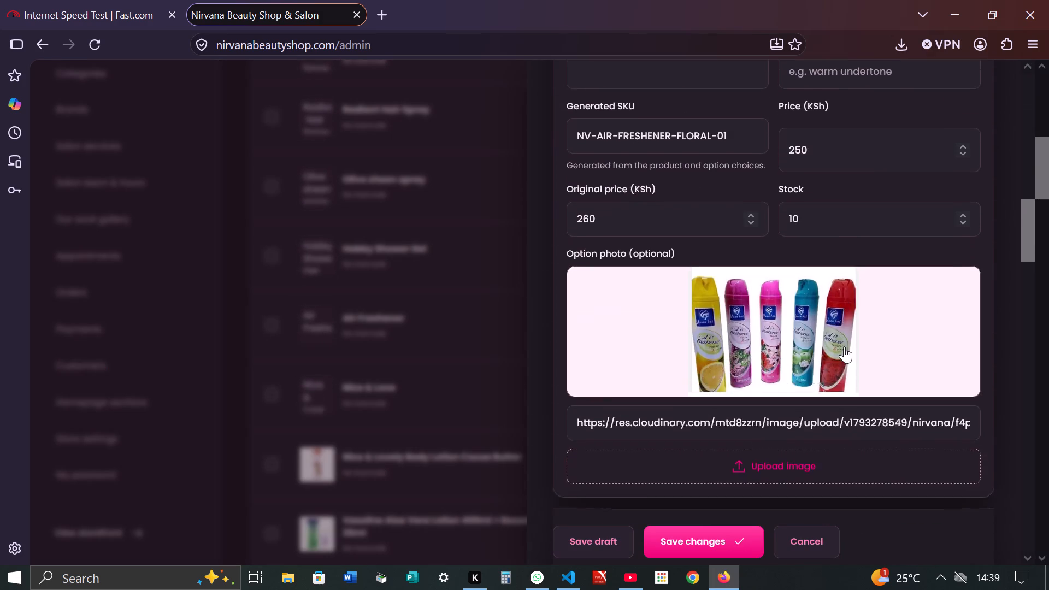
scroll(844, 346, "down", 1)
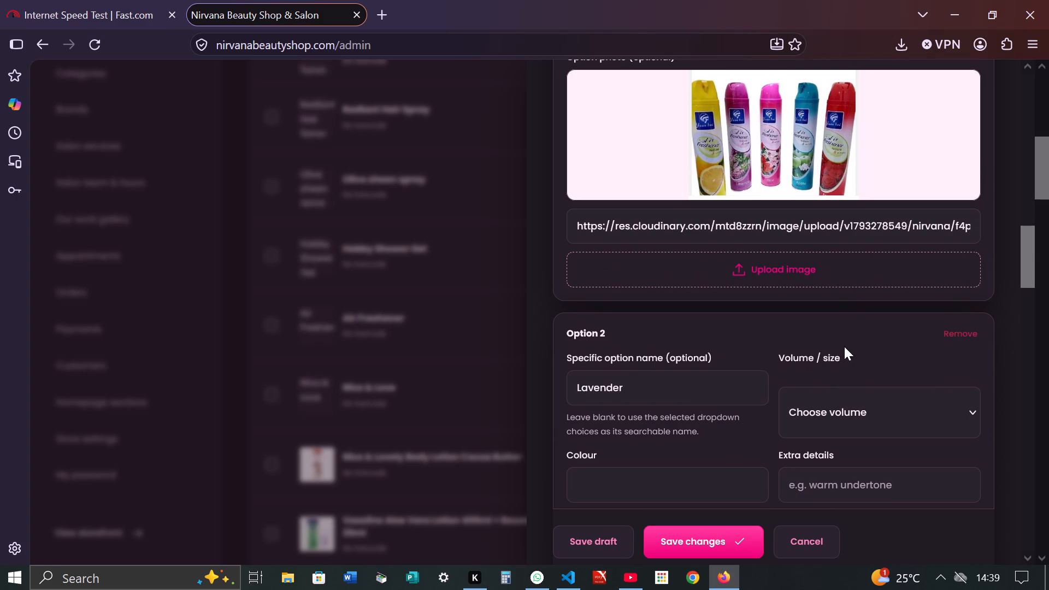
scroll(844, 346, "up", 7)
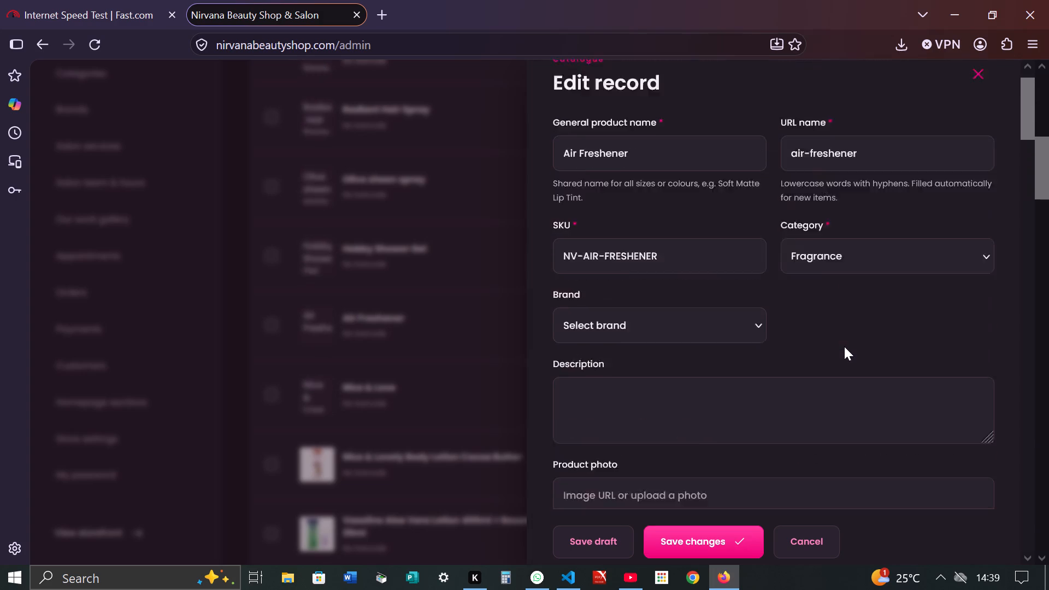
left_click(742, 539)
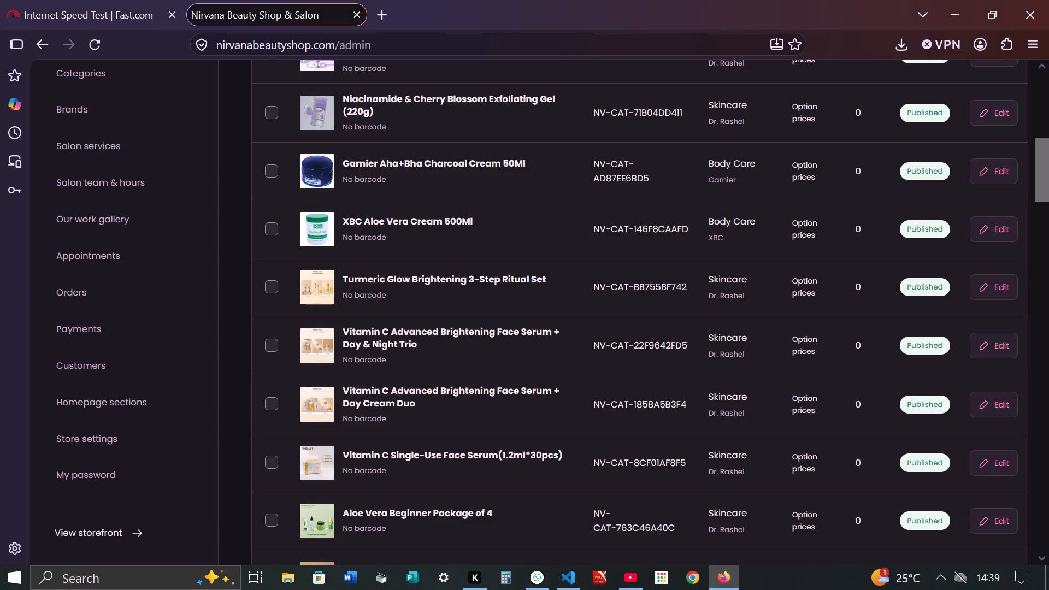
Go from page 1 of the catalogue to page 3.
scroll(636, 345, "down", 15)
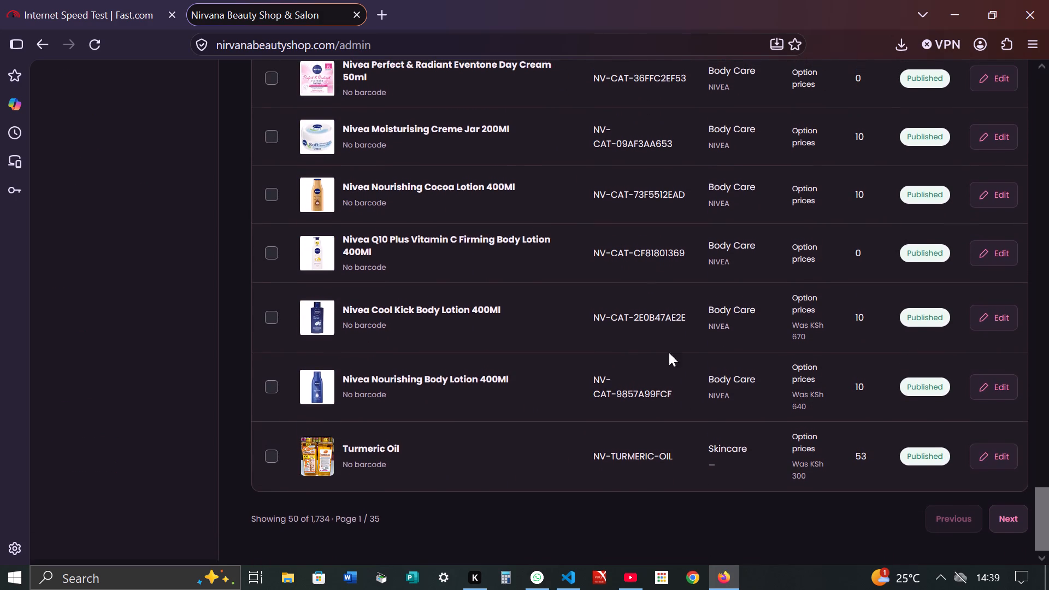
left_click(999, 517)
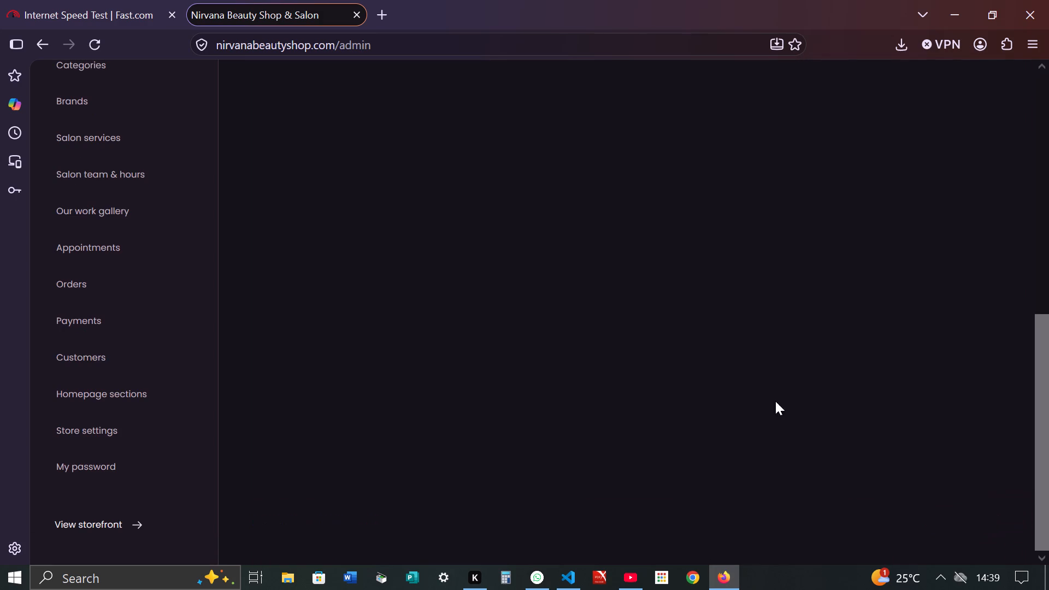
scroll(718, 374, "down", 7)
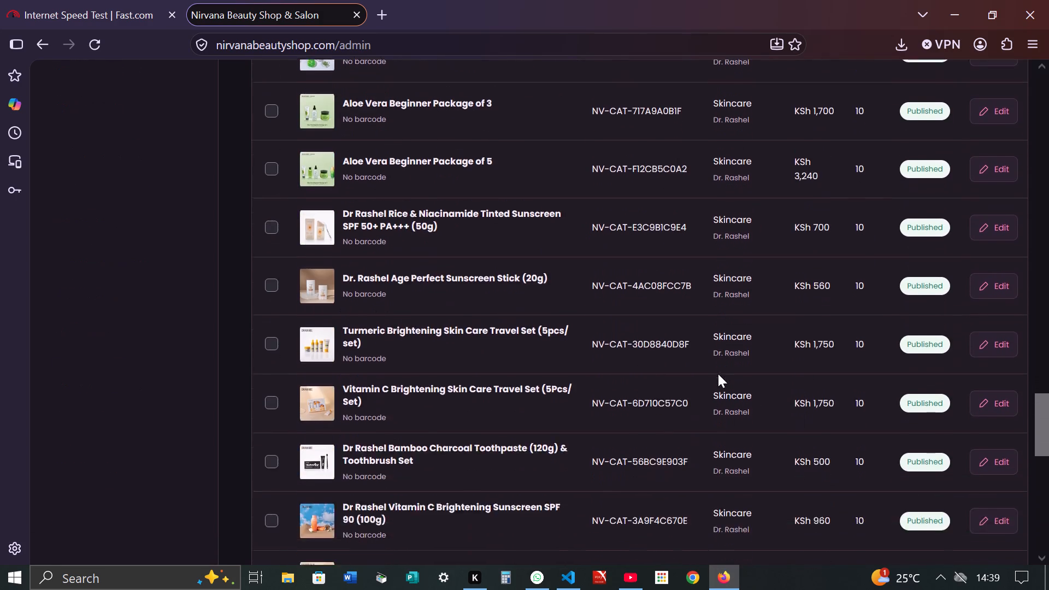
scroll(718, 374, "down", 4)
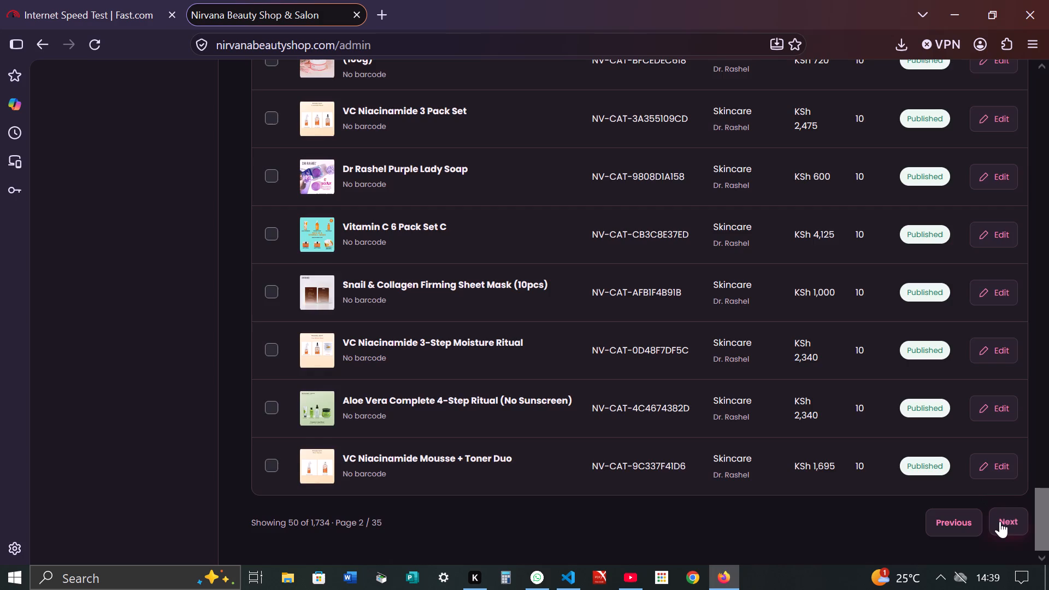
left_click(1000, 521)
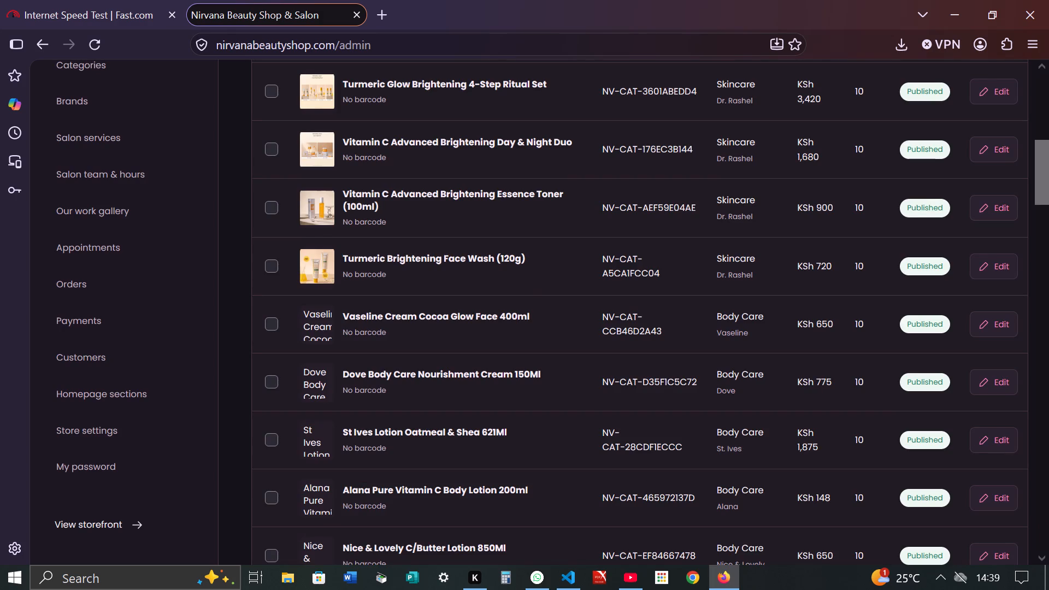
Examine the products, prices and stock on page 3 of the catalogue, from the Dr. Rashel sets to the body lotions.
scroll(738, 370, "down", 1)
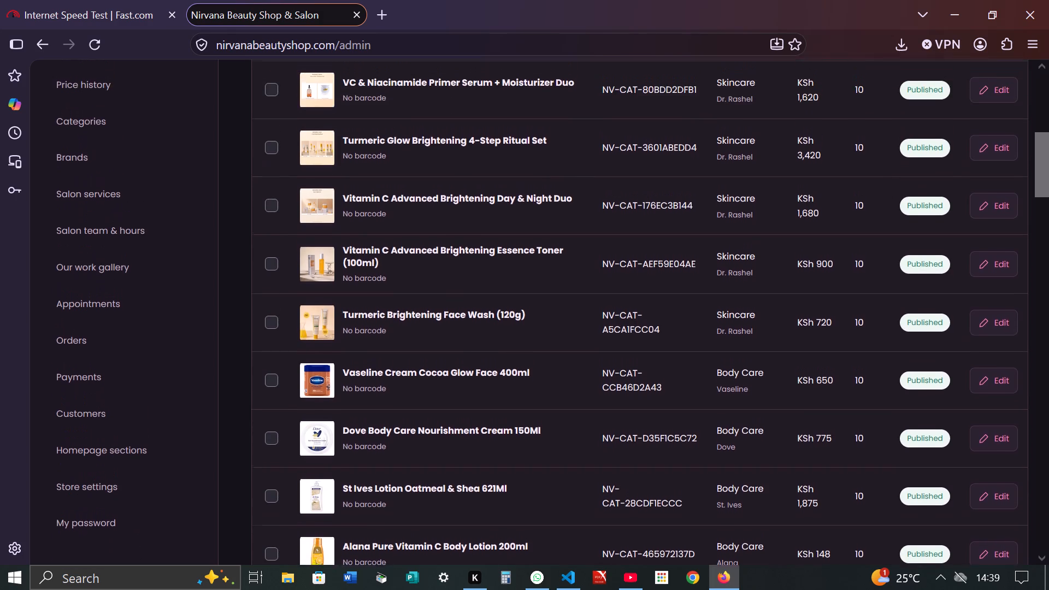
scroll(738, 370, "down", 5)
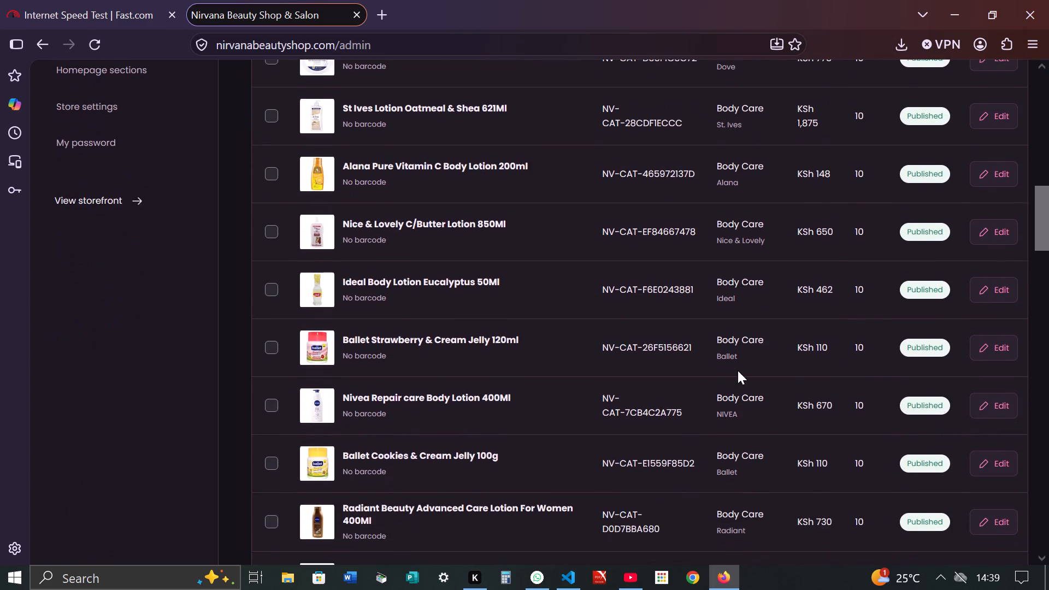
scroll(738, 370, "down", 2)
scroll(738, 370, "up", 2)
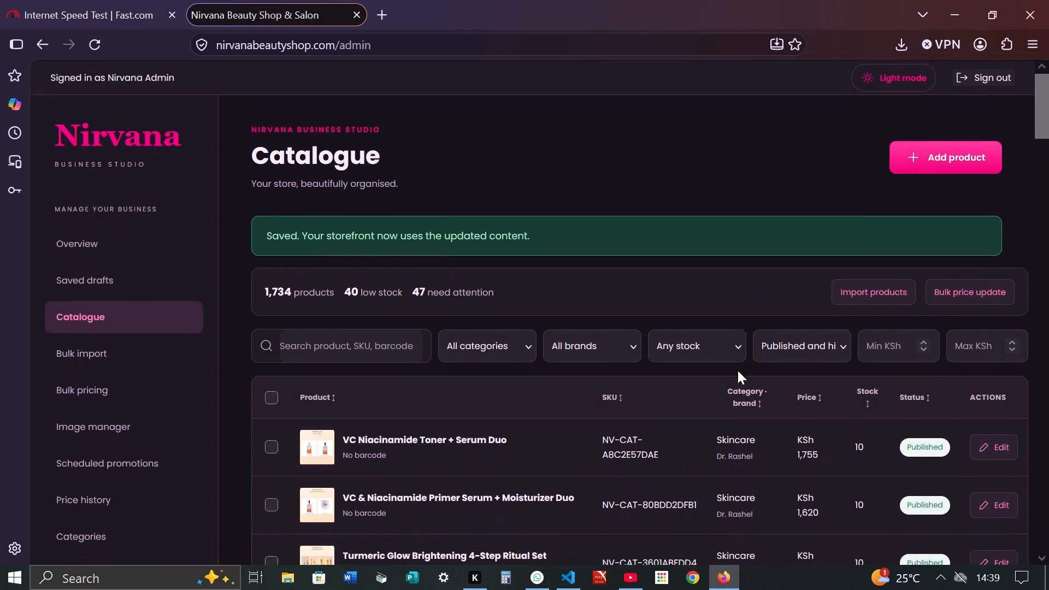
scroll(738, 370, "down", 4)
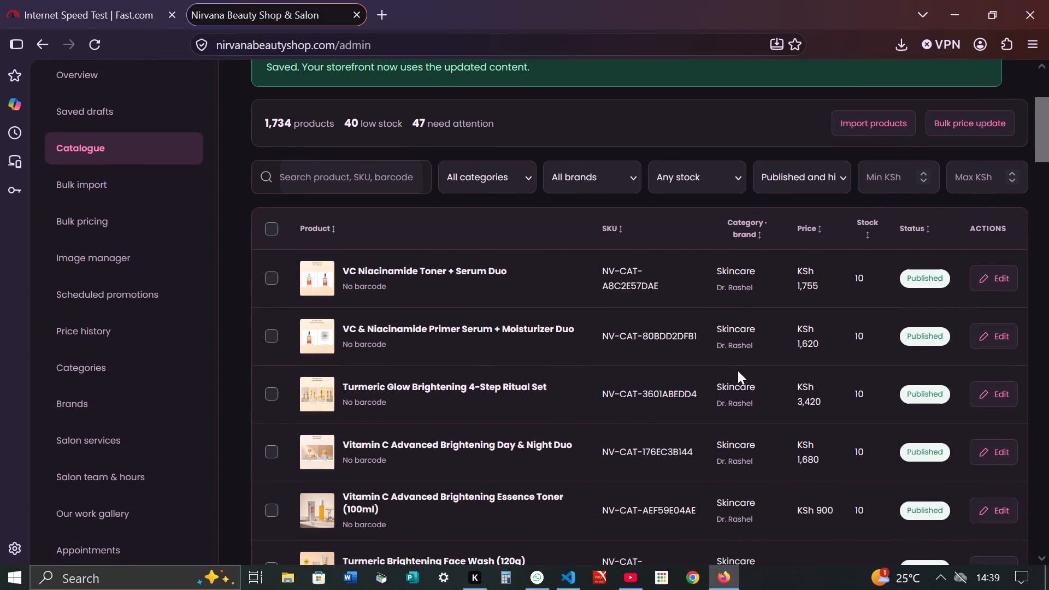
scroll(738, 370, "down", 2)
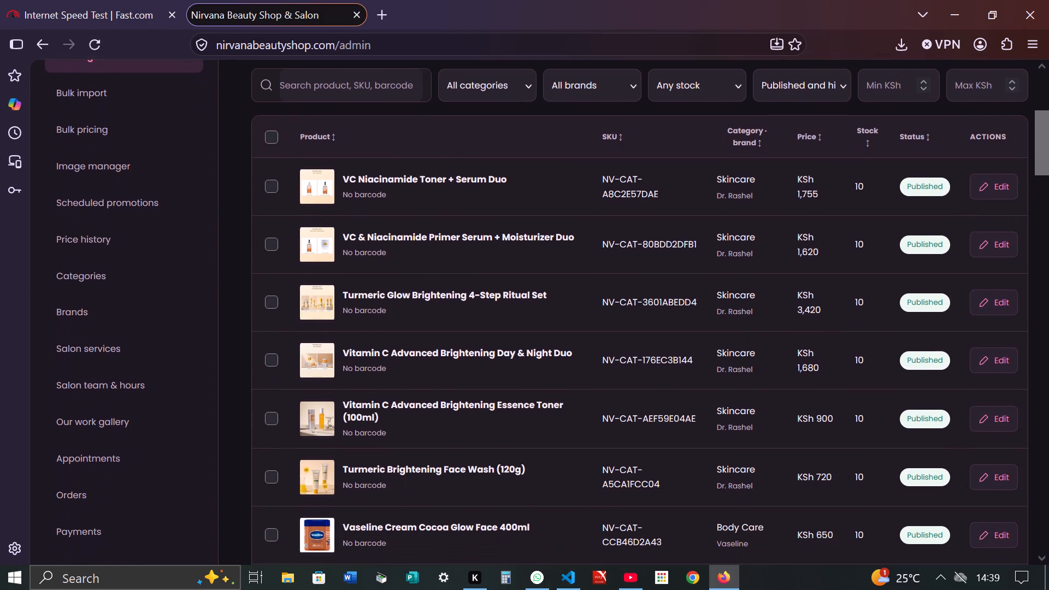
scroll(738, 370, "down", 2)
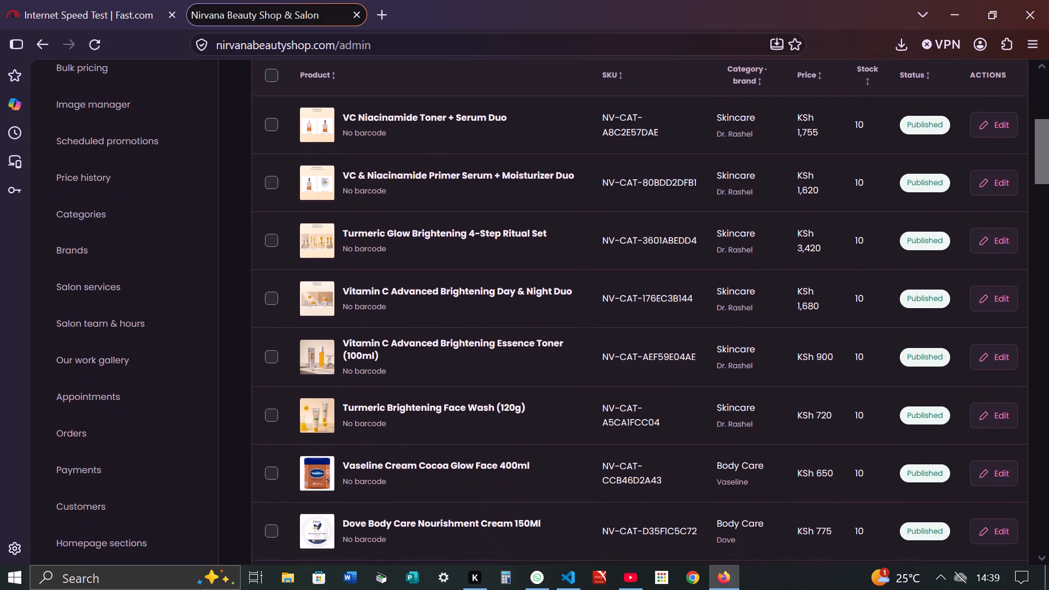
scroll(738, 370, "down", 1)
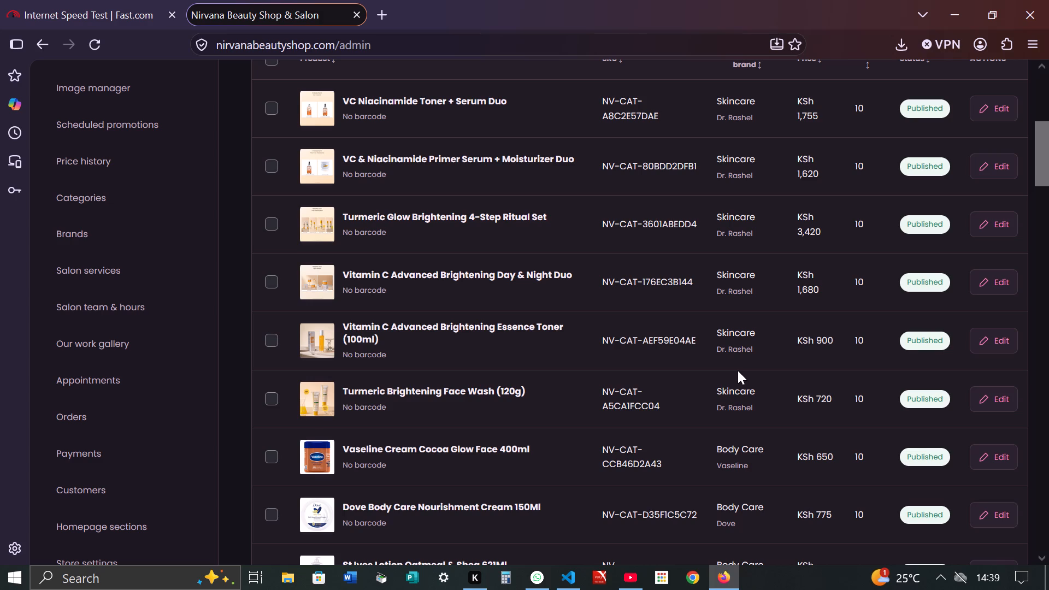
Open the VC Niacinamide Toner + Serum Duo record, look over its photo and options, and clear Option 1's stock value.
scroll(856, 238, "up", 1)
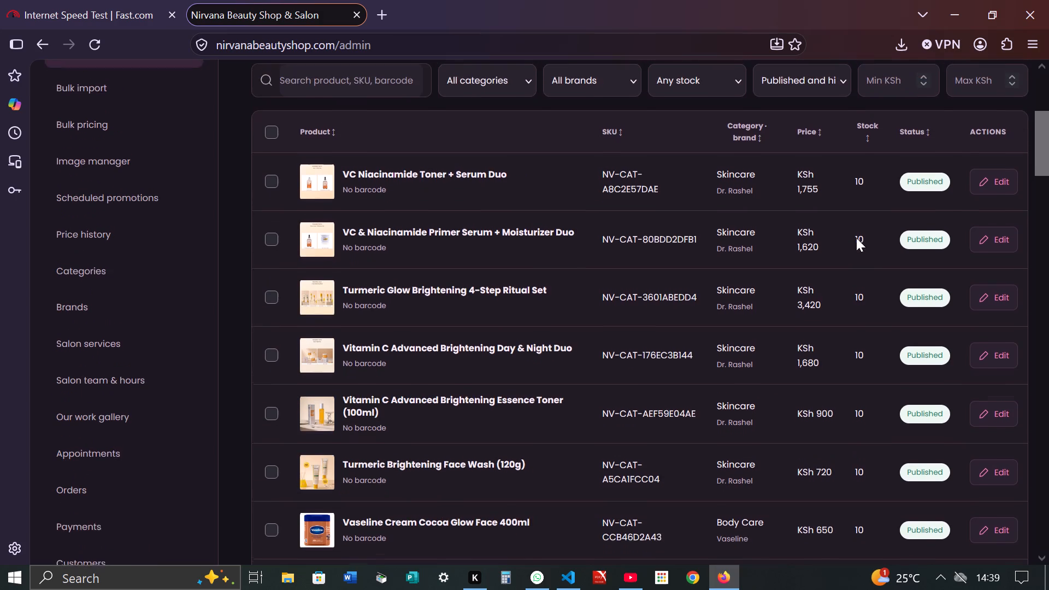
scroll(856, 238, "up", 1)
left_click(983, 175)
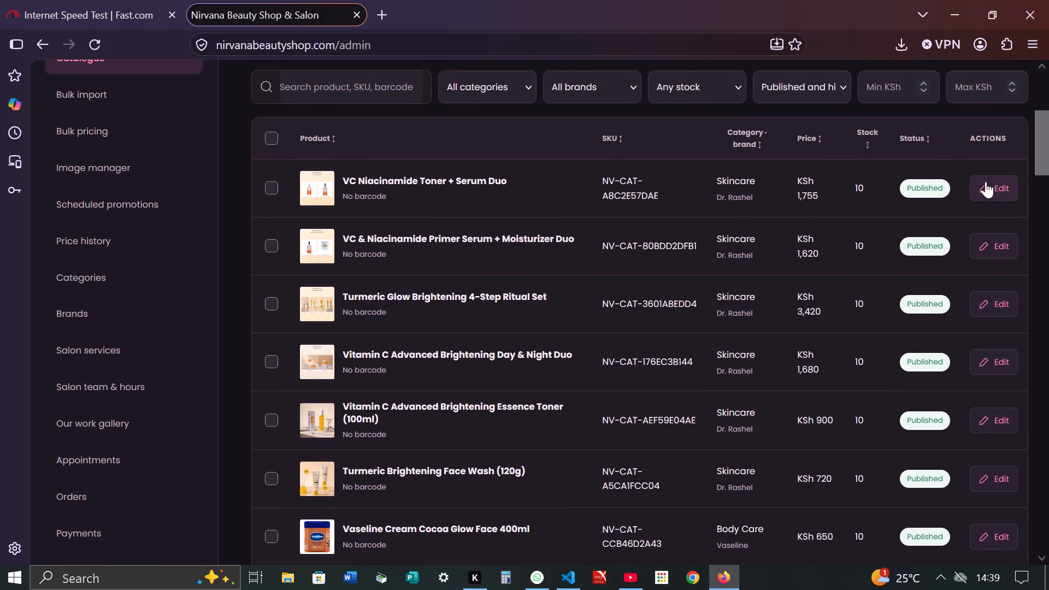
left_click(986, 181)
scroll(811, 368, "down", 5)
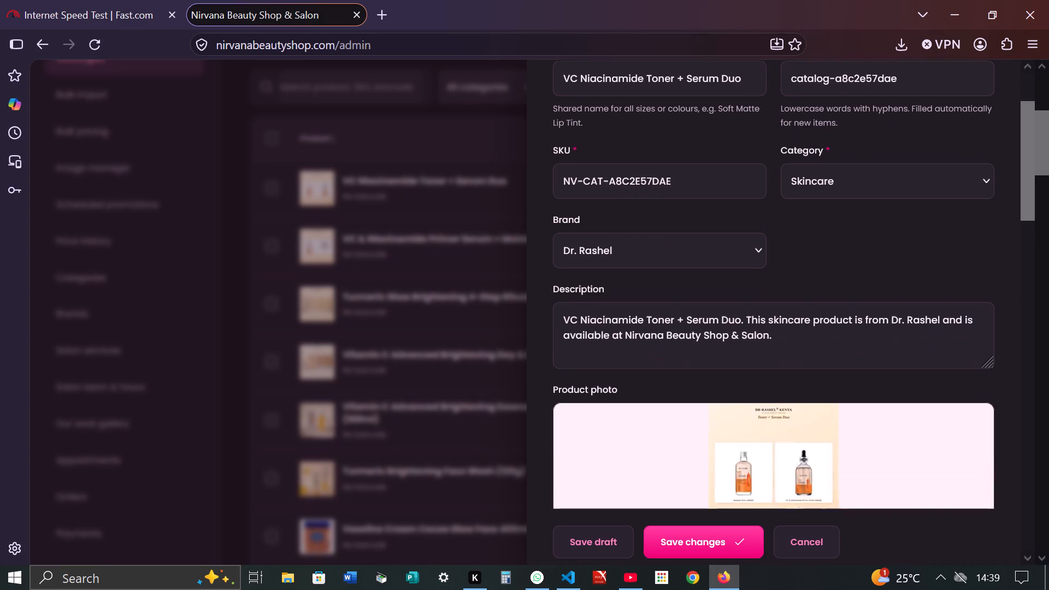
scroll(811, 368, "down", 4)
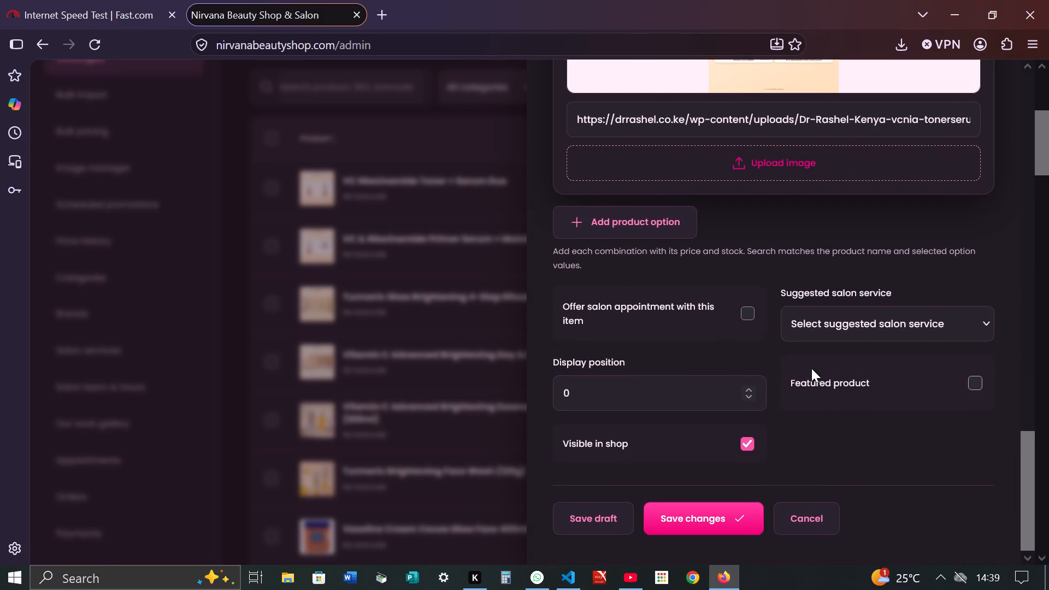
scroll(822, 276, "up", 8)
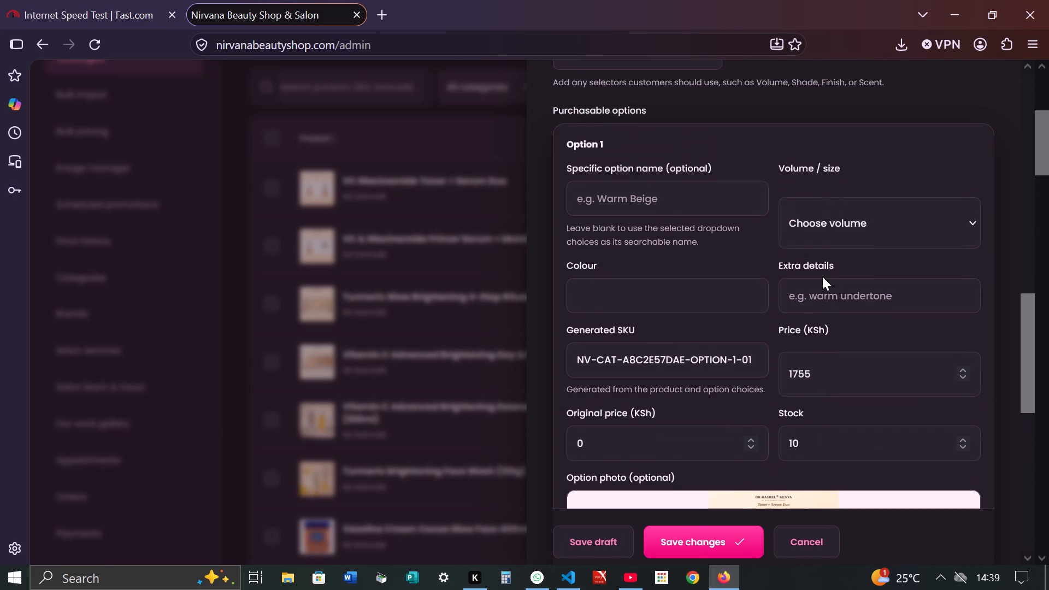
scroll(822, 276, "up", 1)
left_click(814, 450)
key("BackSpace")
key("BackSpace")
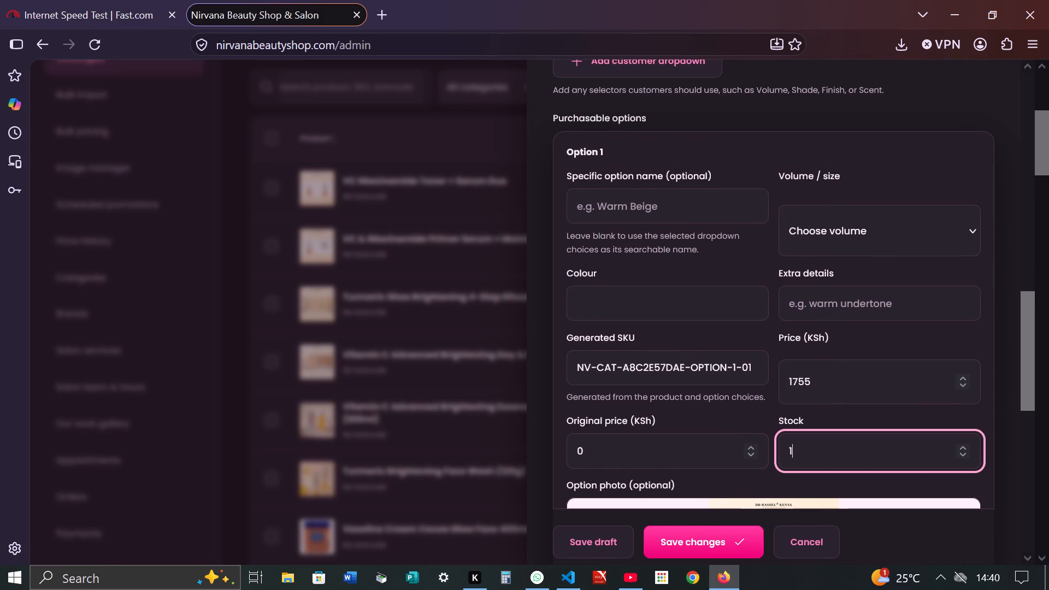
Set Option 1's stock to 0 and save the VC Niacinamide Toner + Serum Duo record.
key("BackSpace")
key("BackSpace")
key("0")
left_click(722, 534)
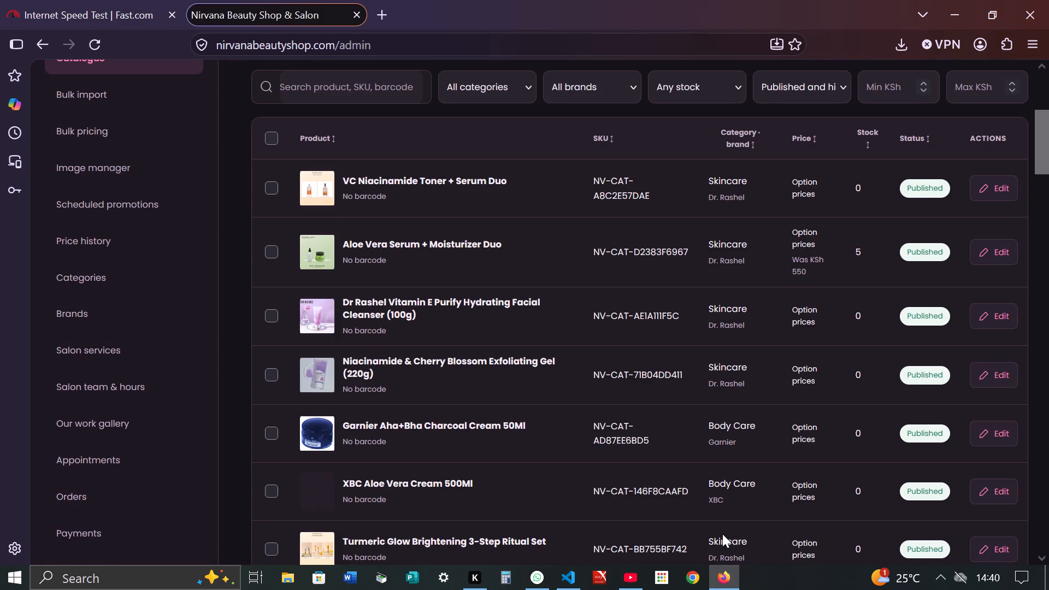
Go from page 1 of the catalogue back to page 3.
scroll(722, 534, "down", 14)
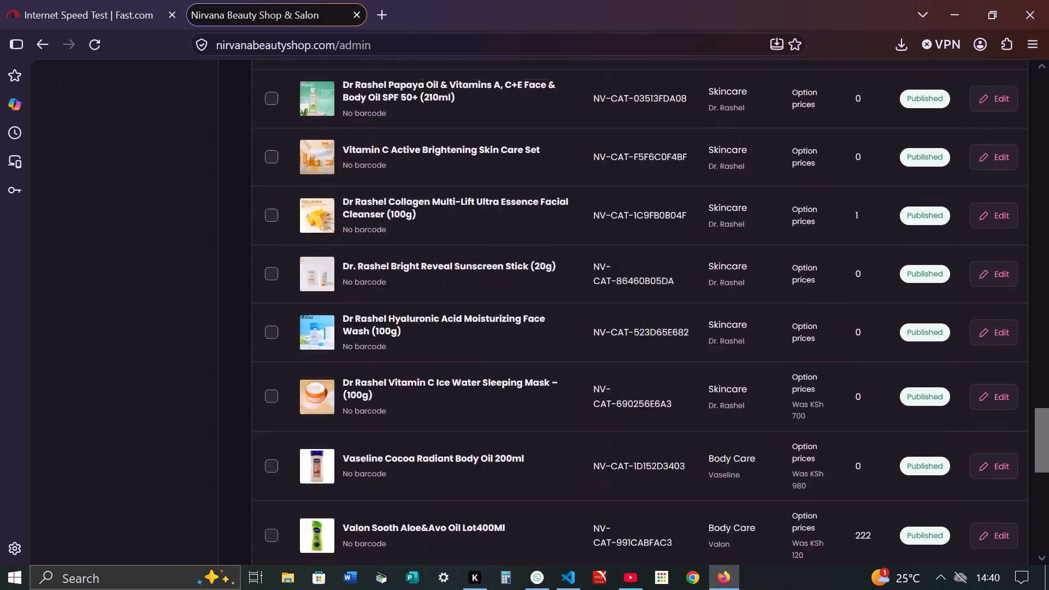
scroll(722, 534, "down", 4)
left_click(1000, 528)
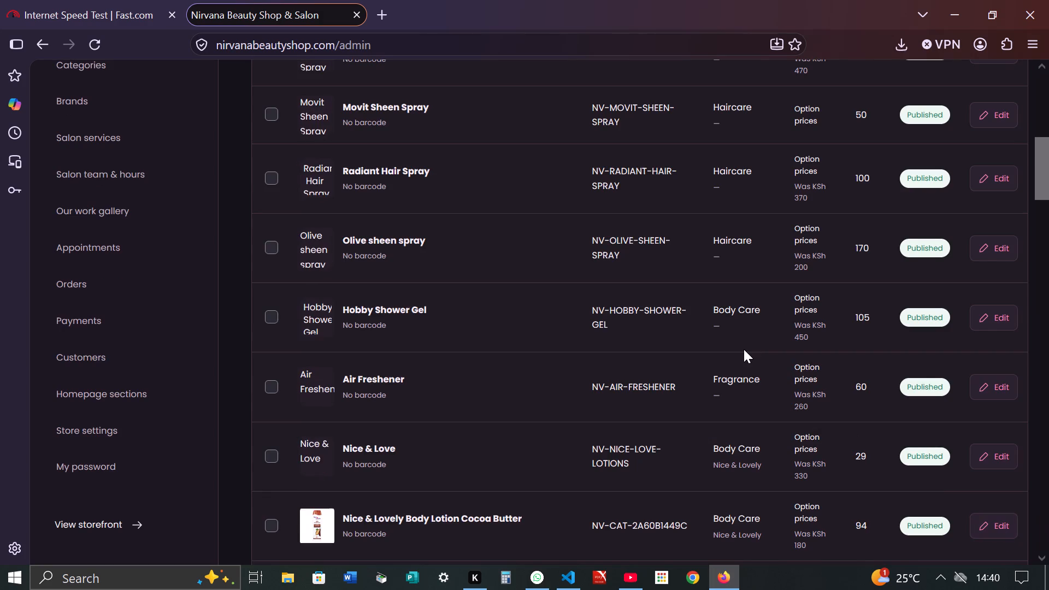
scroll(744, 349, "down", 10)
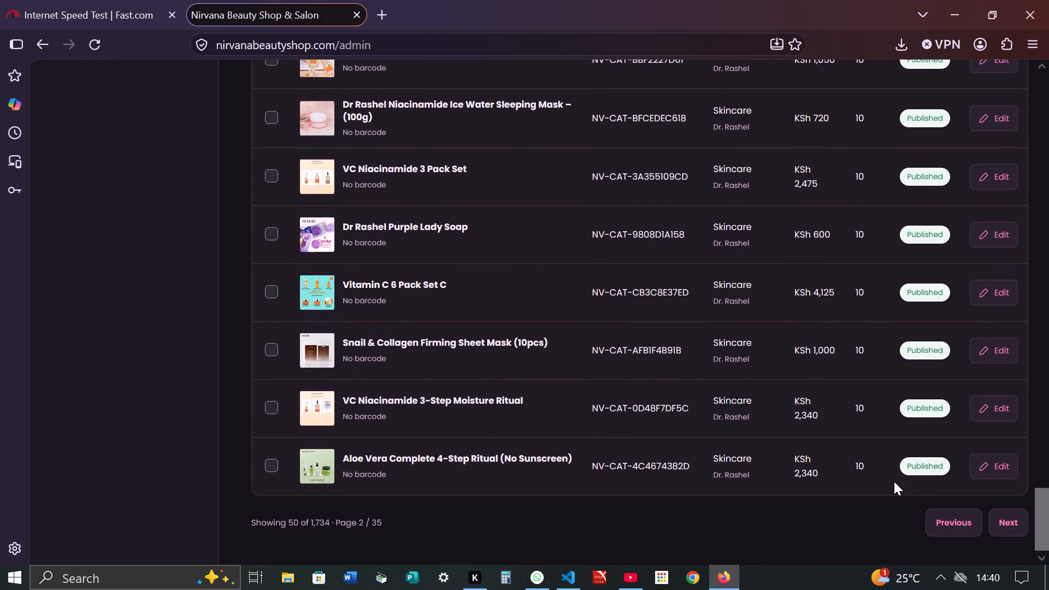
left_click(1007, 521)
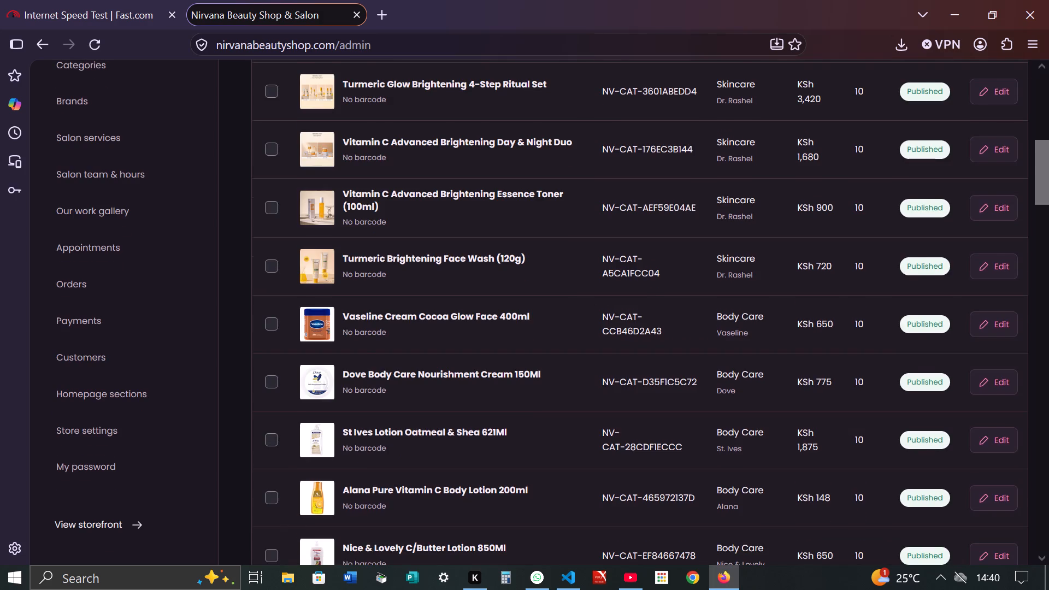
Open the VC & Niacinamide Primer Serum + Moisturizer Duo record for editing and go past its product photo towards the purchasable options.
scroll(414, 193, "up", 5)
scroll(414, 193, "down", 1)
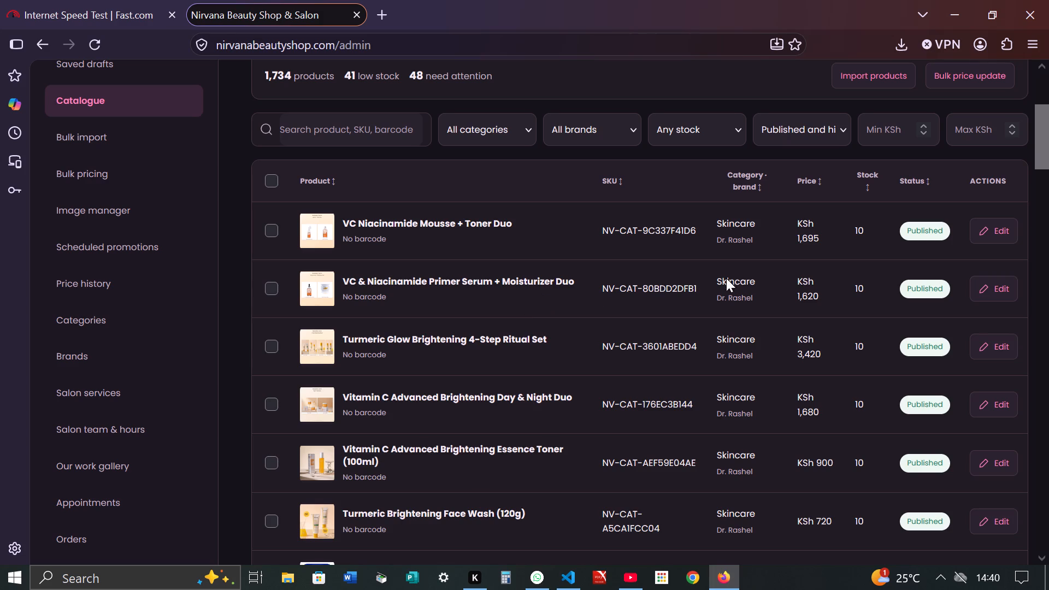
left_click(992, 282)
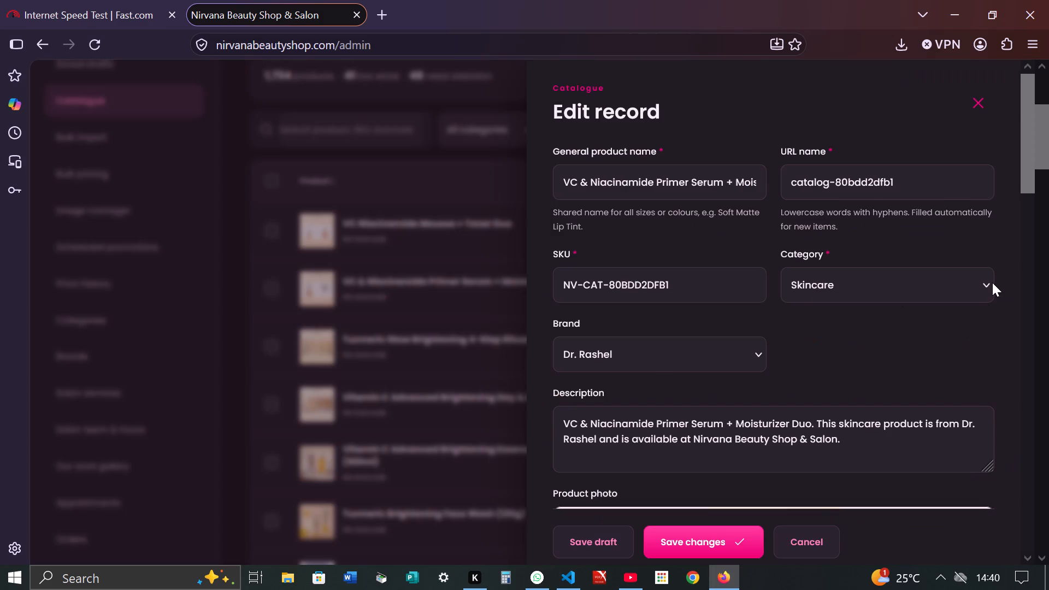
scroll(655, 362, "down", 4)
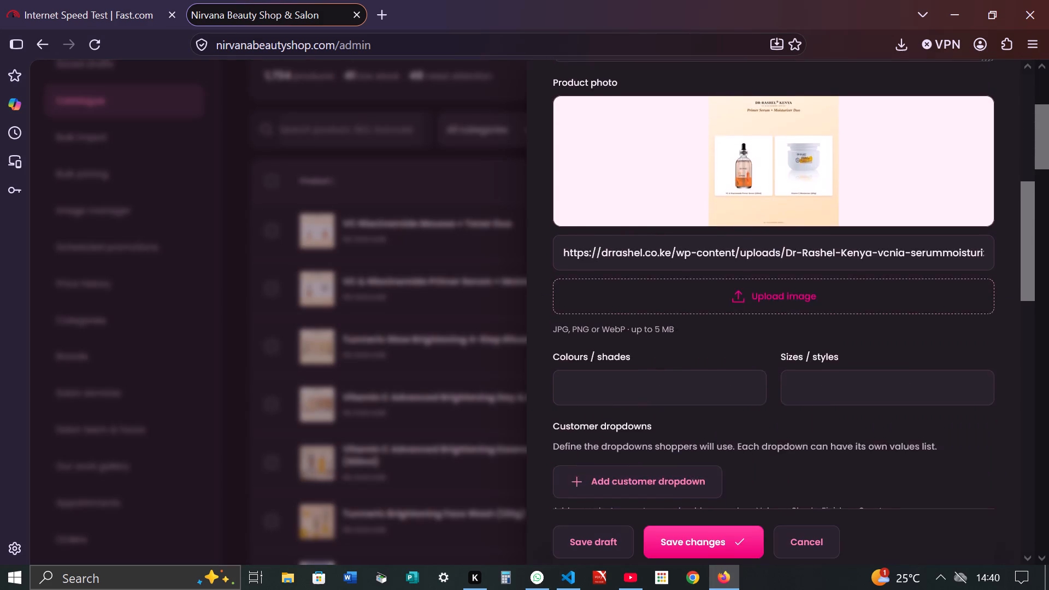
Clear Option 1's stock value in the VC & Niacinamide Primer Serum + Moisturizer Duo record.
scroll(655, 362, "down", 5)
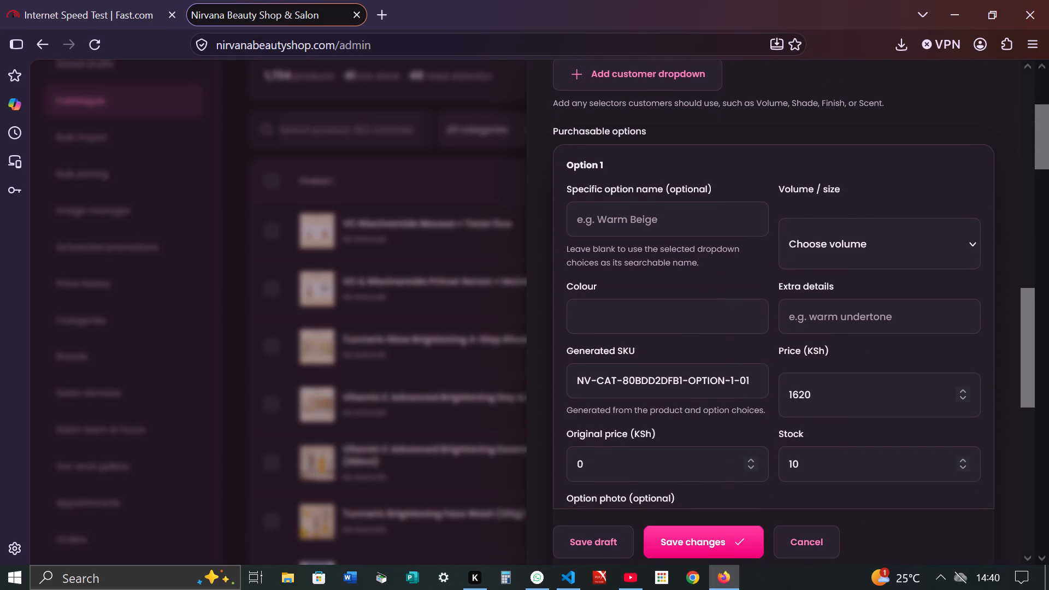
left_click(802, 467)
key("BackSpace")
key("BackSpace")
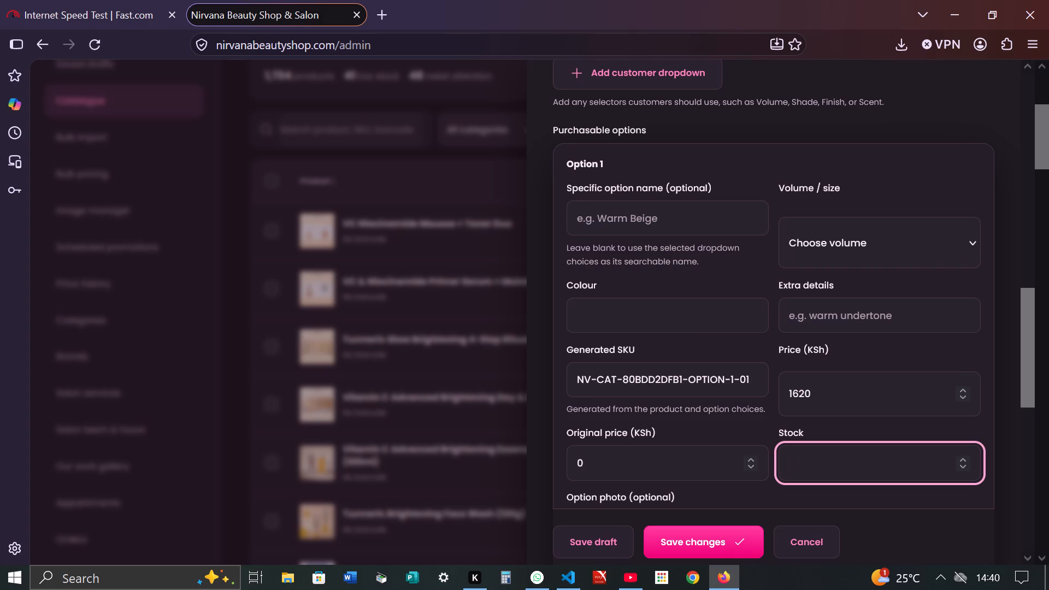
Set Option 1's stock to 0 in the VC & Niacinamide Primer Serum + Moisturizer Duo record and save the changes.
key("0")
left_click(707, 538)
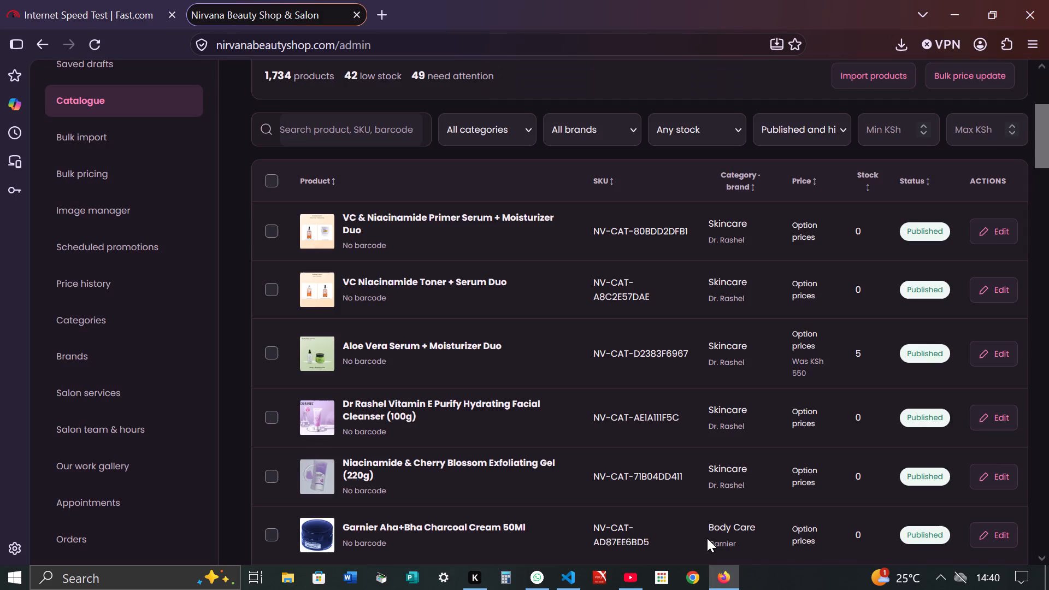
Go from page 1 of the catalogue back to page 3, to the first products in its list.
scroll(860, 551, "down", 3)
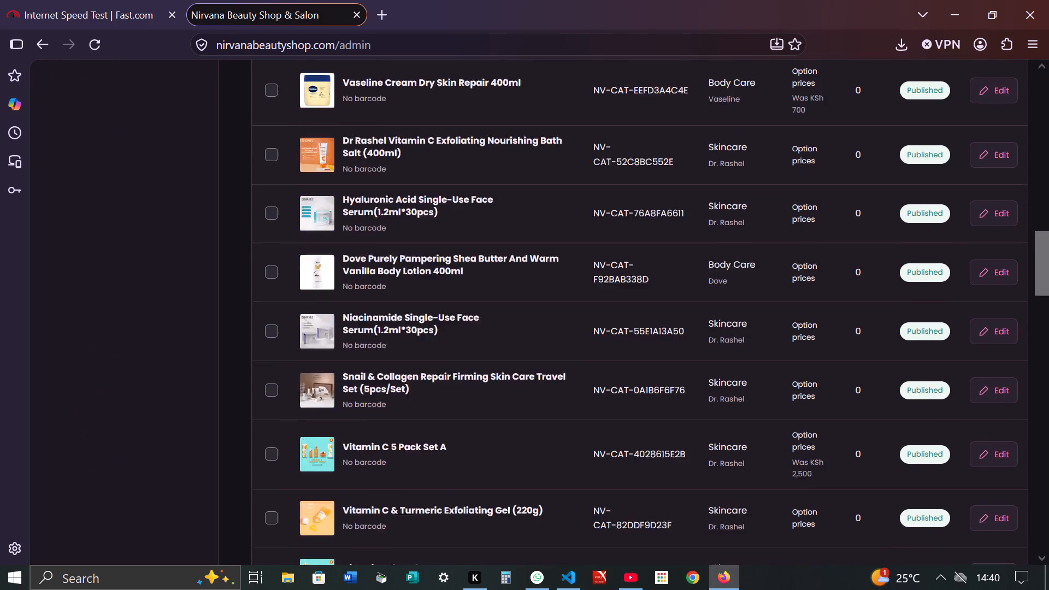
scroll(860, 551, "down", 7)
left_click(993, 522)
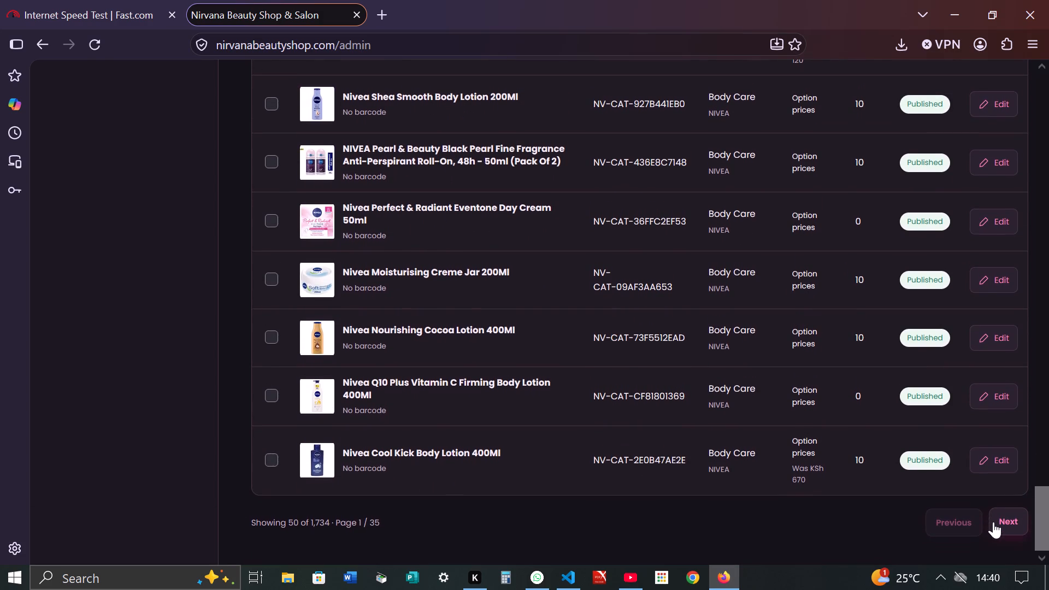
scroll(799, 441, "down", 7)
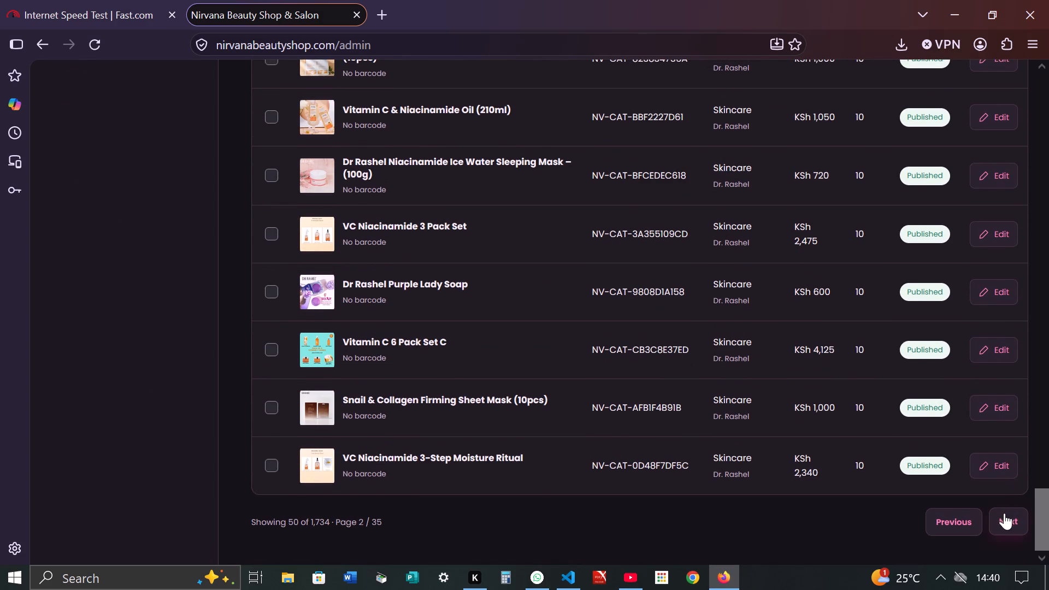
left_click(1004, 513)
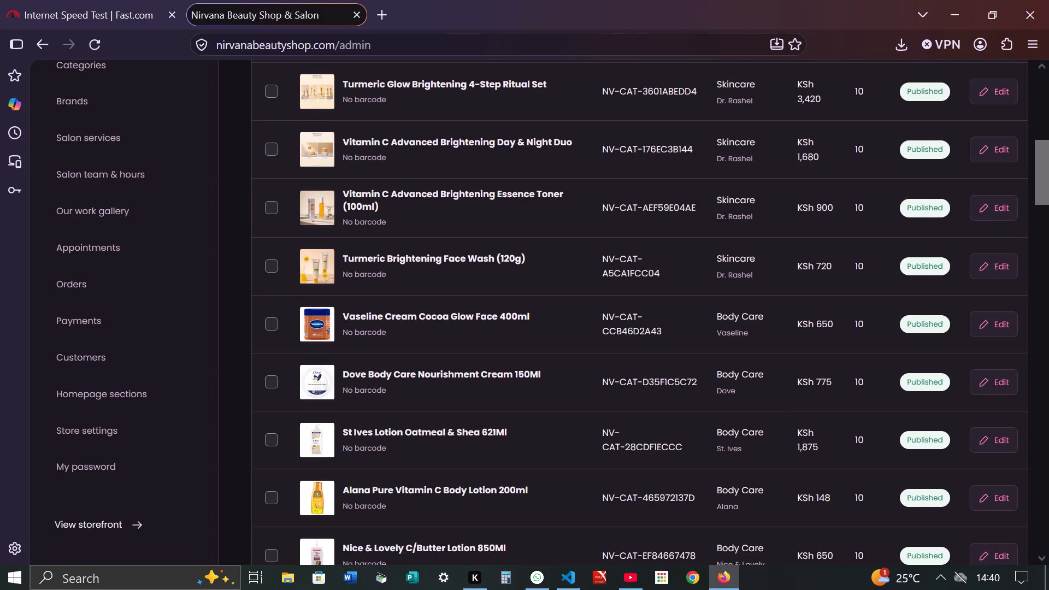
scroll(610, 327, "up", 1)
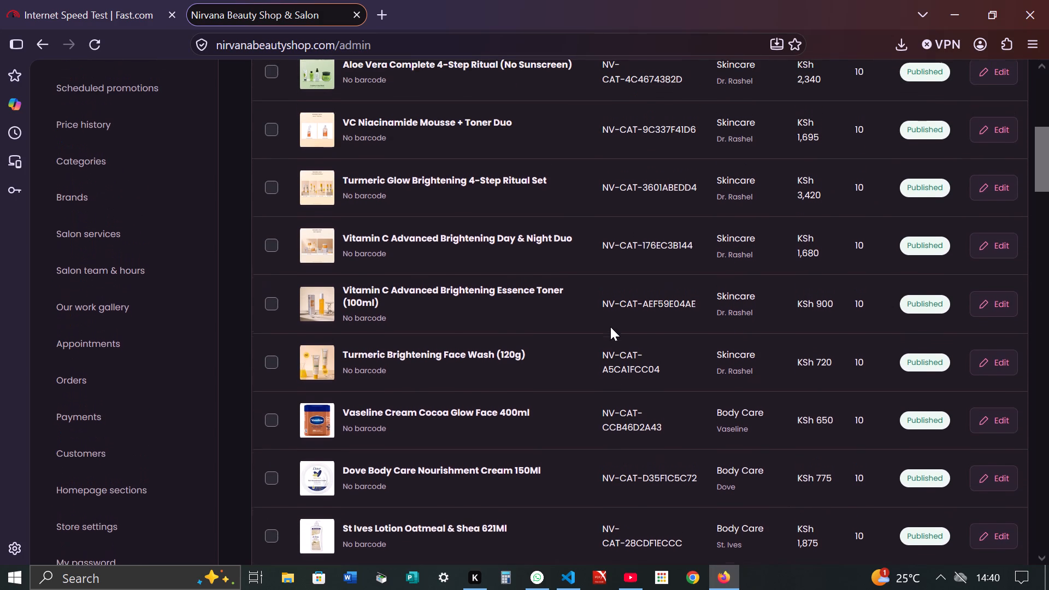
scroll(610, 327, "up", 1)
scroll(522, 180, "up", 1)
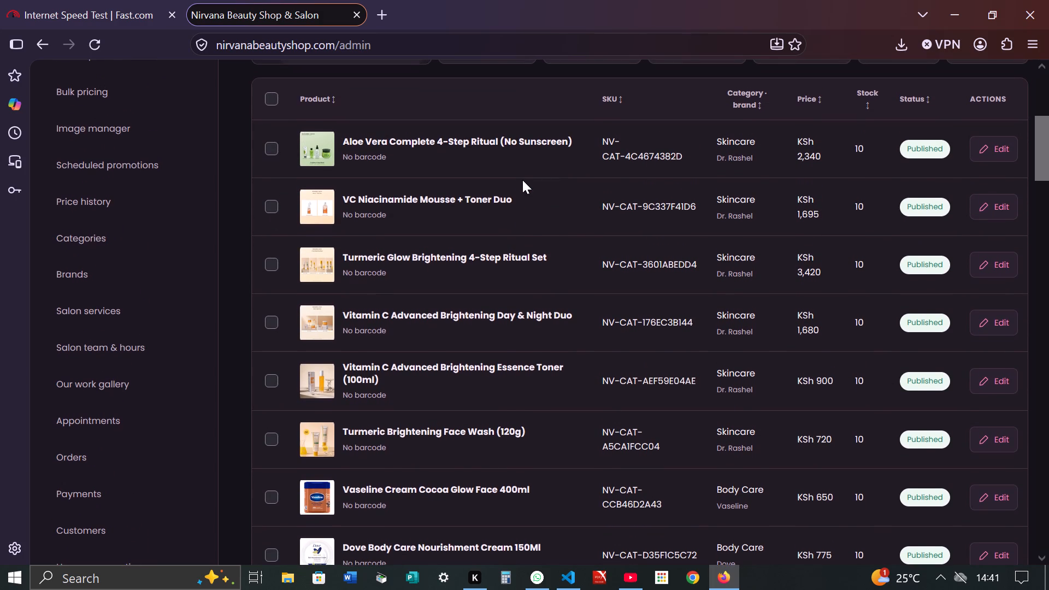
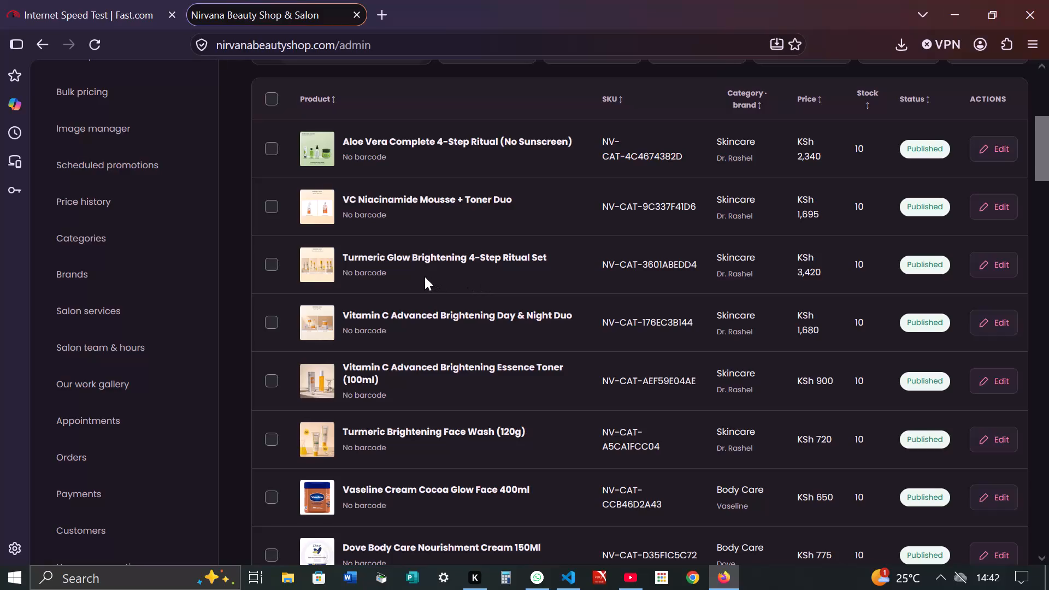
Examine the products, prices and stock on page 3 of the catalogue, from the Aloe Vera Complete 4-Step Ritual to the body lotions.
scroll(420, 276, "up", 6)
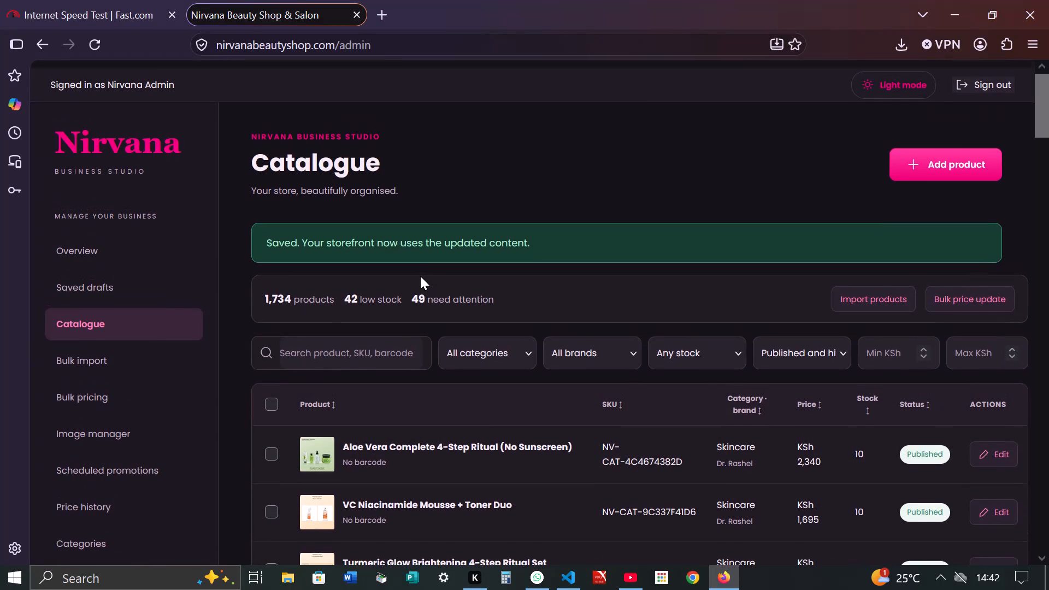
scroll(420, 276, "down", 3)
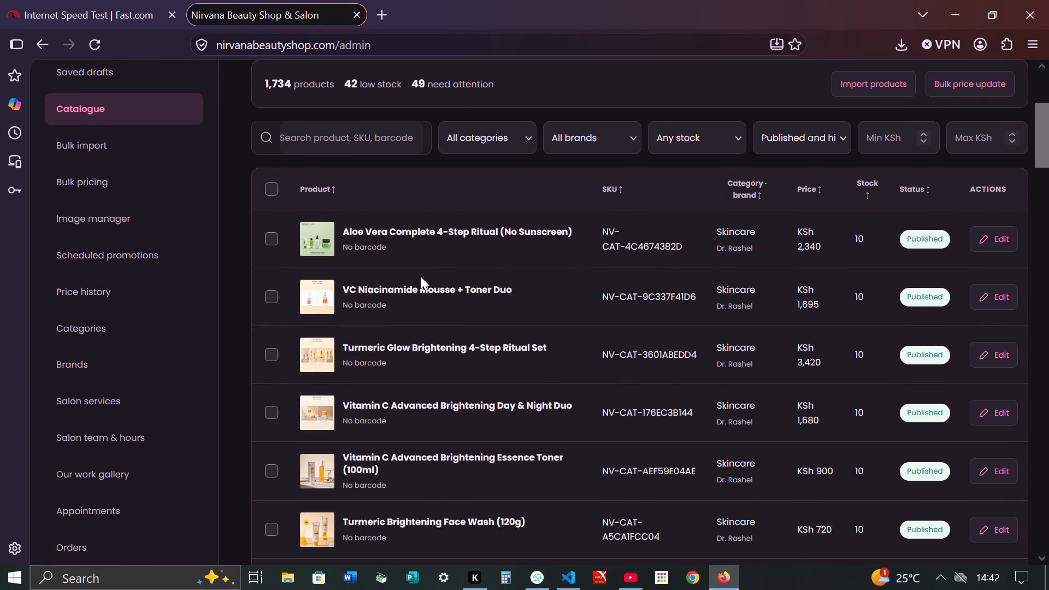
scroll(420, 276, "down", 2)
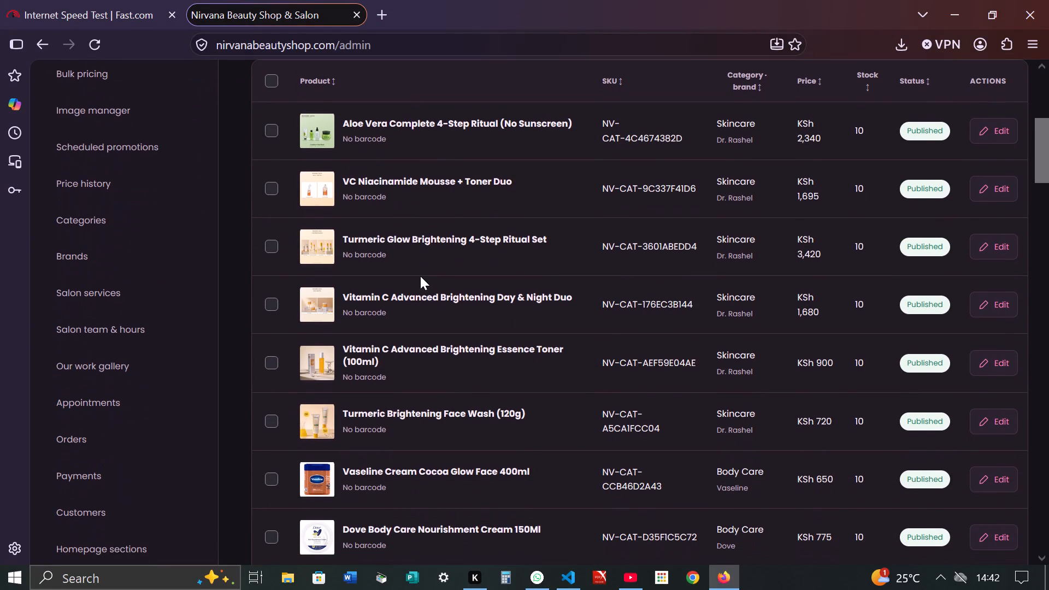
scroll(420, 276, "down", 3)
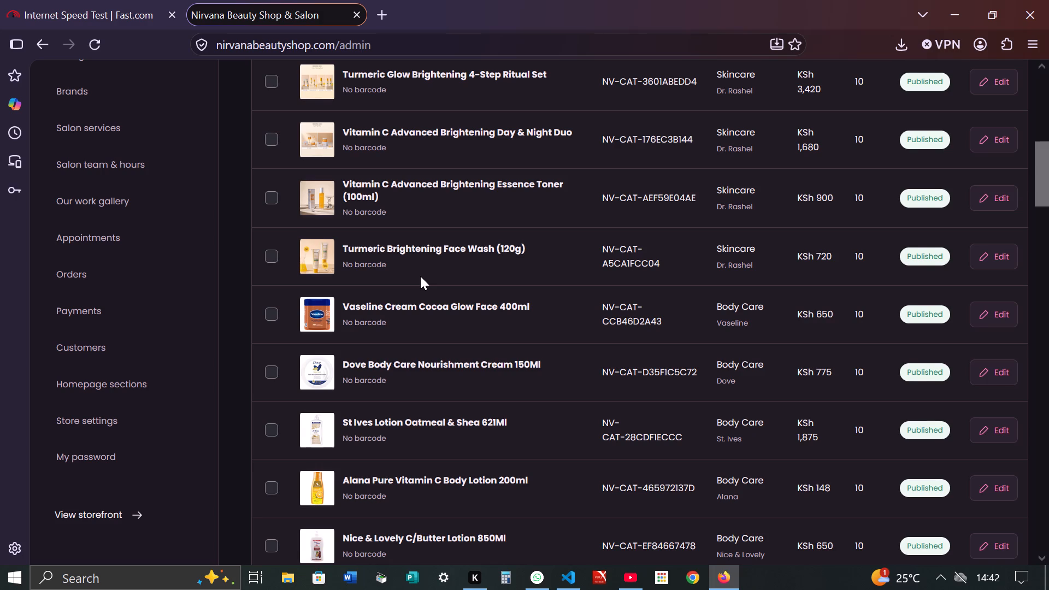
scroll(420, 276, "up", 2)
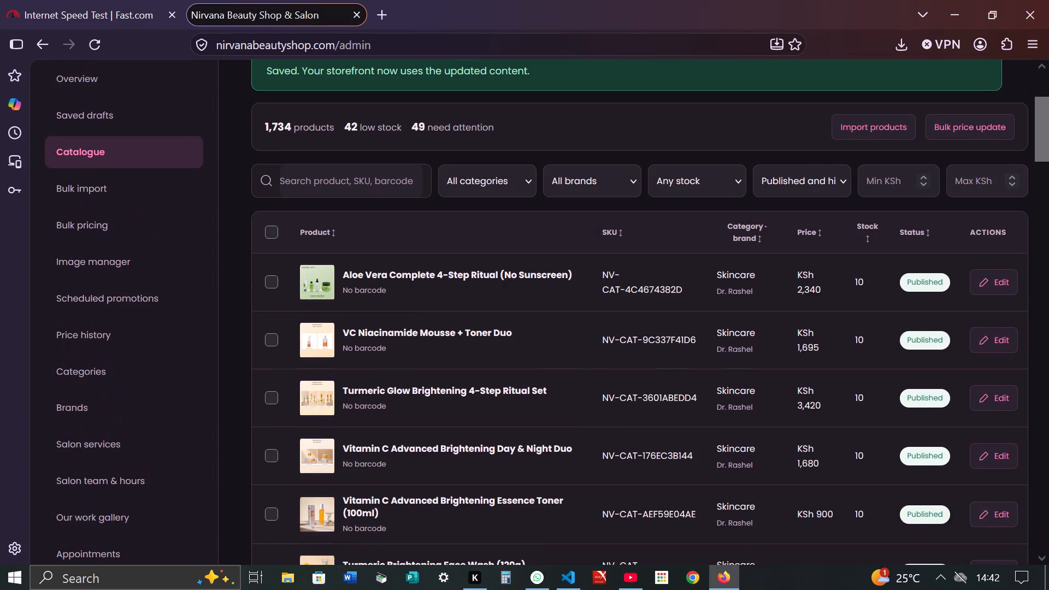
scroll(420, 276, "down", 1)
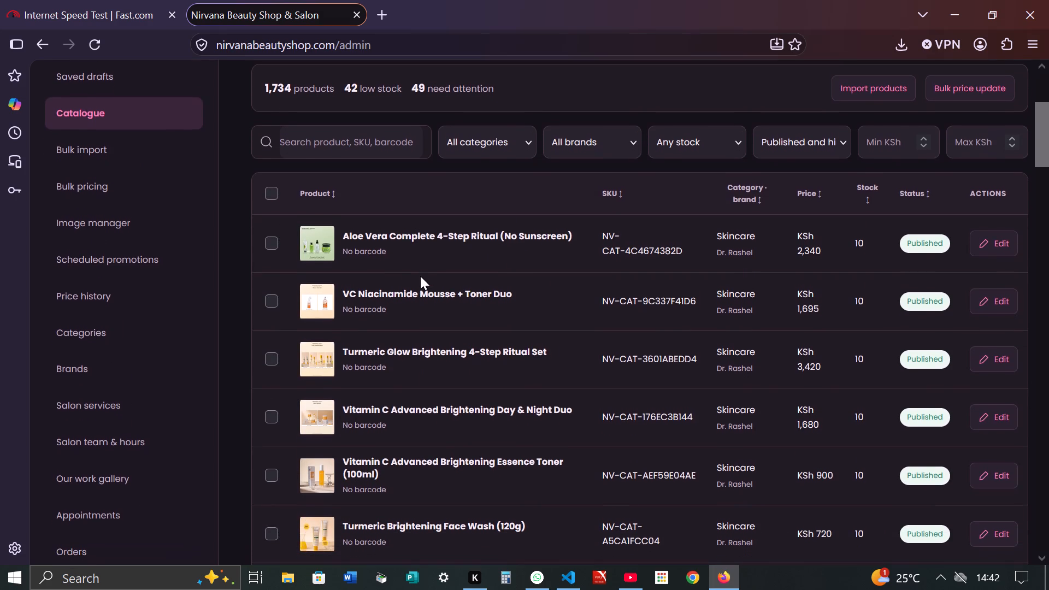
scroll(420, 276, "down", 2)
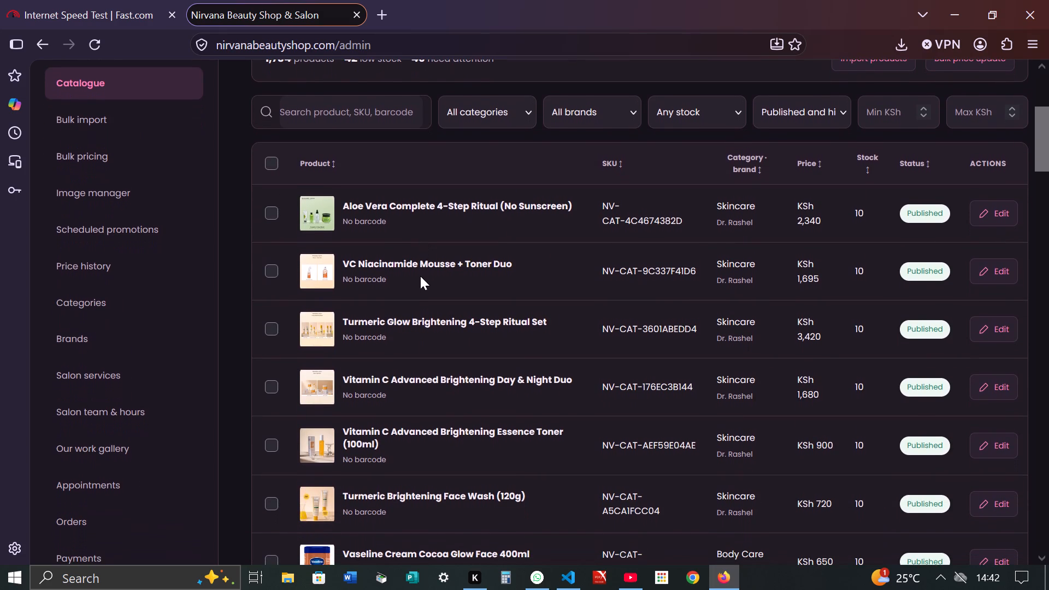
scroll(420, 276, "down", 1)
scroll(420, 276, "left", 1)
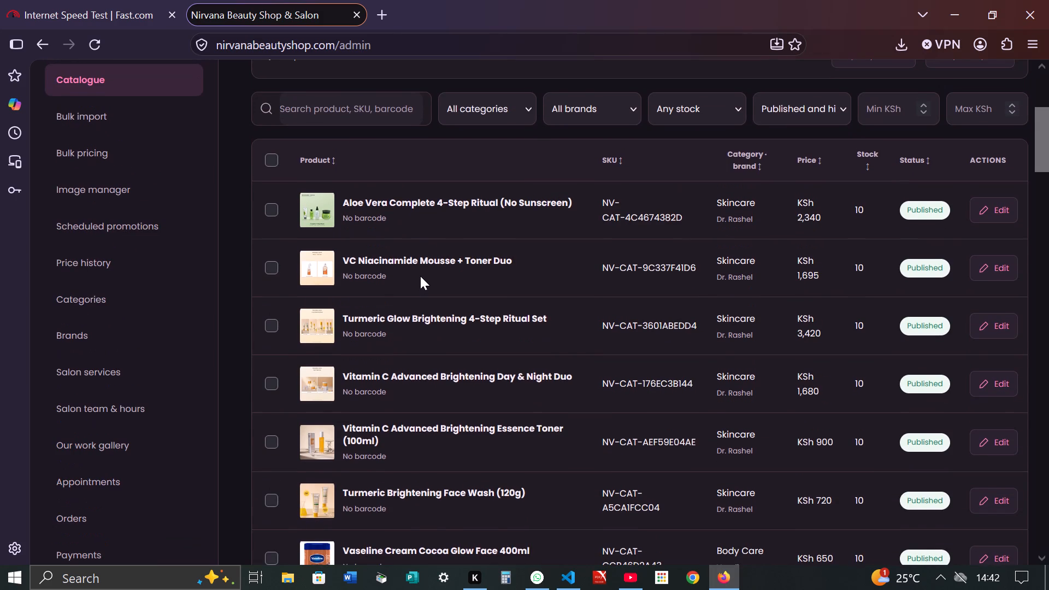
scroll(420, 276, "left", 1)
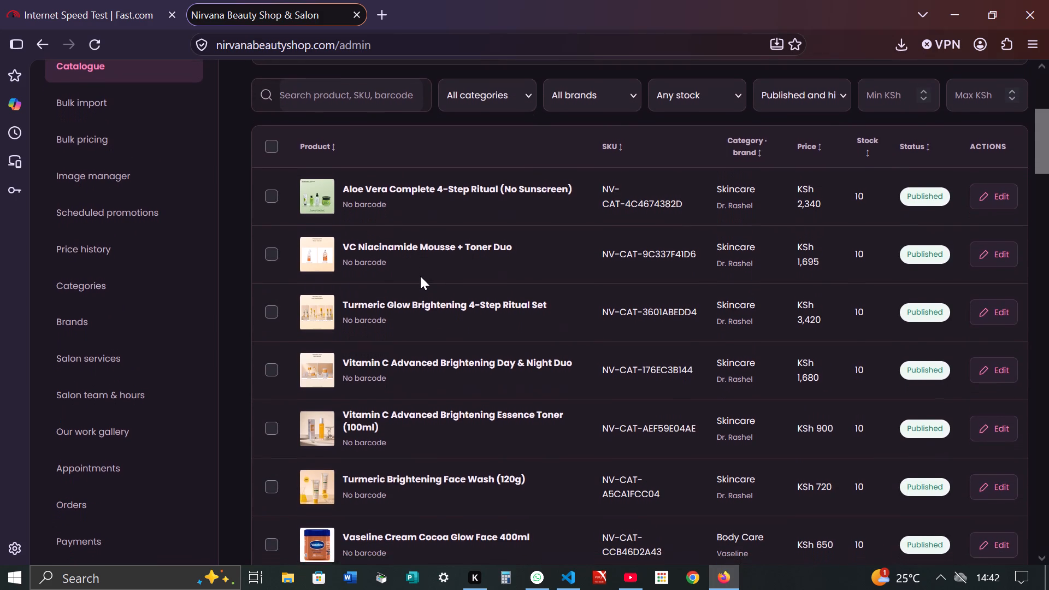
scroll(420, 276, "left", 1)
scroll(420, 276, "down", 1)
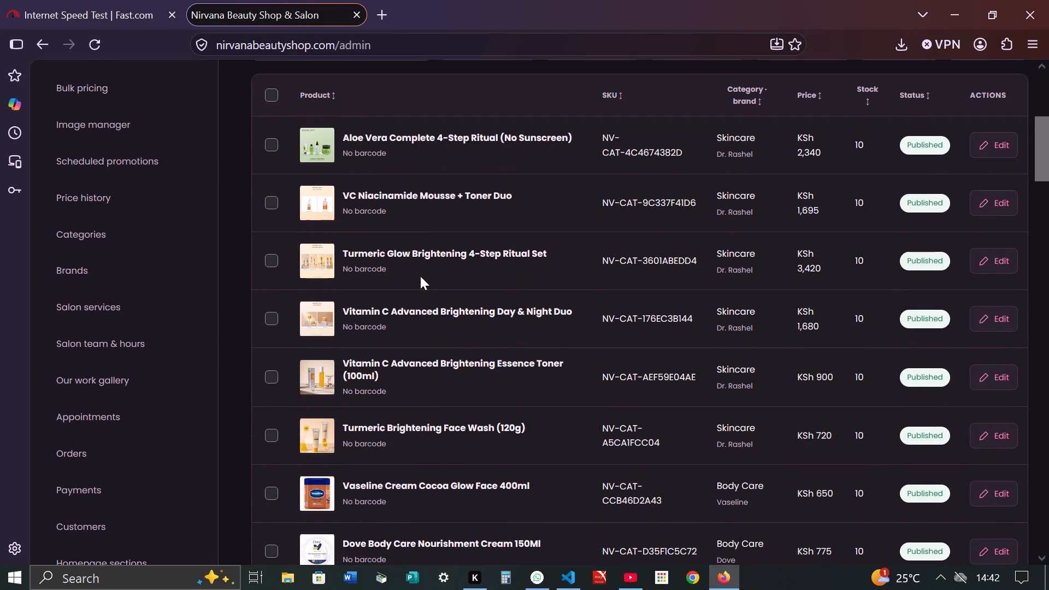
scroll(420, 276, "down", 2)
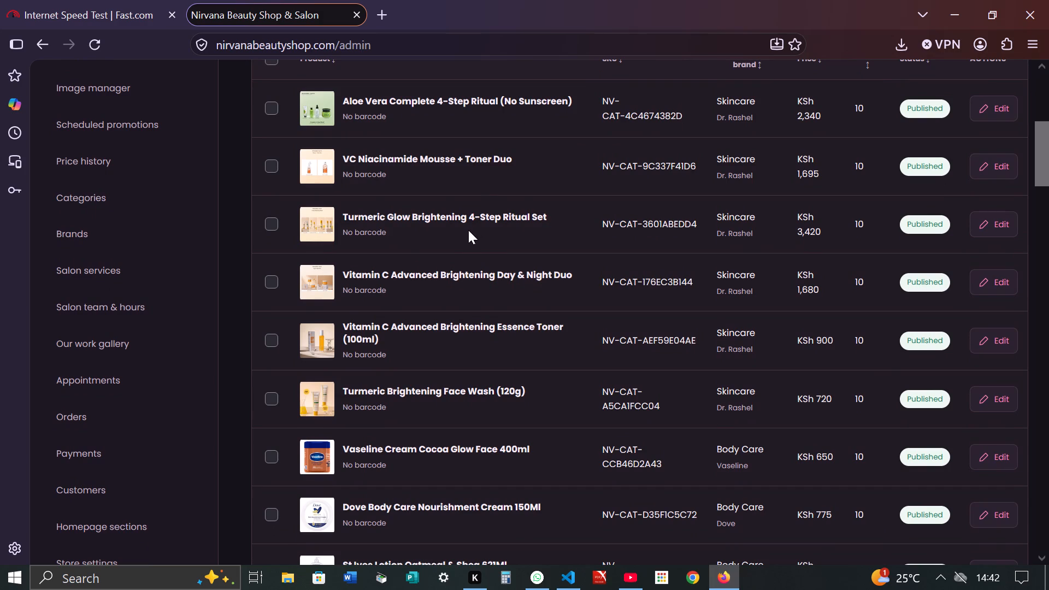
Set Option 1's stock to 0 in the Turmeric Glow Brightening 4-Step Ritual Set record and save the changes.
left_click(989, 223)
scroll(756, 315, "down", 2)
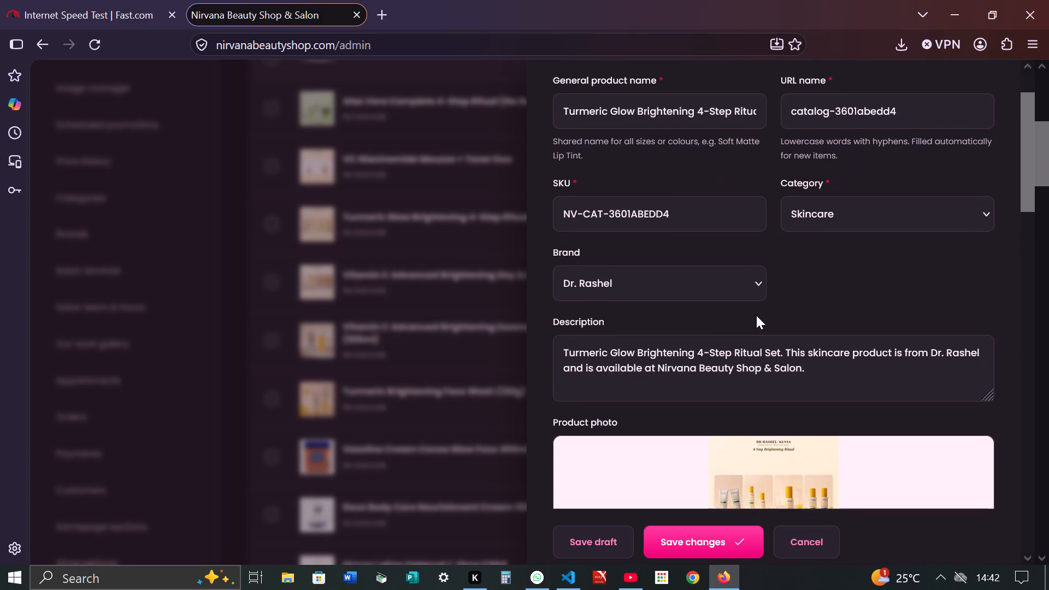
scroll(756, 315, "down", 4)
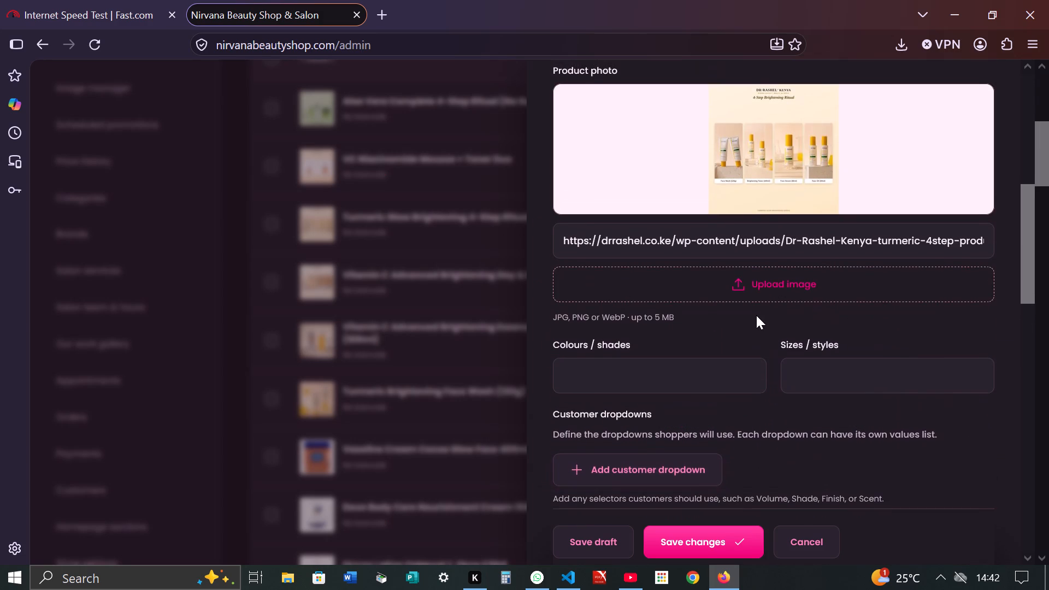
scroll(756, 315, "down", 3)
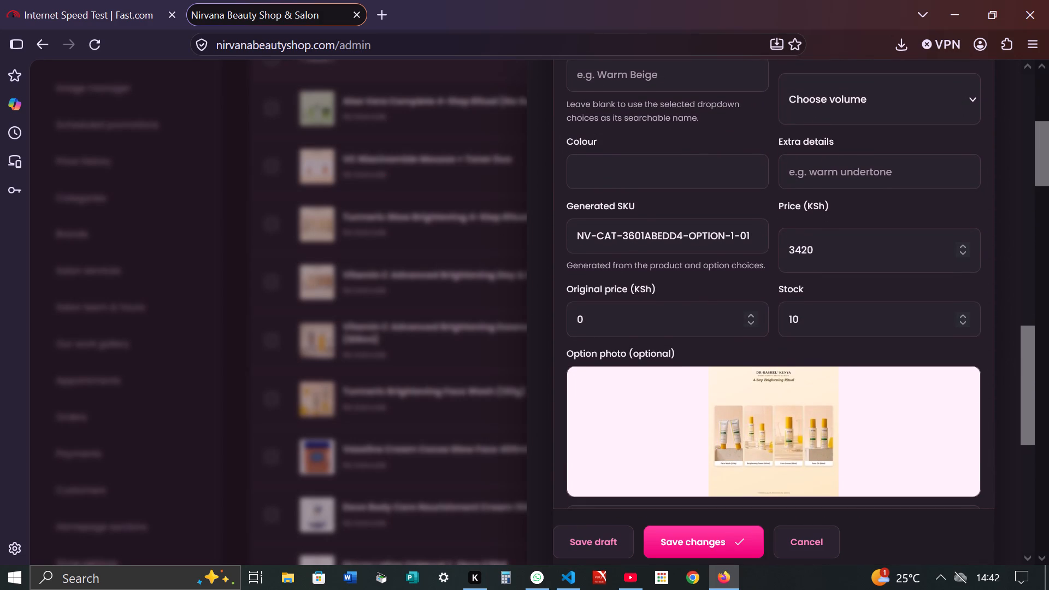
left_click(812, 321)
key("BackSpace")
key("BackSpace")
key("BackSpace")
key("0")
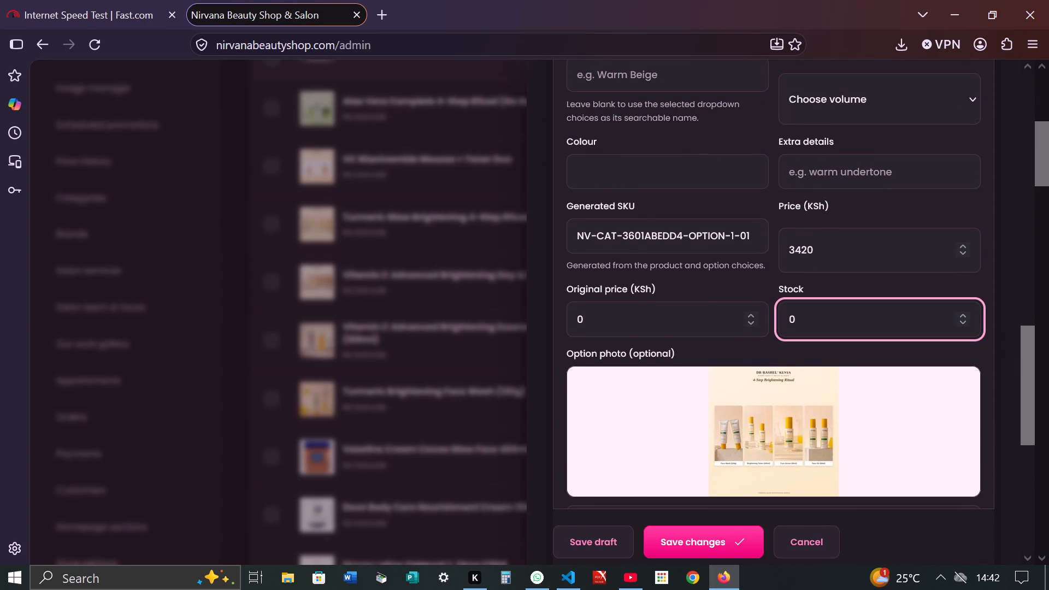
left_click(709, 535)
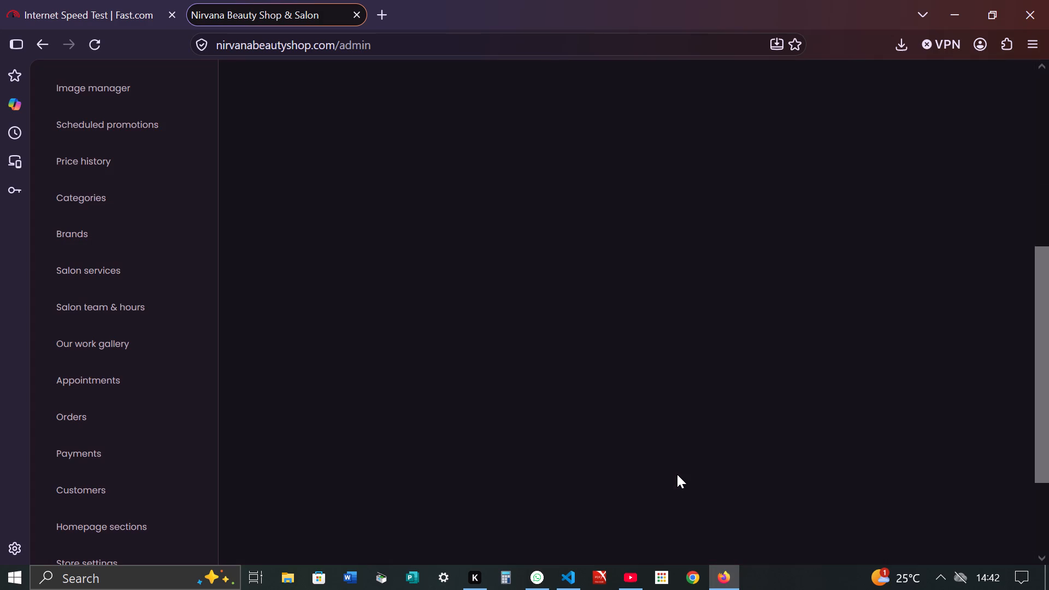
Go from page 1 of the catalogue to page 3.
scroll(677, 474, "down", 12)
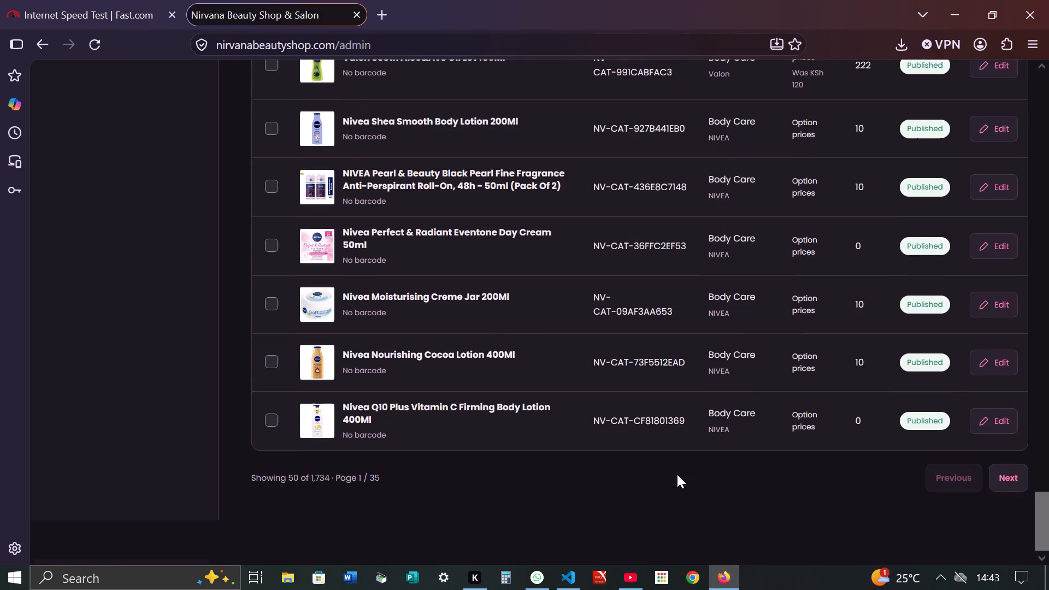
scroll(677, 474, "down", 4)
left_click(1007, 515)
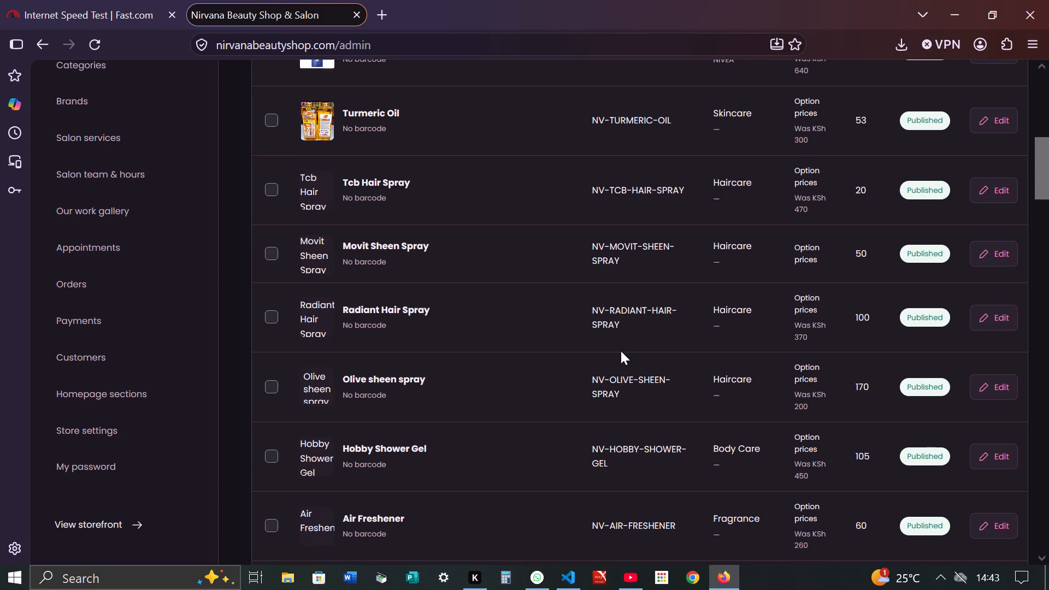
scroll(479, 316, "down", 4)
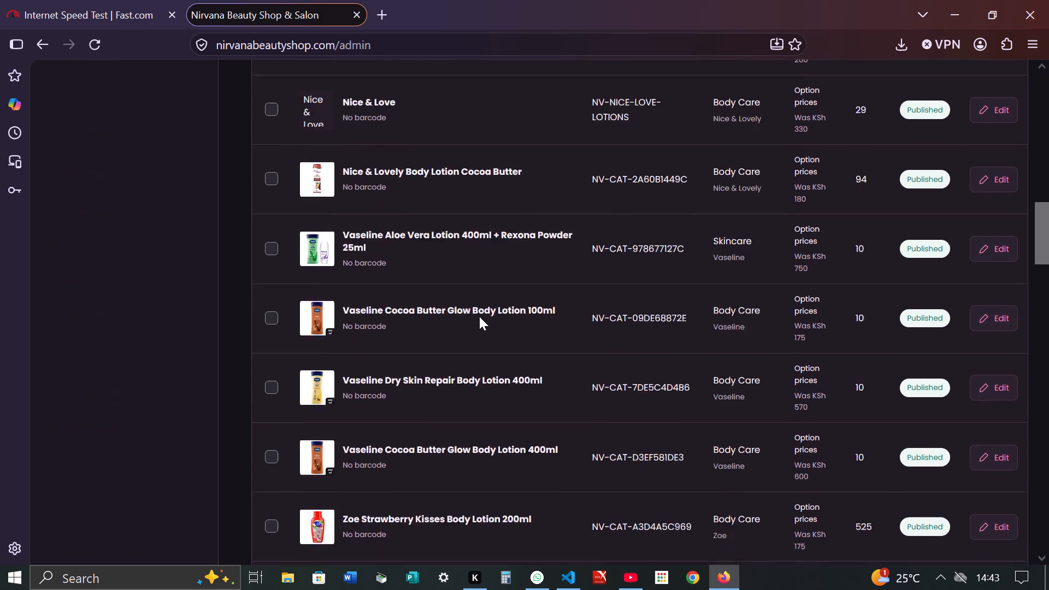
scroll(479, 316, "down", 9)
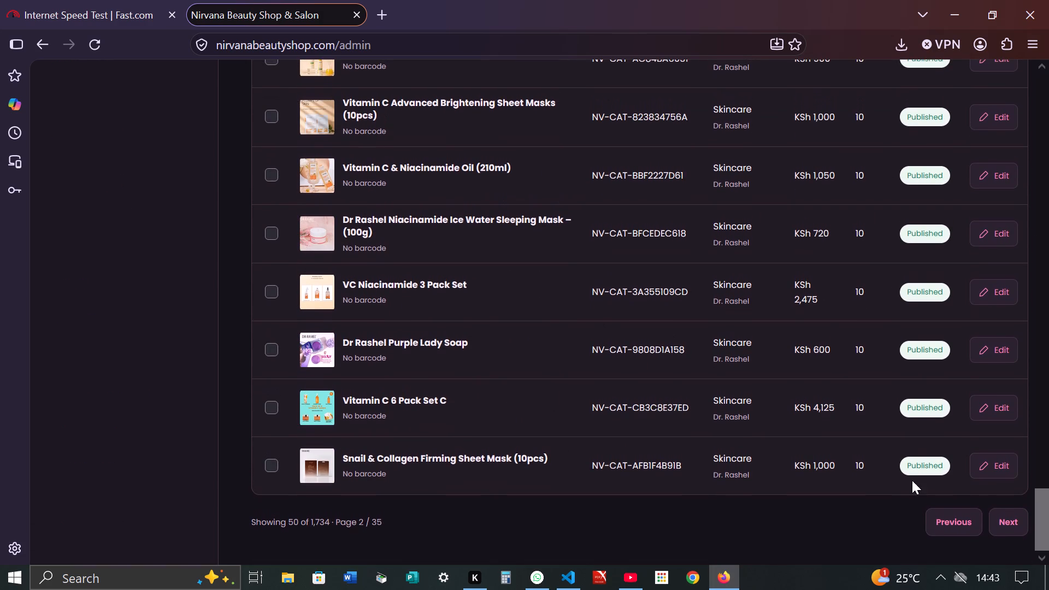
left_click(1002, 516)
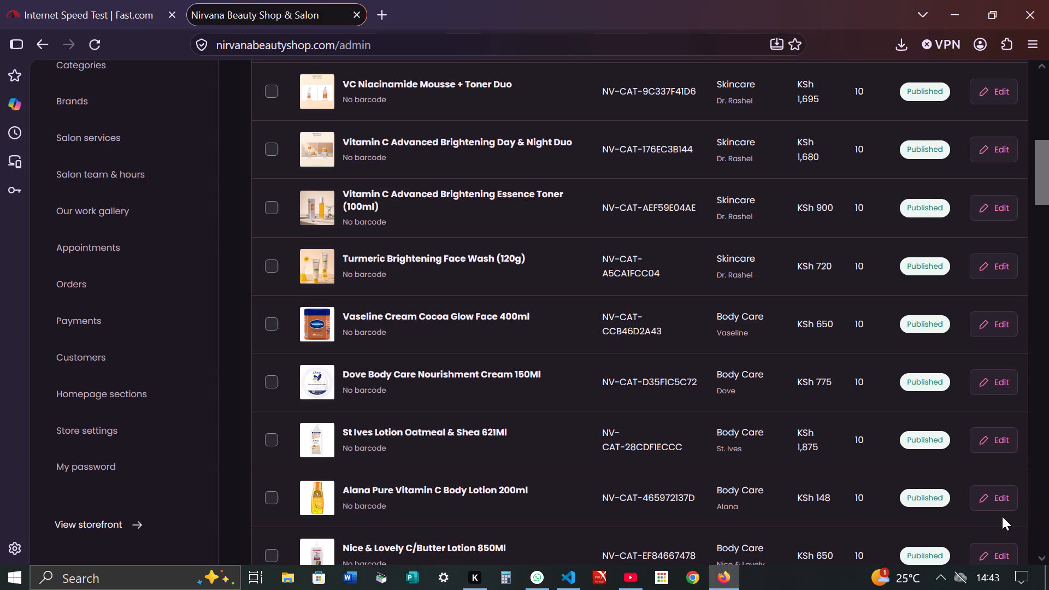
Set Option 1's stock to 0 in the VC Niacinamide 3-Step Moisture Ritual record and save the changes.
scroll(1002, 516, "left", 1)
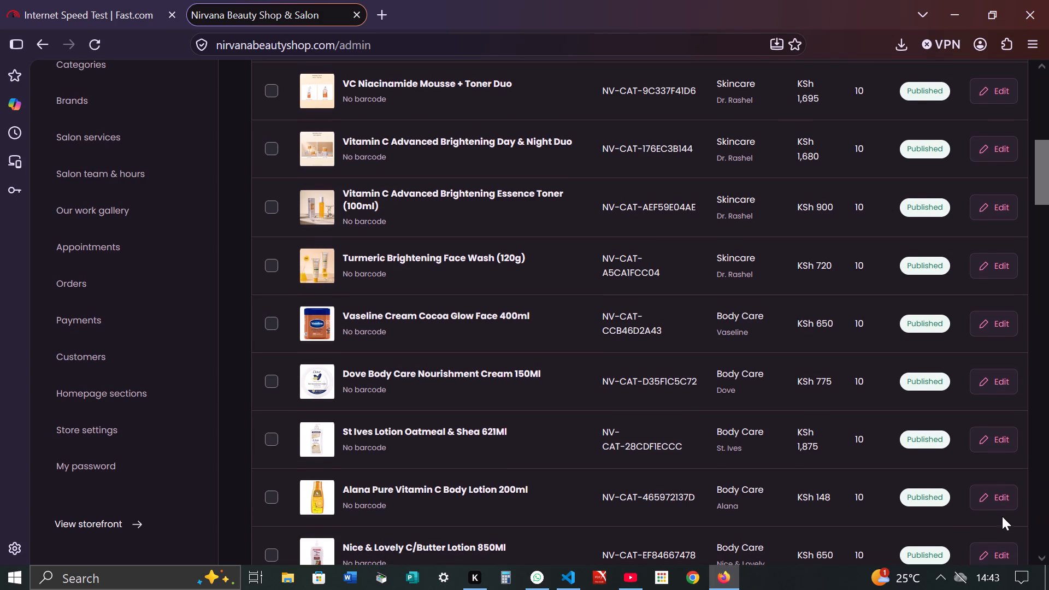
scroll(1002, 516, "left", 1)
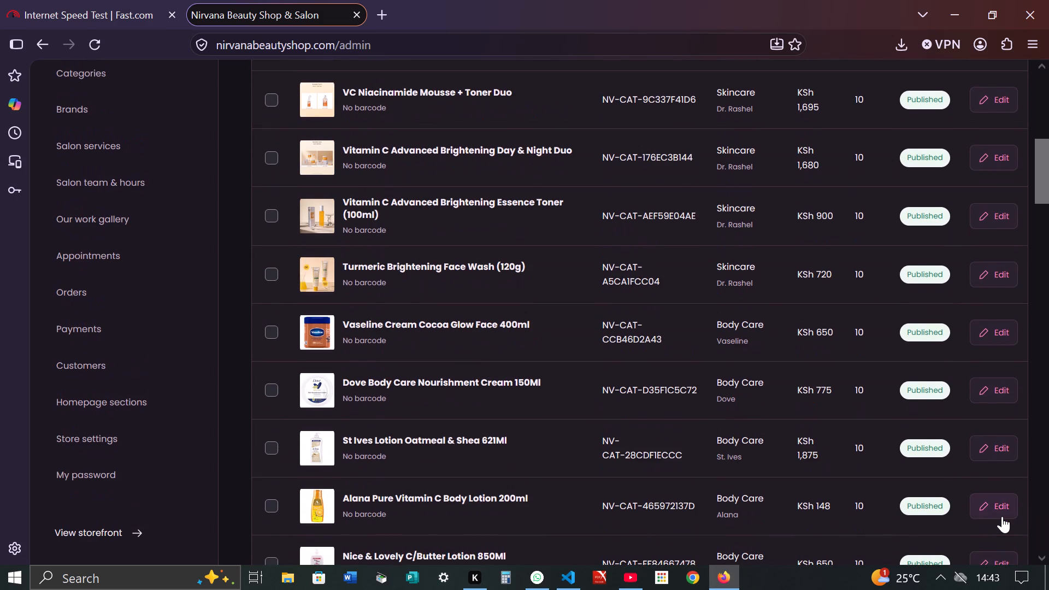
scroll(1002, 516, "up", 3)
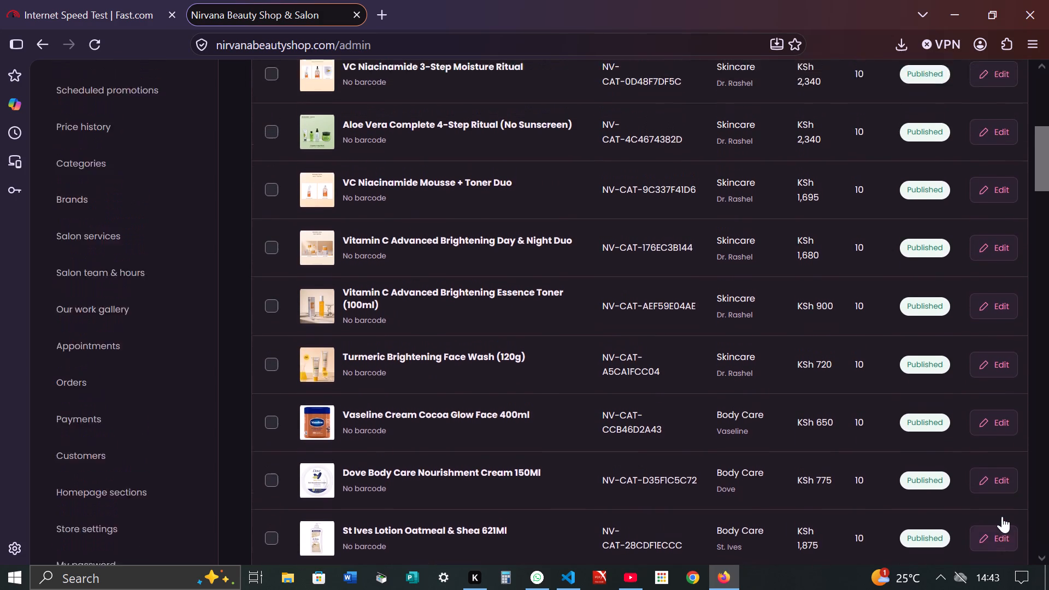
scroll(1002, 516, "up", 1)
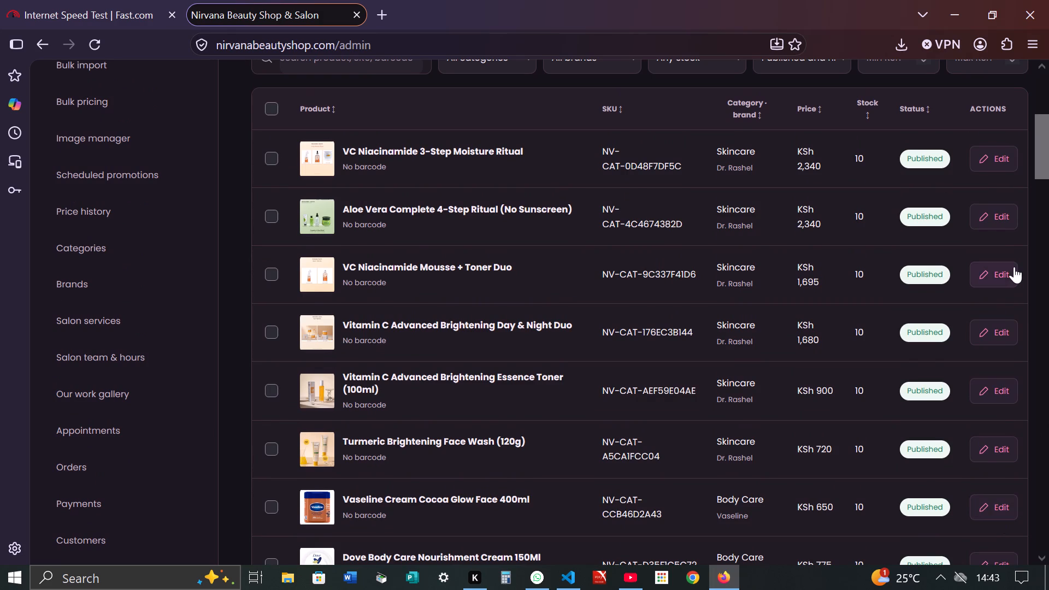
left_click(997, 160)
scroll(846, 389, "down", 7)
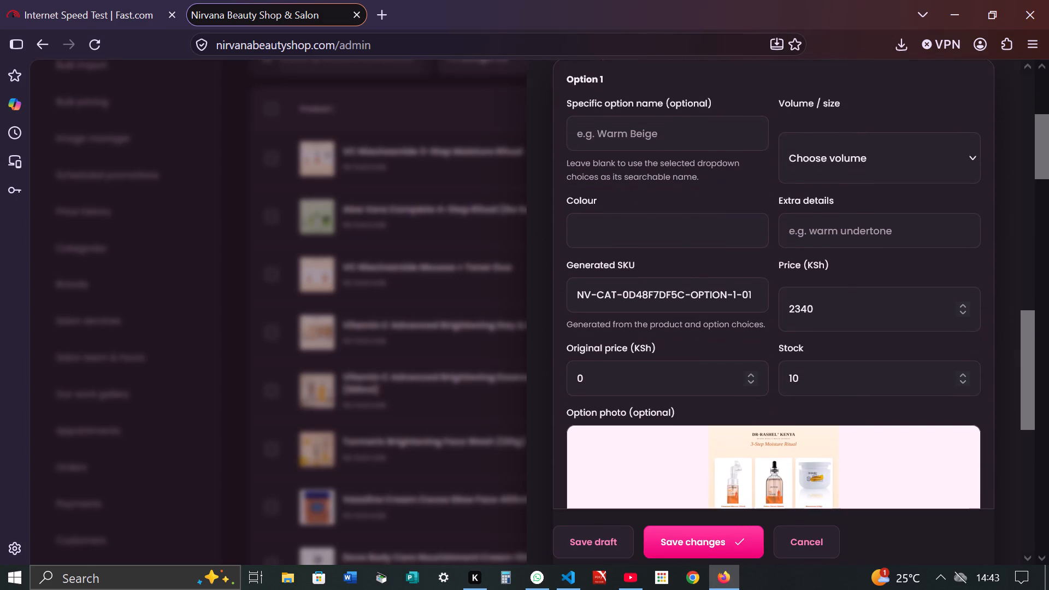
scroll(846, 389, "down", 2)
left_click(796, 319)
key("BackSpace")
key("BackSpace")
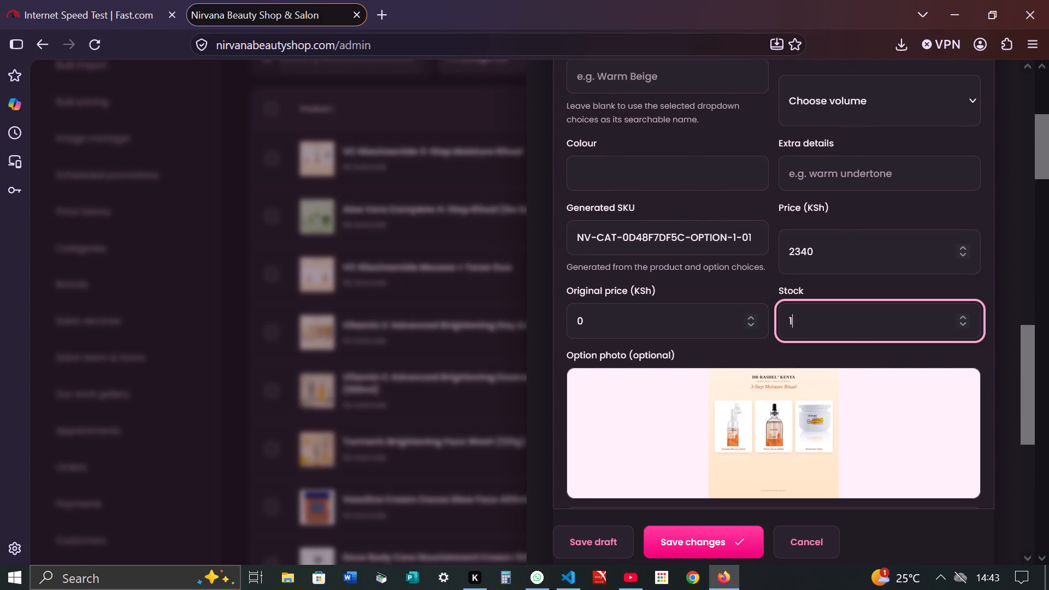
key("0")
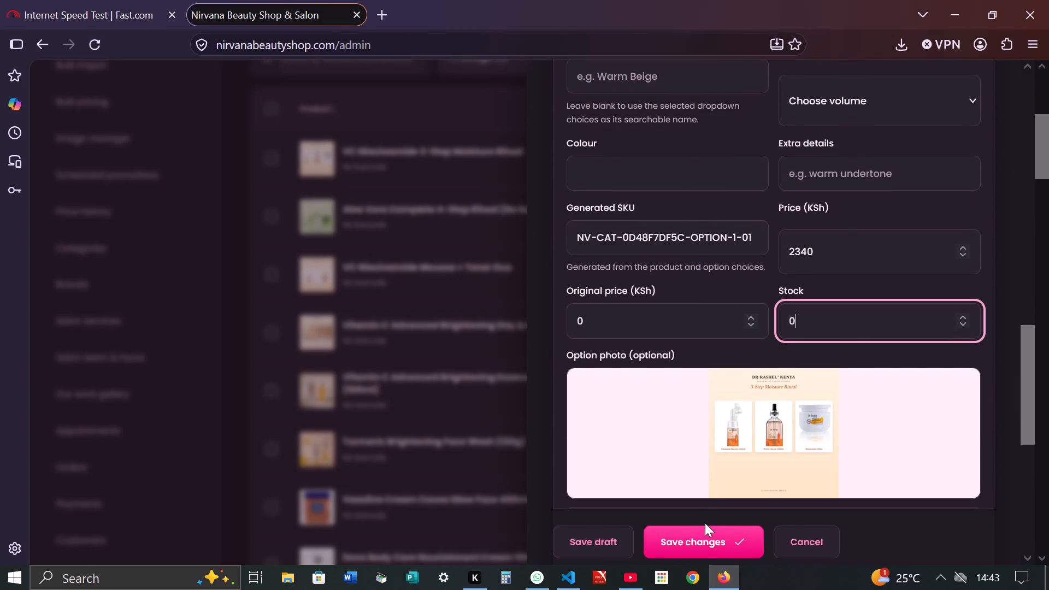
left_click(705, 523)
left_click(705, 532)
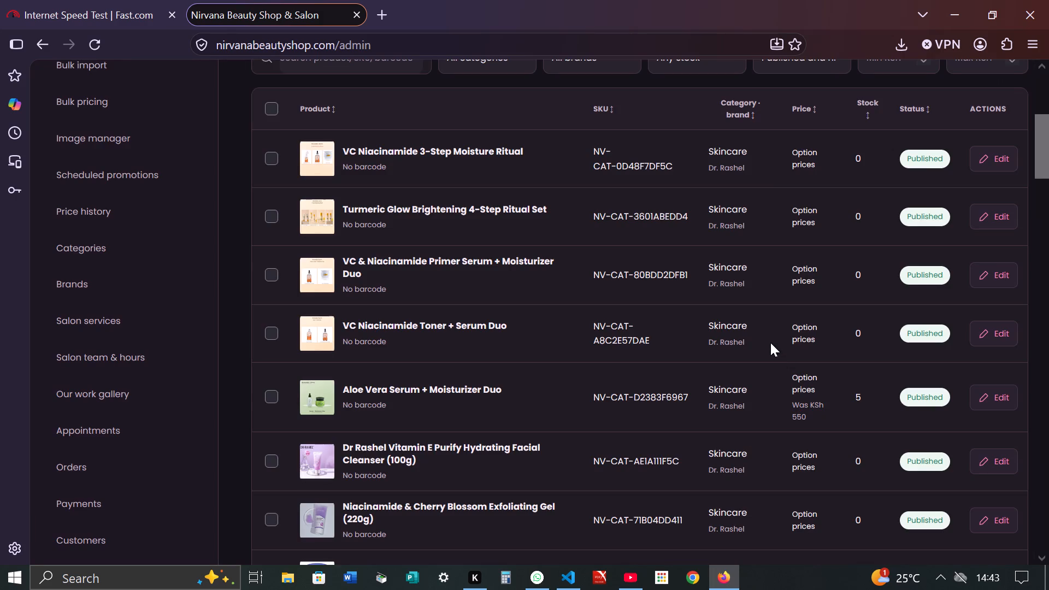
Examine the products and stock values on page 1 of the catalogue, from the Dr. Rashel sets to the Nivea lotions.
scroll(691, 322, "up", 2)
scroll(691, 322, "down", 2)
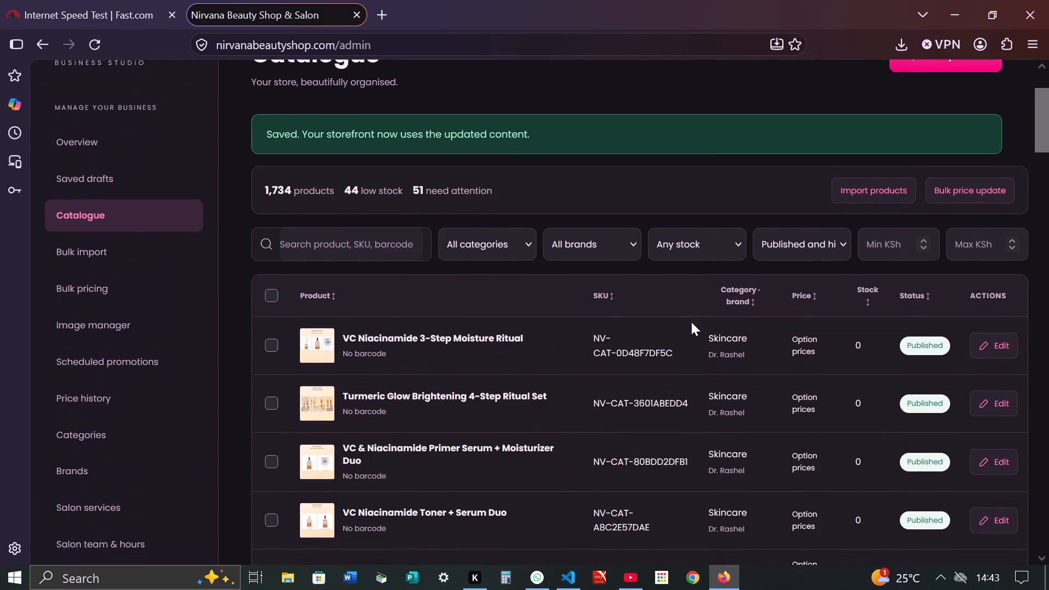
scroll(691, 322, "down", 3)
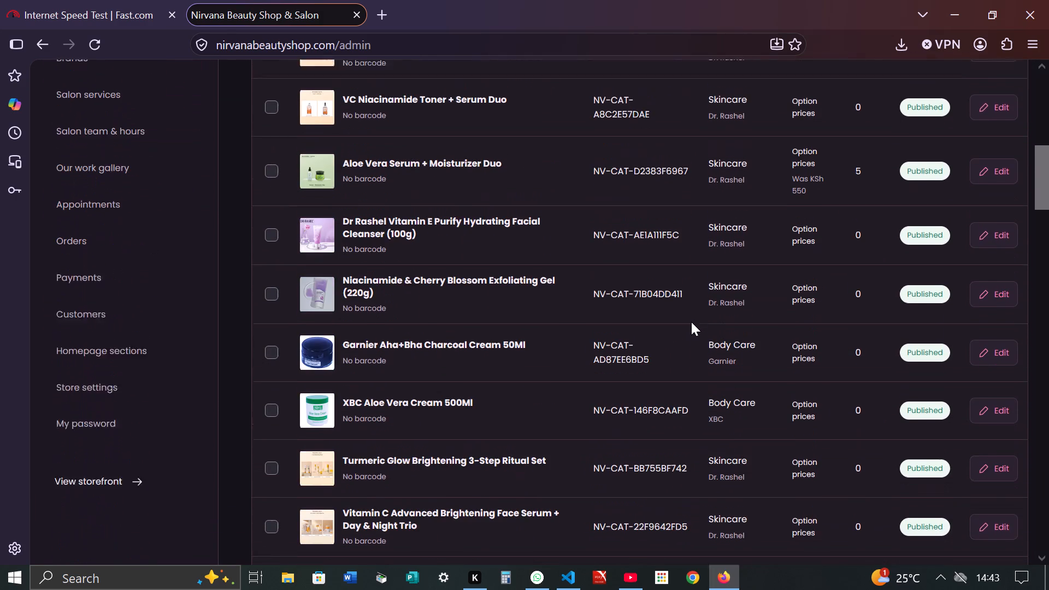
scroll(691, 322, "down", 3)
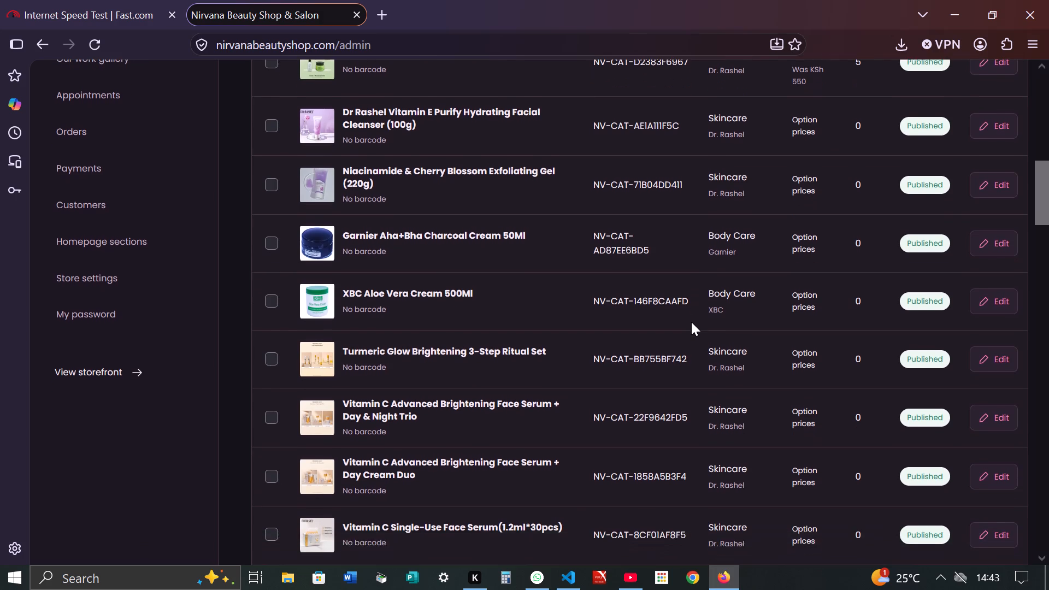
scroll(691, 322, "down", 1)
scroll(691, 322, "up", 2)
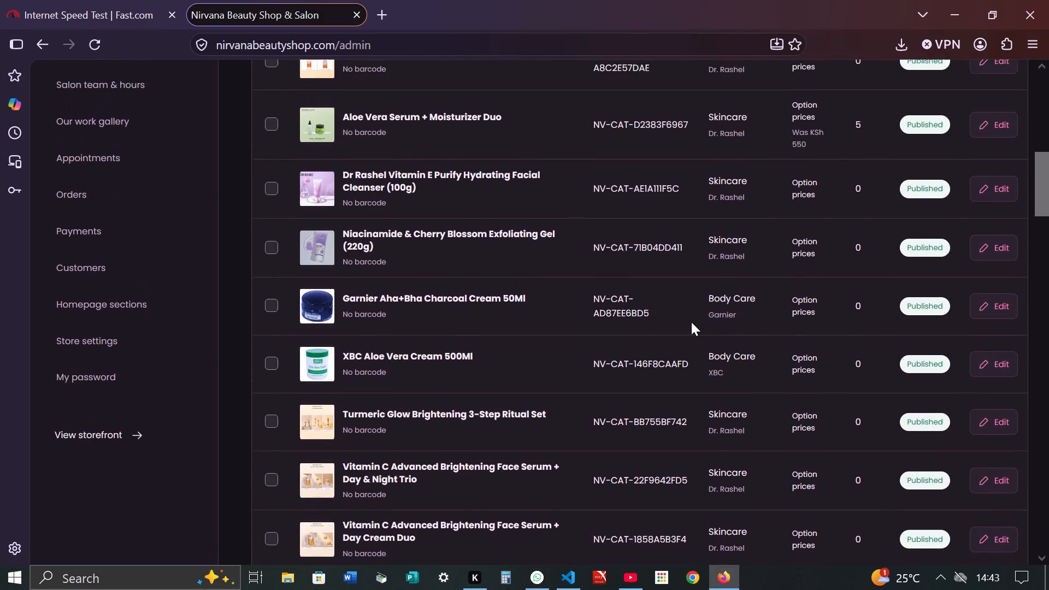
scroll(691, 322, "up", 1)
scroll(691, 322, "down", 2)
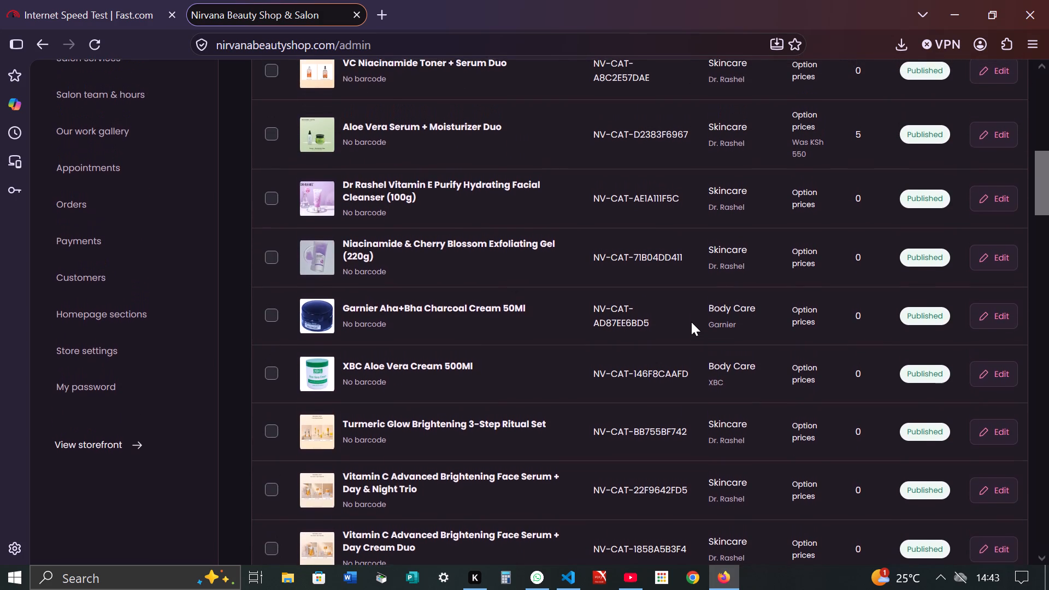
scroll(691, 322, "down", 6)
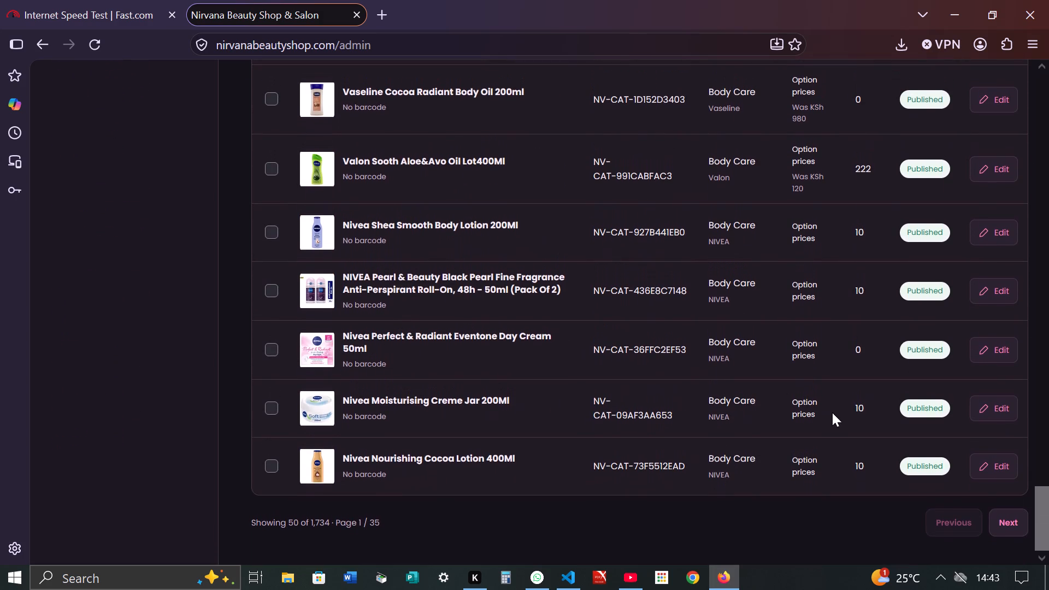
Open page 2 of the catalogue and examine its products and stock values, from the Nivea lotions to the Dr. Rashel items.
left_click(1014, 525)
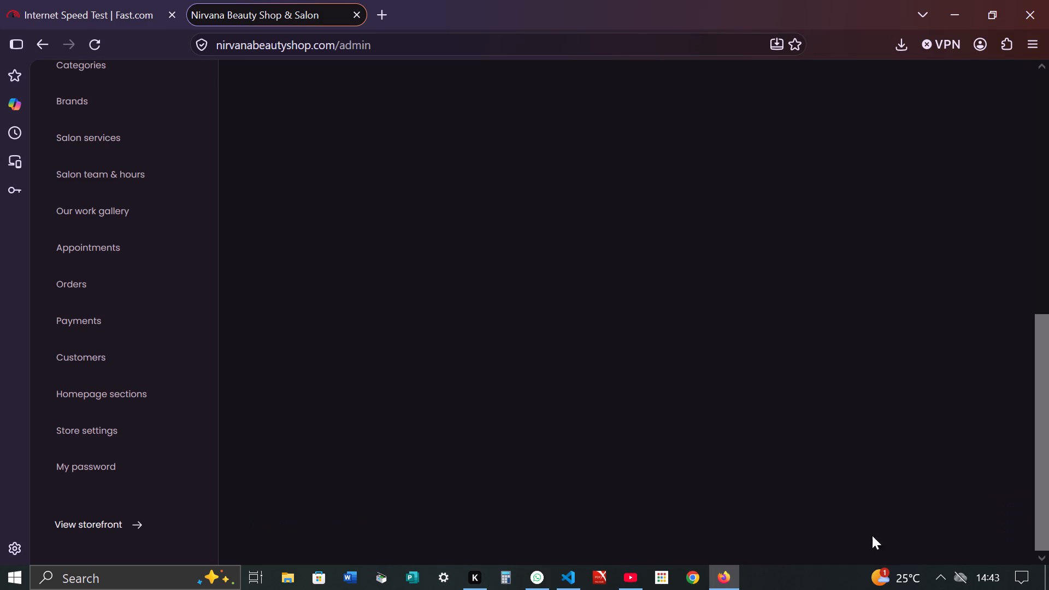
scroll(588, 405, "up", 1)
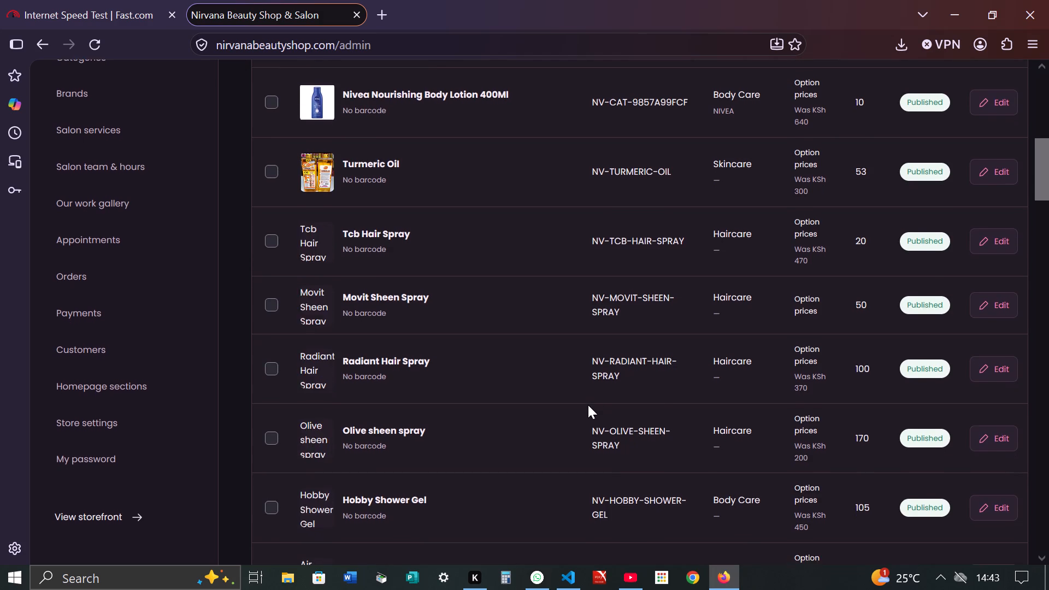
scroll(588, 405, "up", 2)
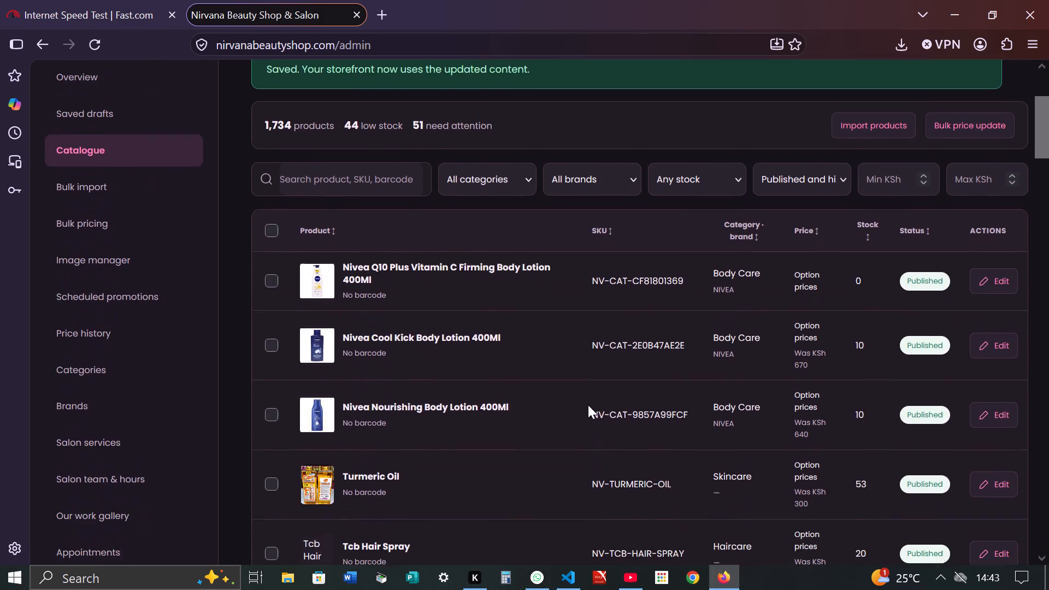
scroll(588, 405, "down", 4)
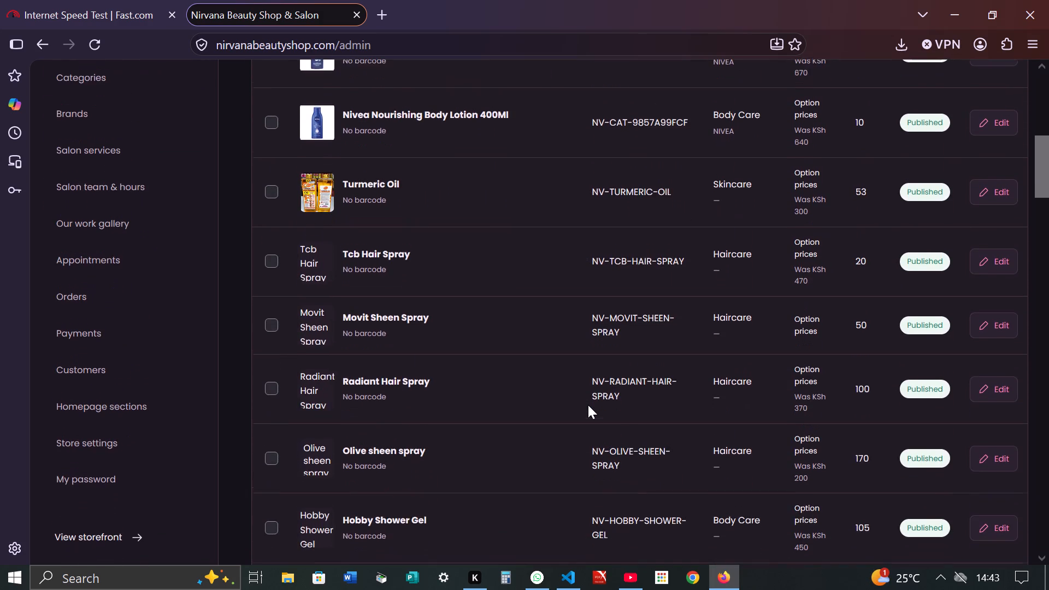
scroll(588, 405, "down", 5)
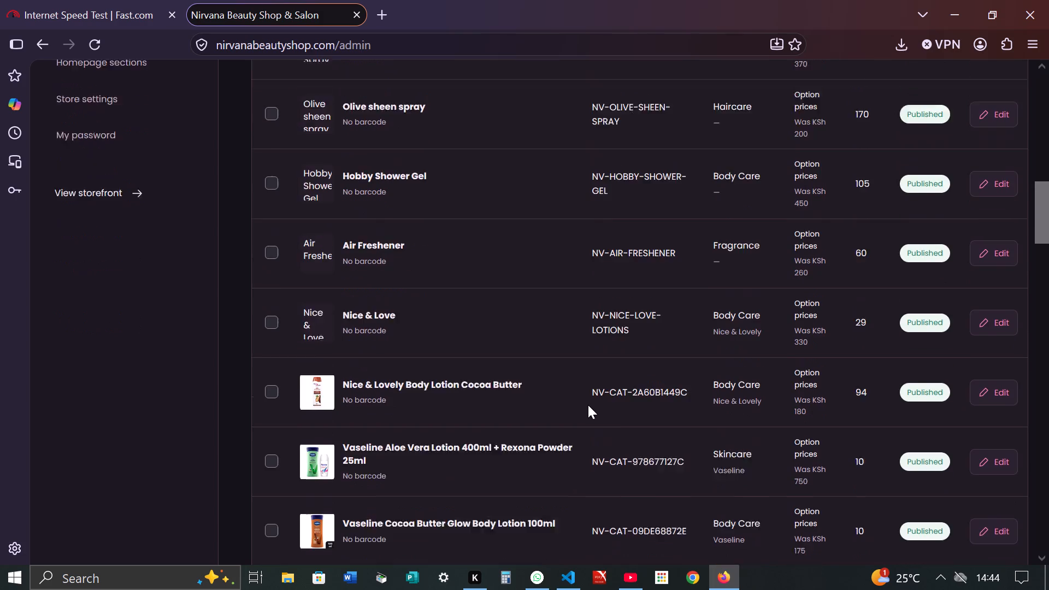
scroll(588, 405, "down", 5)
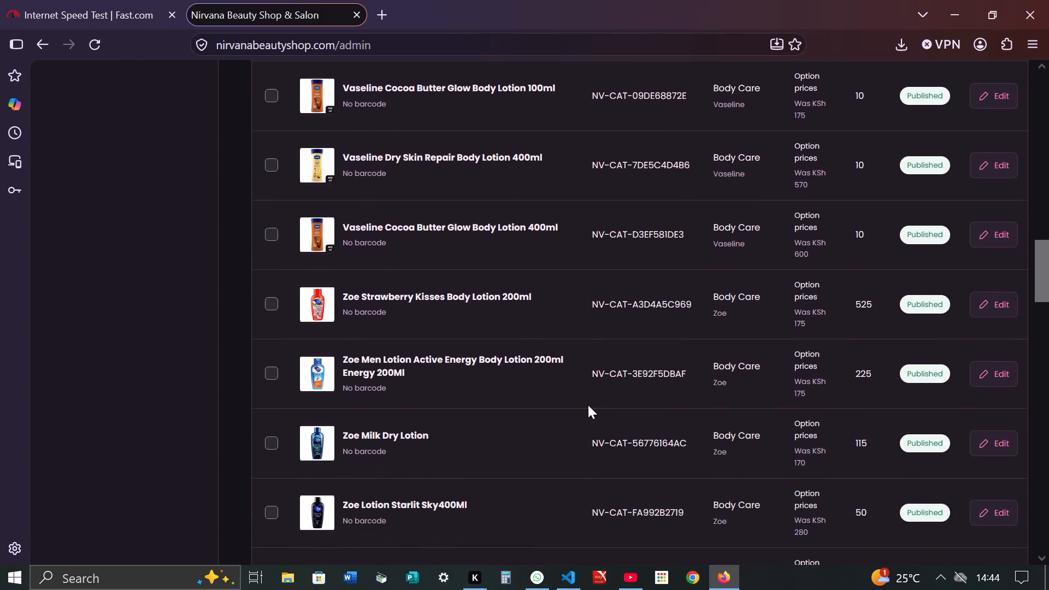
scroll(588, 405, "down", 4)
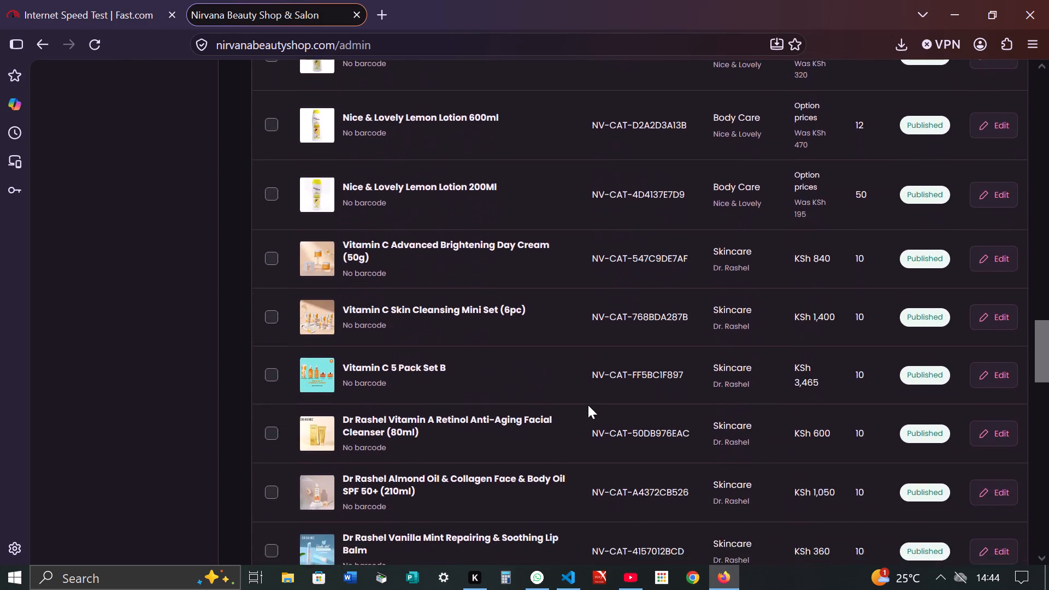
scroll(588, 405, "down", 3)
scroll(588, 405, "up", 2)
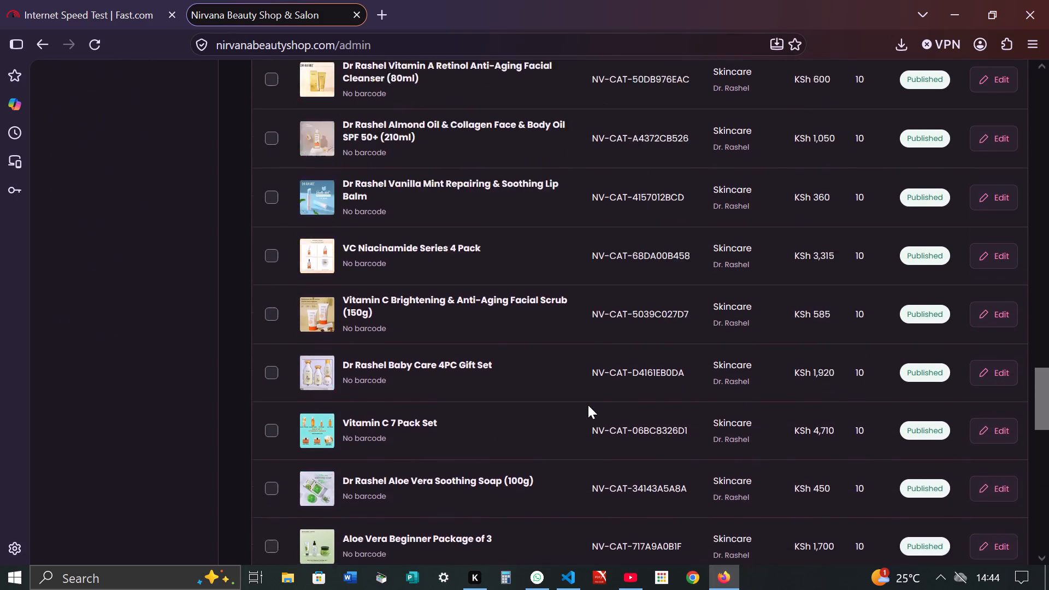
scroll(588, 405, "up", 1)
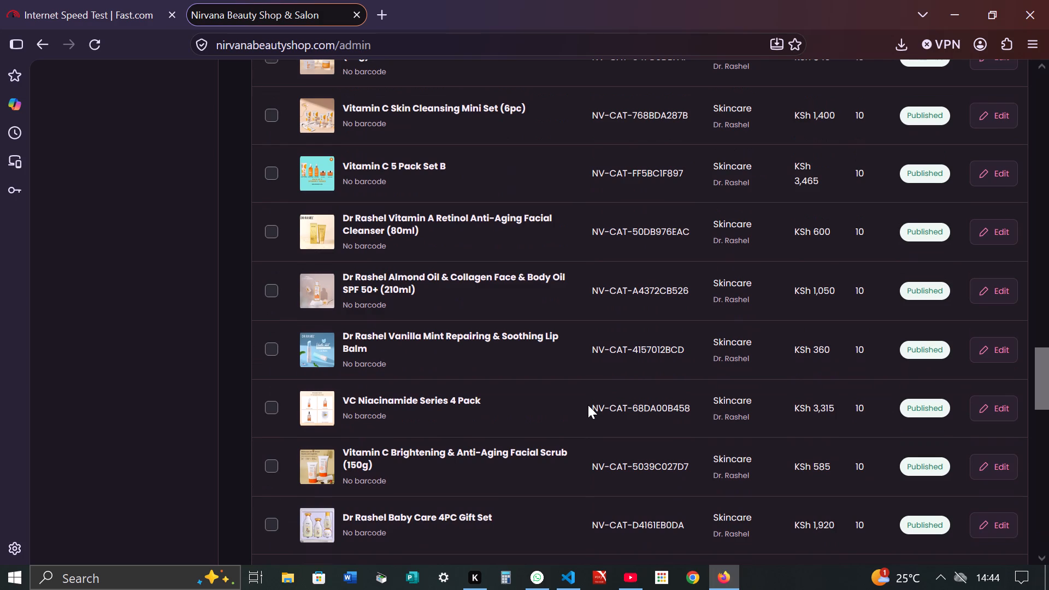
scroll(588, 405, "up", 1)
Set Option 1's stock to 0 in the Dr Rashel Vitamin A Retinol Anti-Aging Facial Cleanser (80ml) record and save the changes.
left_click(980, 232)
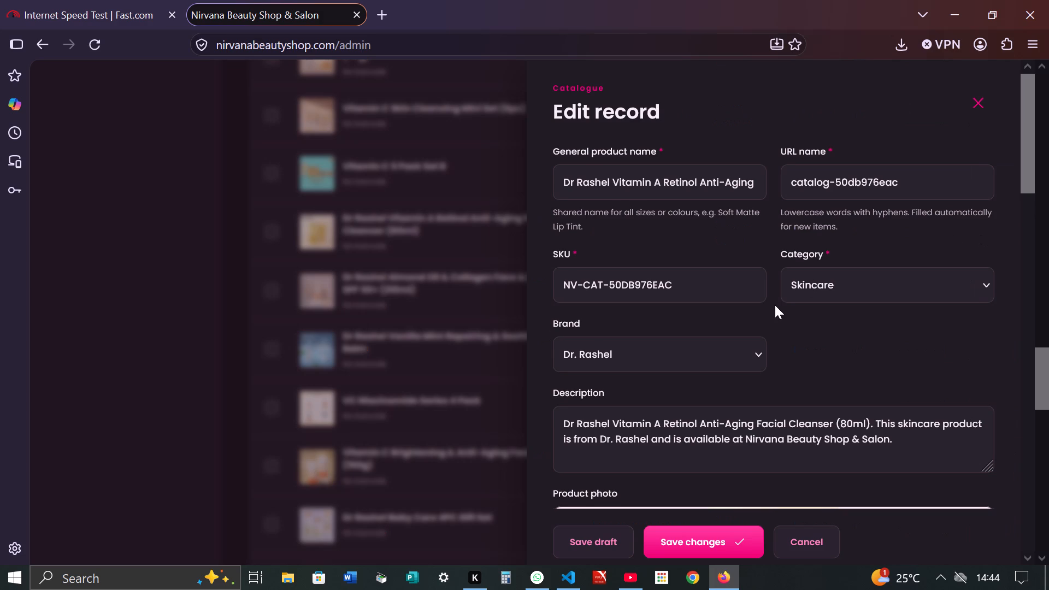
scroll(775, 305, "down", 4)
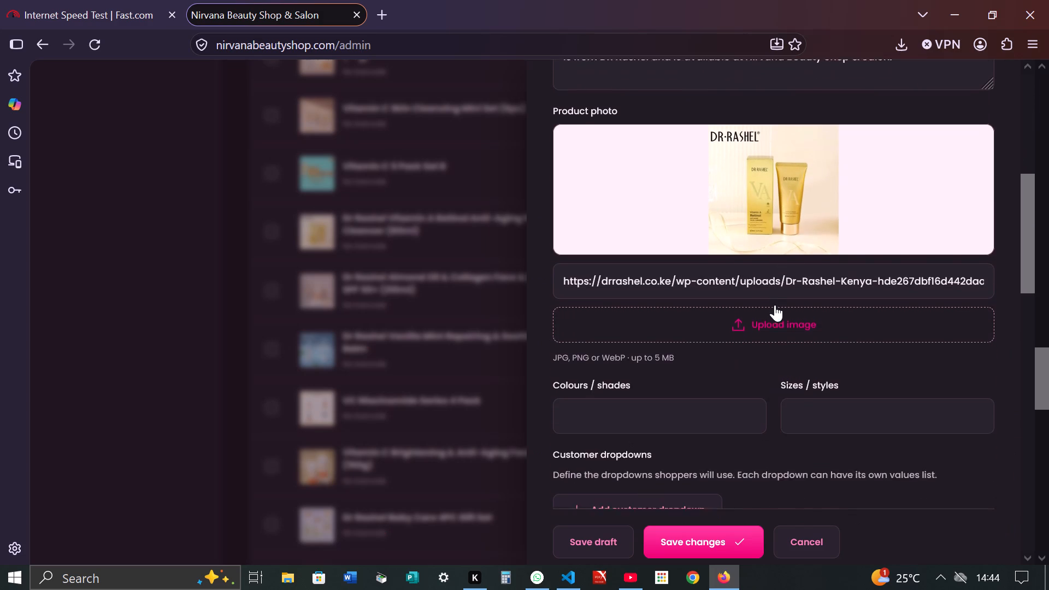
scroll(775, 305, "down", 5)
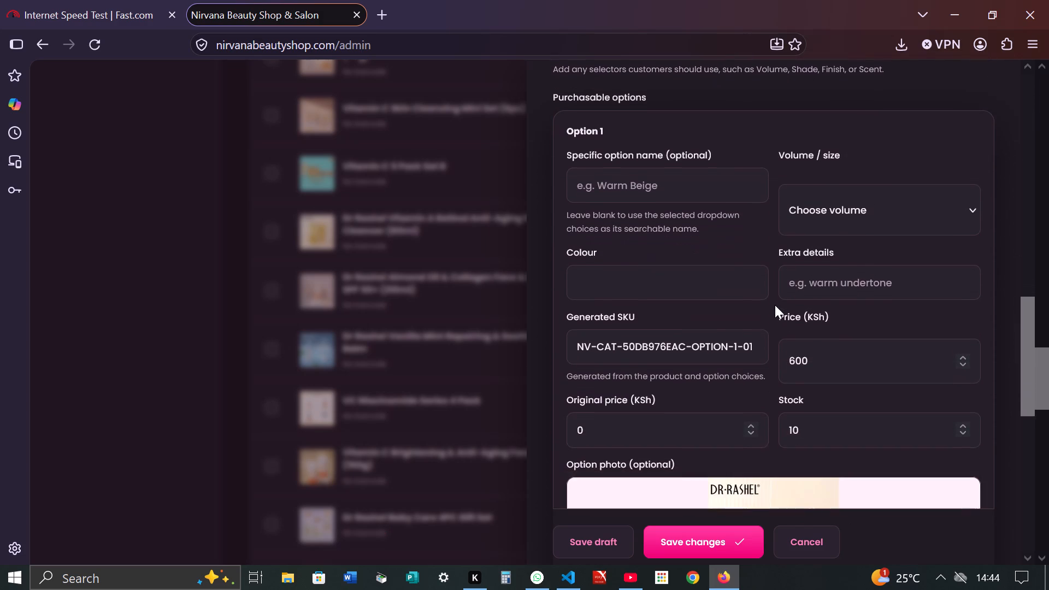
scroll(775, 305, "down", 1)
left_click(794, 423)
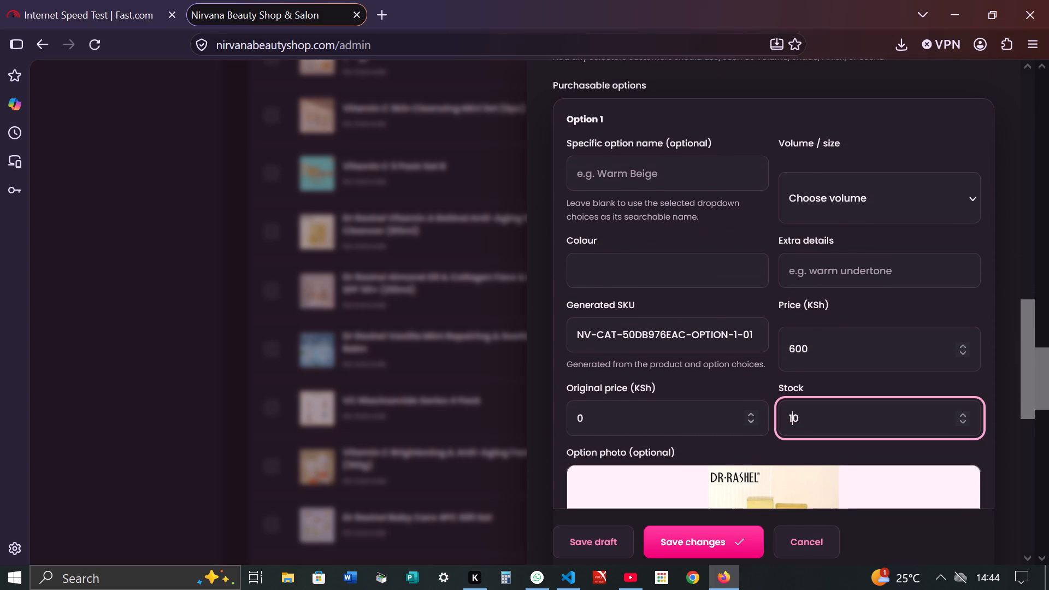
key("BackSpace")
left_click(699, 541)
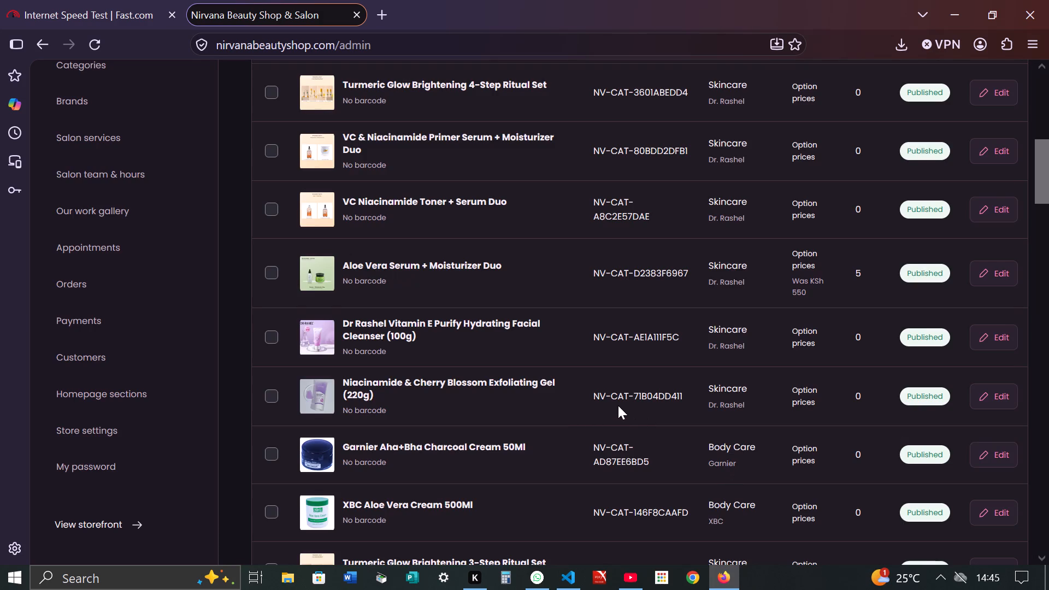
Go from page 1 of the catalogue to page 2.
left_click(618, 405)
scroll(618, 405, "down", 14)
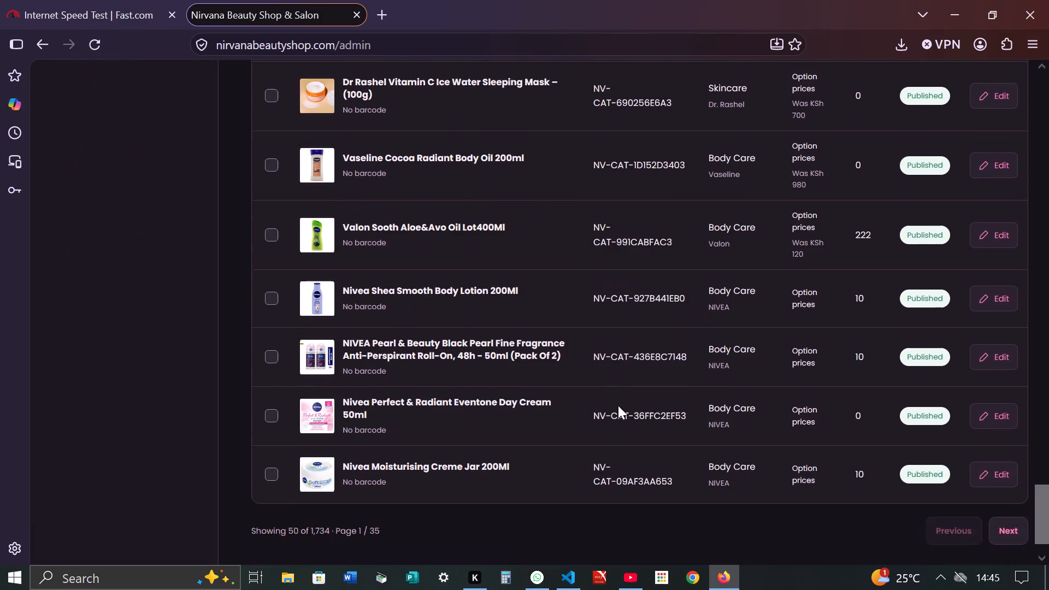
scroll(618, 405, "down", 3)
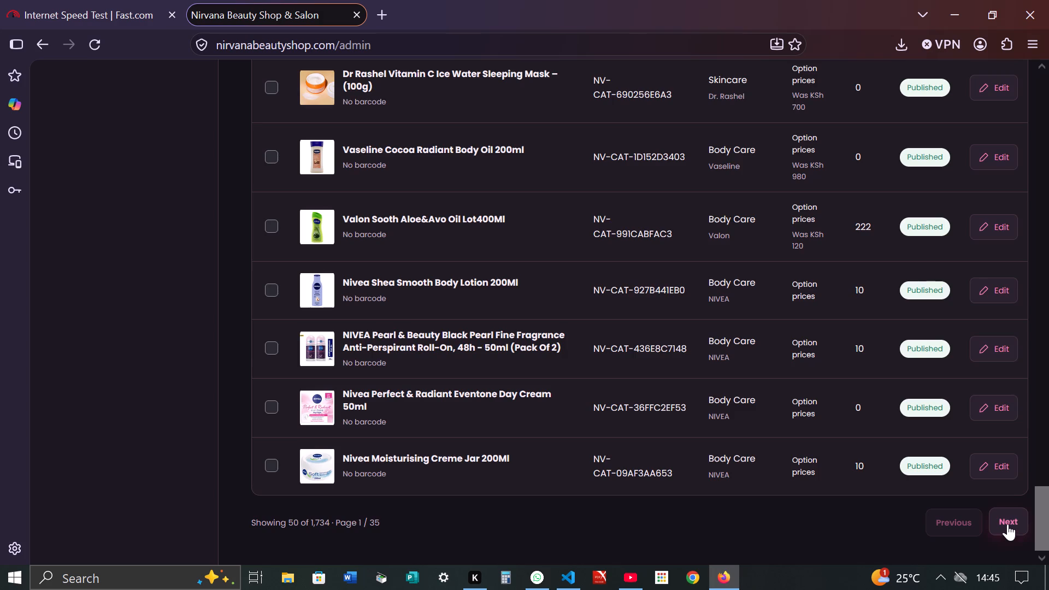
left_click(1007, 524)
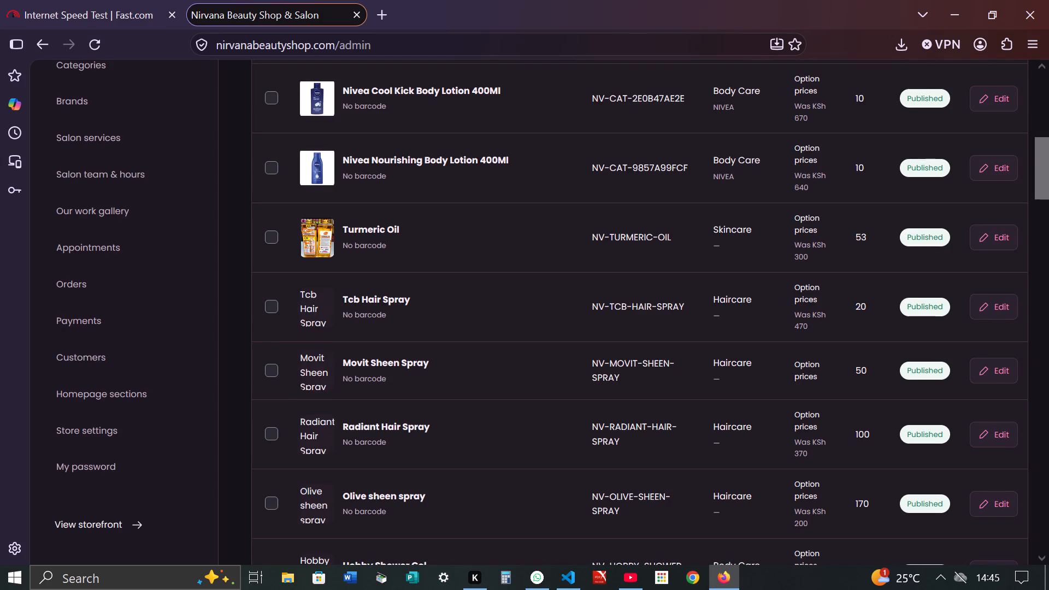
Set Option 1's stock to 0 in the Vitamin C Advanced Brightening Day Cream (50g) record and save the changes.
scroll(603, 362, "down", 2)
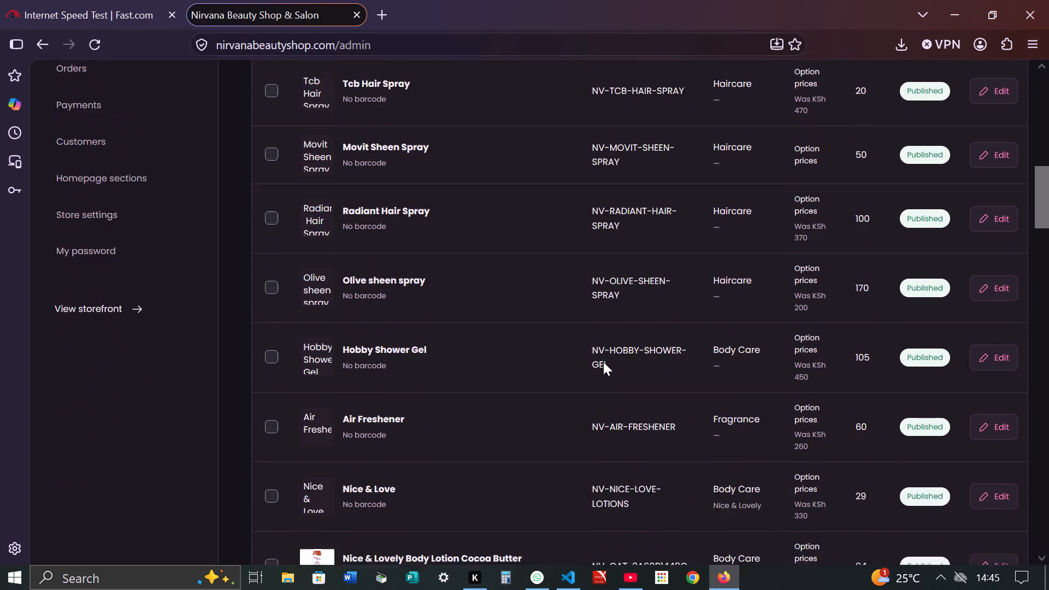
scroll(603, 362, "down", 5)
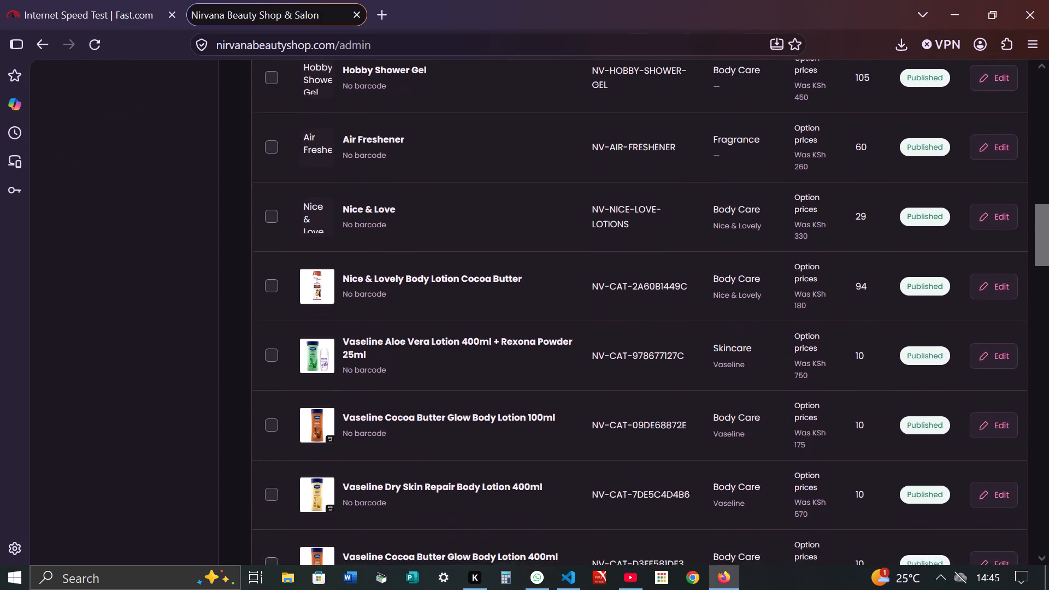
scroll(603, 362, "down", 4)
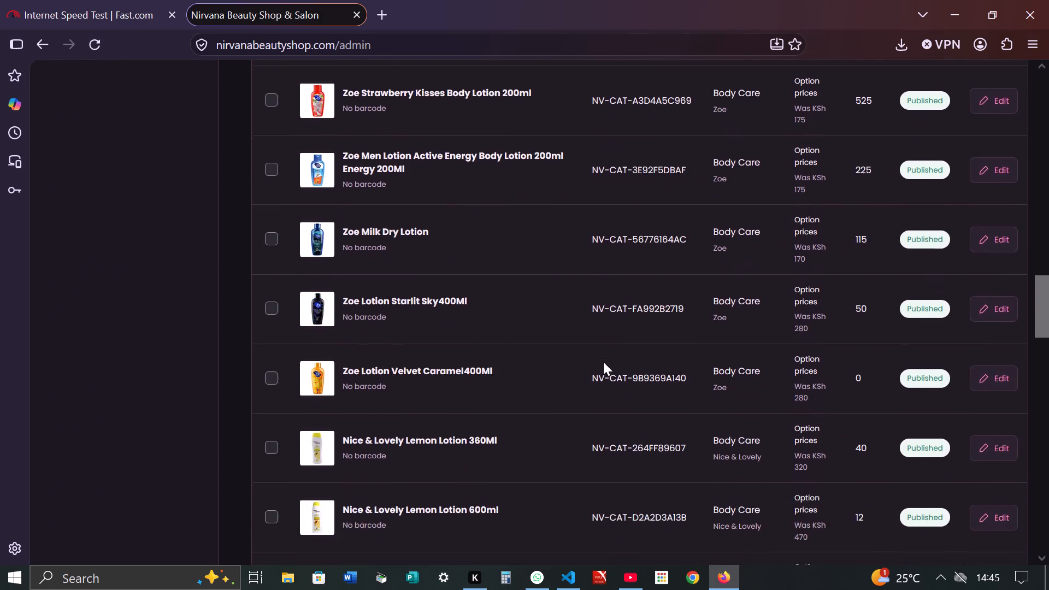
scroll(603, 362, "down", 5)
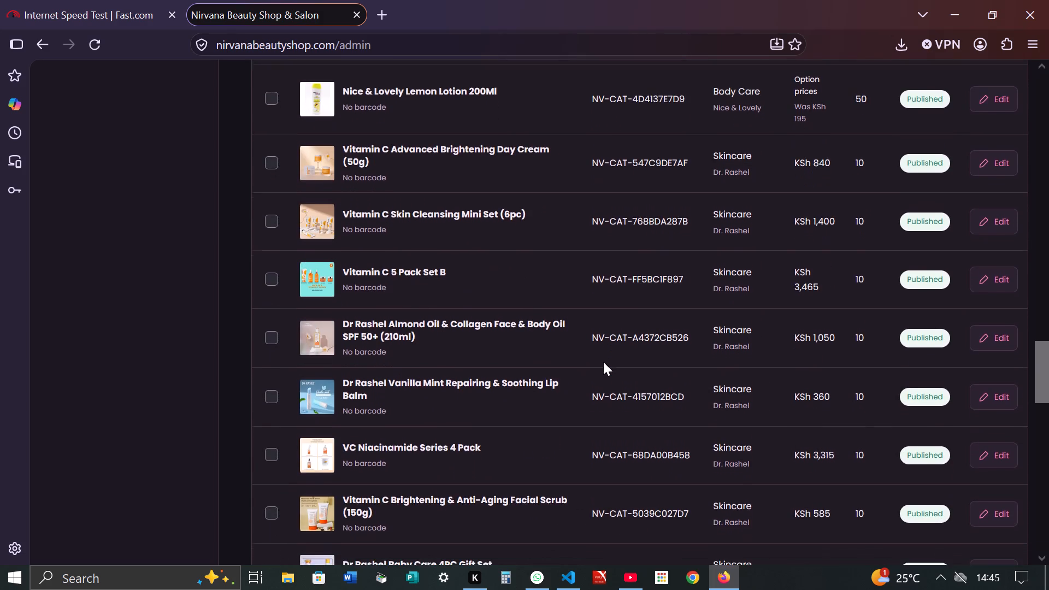
scroll(603, 362, "down", 1)
scroll(603, 362, "up", 3)
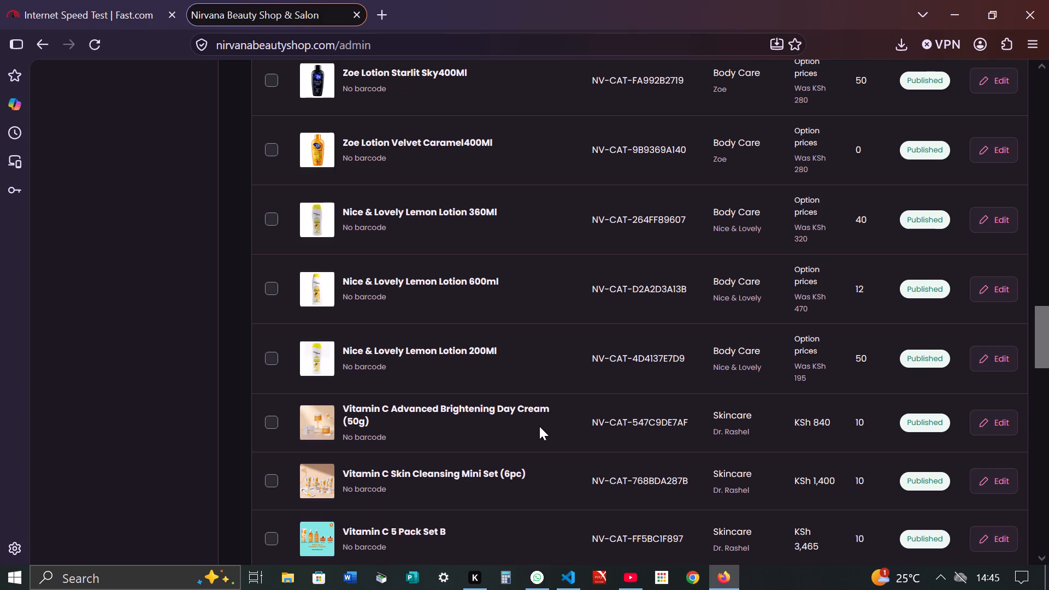
left_click(988, 417)
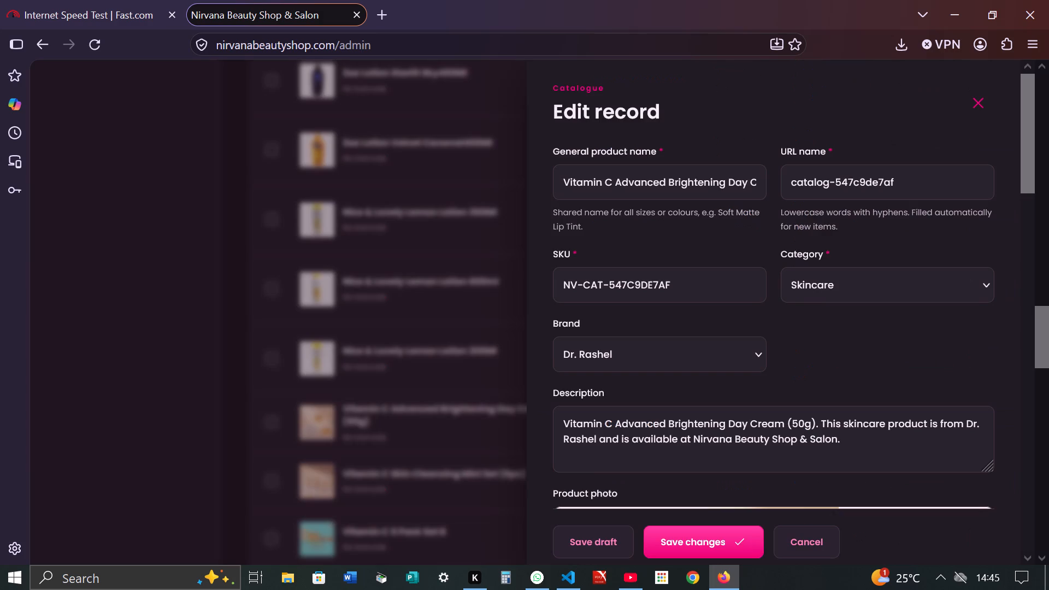
scroll(773, 395, "down", 6)
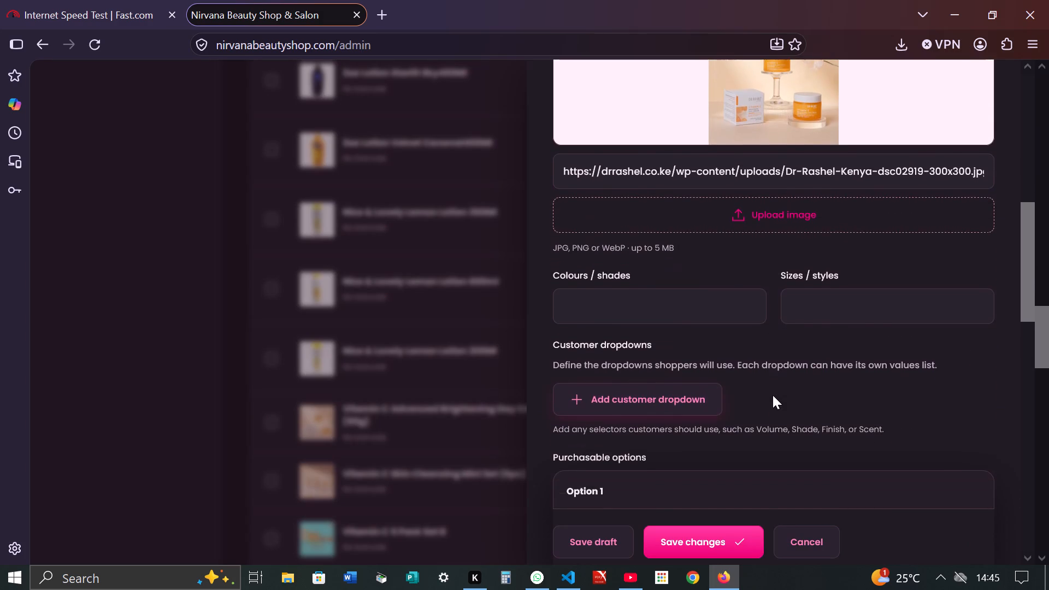
scroll(773, 395, "down", 3)
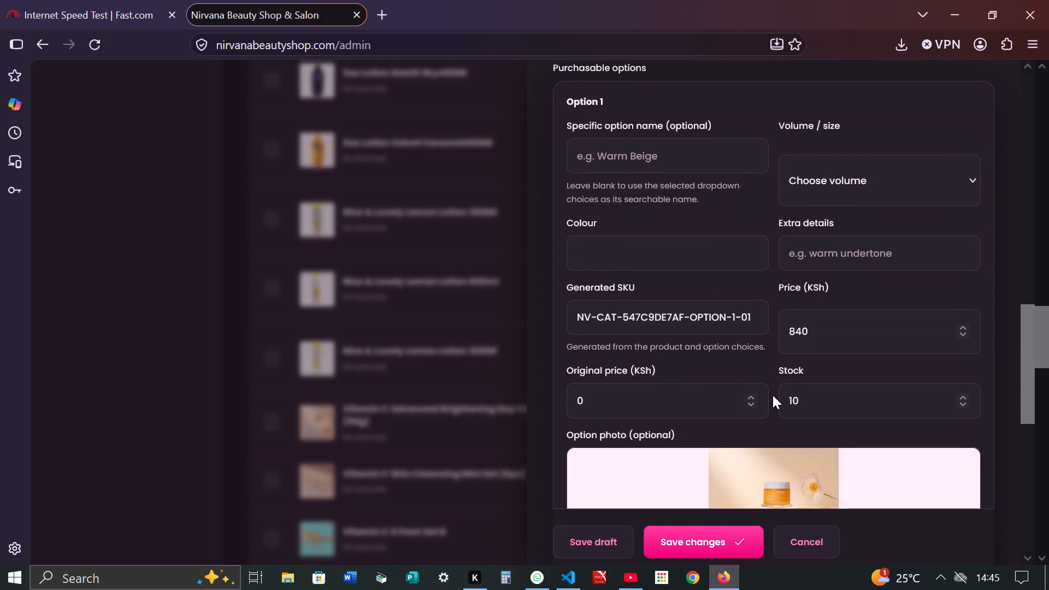
scroll(773, 395, "down", 1)
left_click(793, 365)
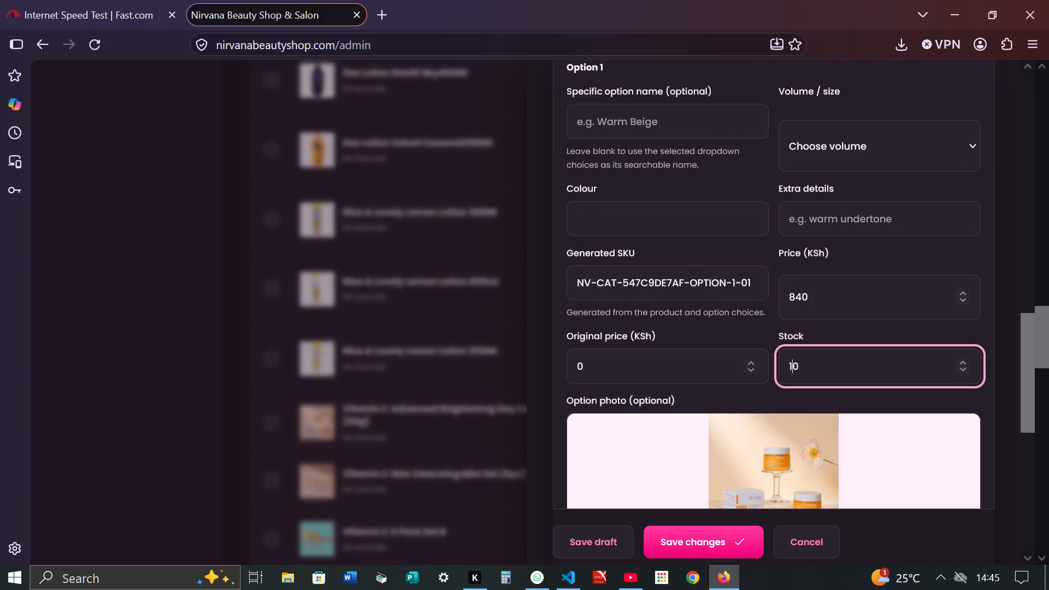
key("BackSpace")
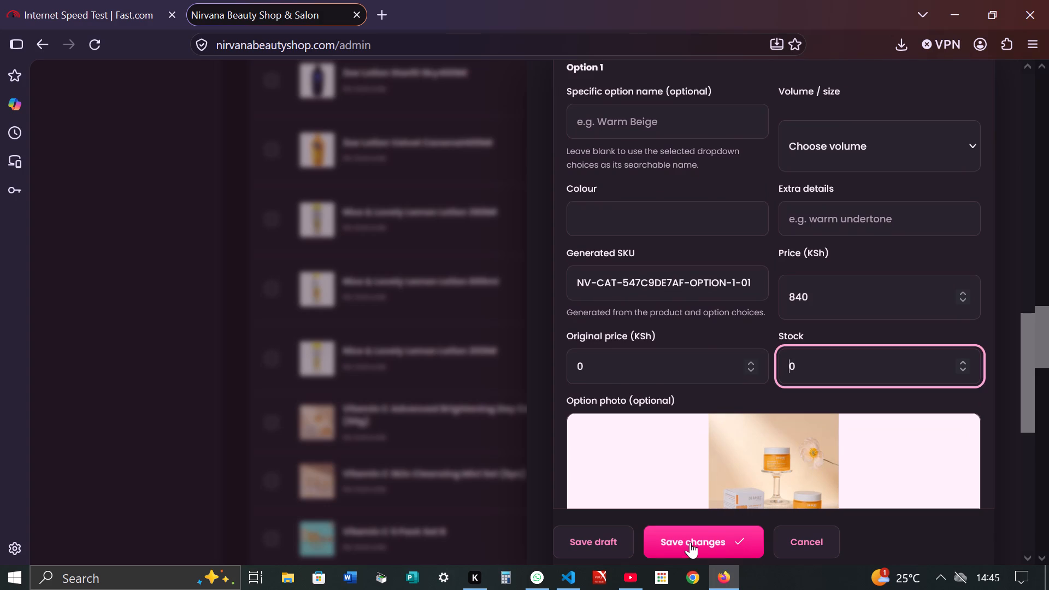
left_click(690, 542)
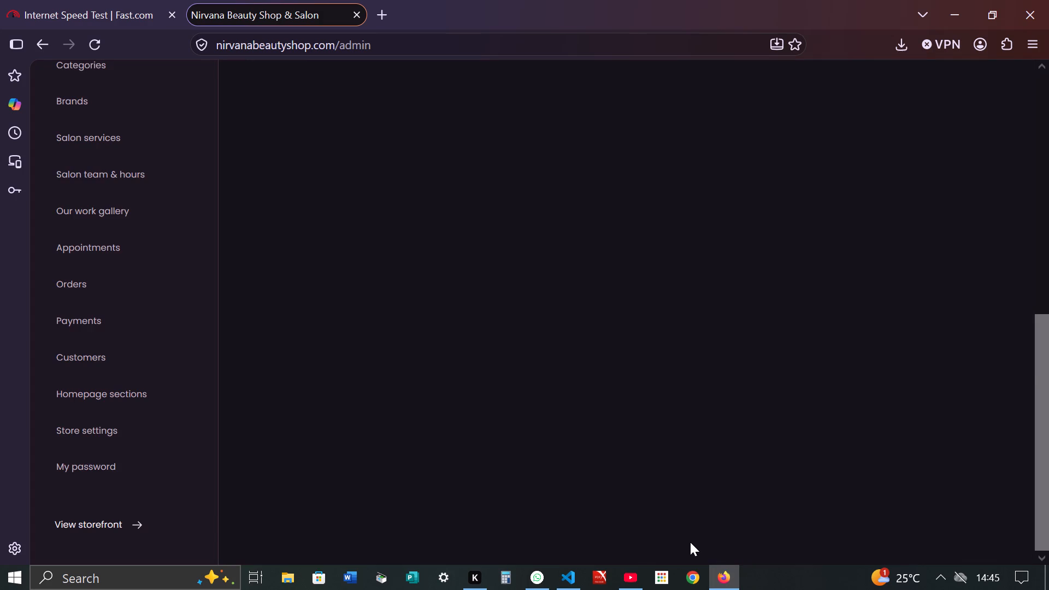
Go from page 1 of the catalogue to page 2.
scroll(526, 370, "down", 12)
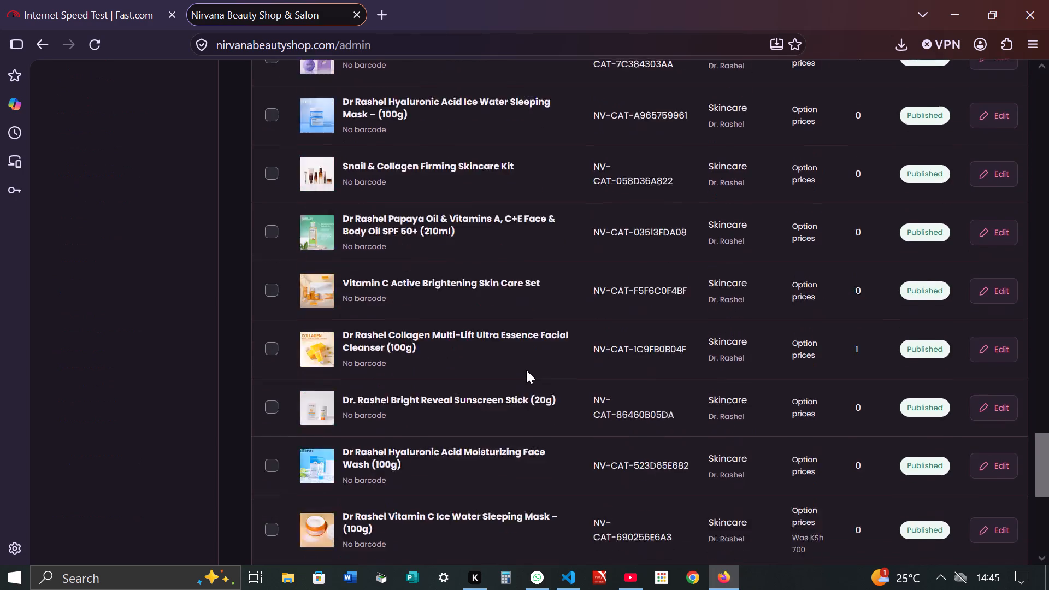
scroll(526, 370, "down", 5)
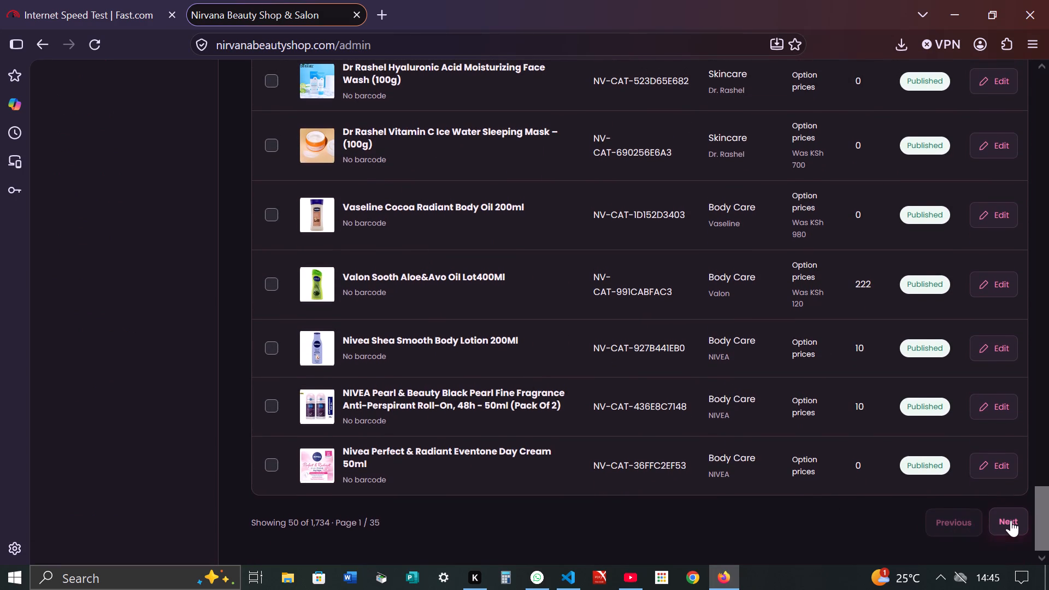
left_click(1011, 520)
Open the Dr Rashel Vanilla Mint Repairing & Soothing Lip Balm record on catalogue page 2 for editing.
scroll(661, 437, "down", 1)
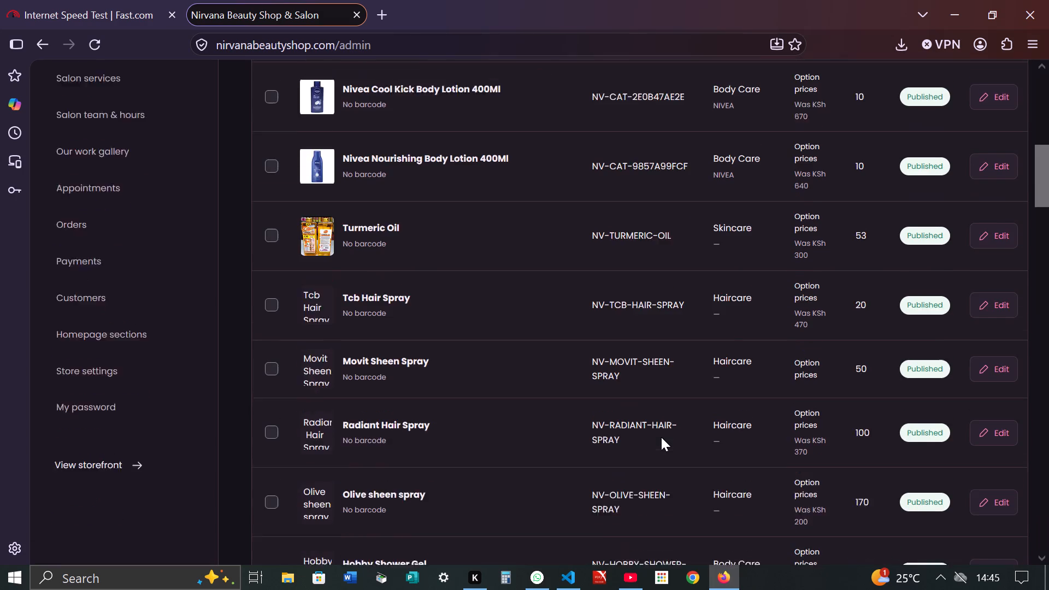
scroll(661, 437, "down", 6)
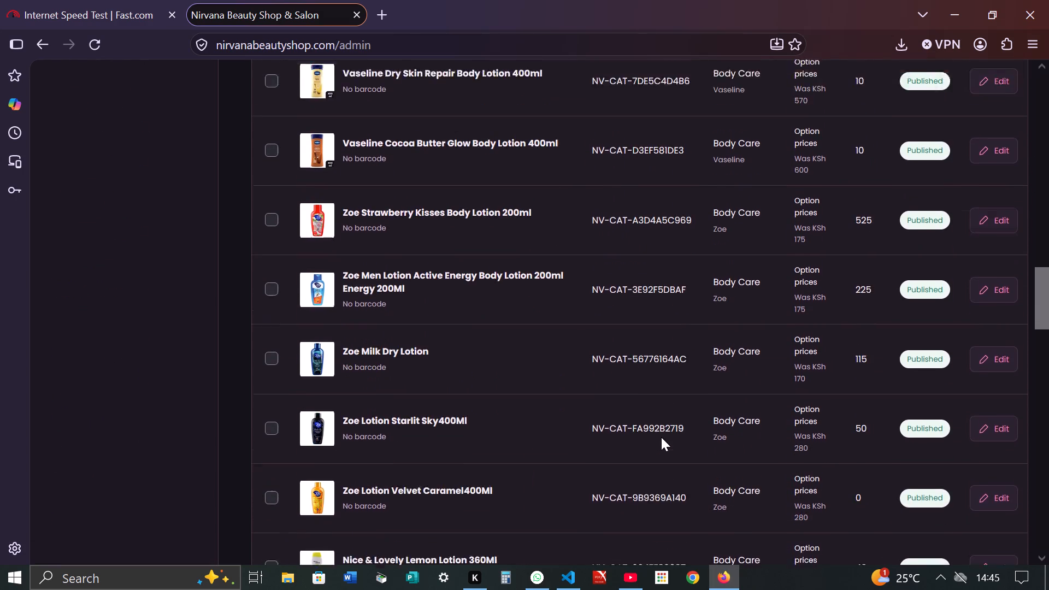
scroll(661, 437, "down", 6)
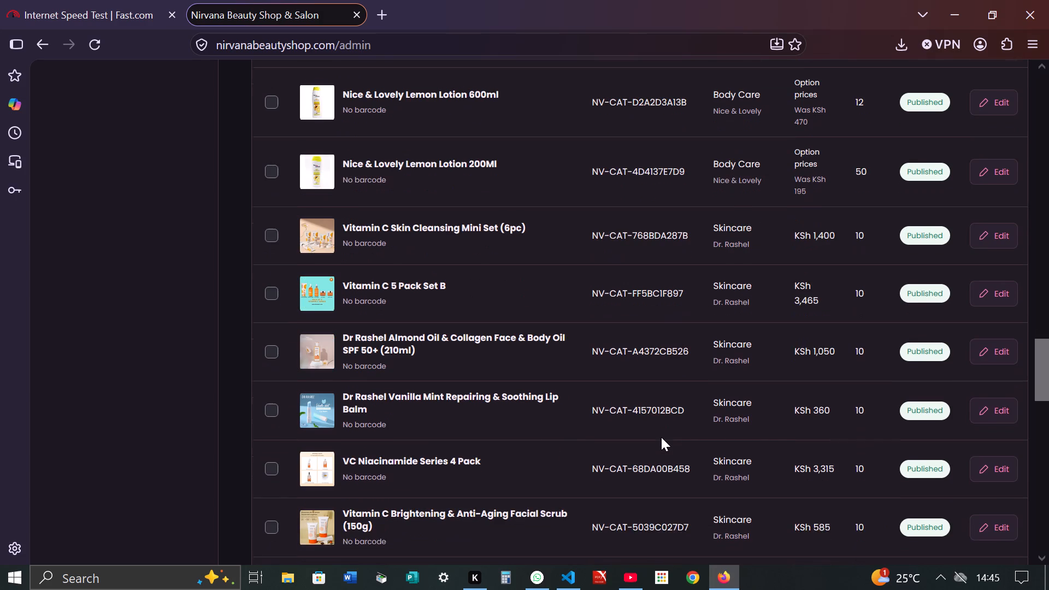
scroll(661, 437, "down", 3)
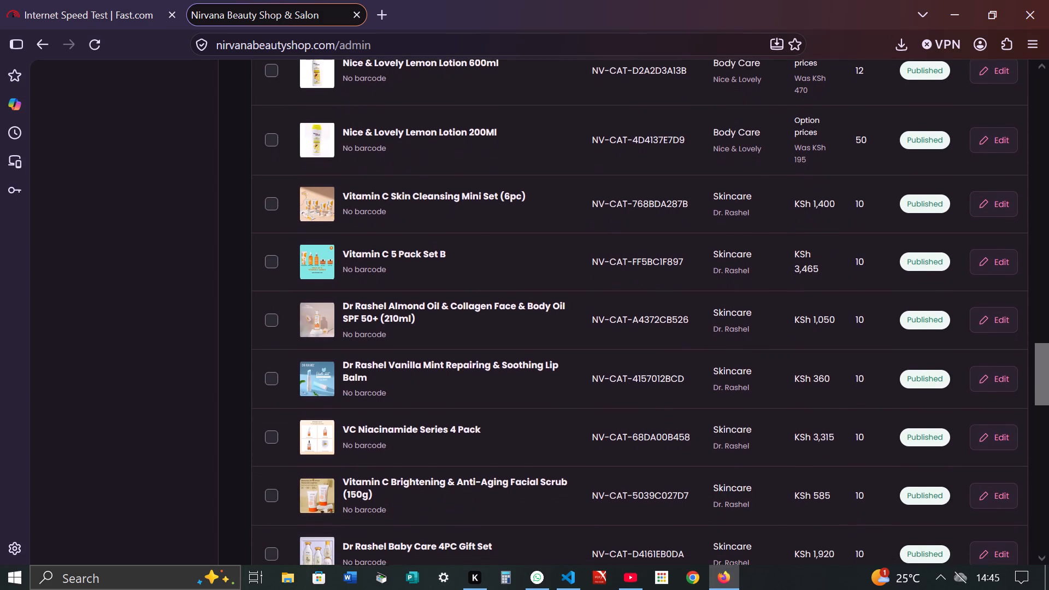
scroll(661, 437, "down", 1)
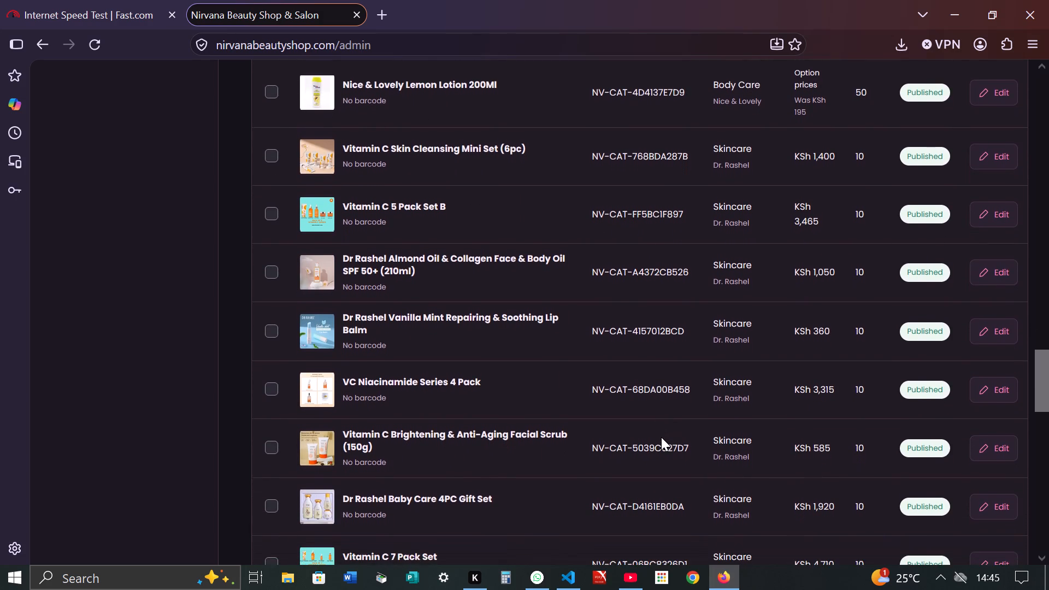
scroll(661, 437, "down", 3)
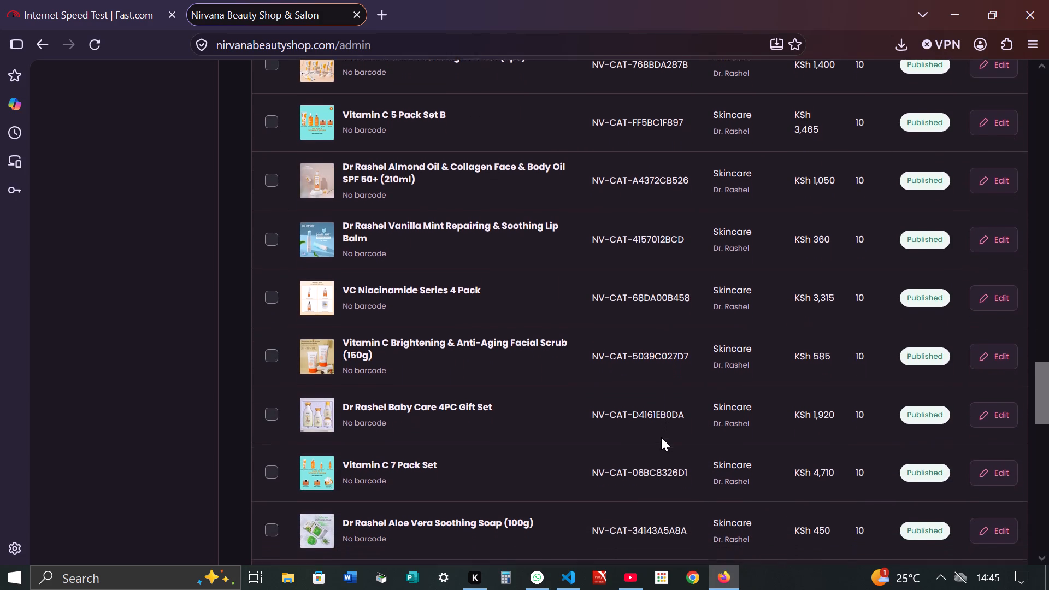
scroll(661, 437, "down", 2)
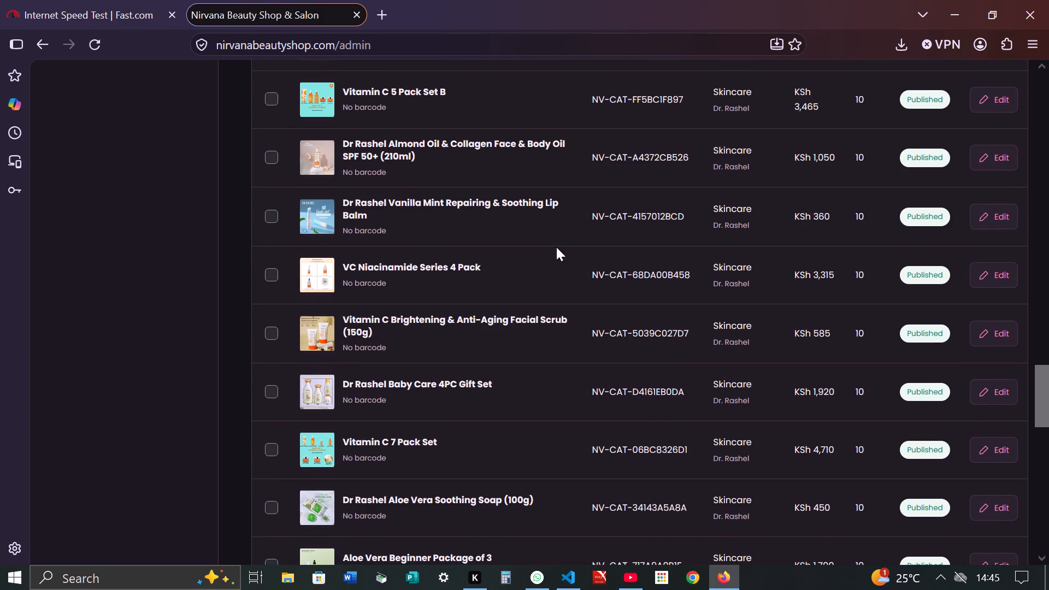
left_click(991, 214)
scroll(741, 418, "down", 2)
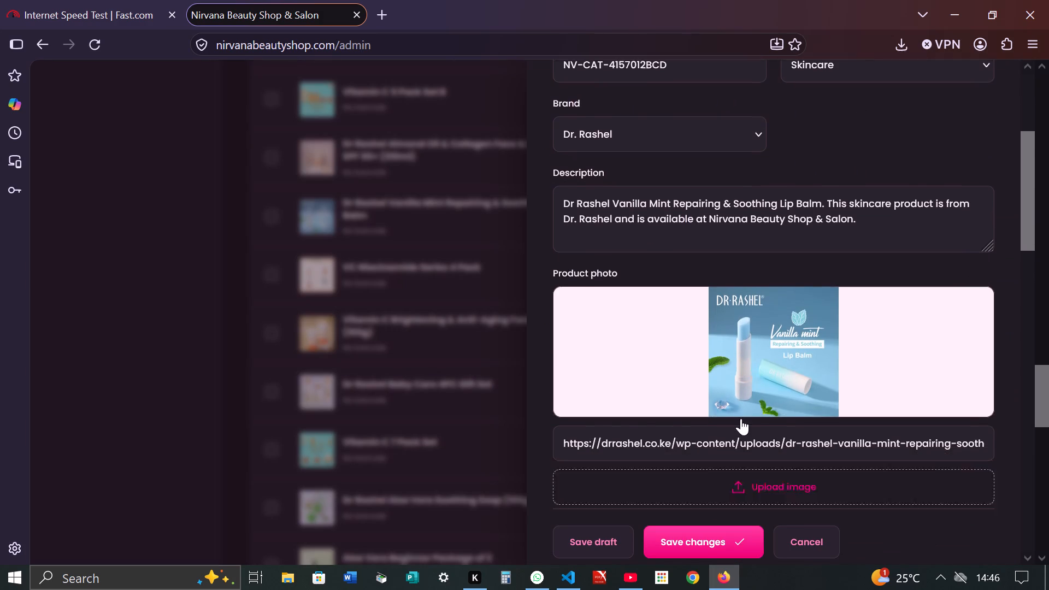
Set Option 1's stock to 0 in the Dr Rashel Vanilla Mint Repairing & Soothing Lip Balm record and save the changes.
scroll(741, 418, "down", 5)
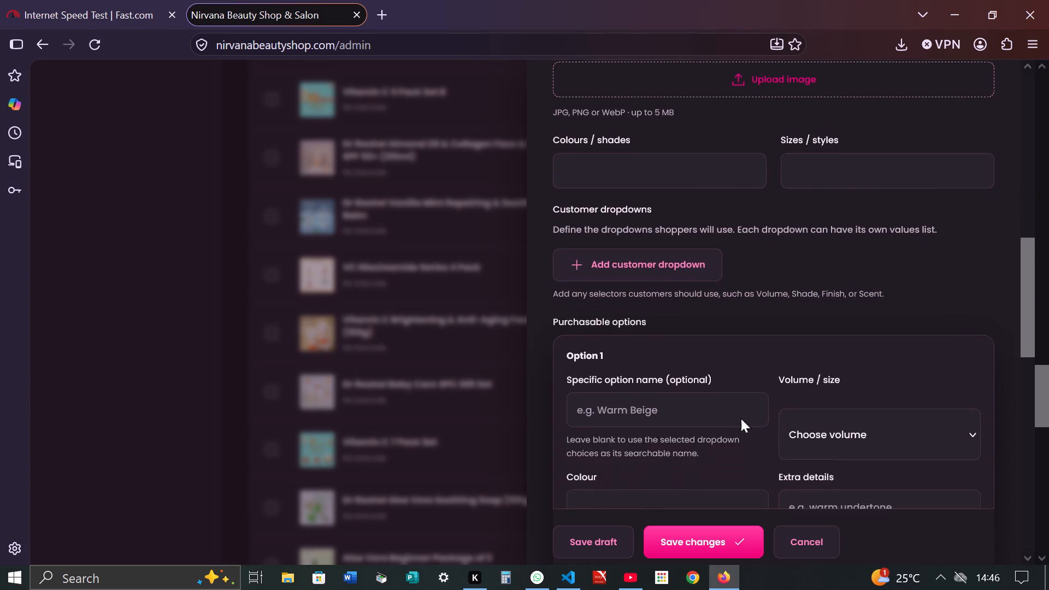
scroll(741, 418, "down", 4)
scroll(741, 418, "up", 1)
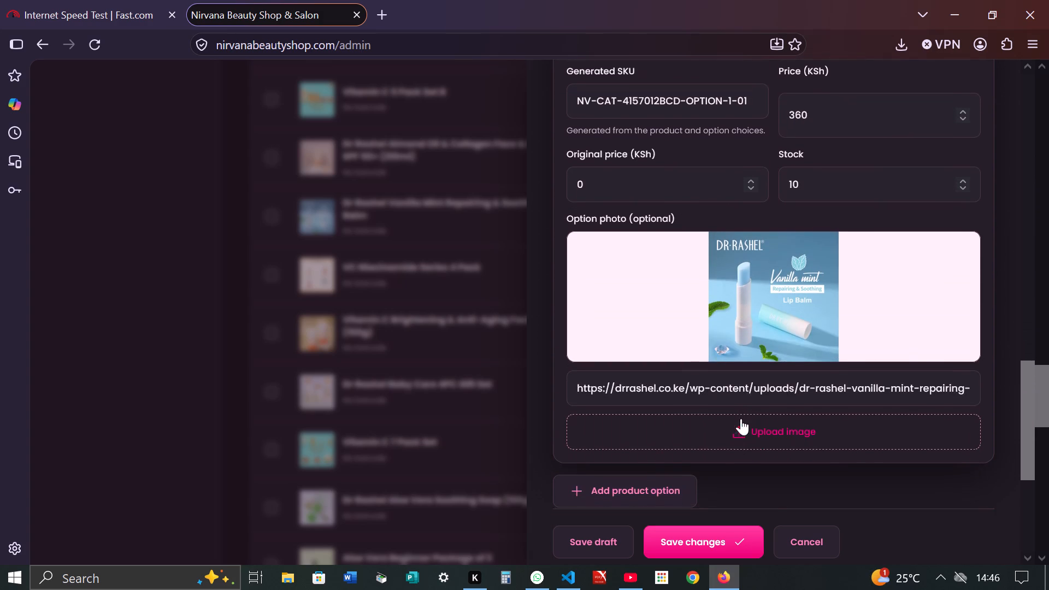
scroll(741, 418, "up", 1)
left_click(795, 288)
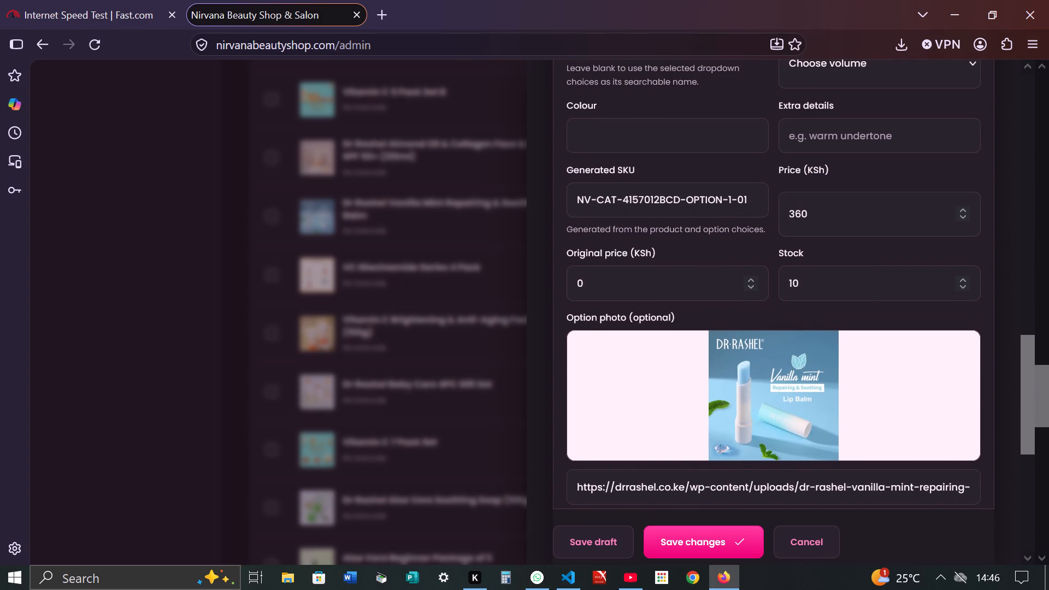
key("BackSpace")
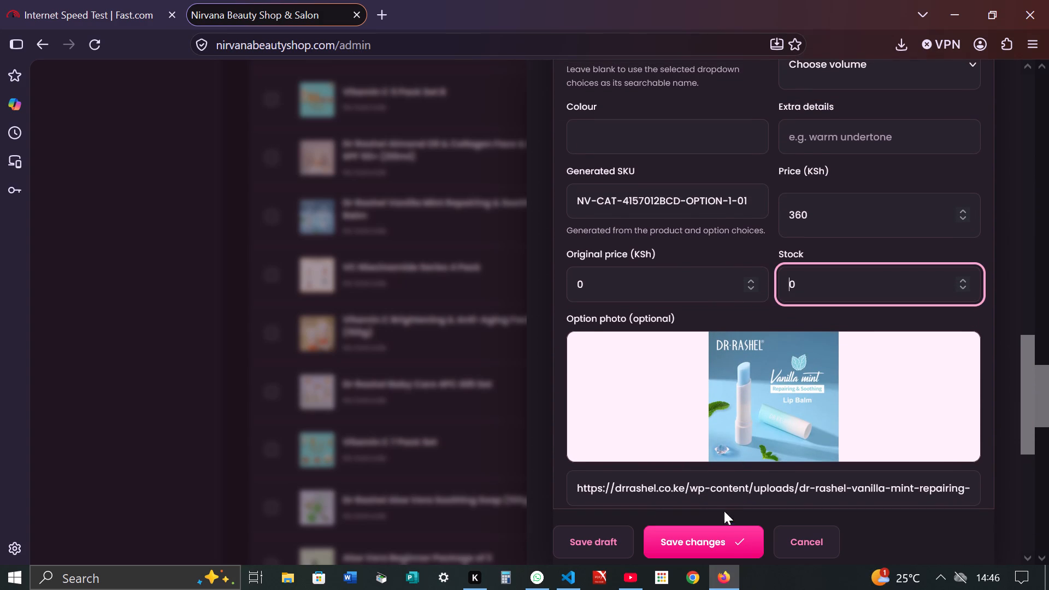
left_click(706, 540)
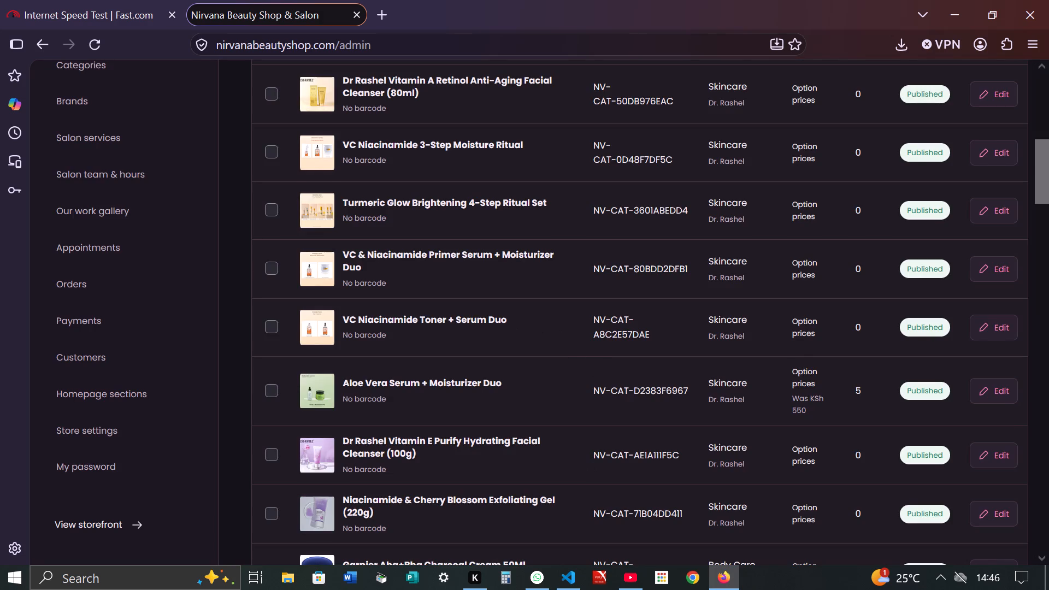
Return to page 2 of the catalogue from page 1.
scroll(503, 322, "down", 11)
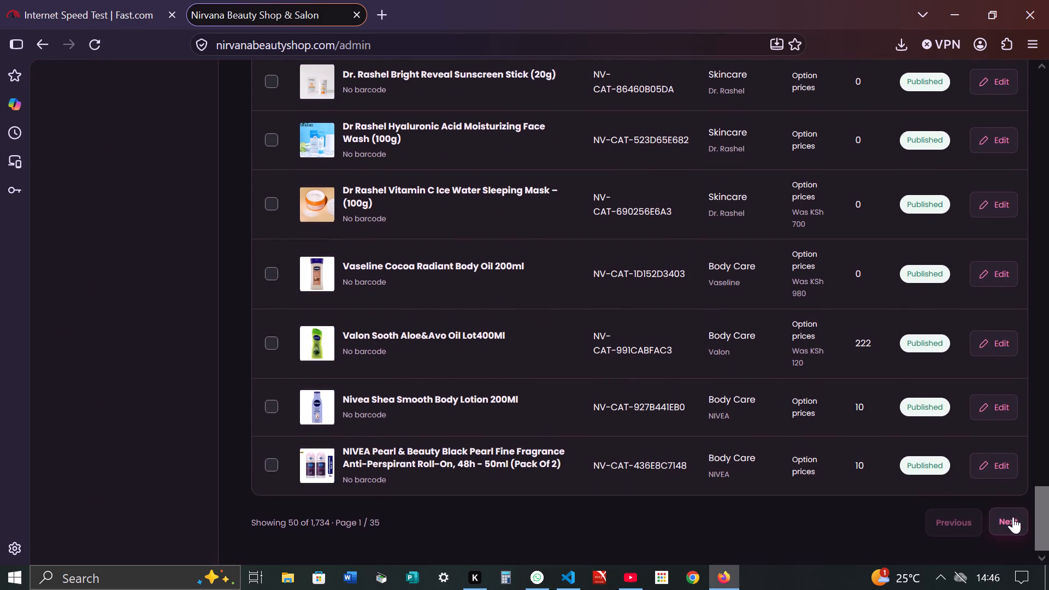
left_click(1013, 517)
Set Option 1's stock to 0 in the Vitamin C Skin Cleansing Mini Set (6pc) record and save the changes.
scroll(523, 343, "down", 1)
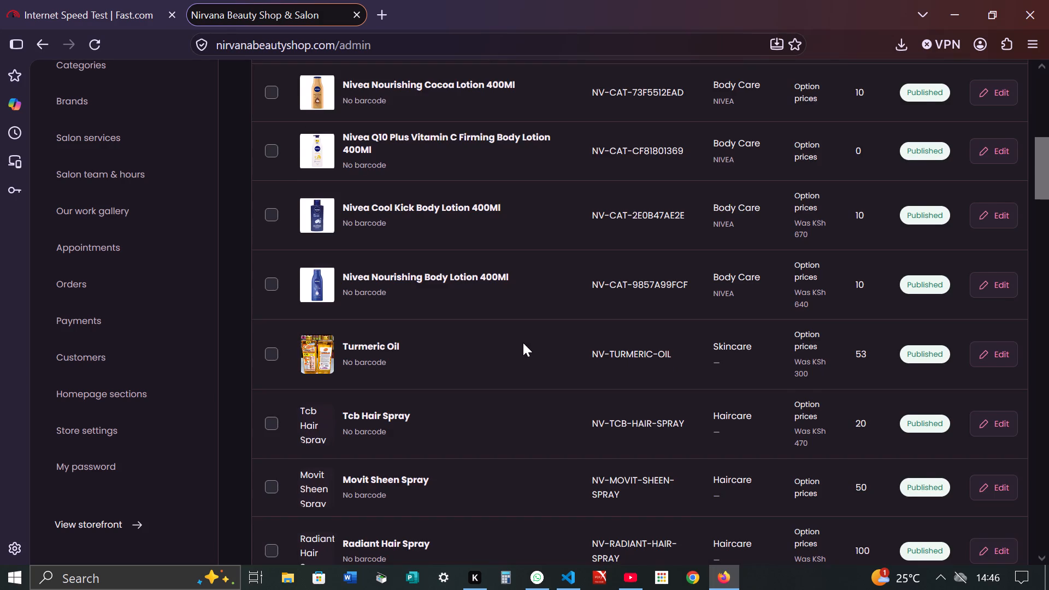
scroll(523, 343, "down", 8)
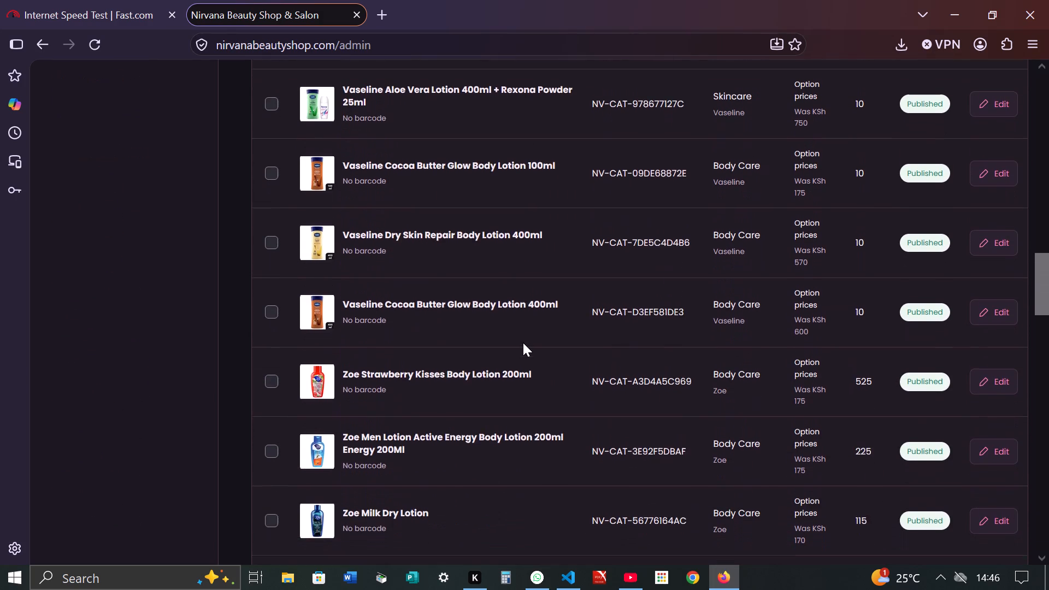
scroll(523, 343, "down", 4)
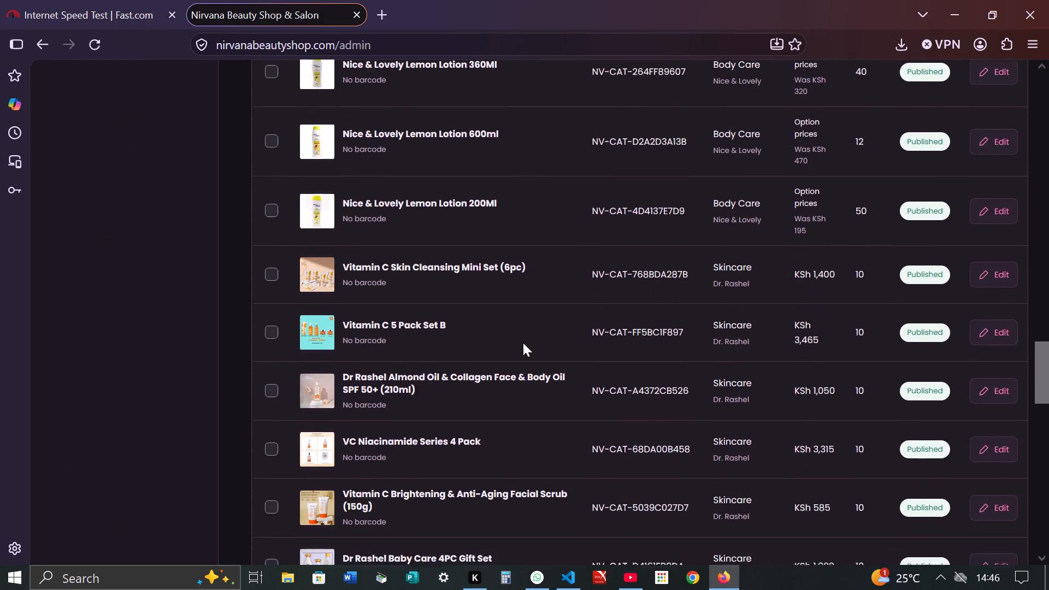
scroll(523, 343, "down", 2)
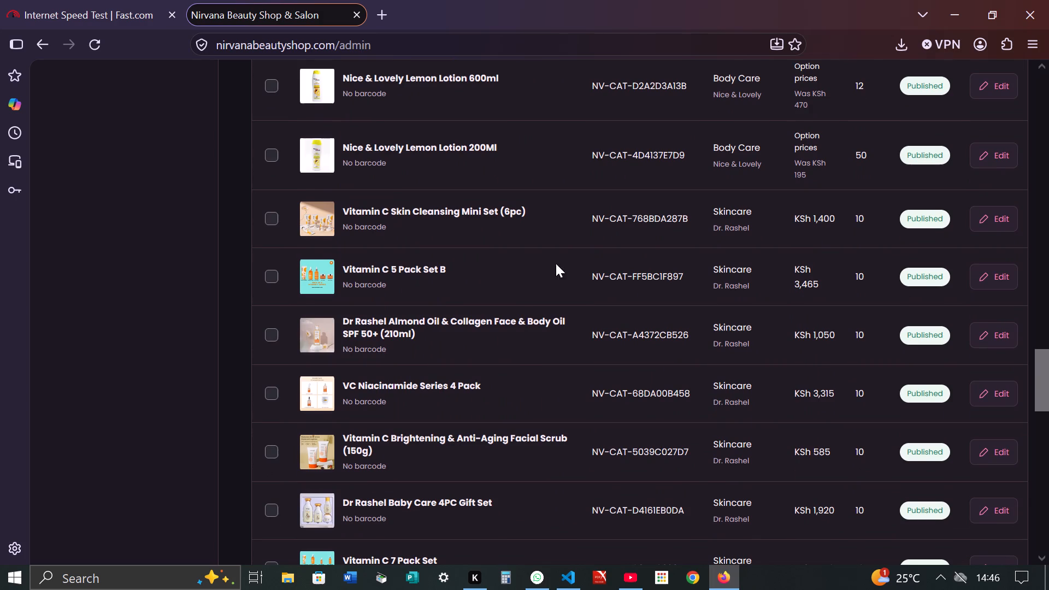
left_click(999, 218)
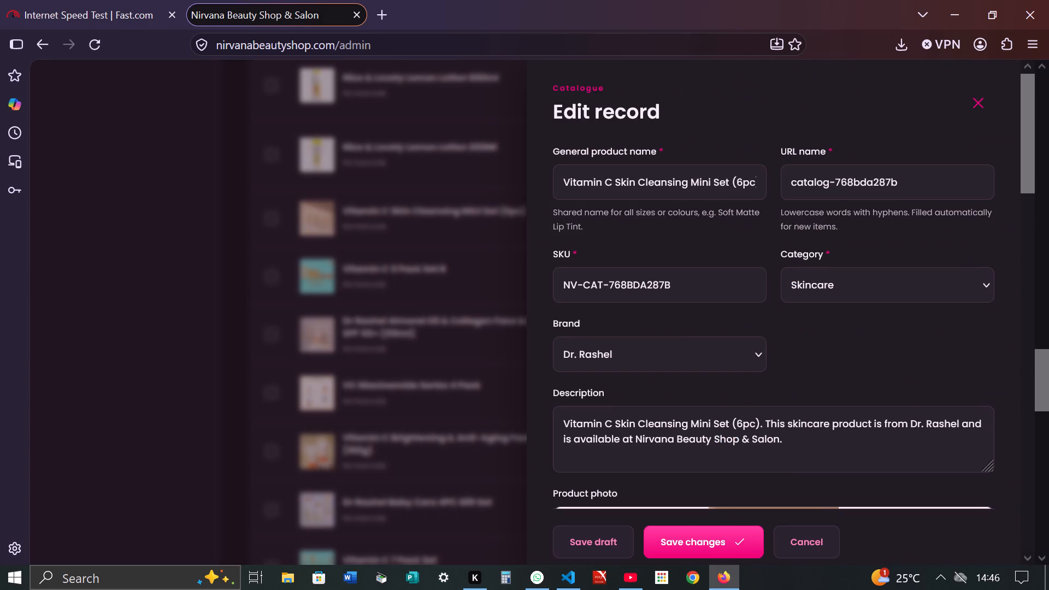
scroll(843, 379, "down", 7)
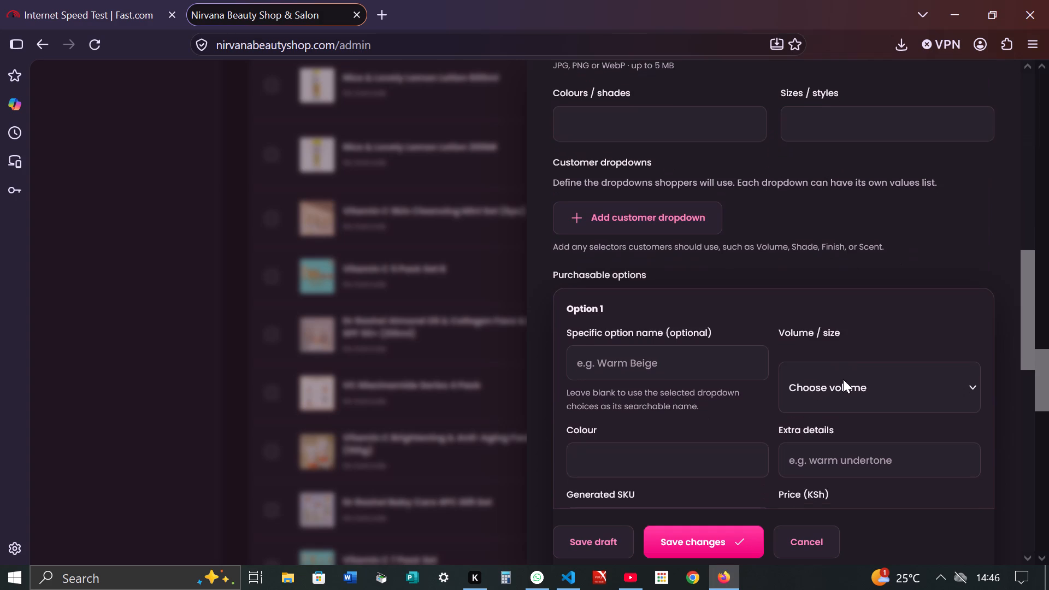
scroll(843, 379, "down", 2)
left_click(805, 411)
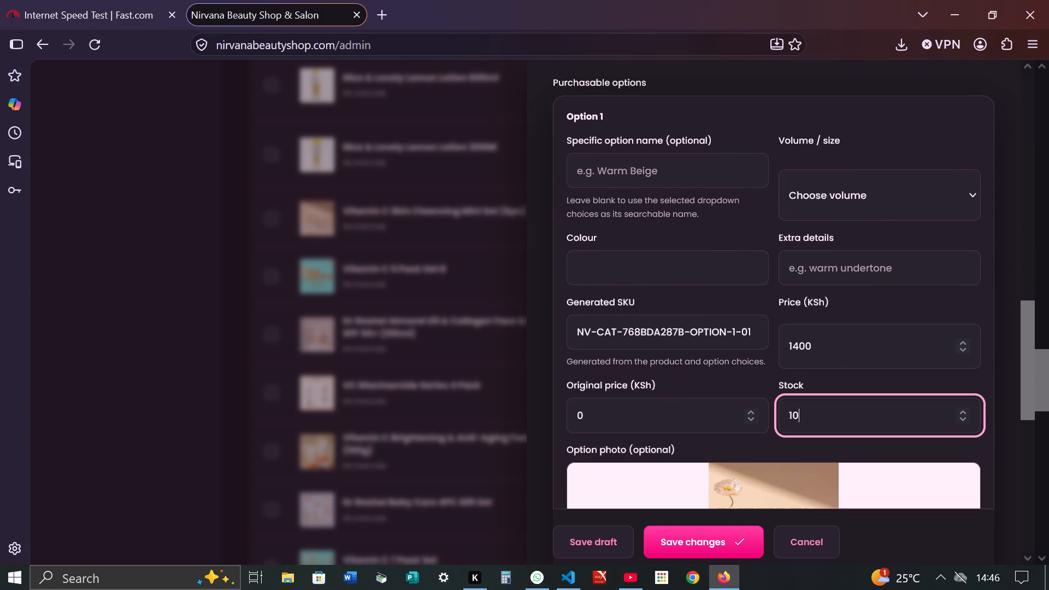
key("BackSpace")
key("BackSpace")
key("0")
left_click(696, 536)
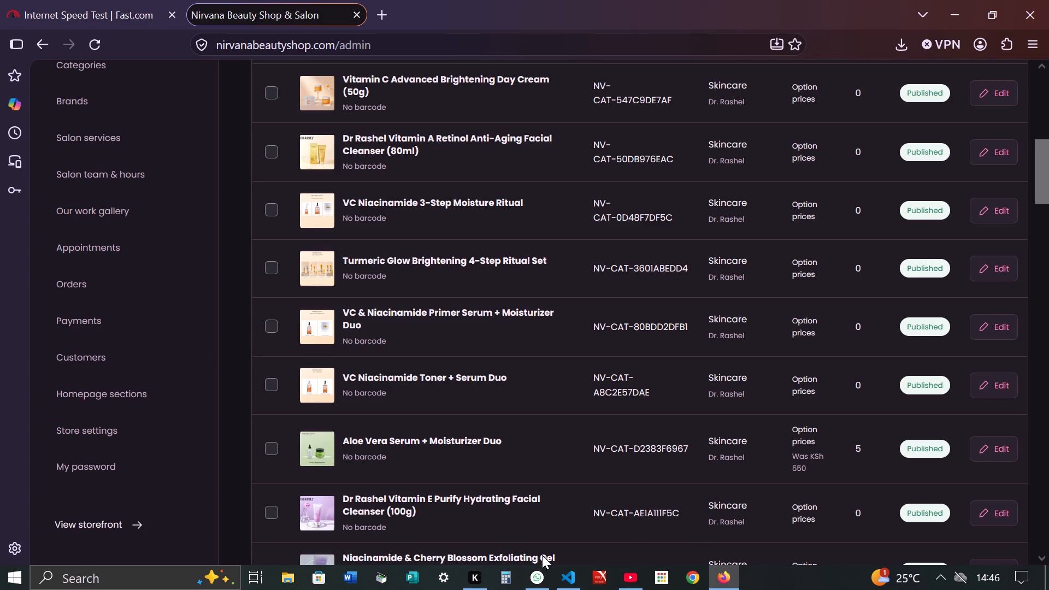
Return to page 2 of the catalogue from page 1.
scroll(521, 390, "down", 19)
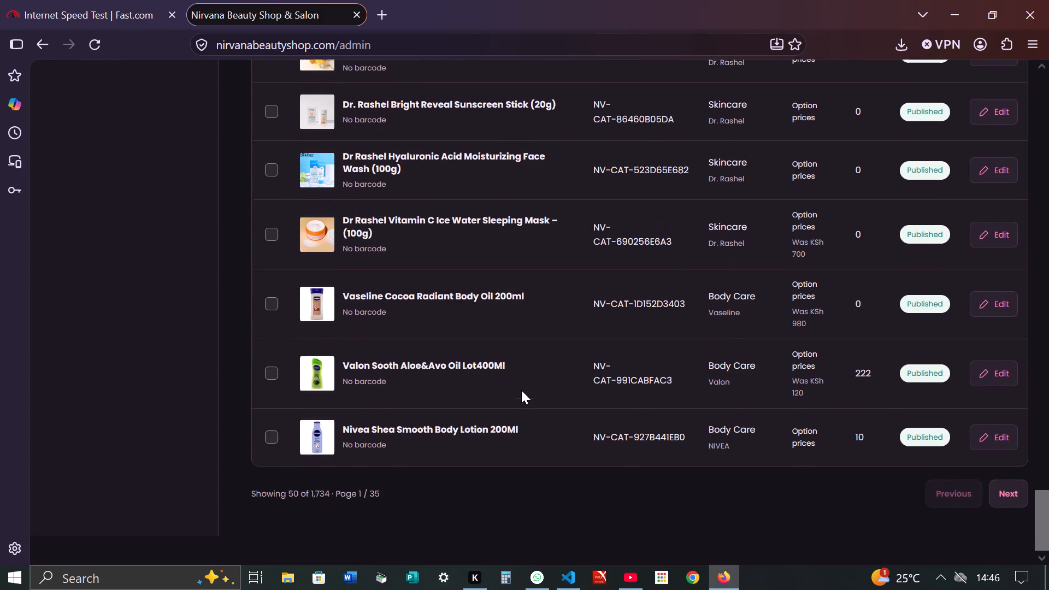
left_click(1011, 530)
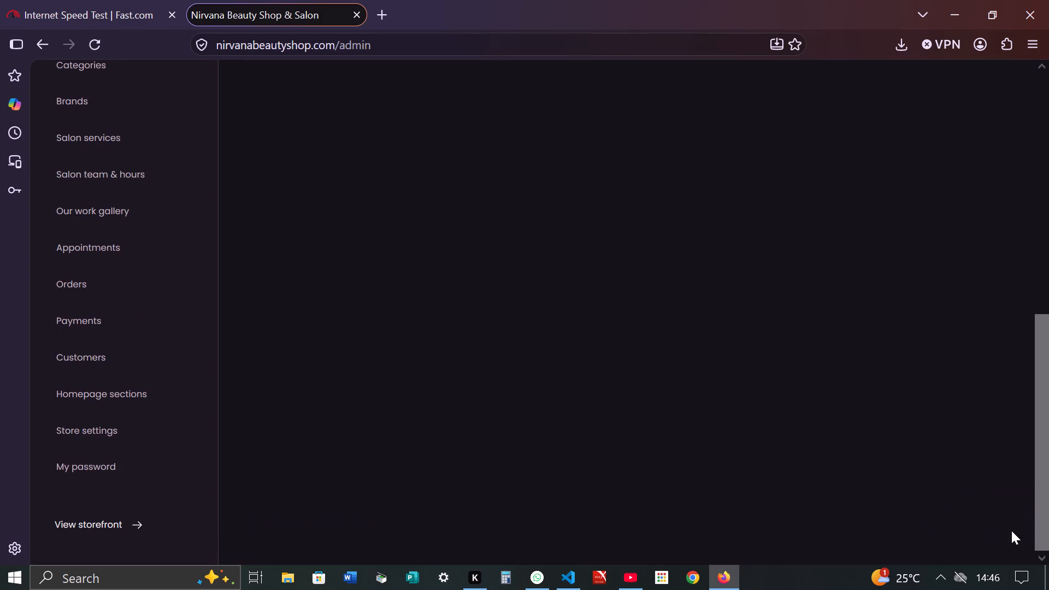
Set Option 1's stock to 0 in the Vitamin C 5 Pack Set B record and save the changes.
scroll(647, 379, "down", 5)
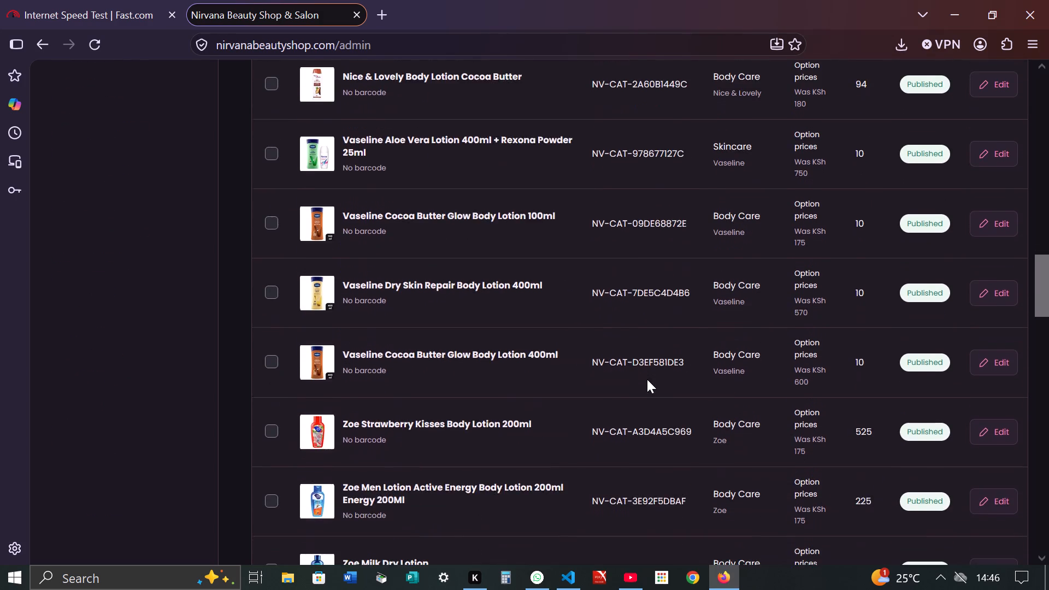
scroll(647, 379, "down", 5)
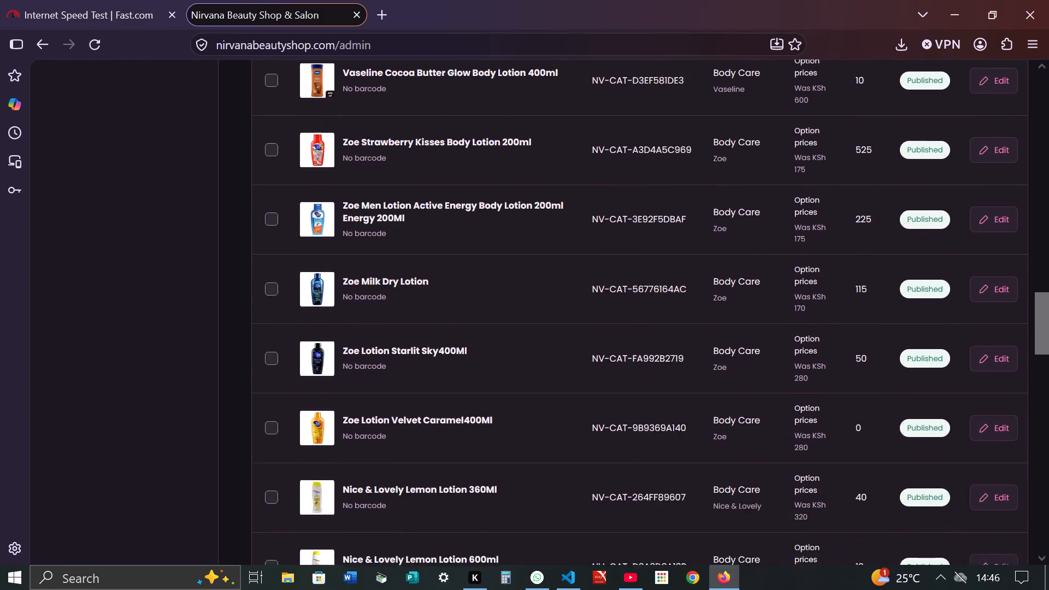
scroll(647, 379, "down", 4)
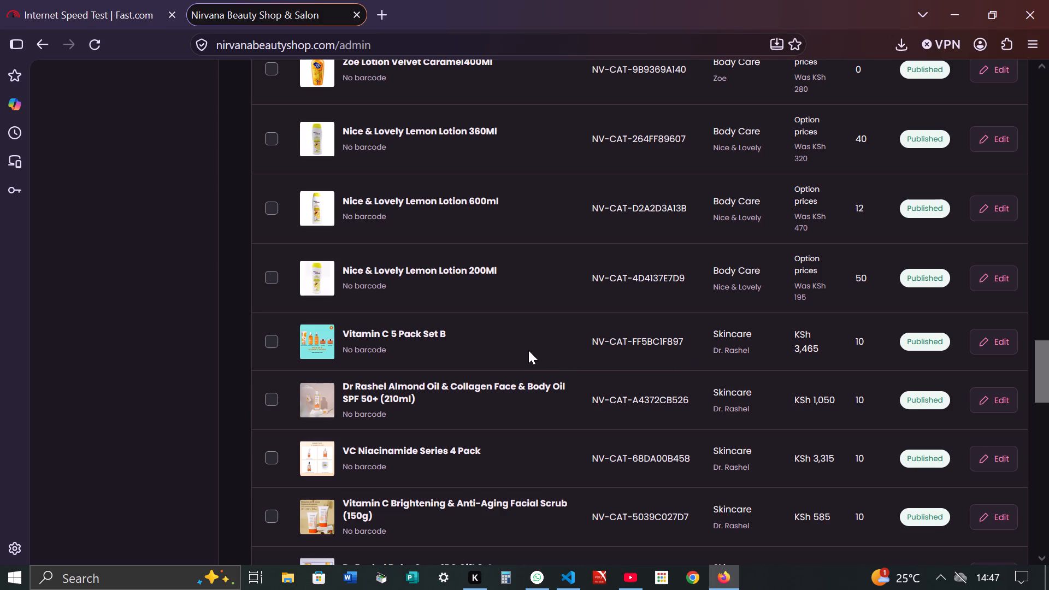
left_click(993, 348)
scroll(772, 371, "down", 8)
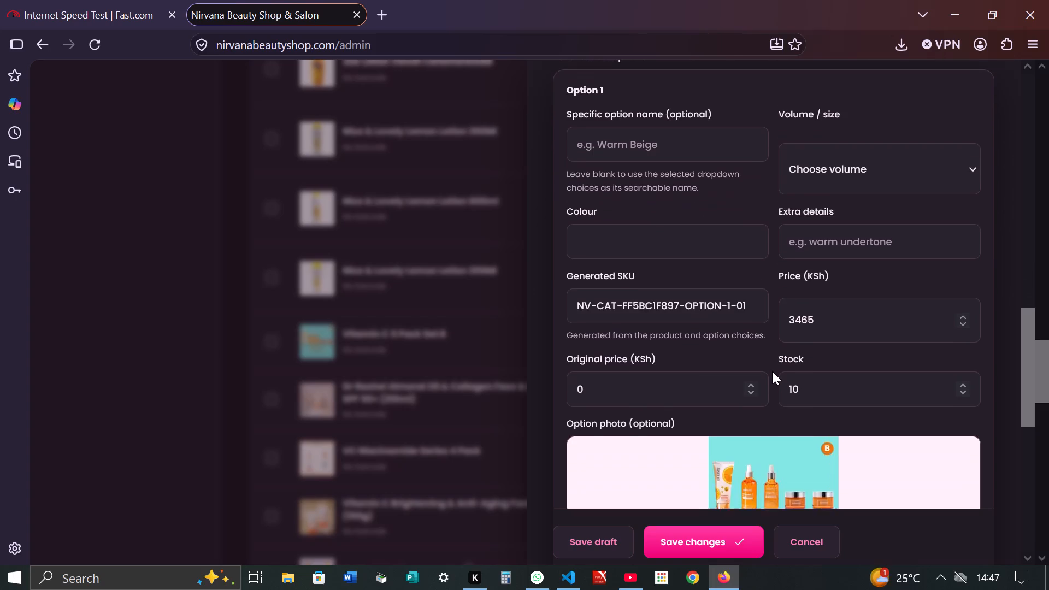
scroll(772, 371, "down", 1)
left_click(795, 381)
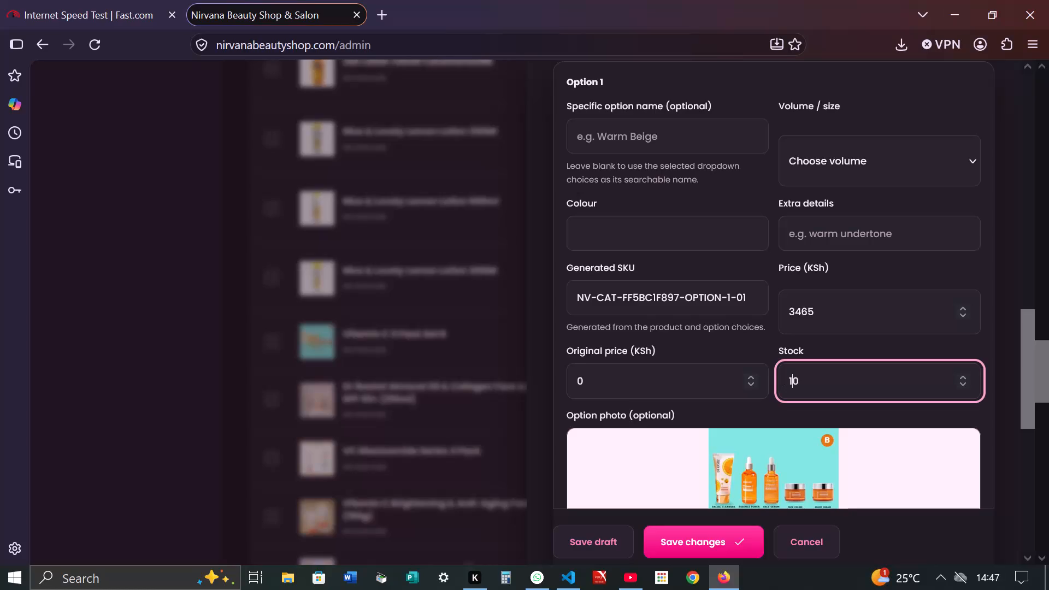
key("BackSpace")
left_click(707, 541)
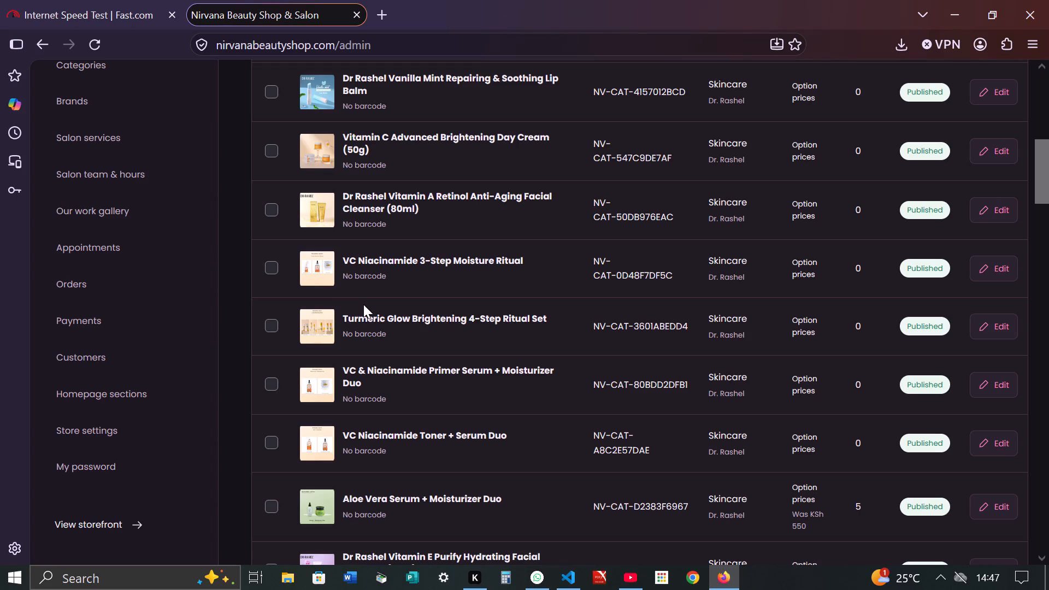
Go back to page 2 of the catalogue from page 1.
scroll(446, 282, "down", 11)
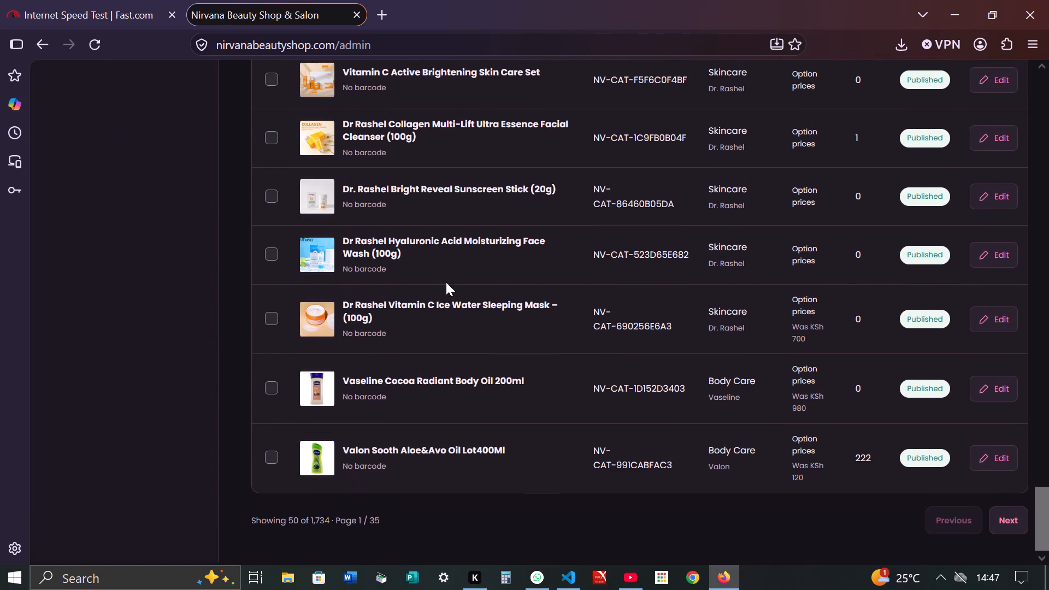
left_click(1015, 518)
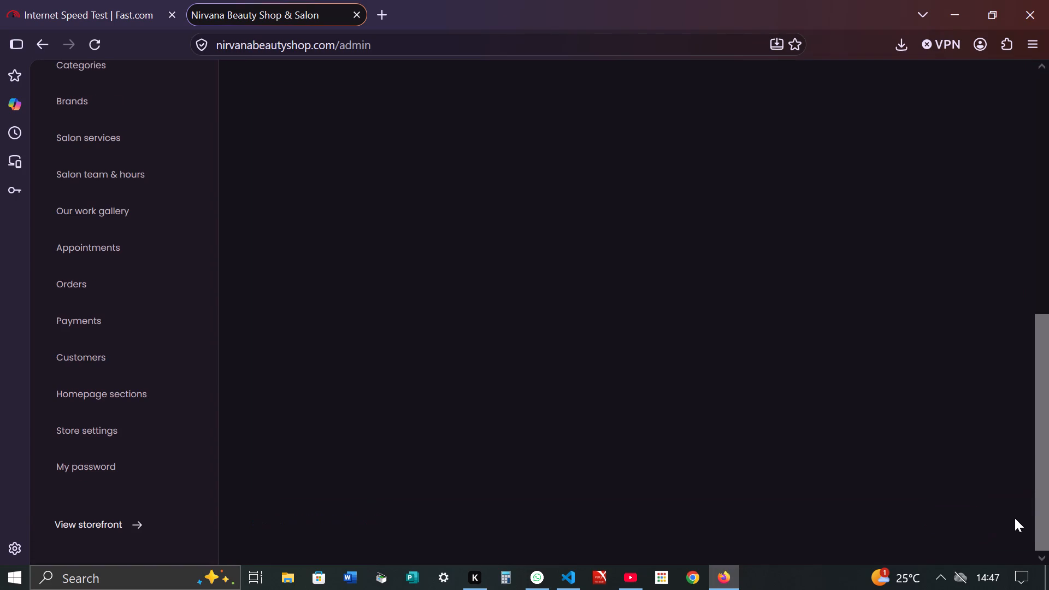
Set Option 1's stock to 0 in the Dr Rashel Almond Oil & Collagen Face & Body Oil SPF 50+ (210ml) record and save the changes.
scroll(704, 405, "down", 3)
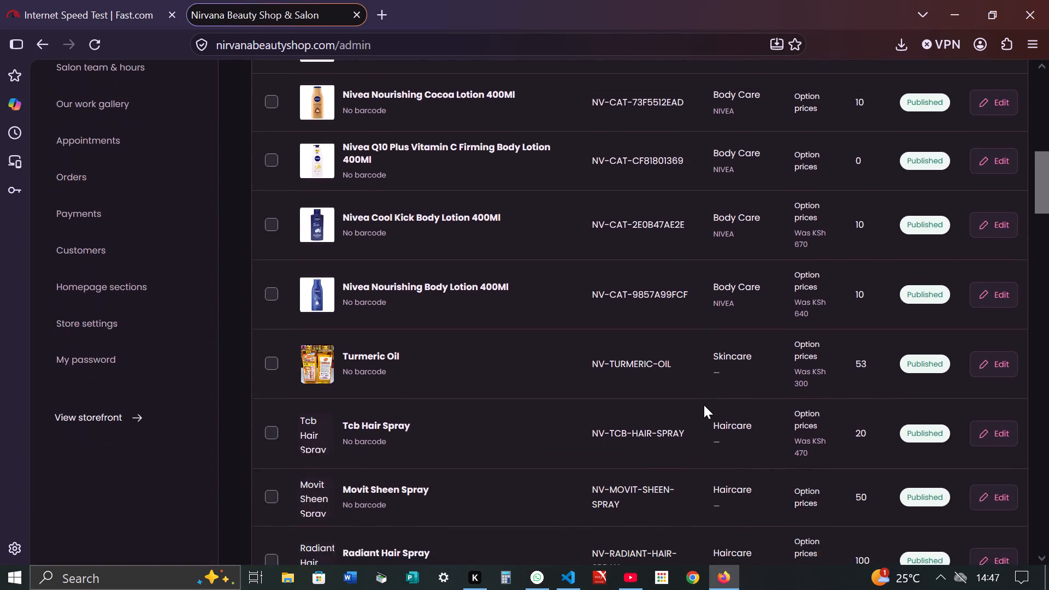
scroll(704, 405, "down", 5)
scroll(704, 405, "up", 1)
scroll(704, 405, "down", 2)
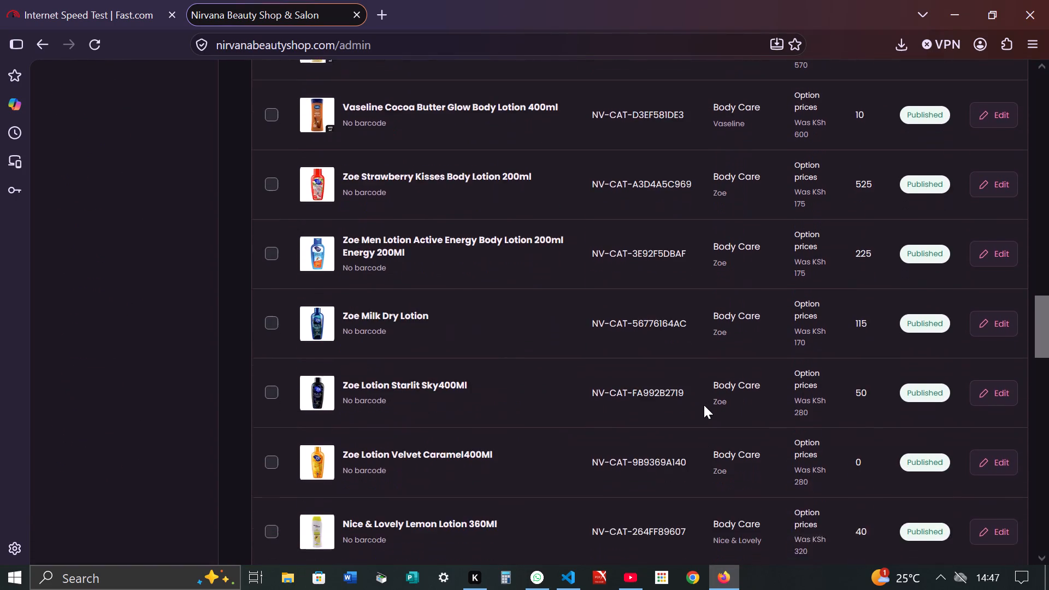
scroll(704, 405, "down", 3)
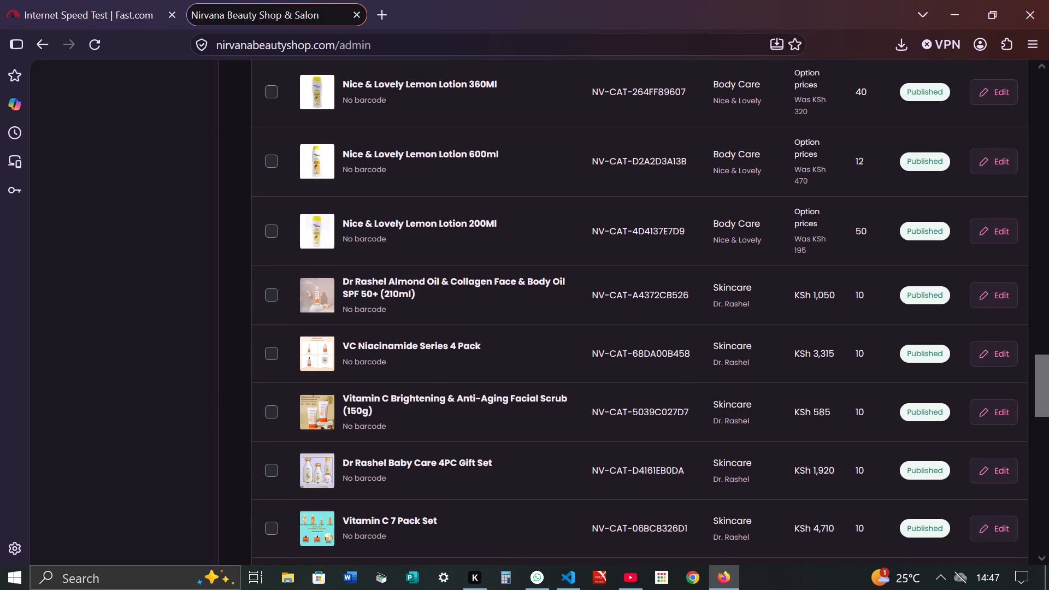
left_click(986, 297)
scroll(764, 335, "down", 7)
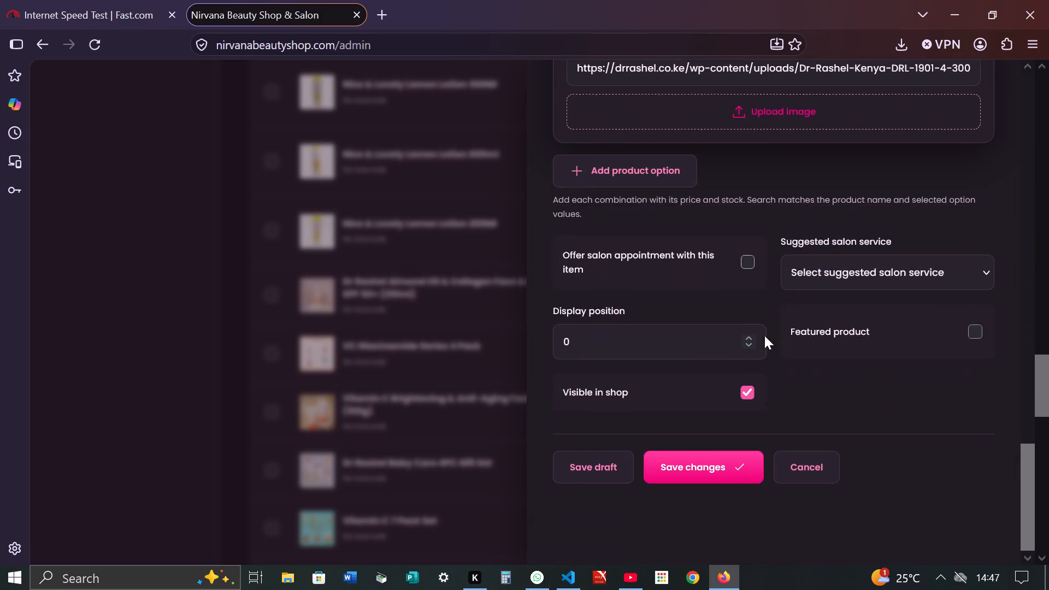
scroll(797, 341, "up", 2)
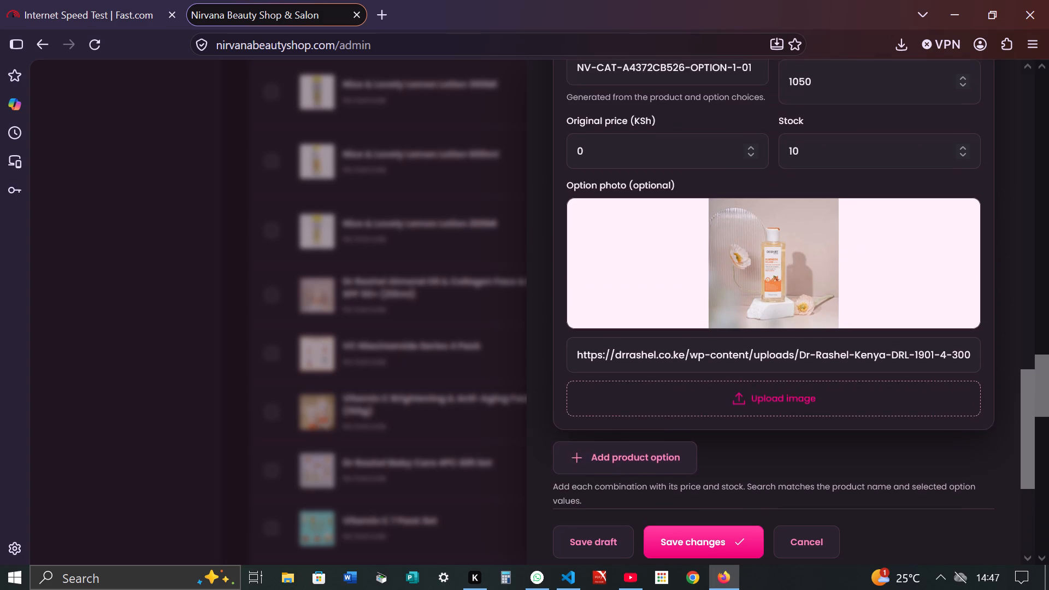
scroll(797, 341, "up", 2)
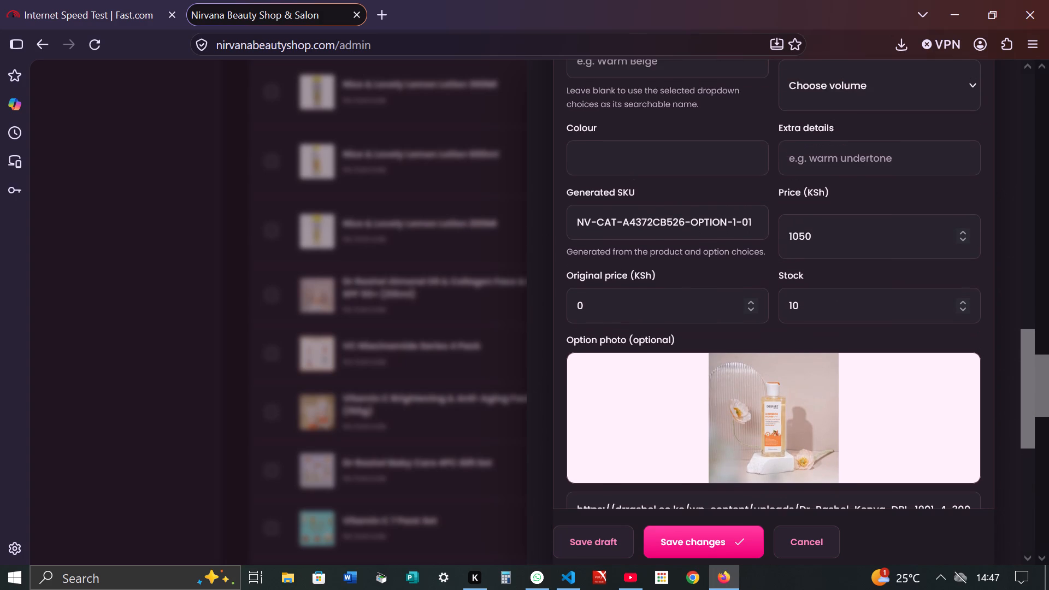
left_click(793, 312)
key("BackSpace")
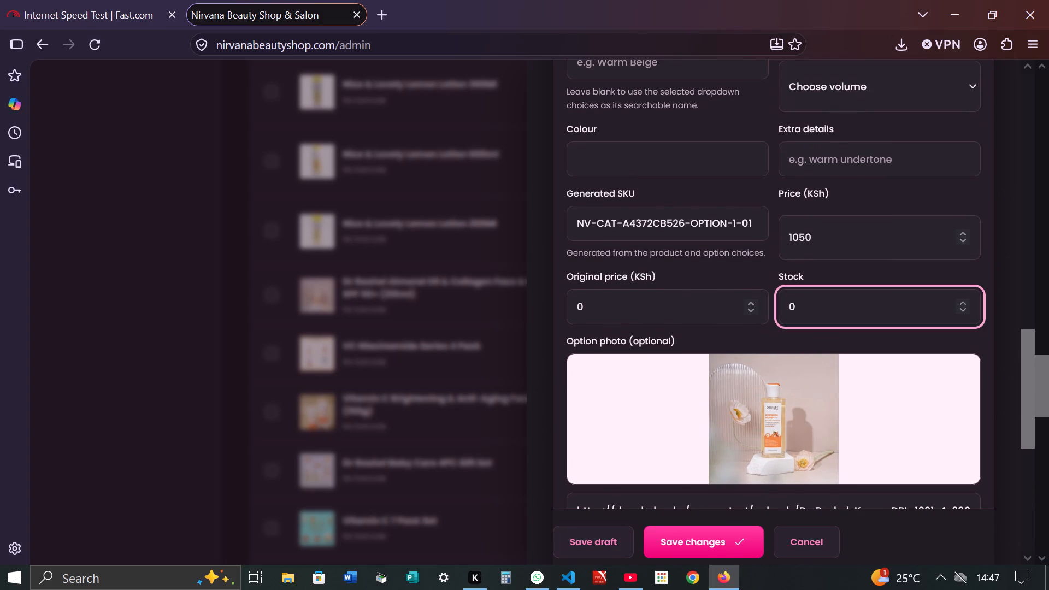
left_click(694, 546)
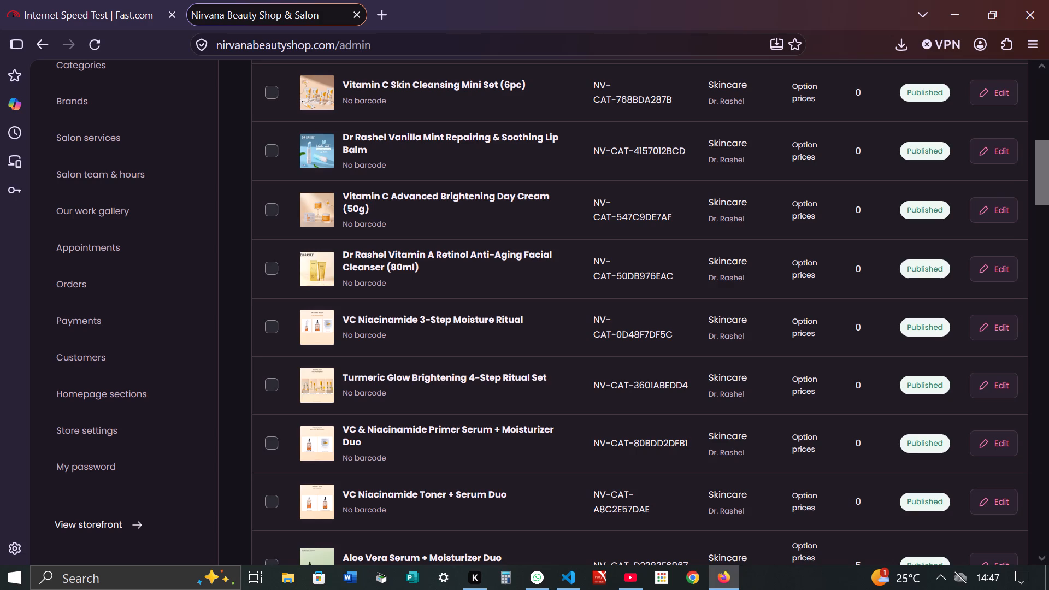
Return to page 2 of the catalogue from page 1.
scroll(664, 381, "down", 9)
scroll(611, 328, "down", 6)
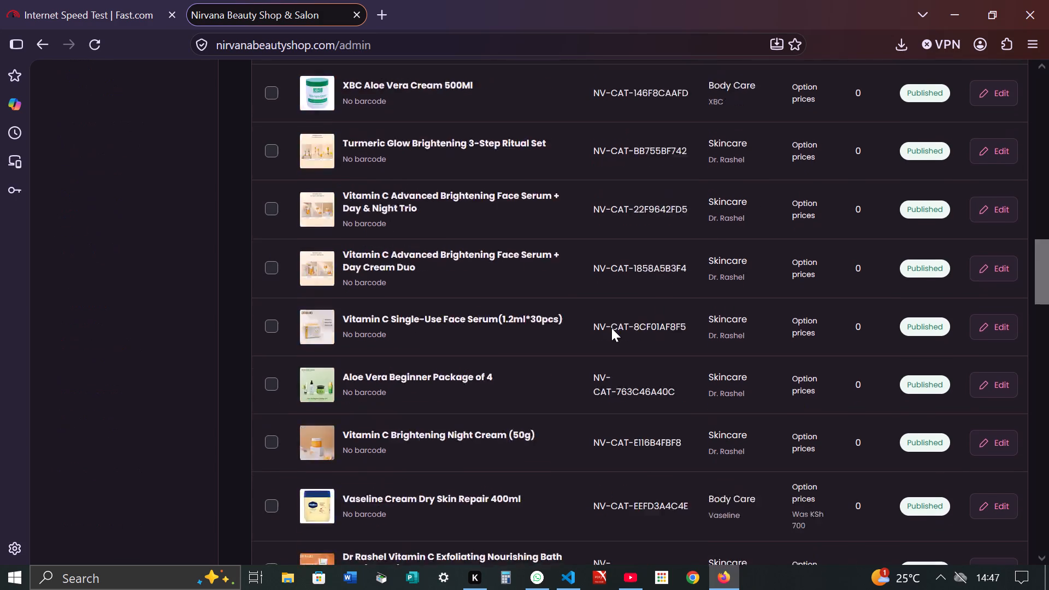
scroll(611, 328, "down", 14)
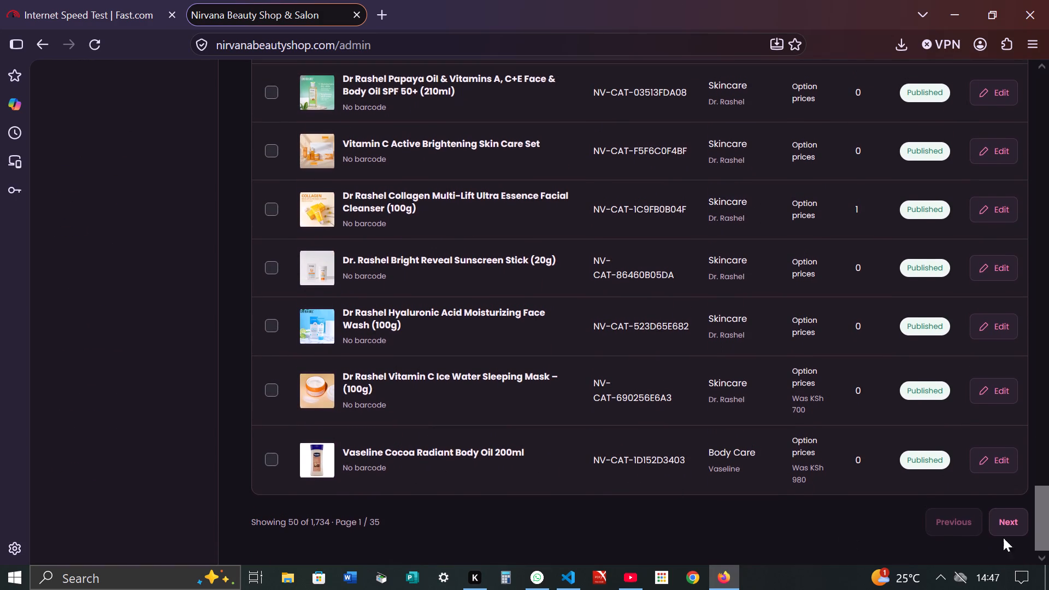
left_click(1017, 526)
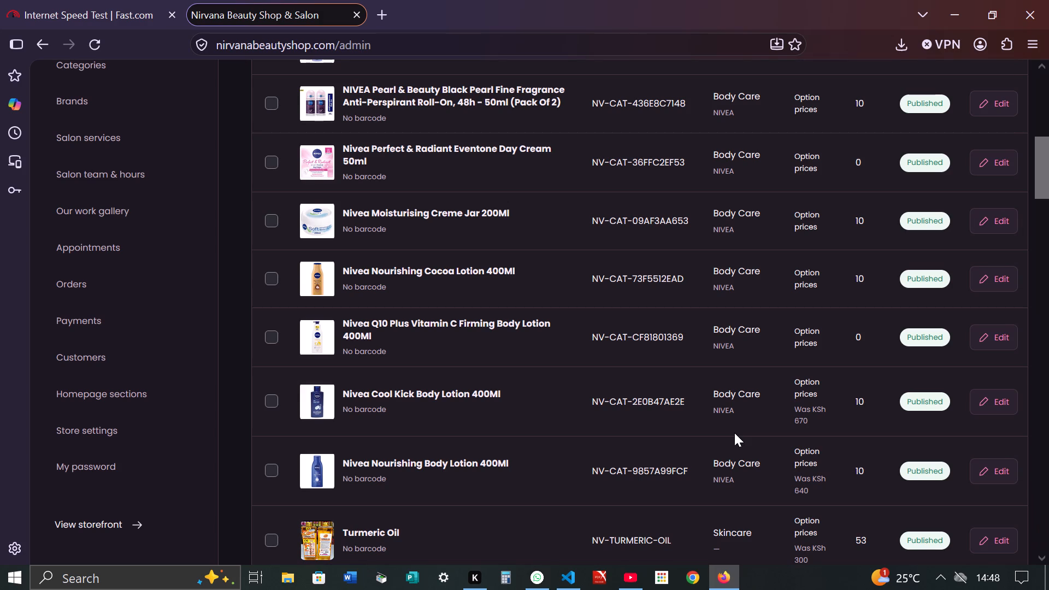
Set Option 1's stock to 0 in the Dr Rashel Baby Care 4PC Gift Set record and save the changes.
scroll(569, 380, "down", 4)
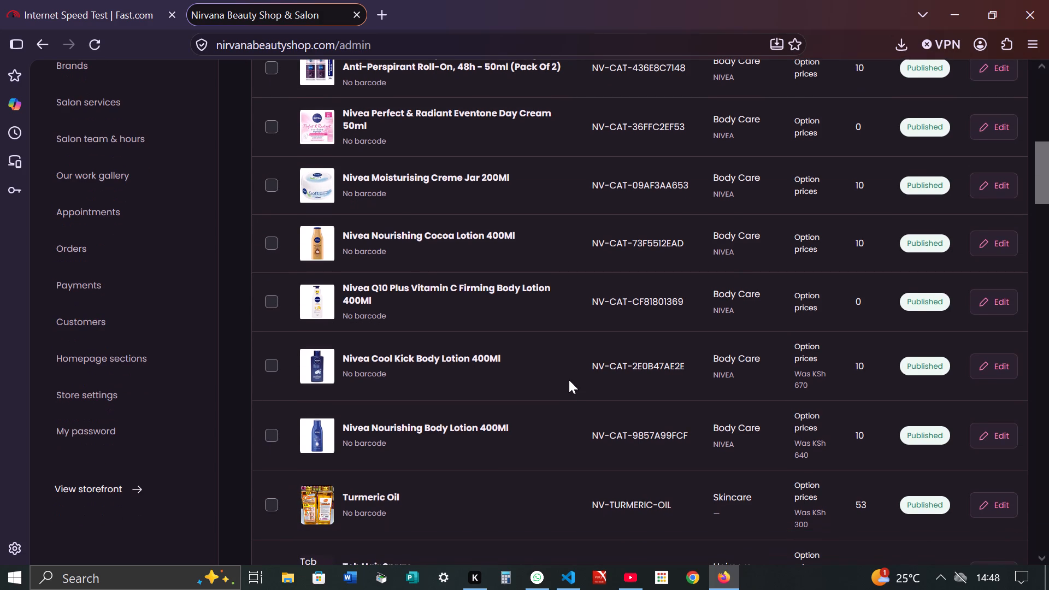
scroll(569, 380, "down", 5)
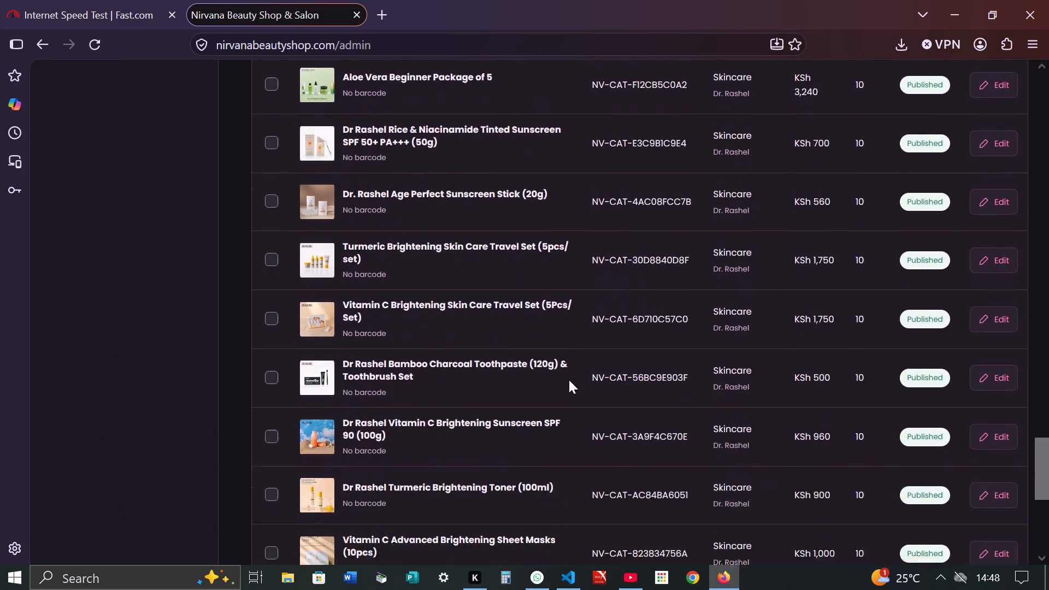
scroll(569, 380, "down", 3)
scroll(569, 380, "up", 4)
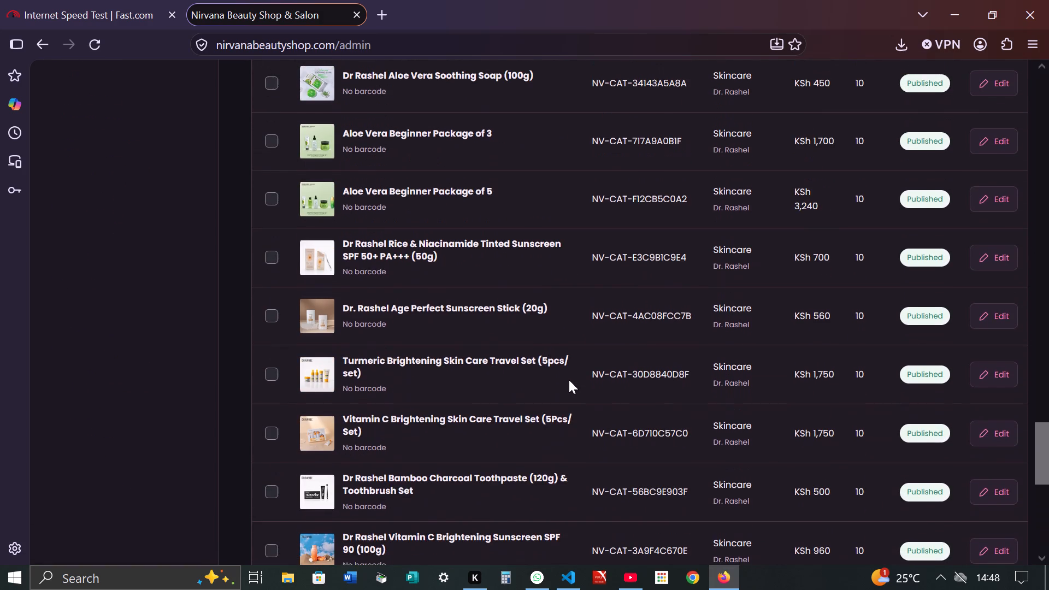
scroll(569, 380, "up", 2)
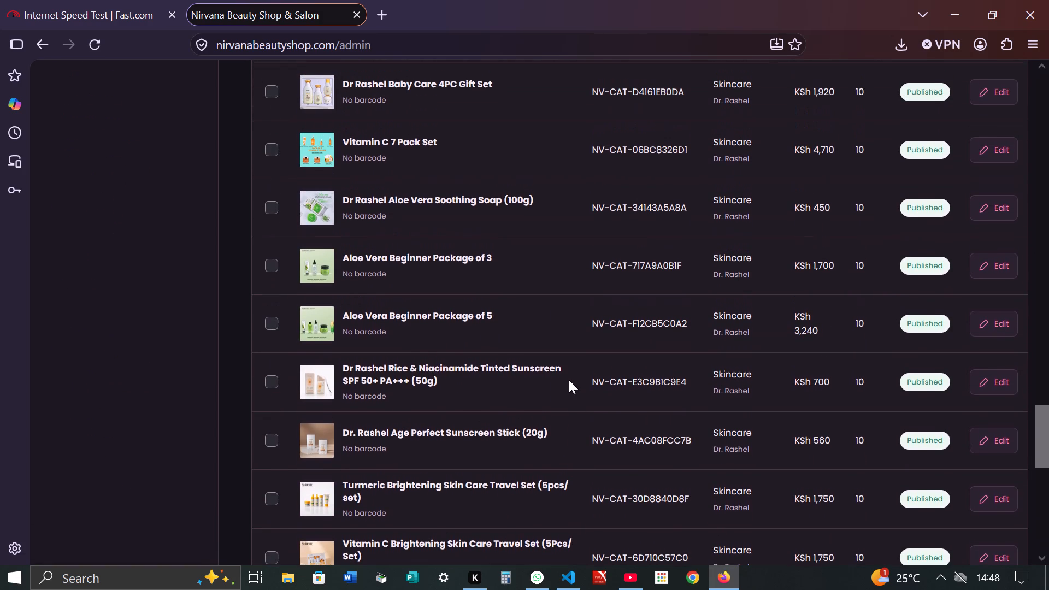
scroll(569, 380, "up", 1)
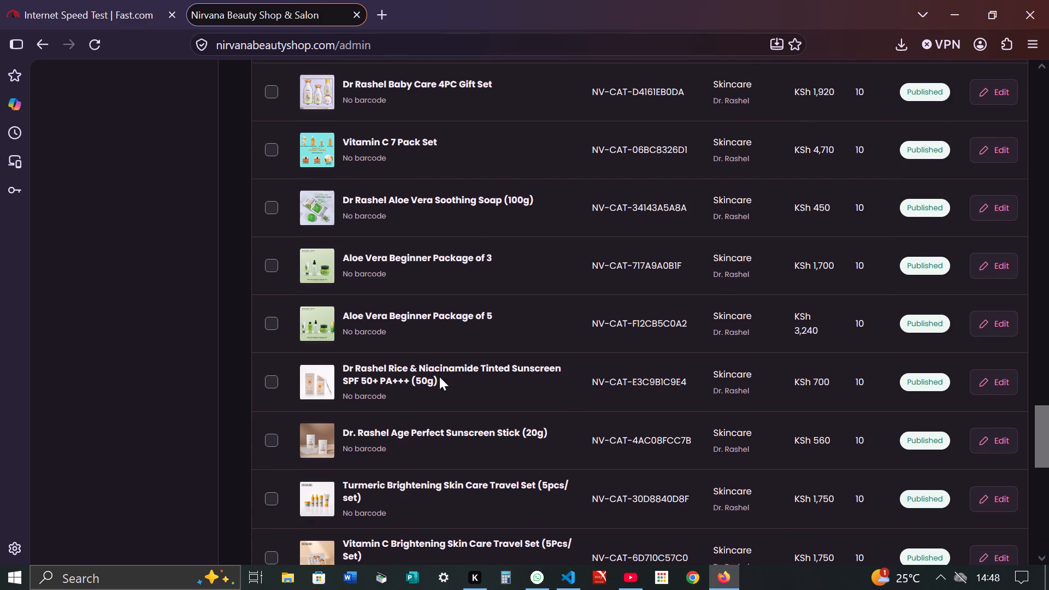
scroll(449, 303, "up", 1)
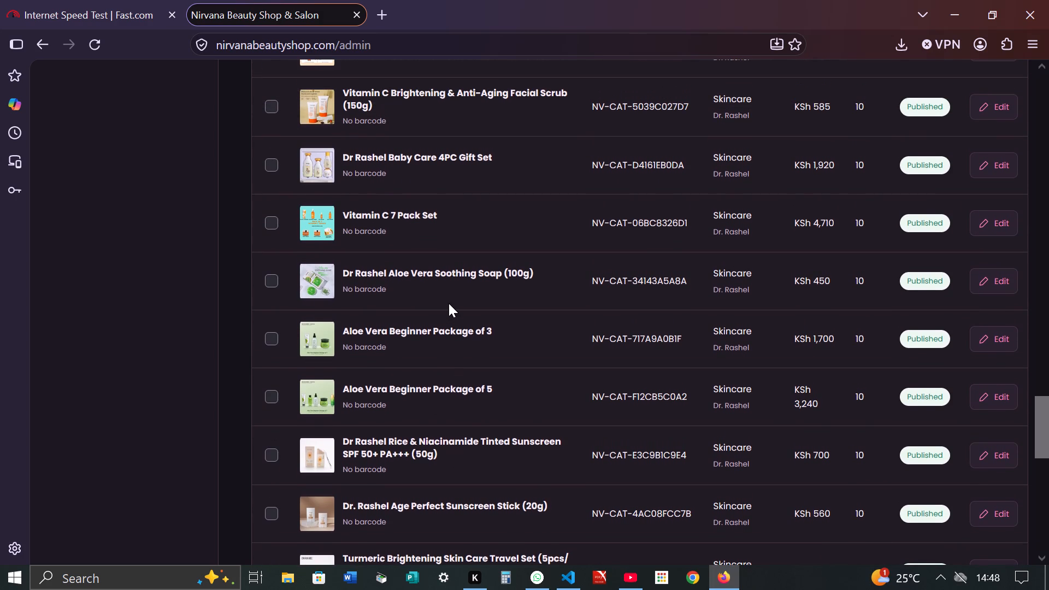
scroll(449, 303, "up", 2)
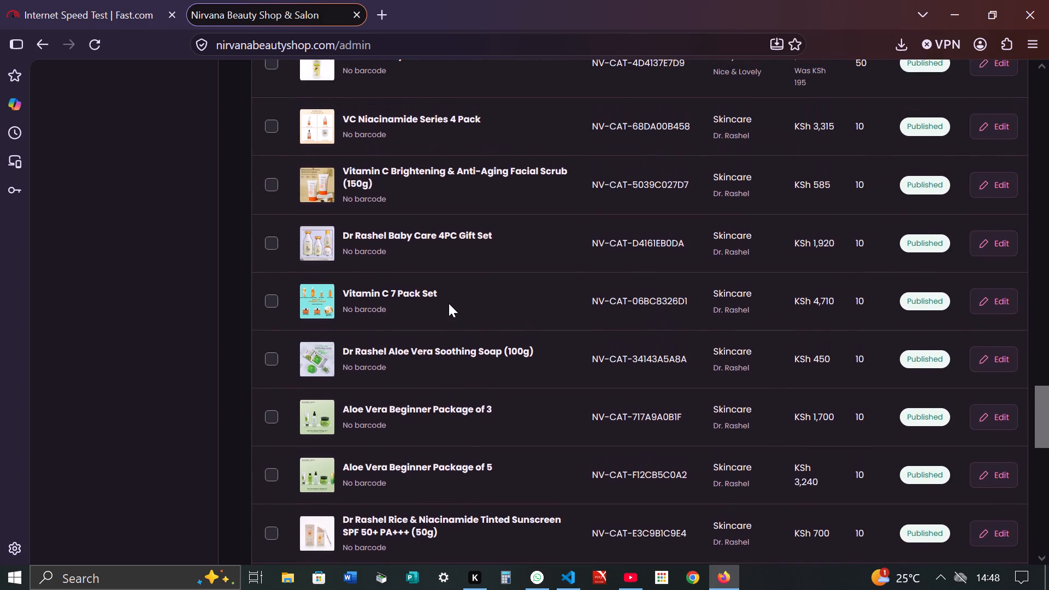
scroll(449, 303, "up", 1)
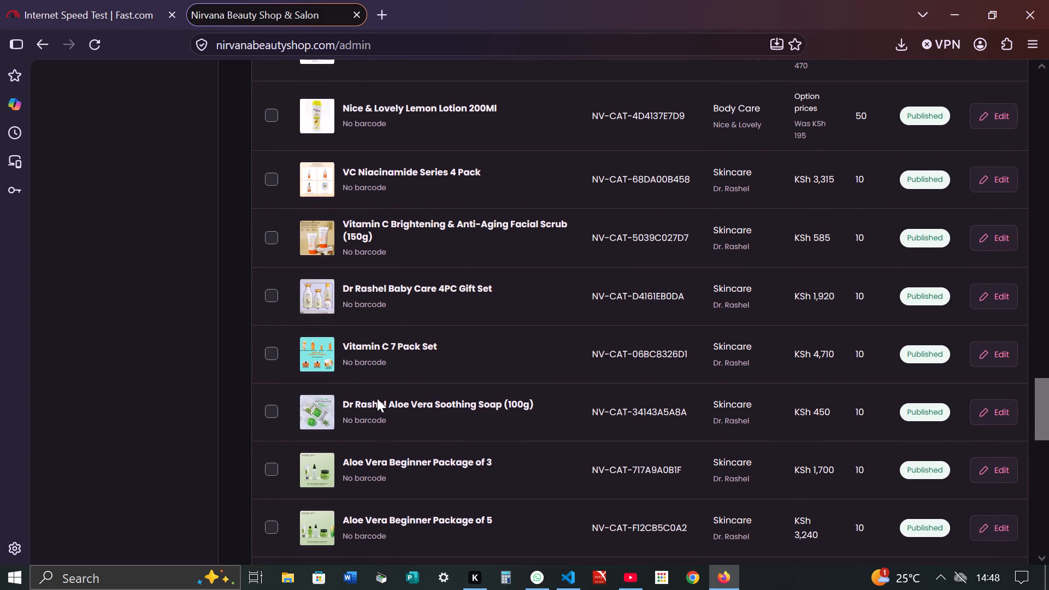
left_click(996, 300)
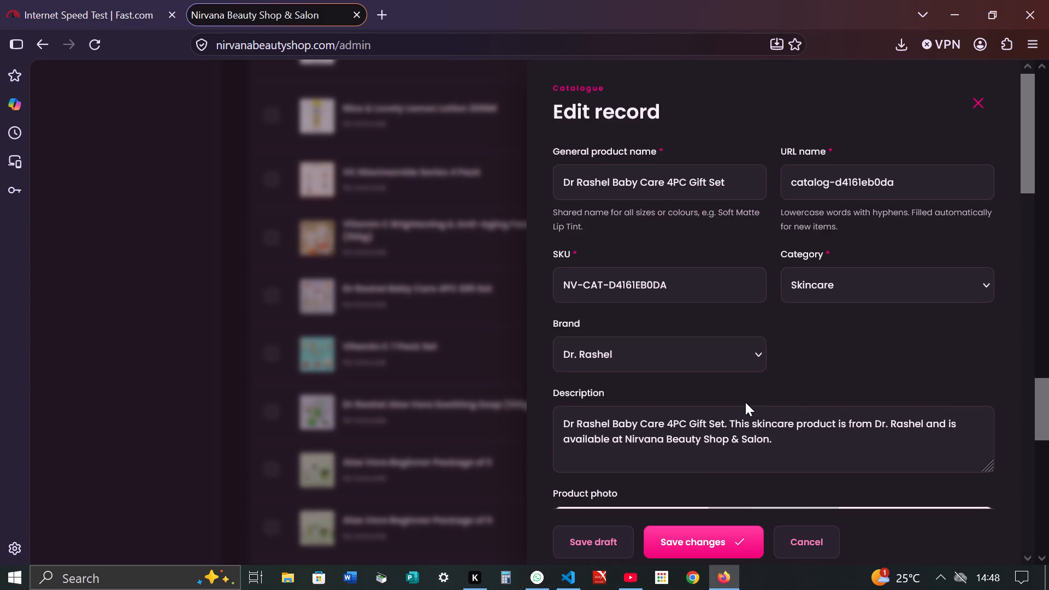
scroll(745, 402, "down", 7)
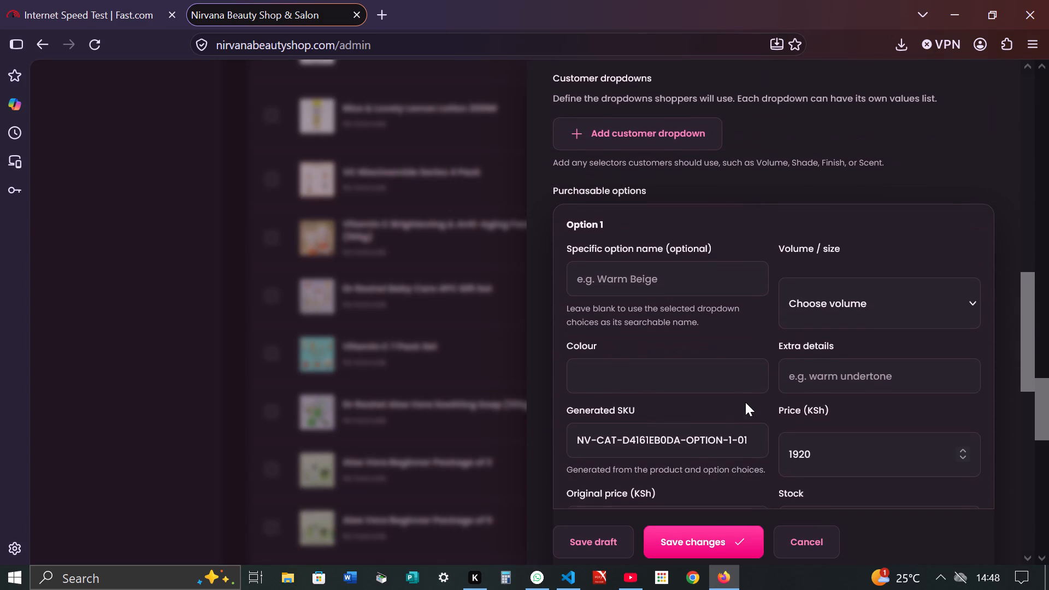
scroll(788, 504, "down", 1)
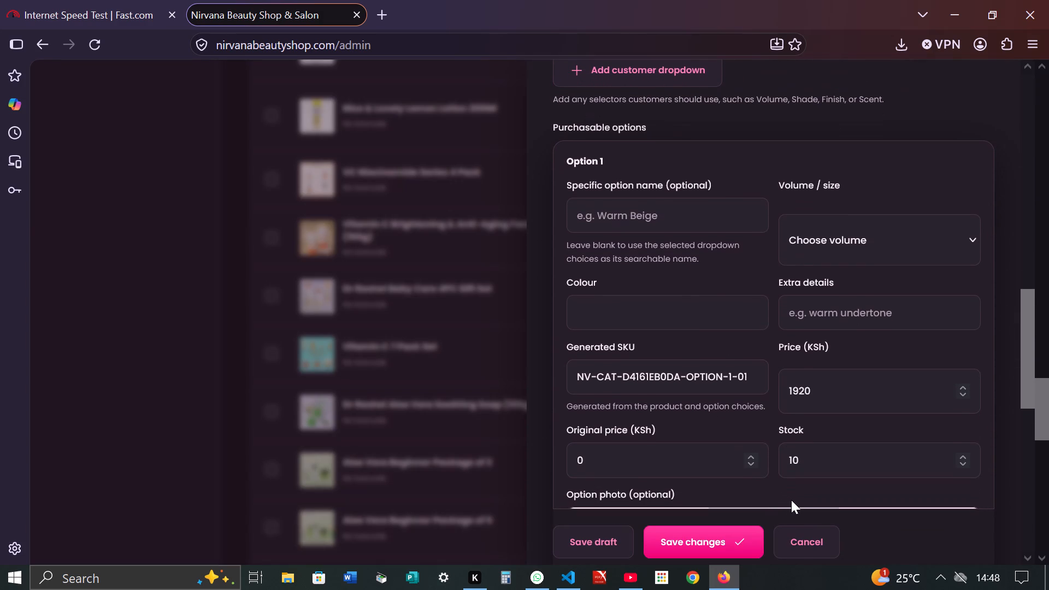
left_click(793, 458)
key("BackSpace")
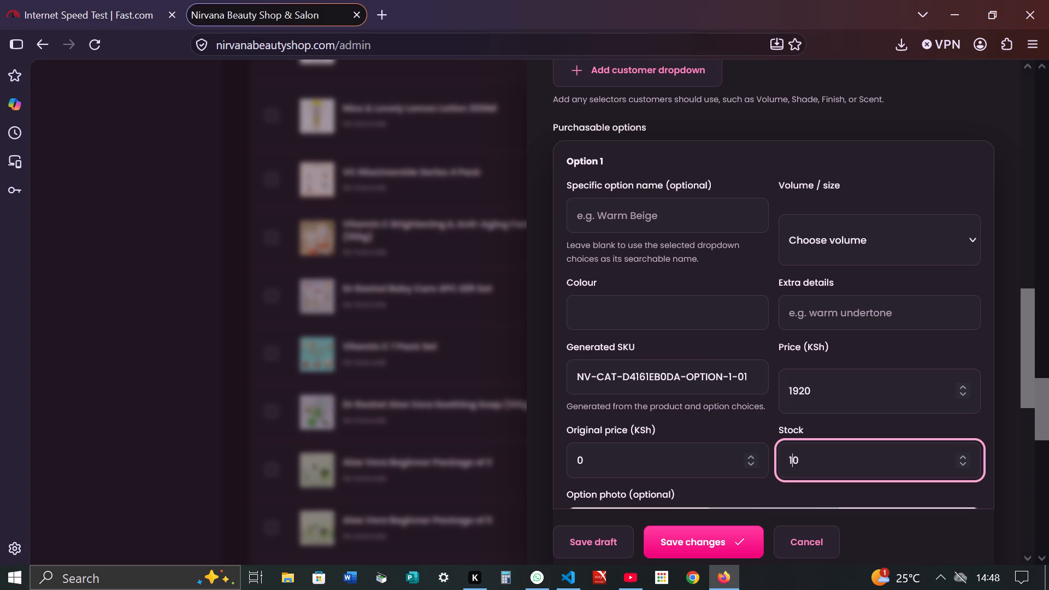
left_click(699, 545)
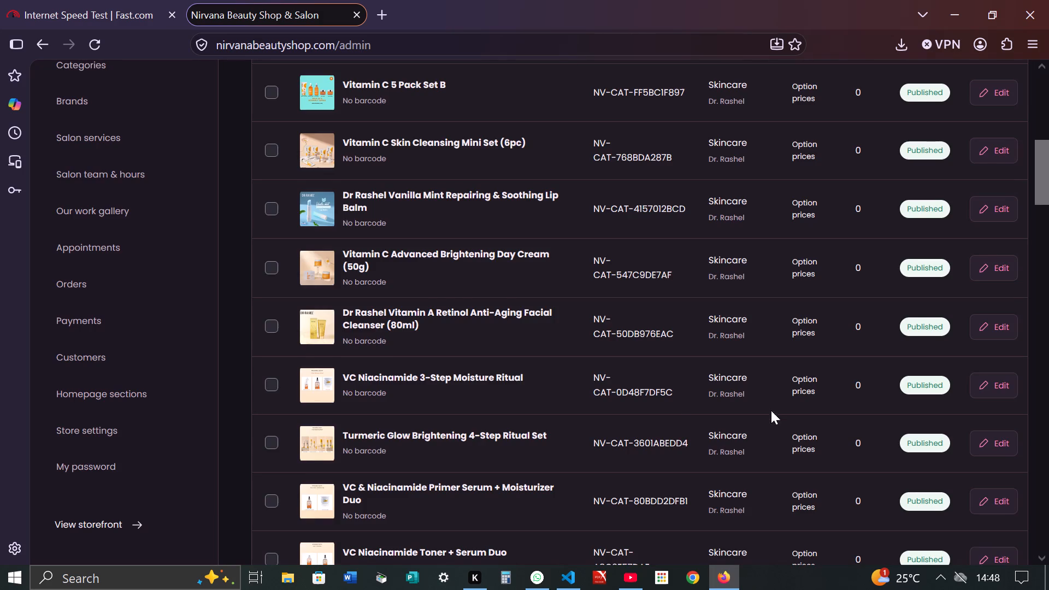
Return to page 2 of the catalogue from page 1.
scroll(675, 406, "down", 15)
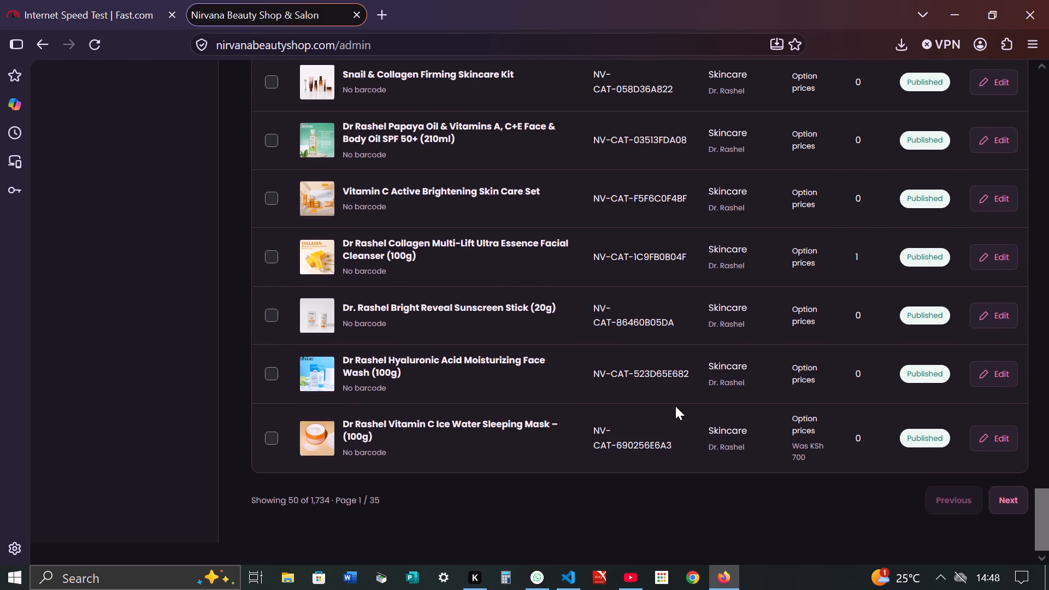
left_click(1004, 518)
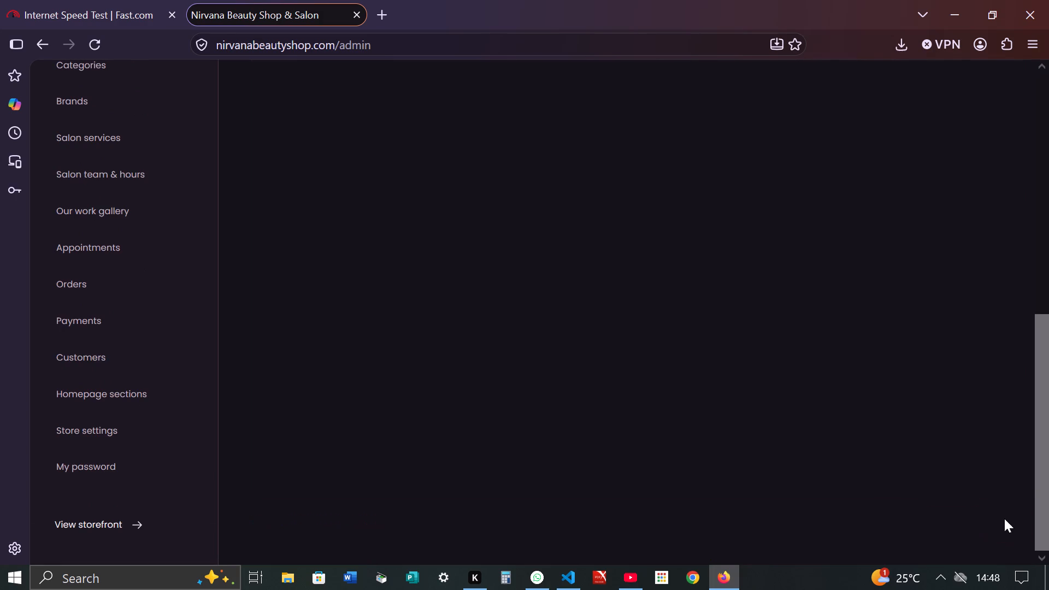
Set Option 1's stock to 0 in the VC Niacinamide Series 4 Pack record.
scroll(558, 388, "down", 2)
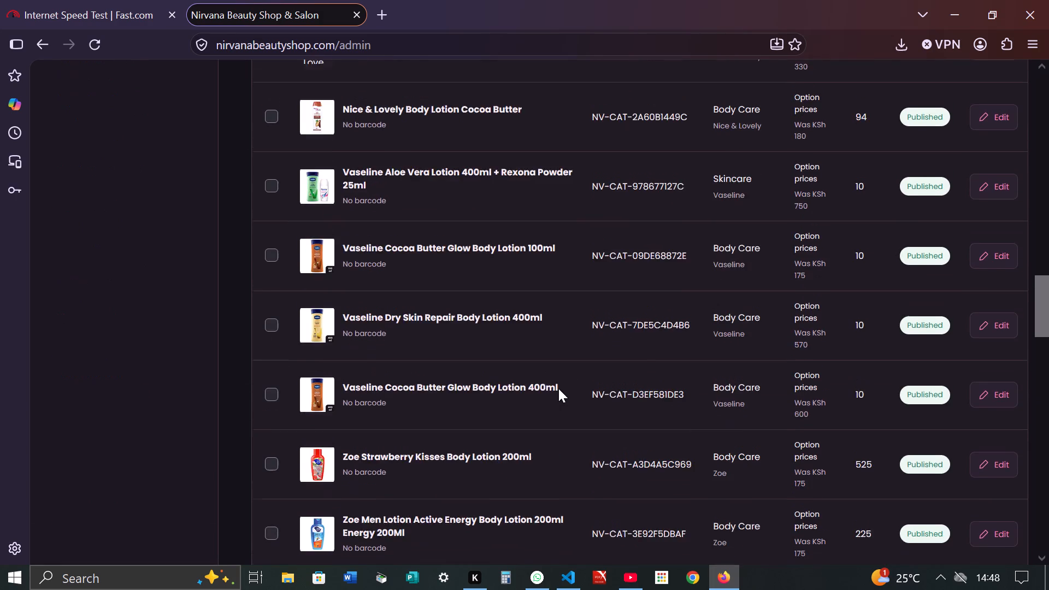
scroll(558, 388, "down", 6)
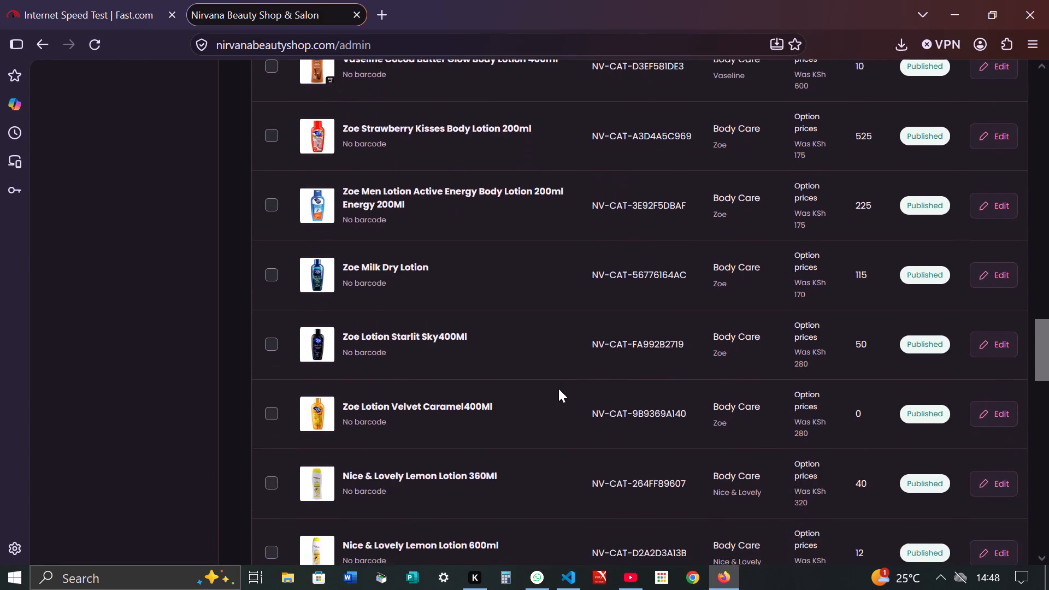
scroll(558, 388, "down", 4)
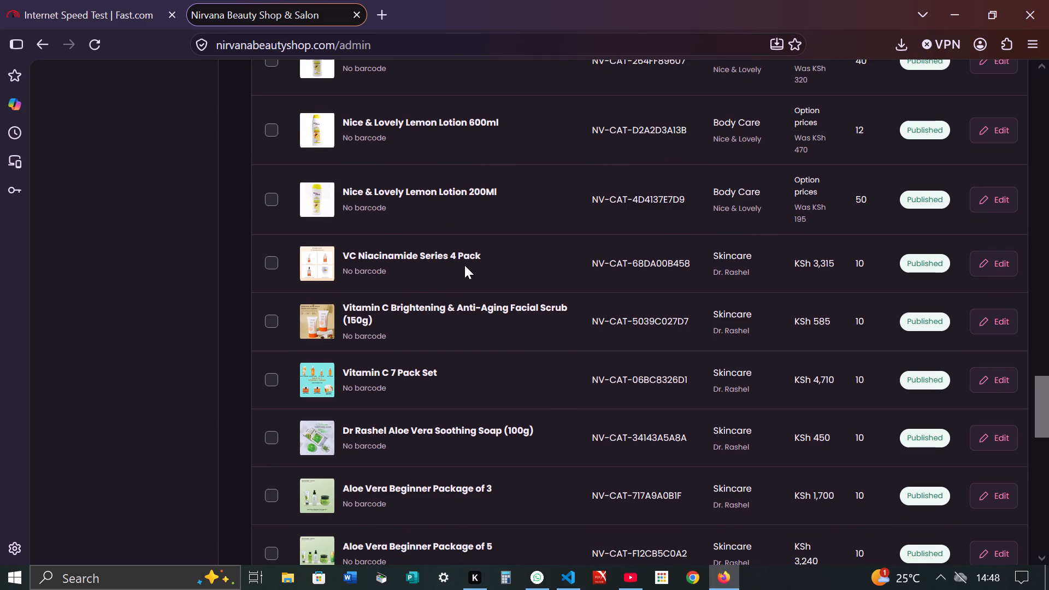
left_click(1000, 257)
scroll(736, 378, "down", 2)
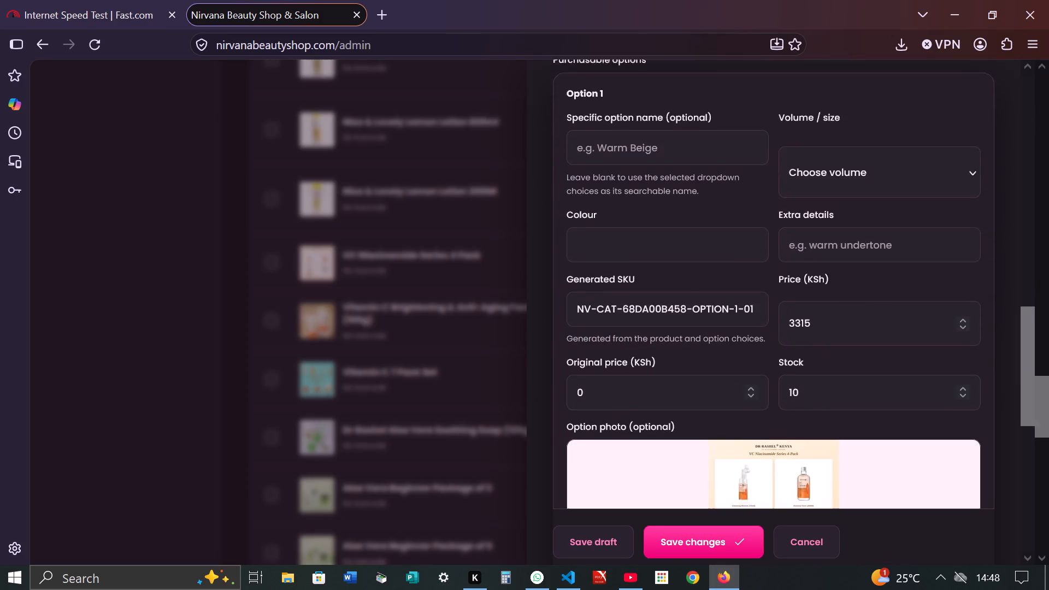
scroll(736, 378, "down", 3)
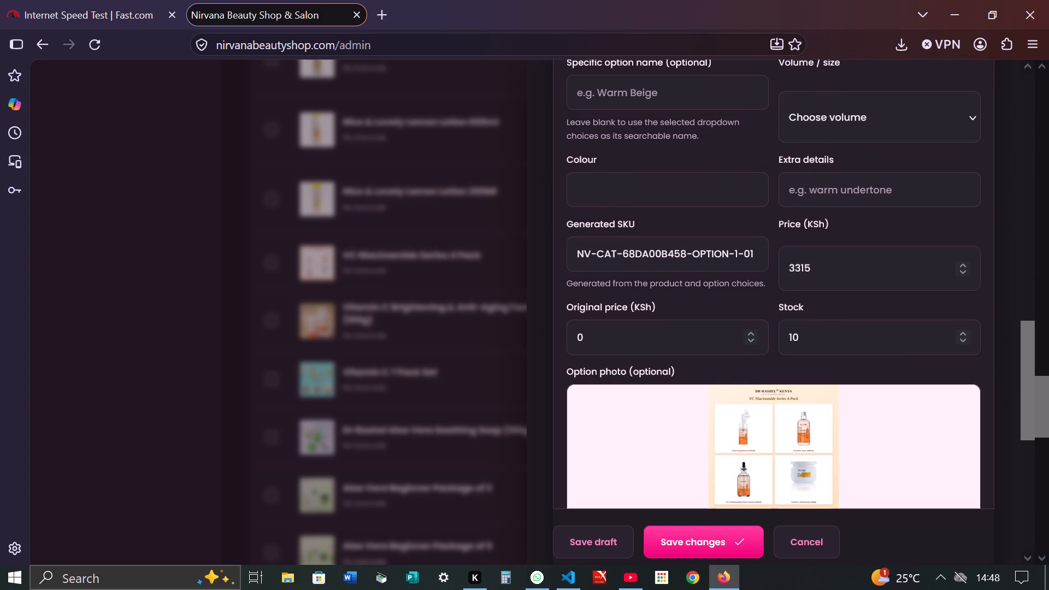
left_click(793, 334)
key("BackSpace")
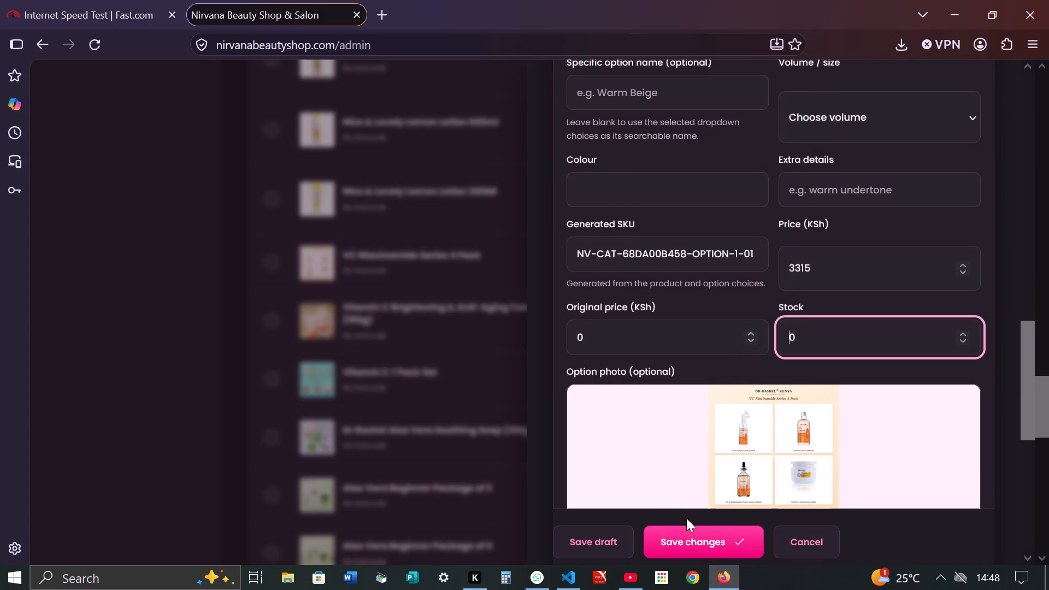
Save the changes to the VC Niacinamide Series 4 Pack record.
left_click(682, 534)
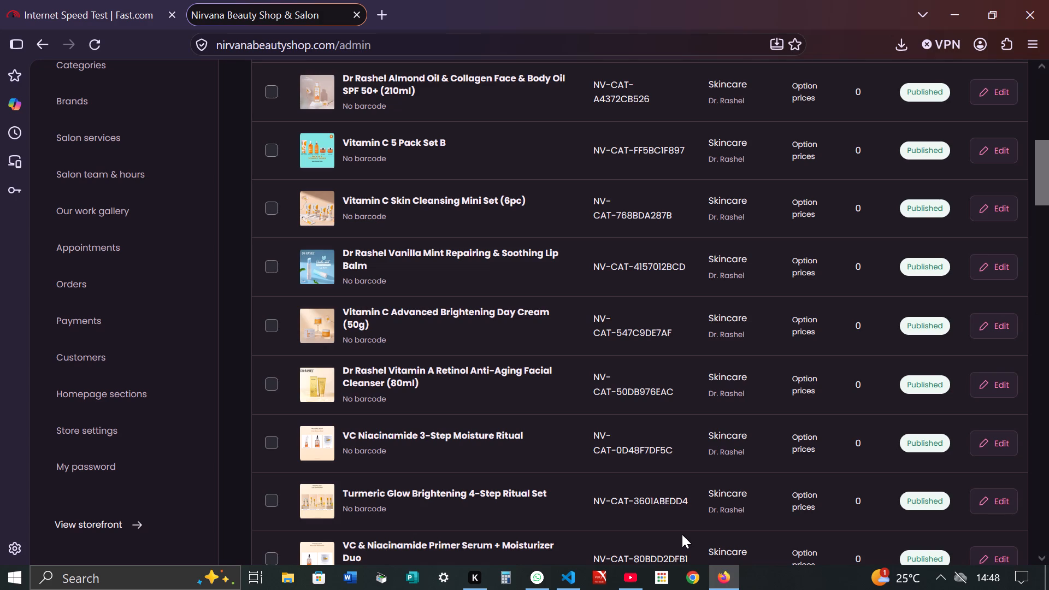
Return to page 2 of the catalogue from page 1.
scroll(682, 534, "down", 8)
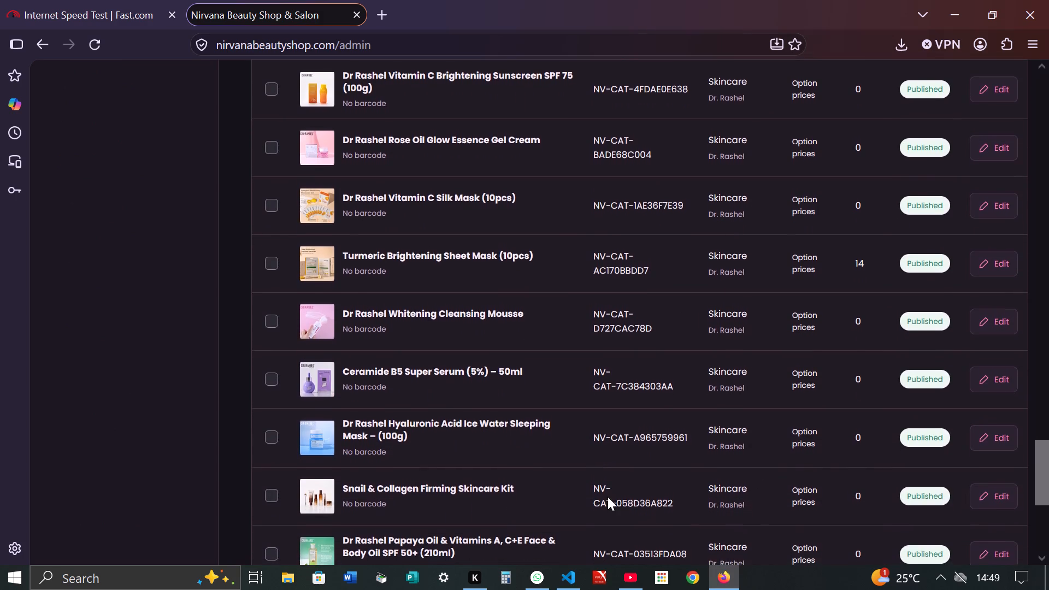
scroll(608, 497, "down", 9)
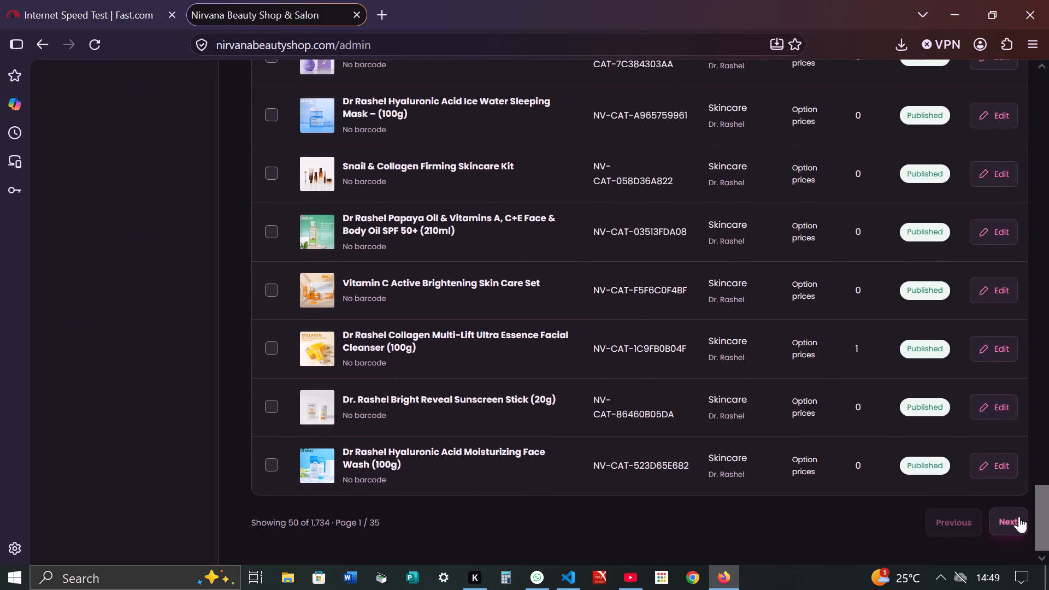
left_click(1012, 520)
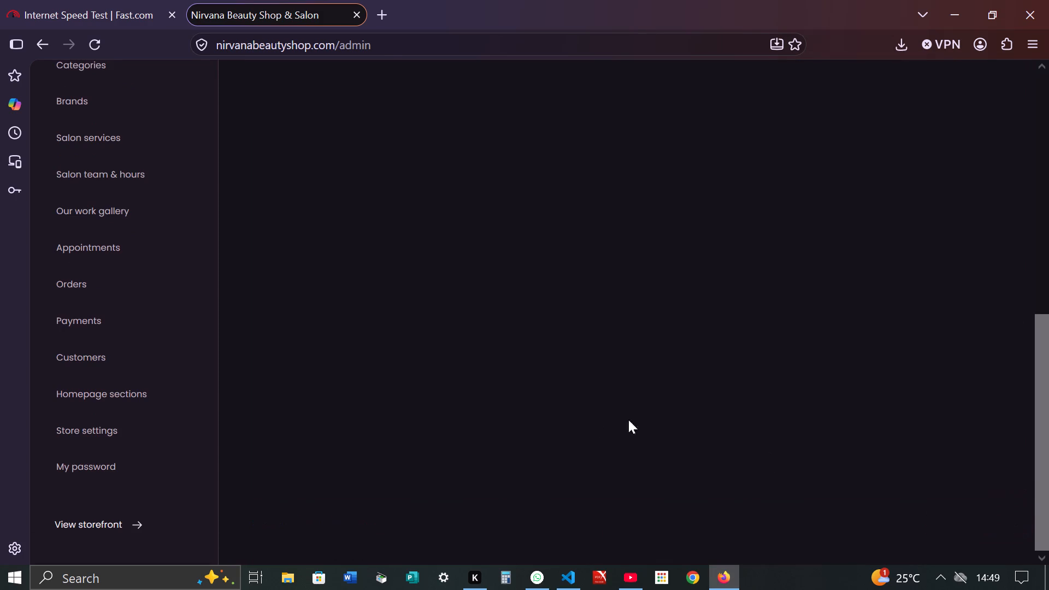
Open the Vitamin C Brightening & Anti-Aging Facial Scrub (150g) record for editing at its purchasable options.
scroll(597, 422, "down", 5)
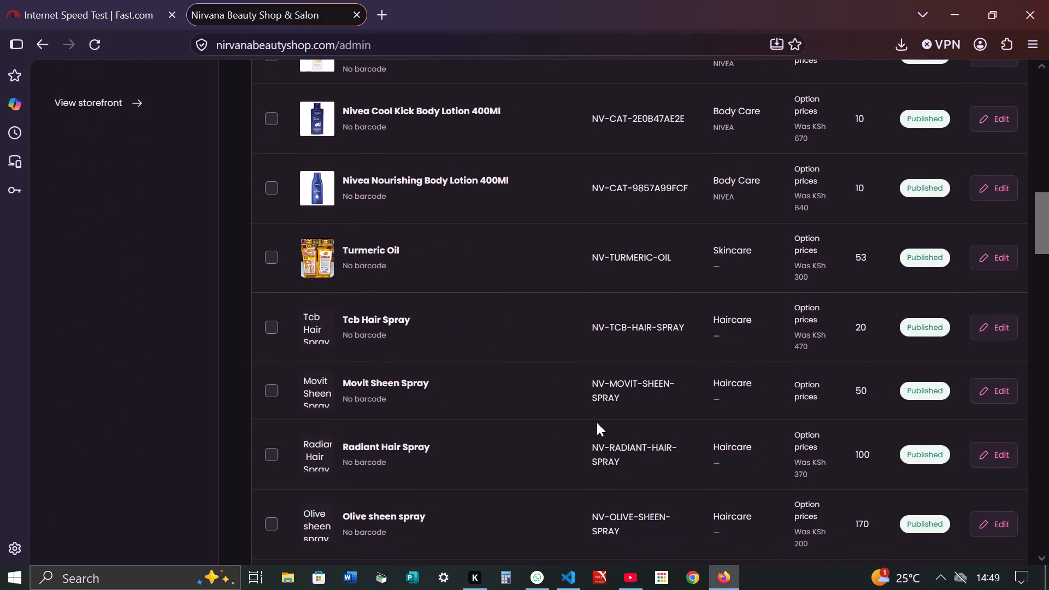
scroll(597, 422, "down", 6)
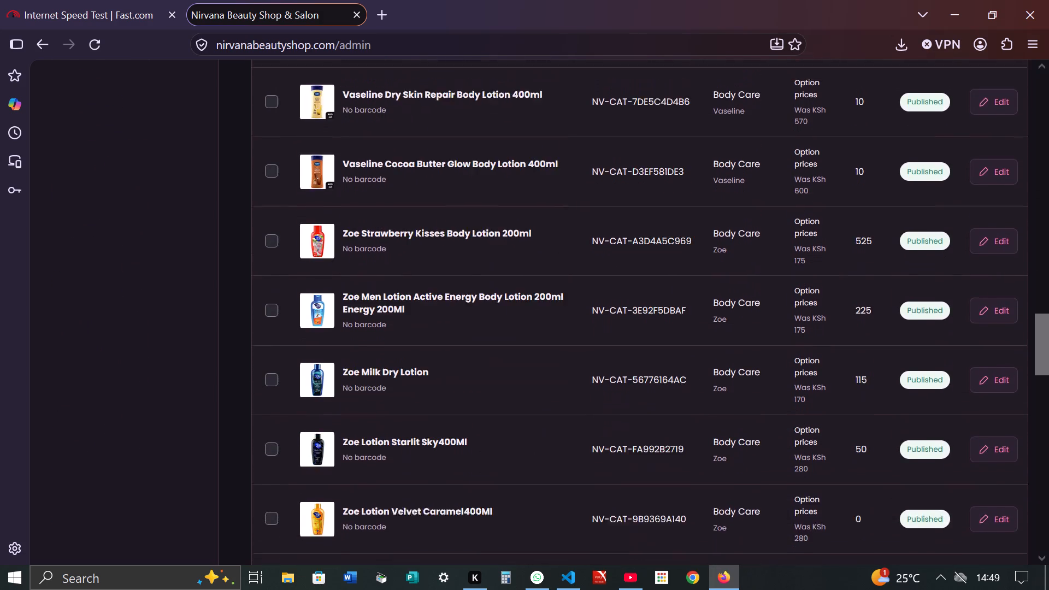
scroll(597, 422, "down", 6)
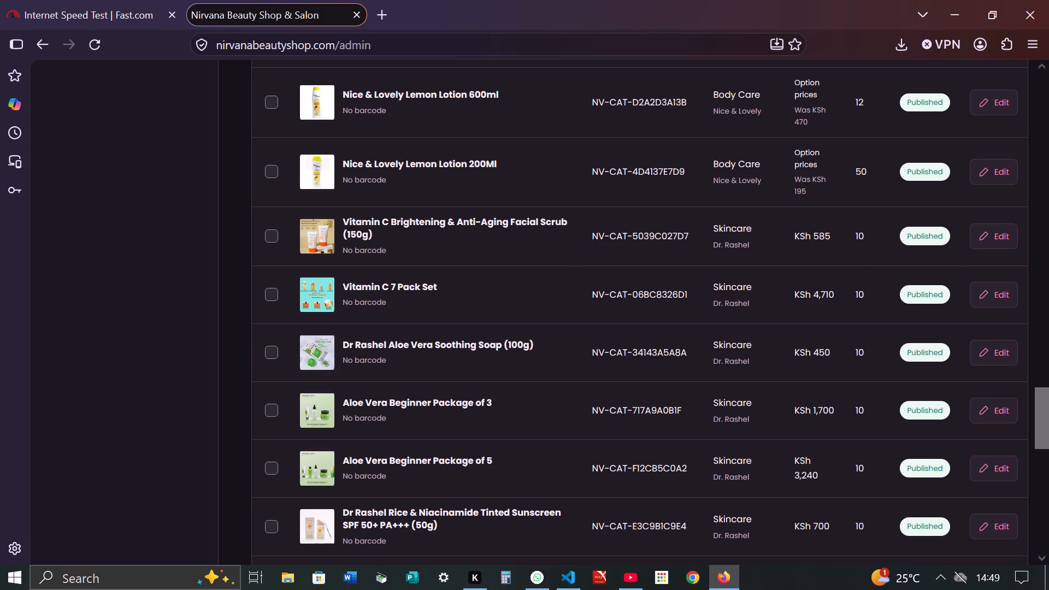
left_click(1007, 230)
scroll(709, 376, "down", 5)
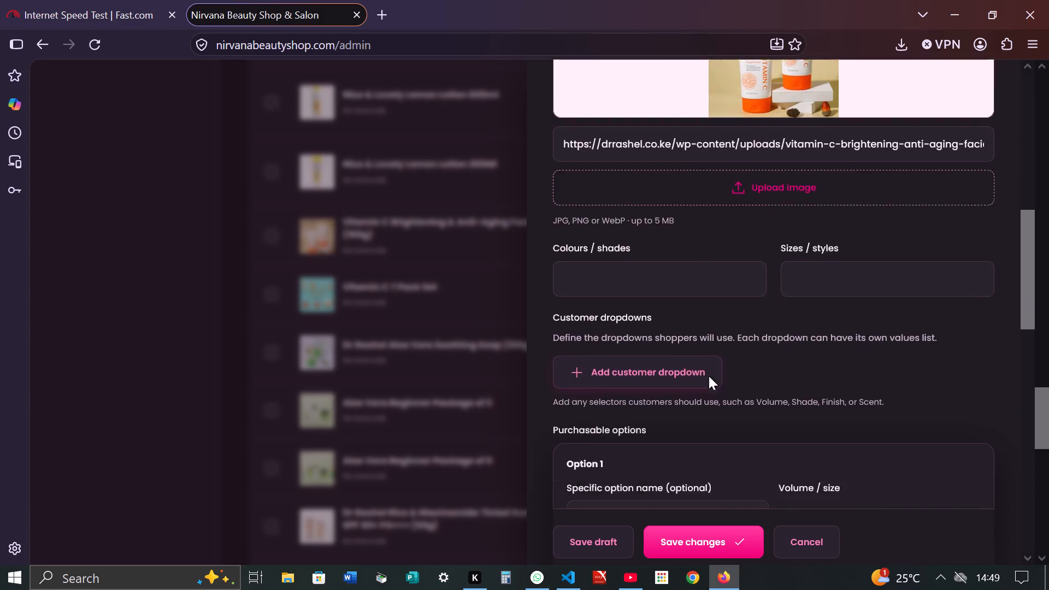
Set Option 1's stock to 0 in the Vitamin C Brightening & Anti-Aging Facial Scrub (150g) record and save the changes.
scroll(709, 376, "down", 5)
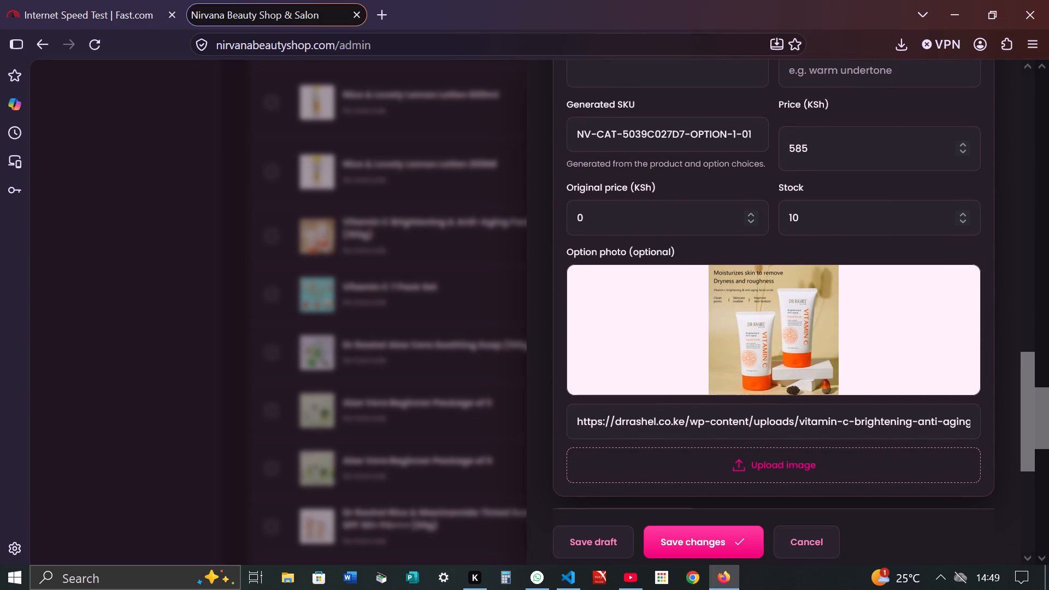
left_click(794, 221)
key("BackSpace")
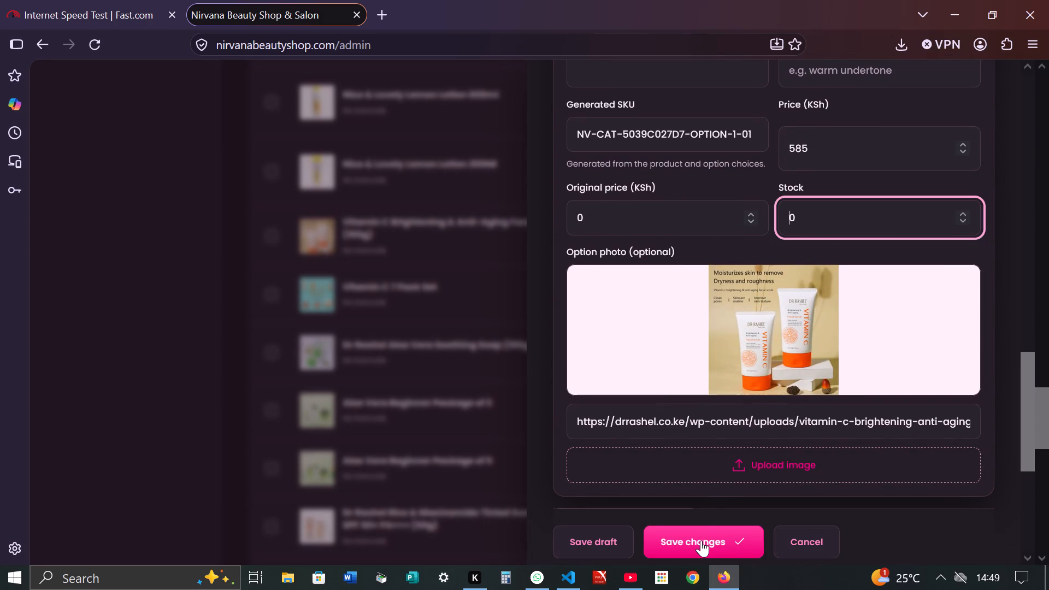
left_click(701, 540)
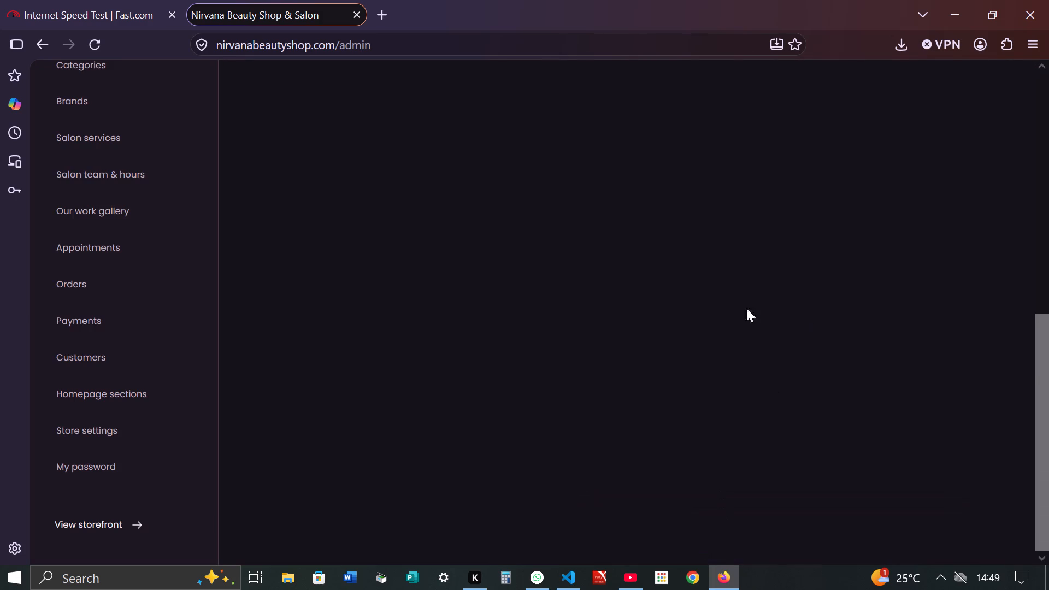
Go back to page 2 of the catalogue from page 1.
scroll(535, 350, "down", 15)
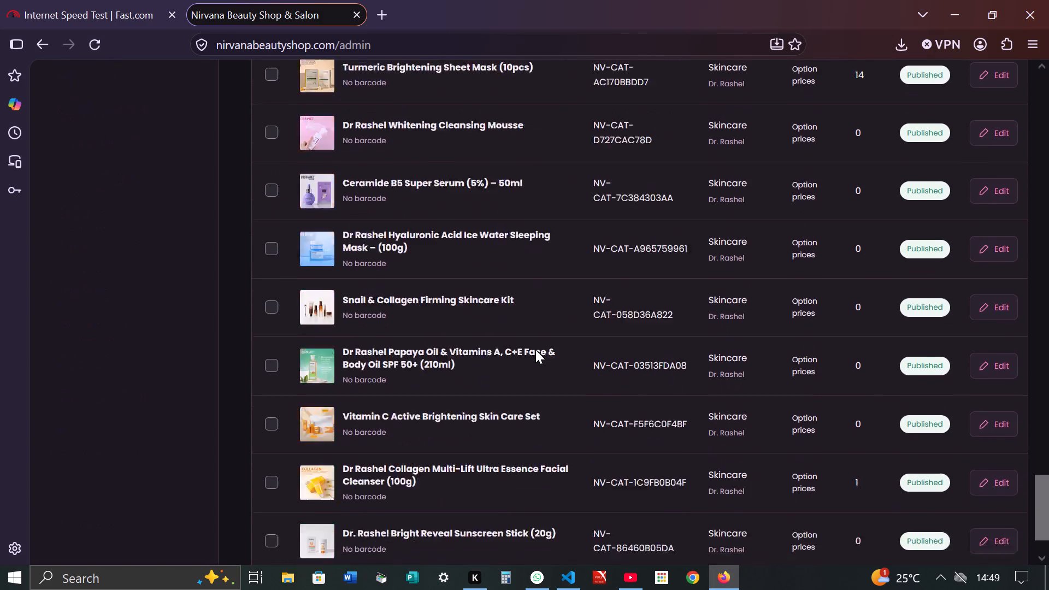
left_click(1007, 519)
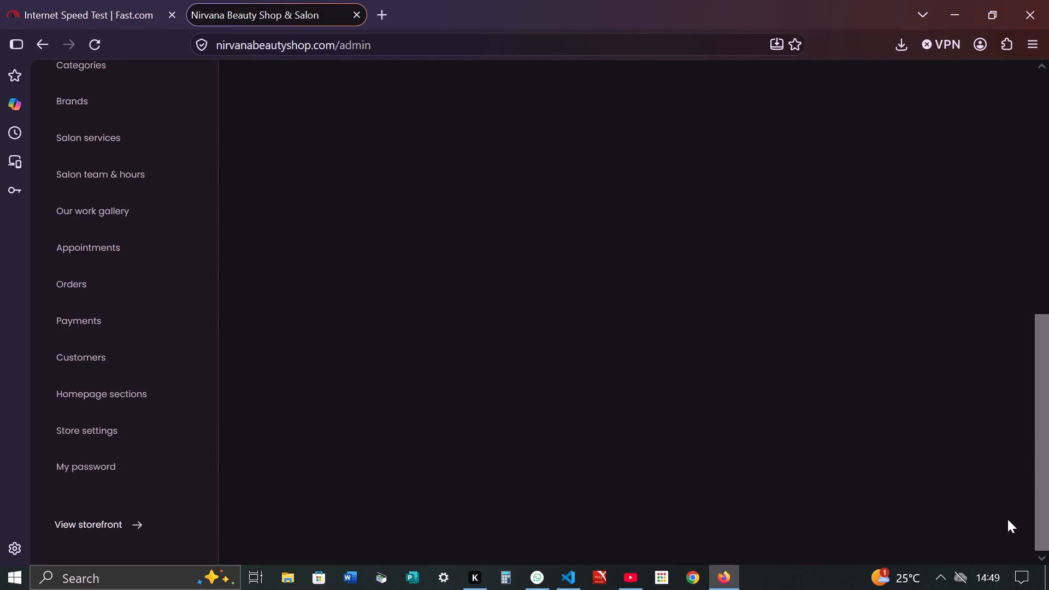
Set Option 1's stock to 0 in the Vitamin C 7 Pack Set record and save the changes.
scroll(512, 380, "down", 3)
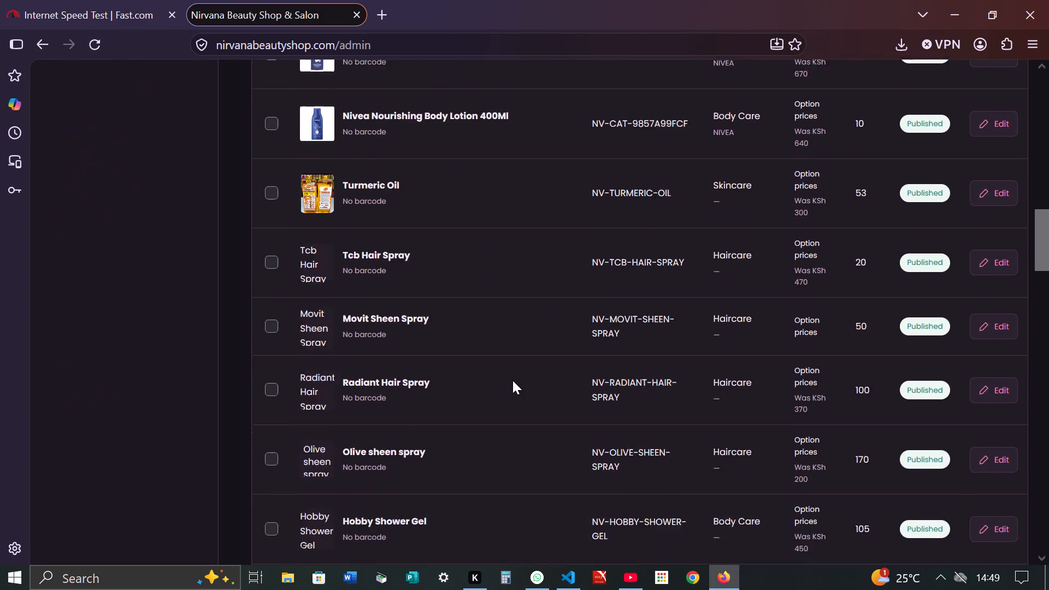
scroll(512, 380, "down", 7)
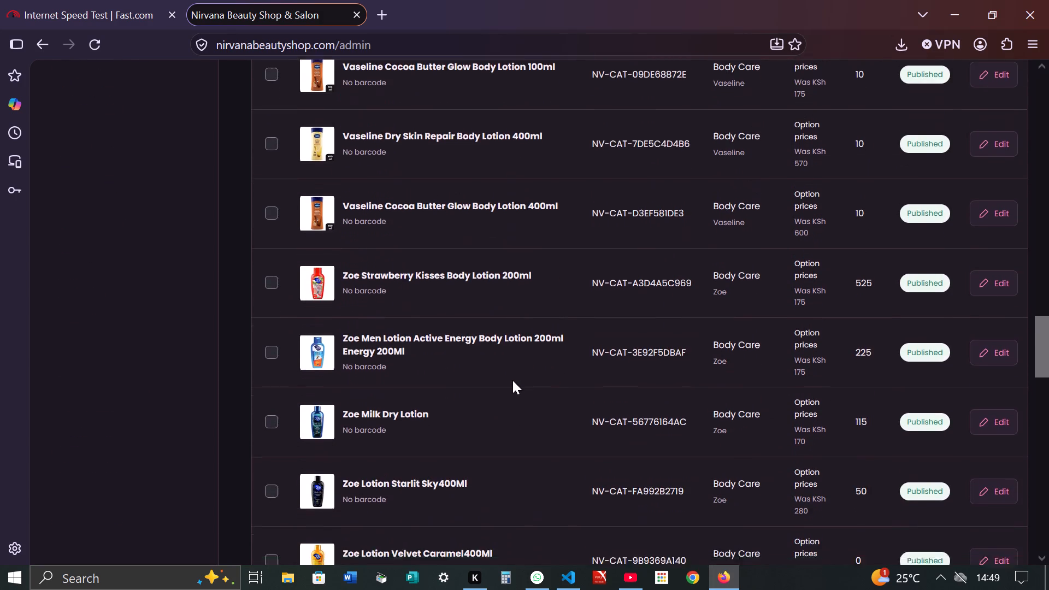
scroll(512, 380, "down", 6)
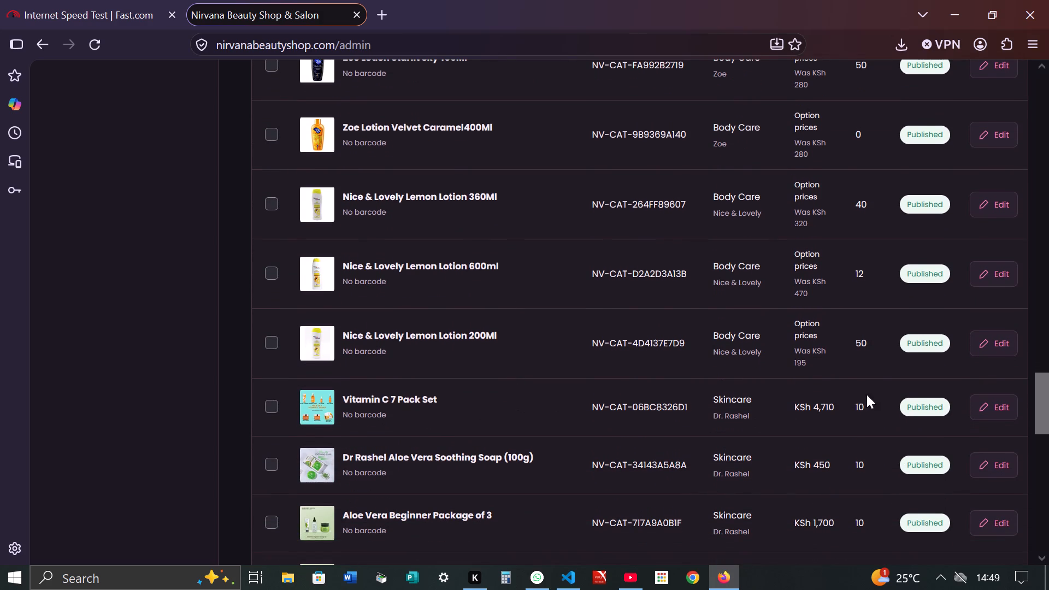
left_click(1001, 406)
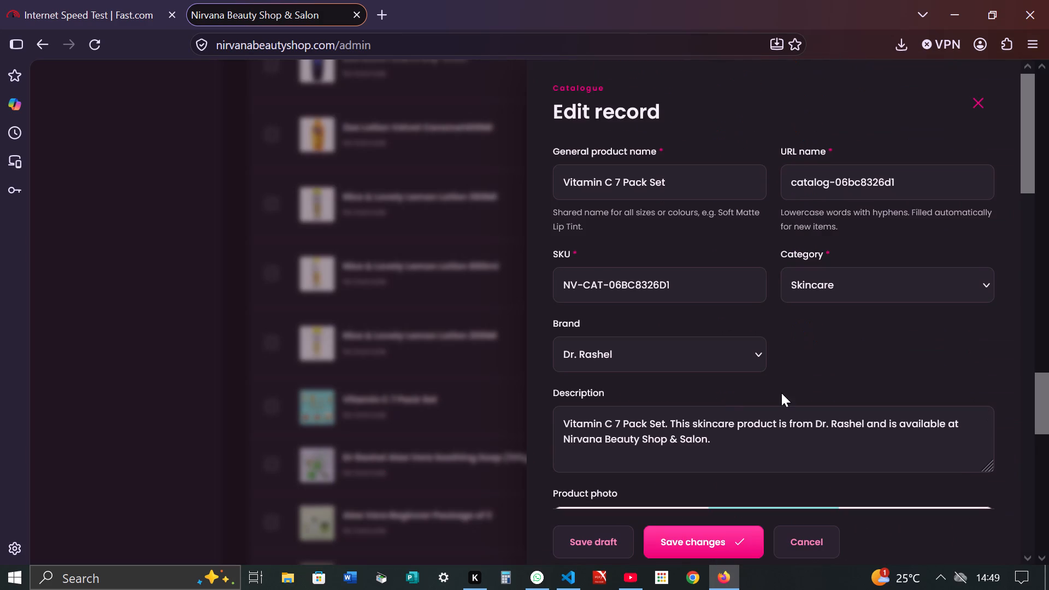
scroll(781, 393, "down", 6)
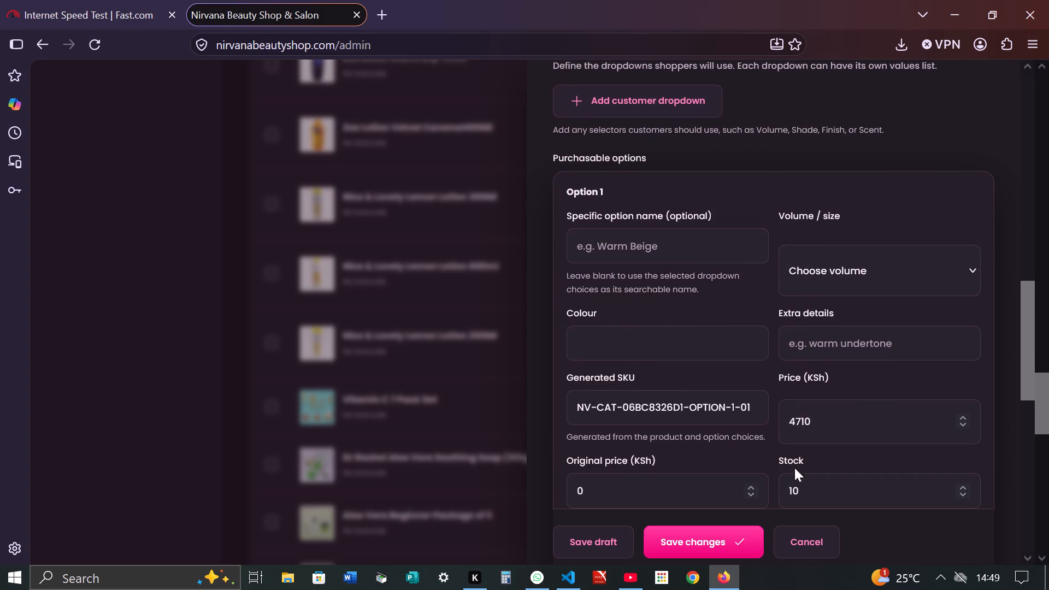
left_click(792, 484)
key("BackSpace")
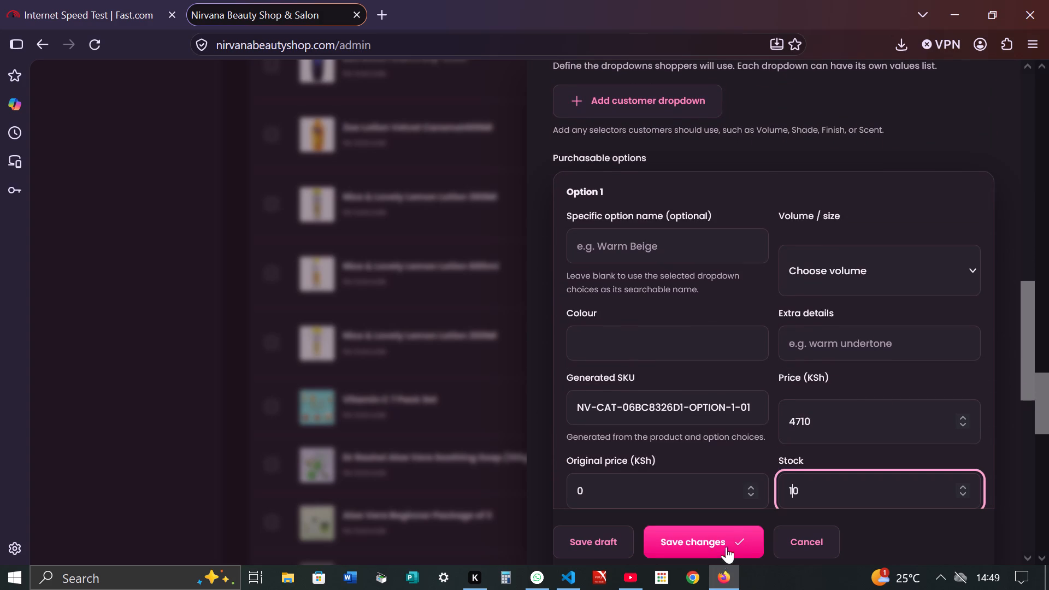
left_click(715, 551)
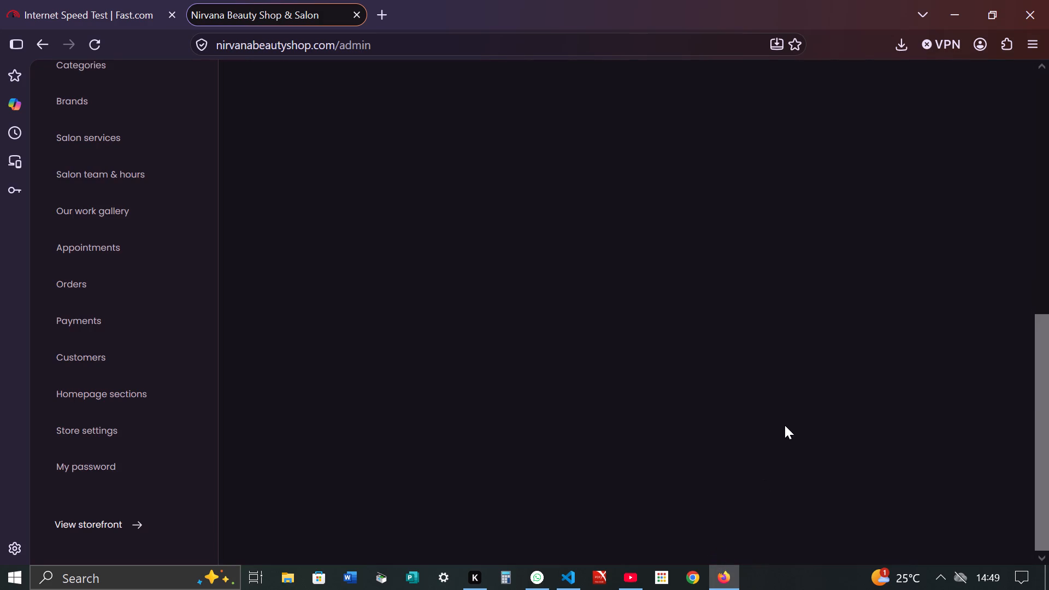
Return to page 2 of the catalogue from page 1.
scroll(785, 425, "down", 9)
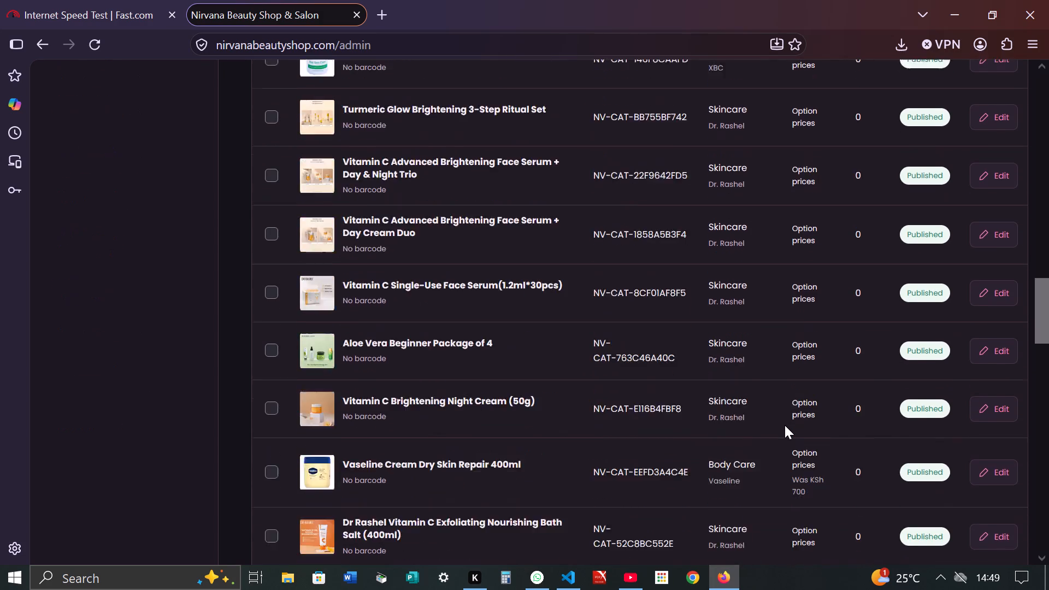
scroll(785, 425, "down", 8)
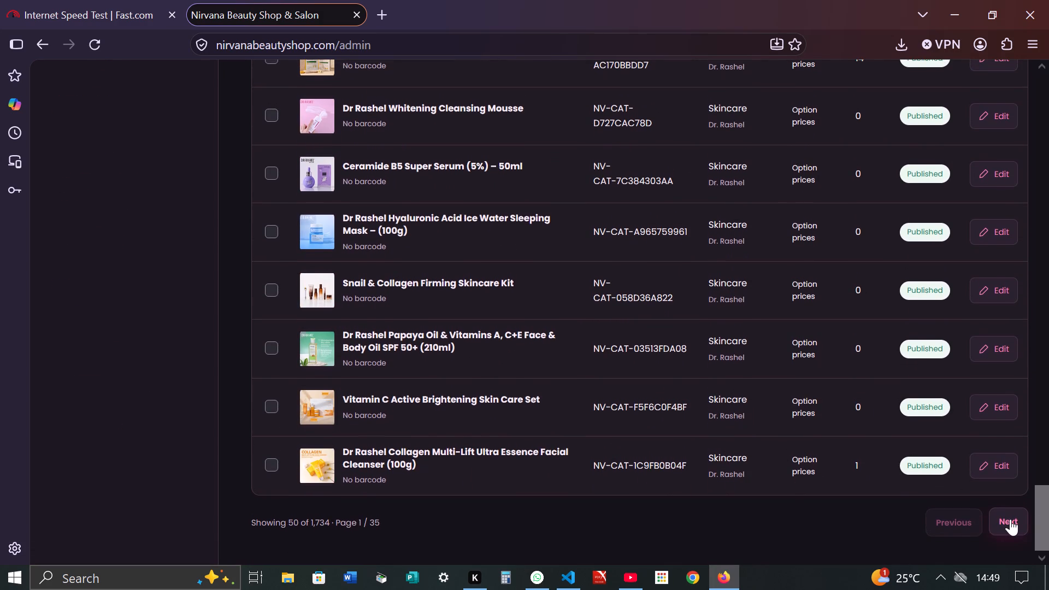
left_click(1010, 519)
Set Option 1's stock to 0 in the Dr Rashel Aloe Vera Soothing Soap (100g) record and save the changes.
scroll(730, 387, "down", 2)
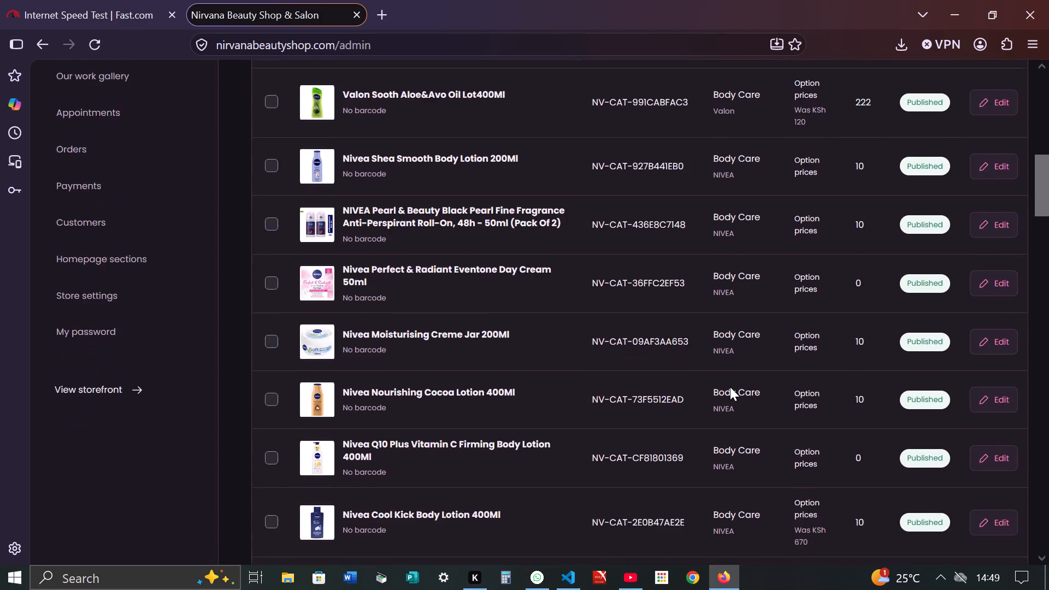
scroll(730, 387, "down", 9)
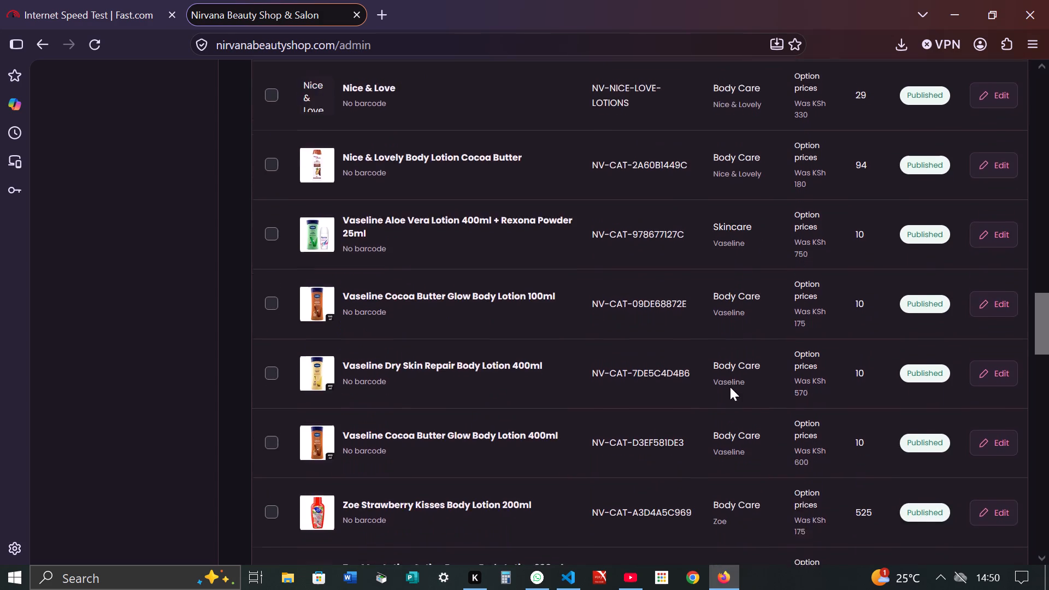
scroll(730, 387, "down", 8)
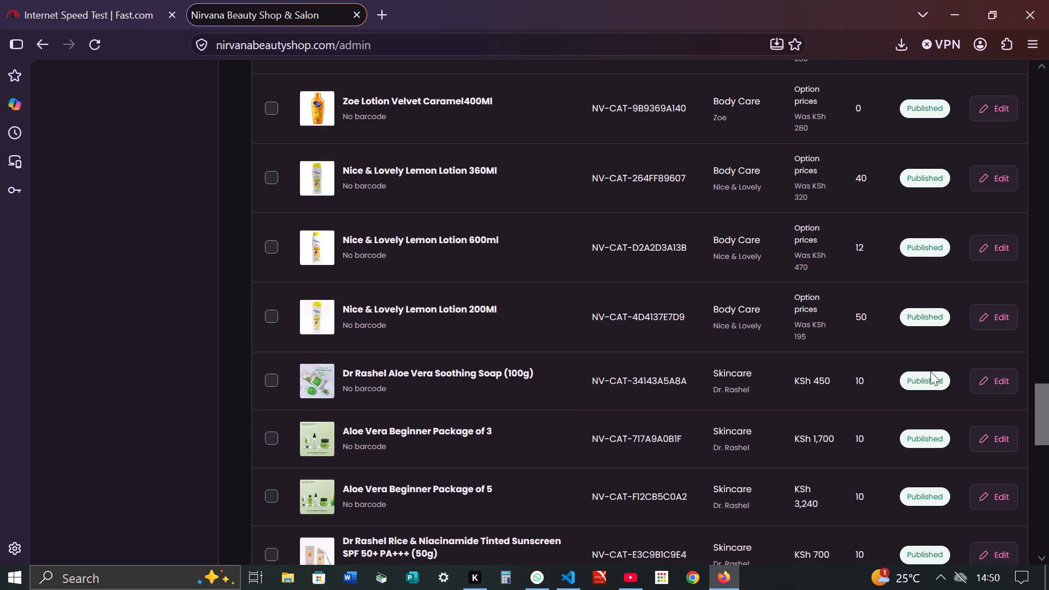
left_click(990, 374)
scroll(773, 390, "down", 3)
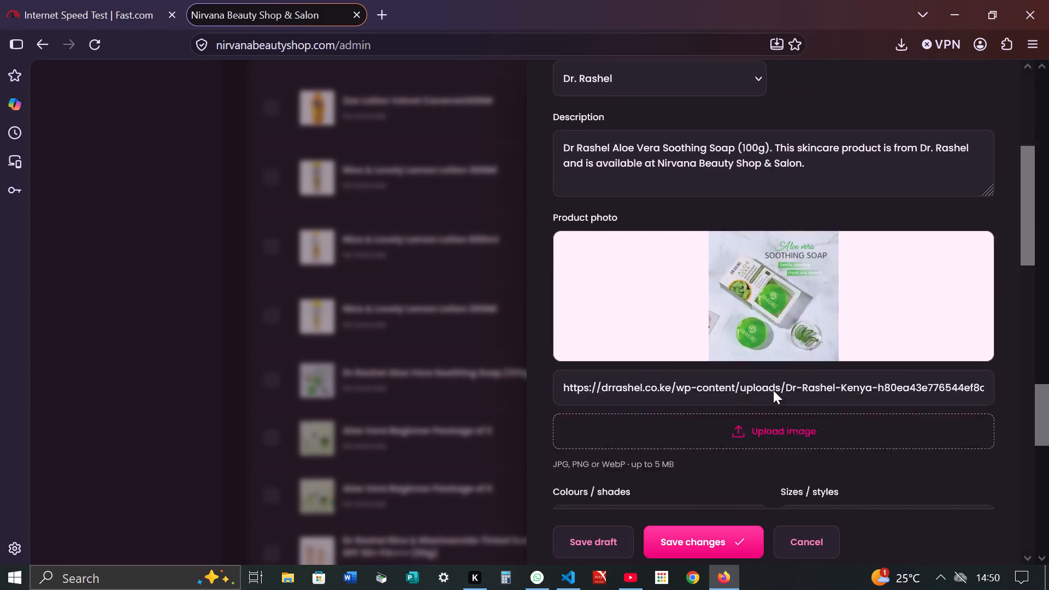
scroll(773, 390, "down", 5)
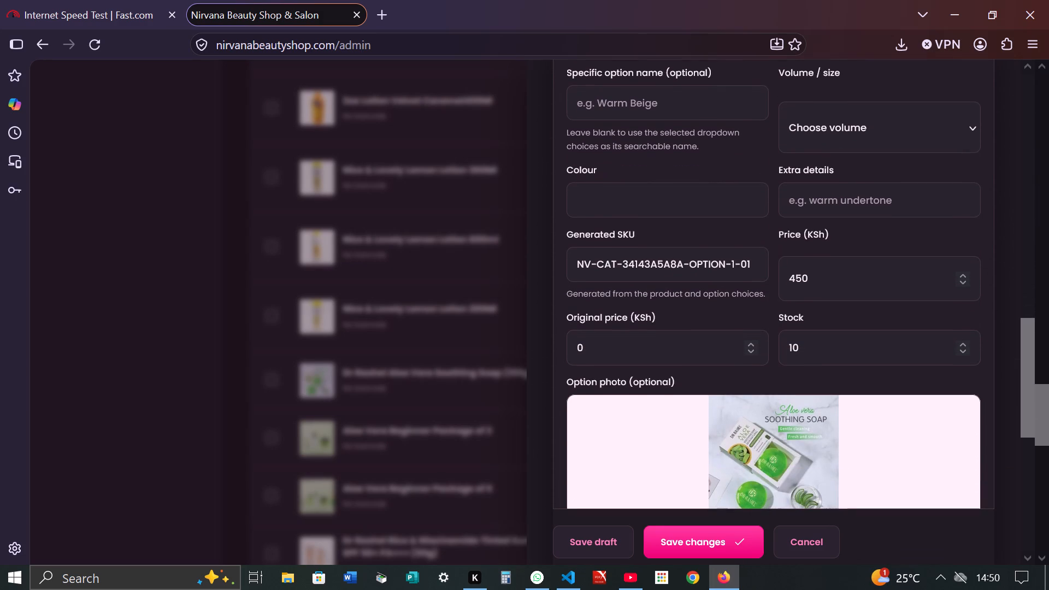
left_click(793, 352)
key("BackSpace")
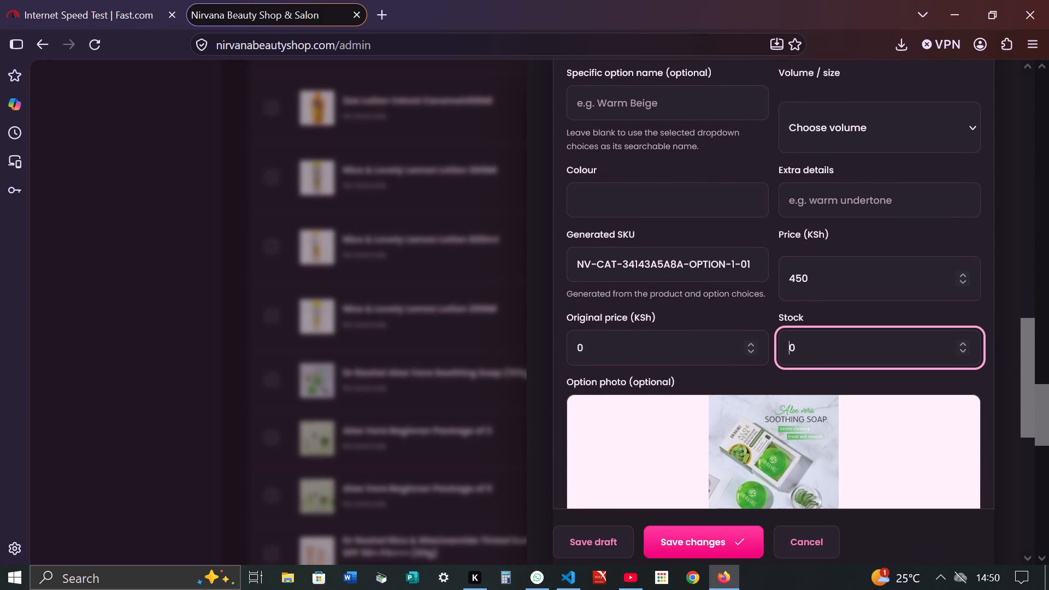
left_click(729, 533)
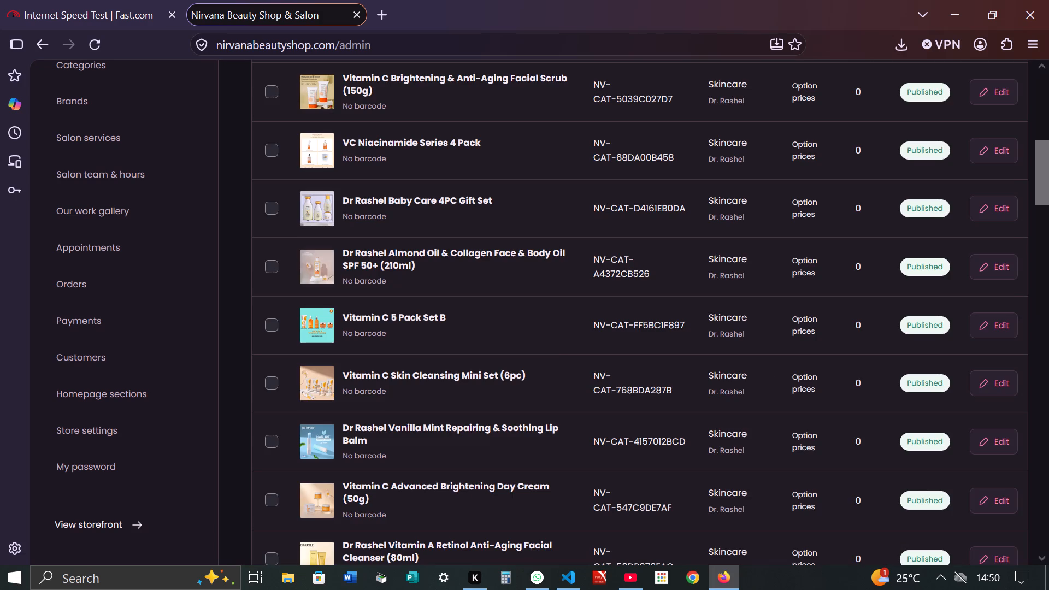
Go back to page 2 of the catalogue from page 1.
scroll(552, 340, "down", 16)
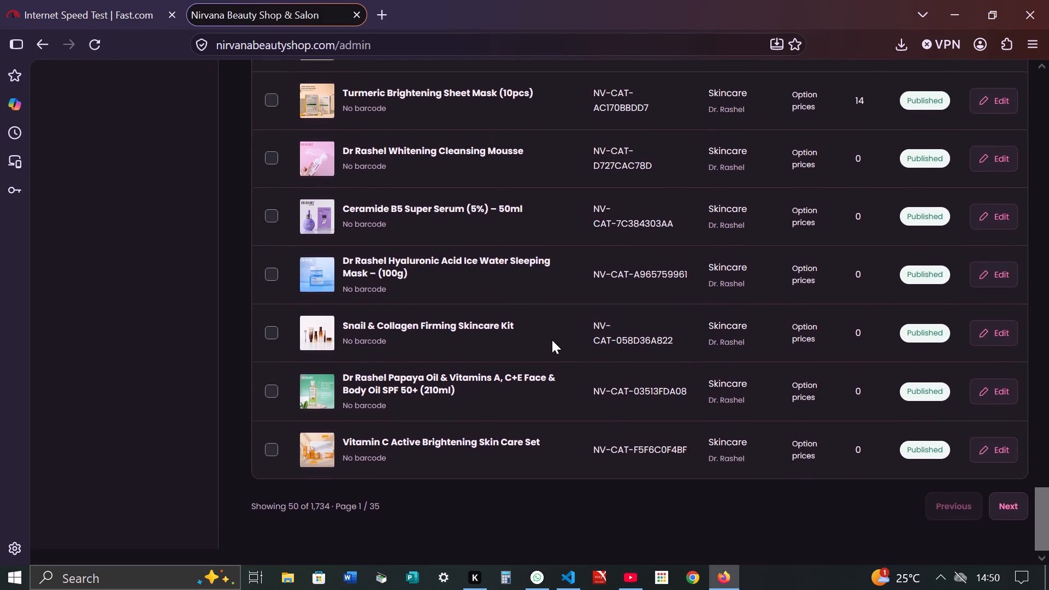
left_click(1006, 513)
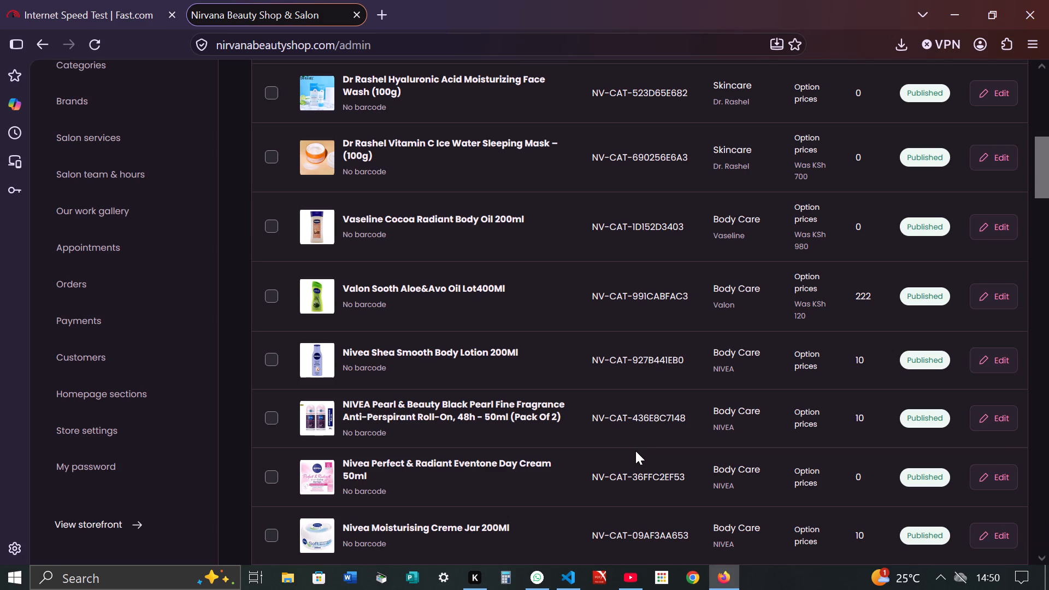
Set Option 1's stock to 0 in the Aloe Vera Beginner Package of 3 record and save the changes.
scroll(472, 428, "down", 6)
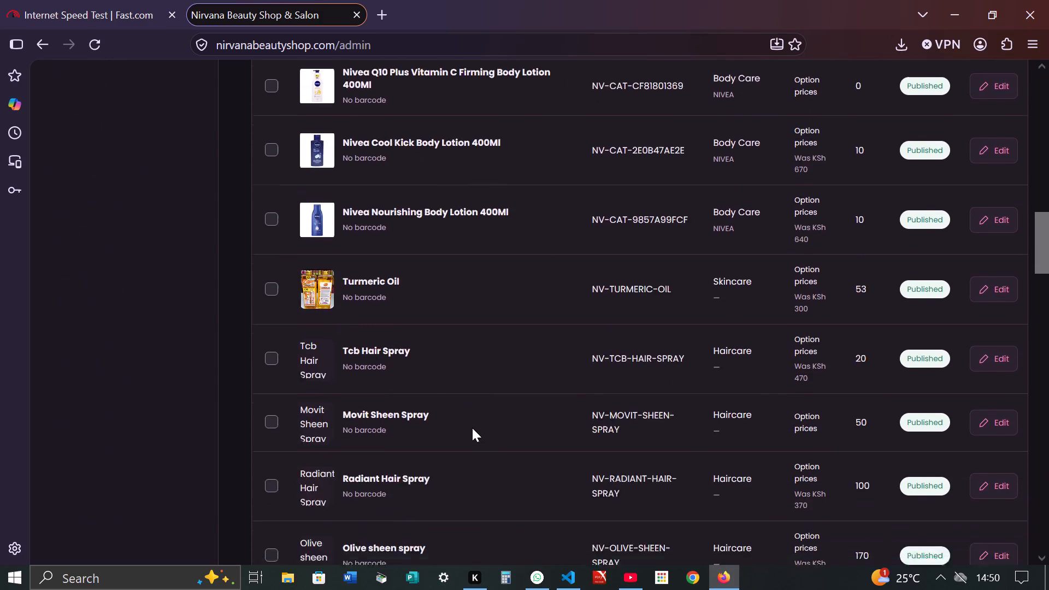
scroll(472, 428, "down", 10)
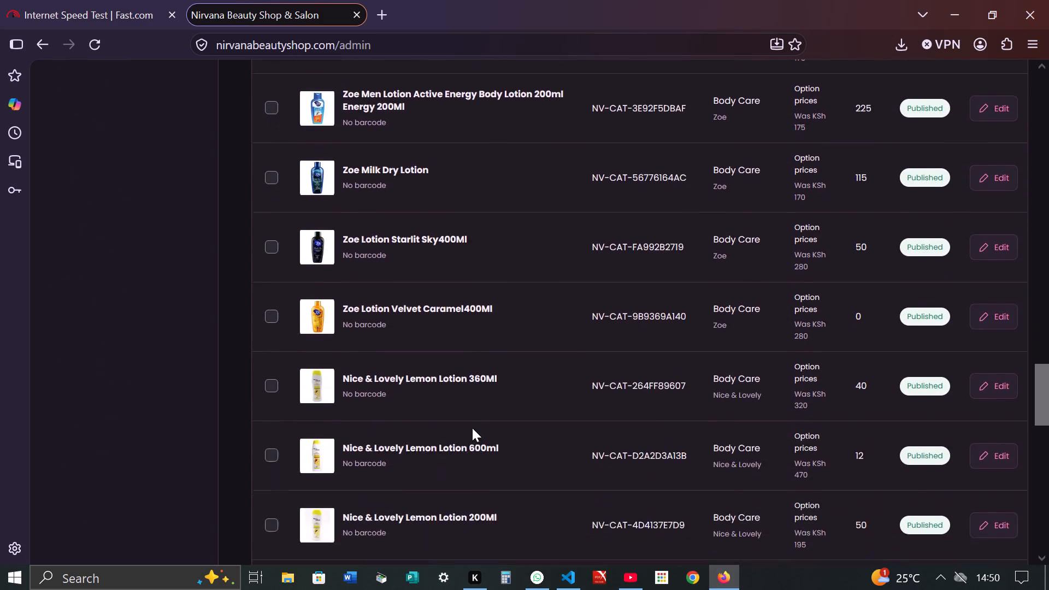
scroll(472, 428, "down", 4)
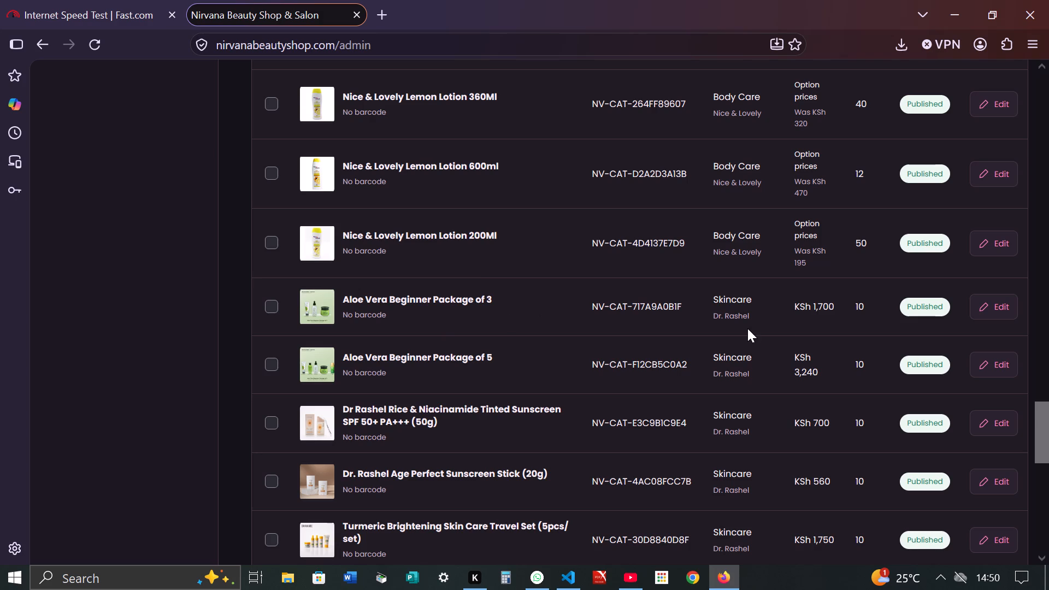
left_click(1011, 299)
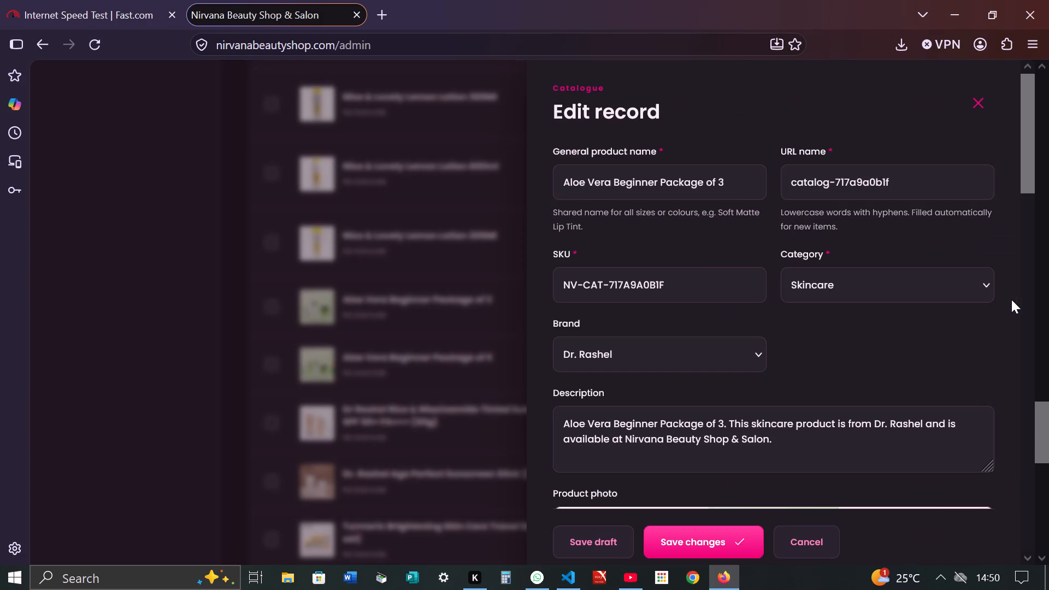
scroll(759, 361, "down", 5)
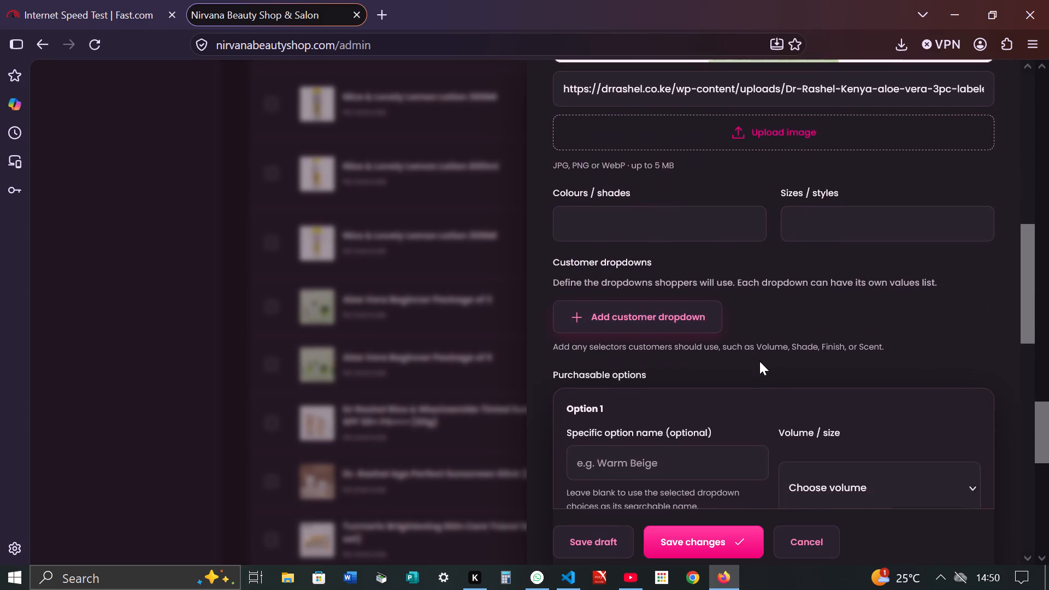
scroll(759, 361, "down", 5)
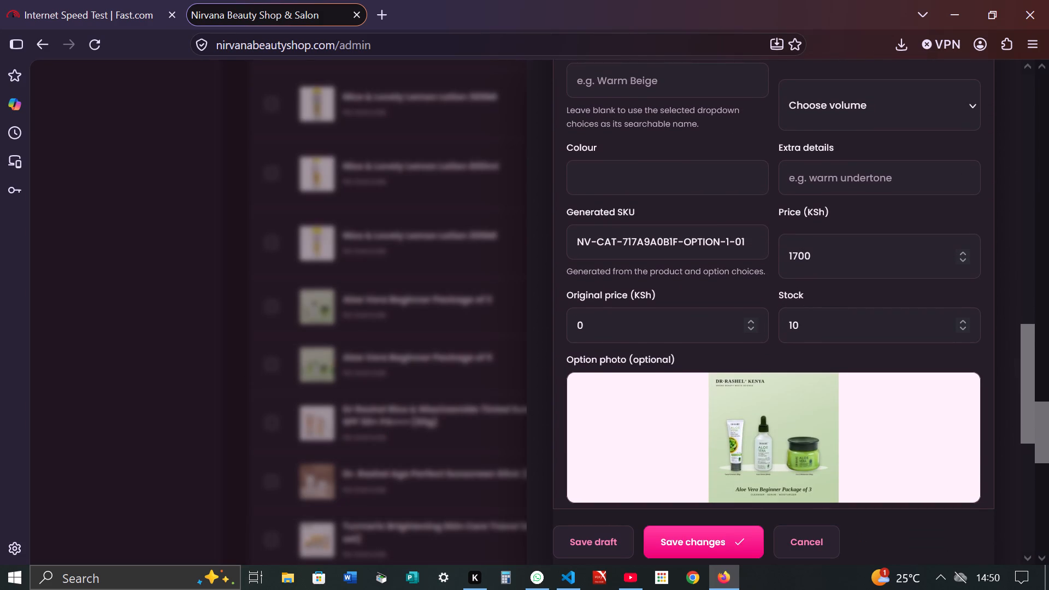
left_click(794, 323)
key("BackSpace")
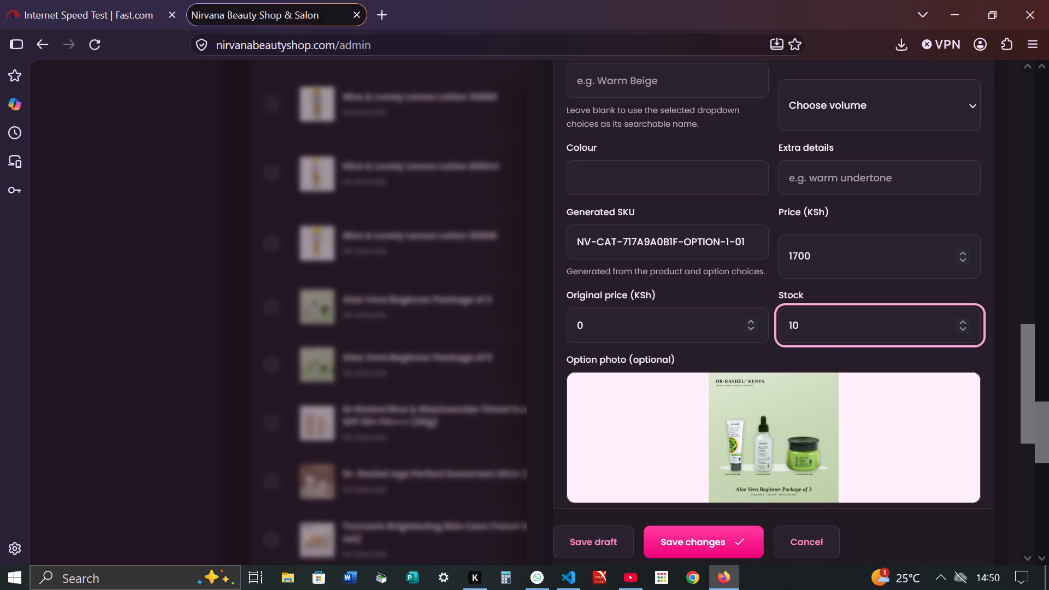
left_click(701, 536)
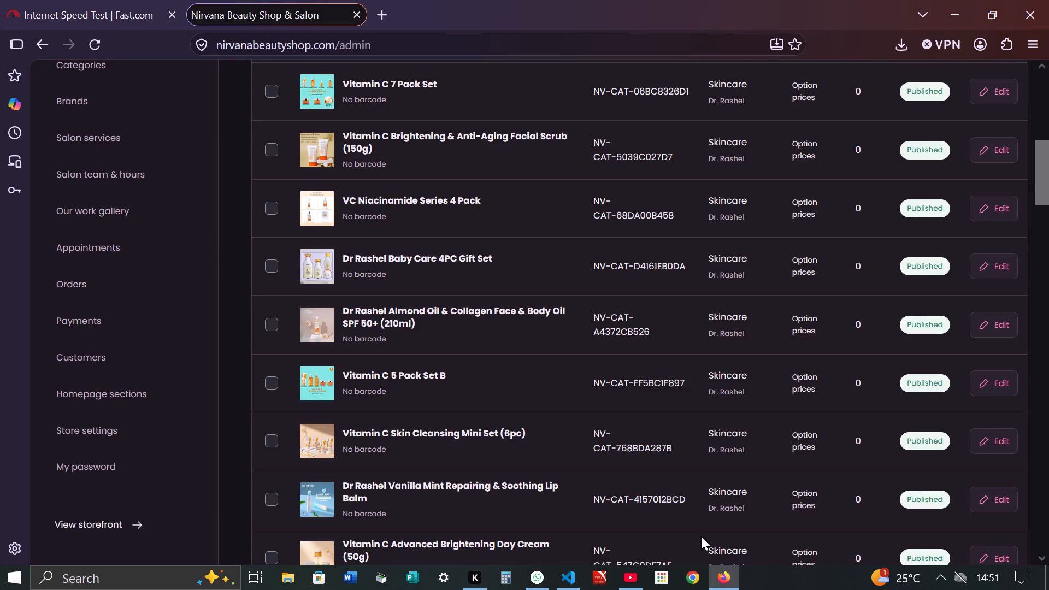
Return to page 2 of the catalogue from page 1.
scroll(637, 418, "down", 8)
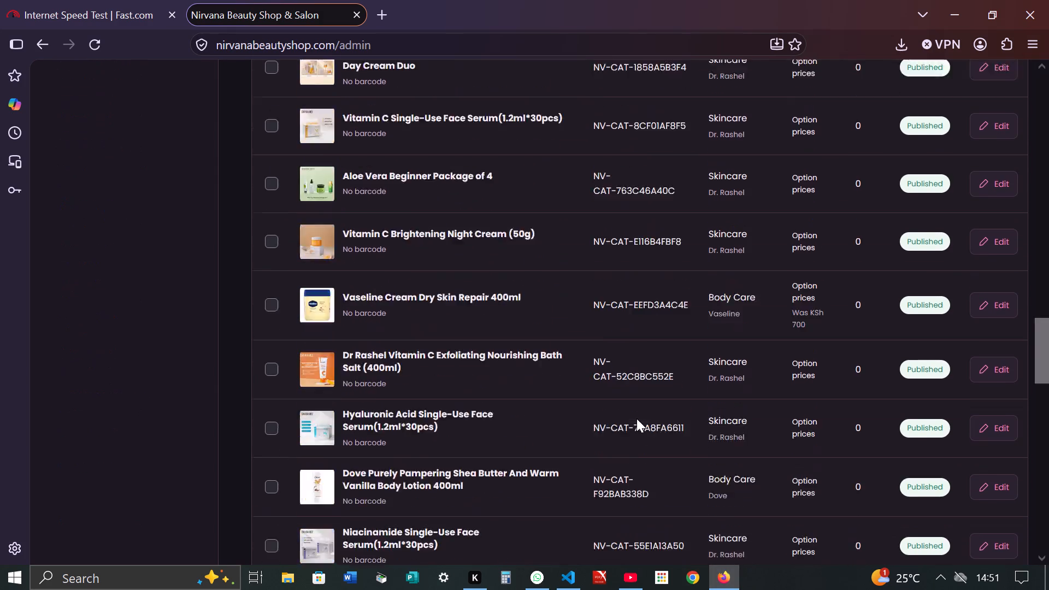
scroll(637, 418, "down", 1)
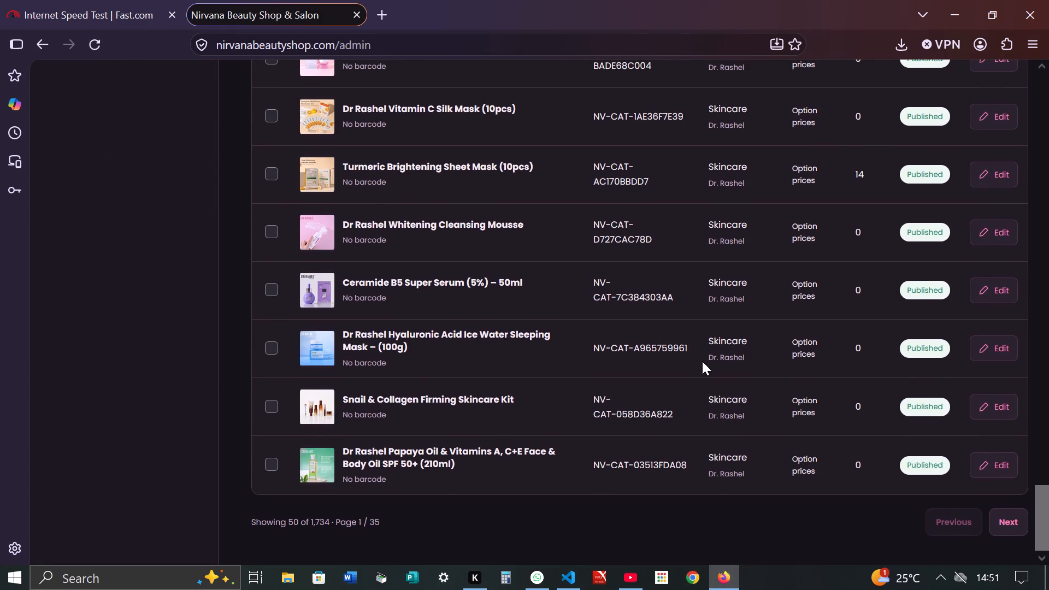
left_click(1008, 518)
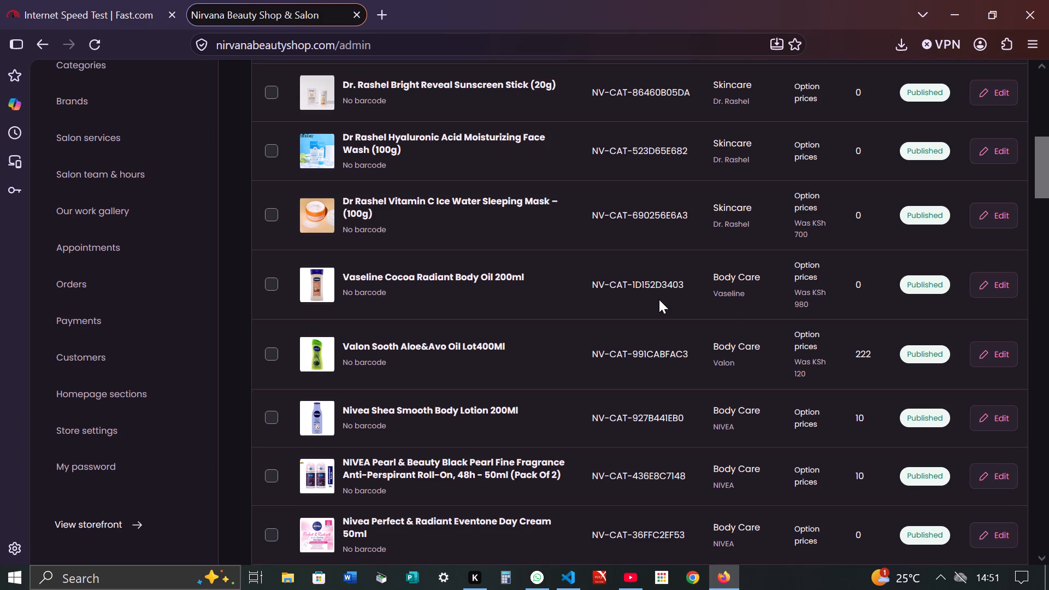
Set Option 1's stock to 0 in the Aloe Vera Beginner Package of 5 record and save the changes.
scroll(659, 299, "down", 8)
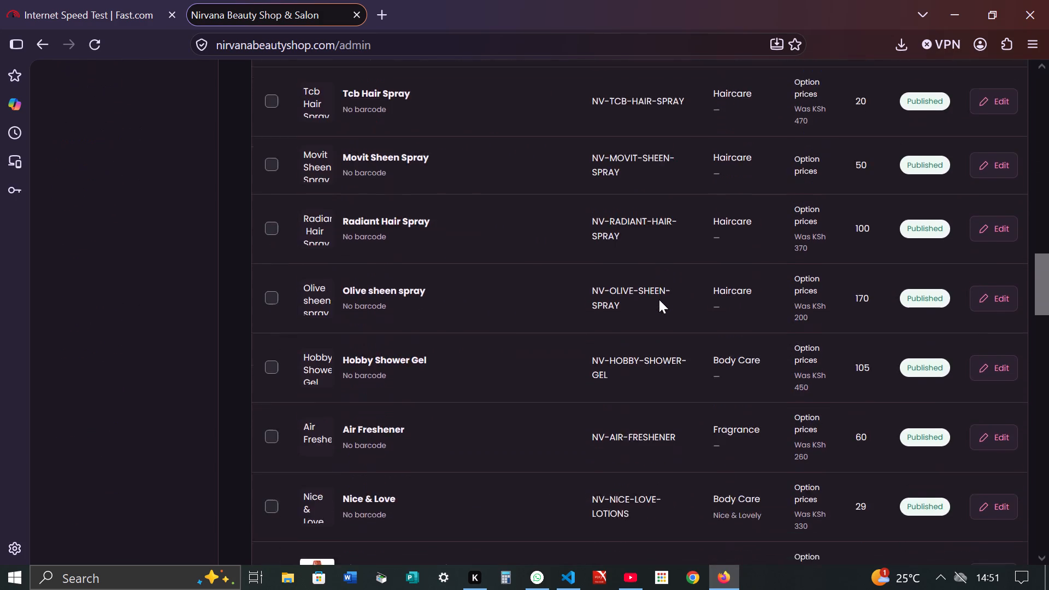
scroll(659, 299, "down", 7)
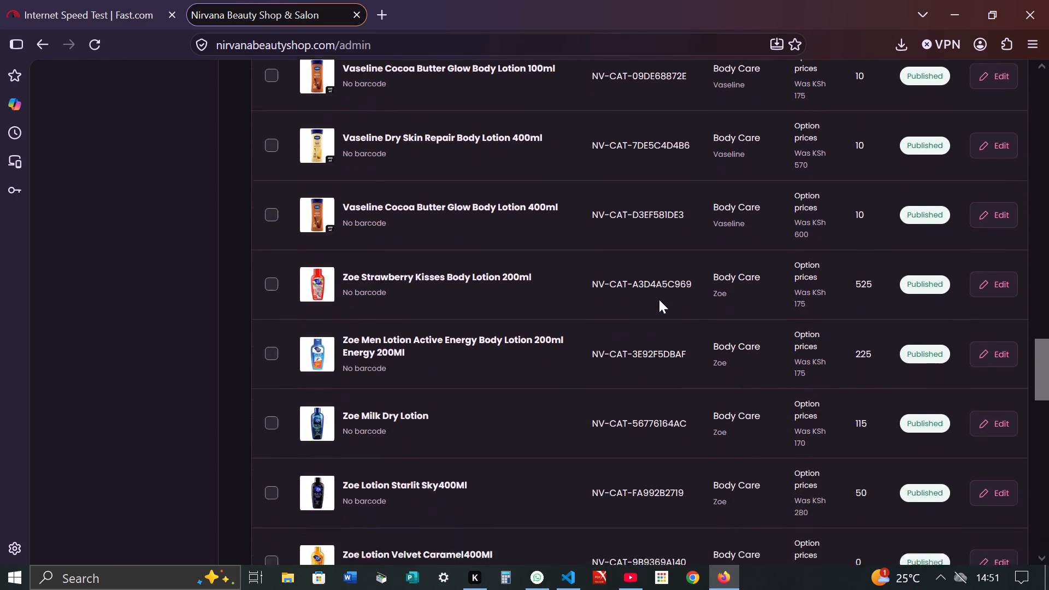
scroll(659, 299, "down", 5)
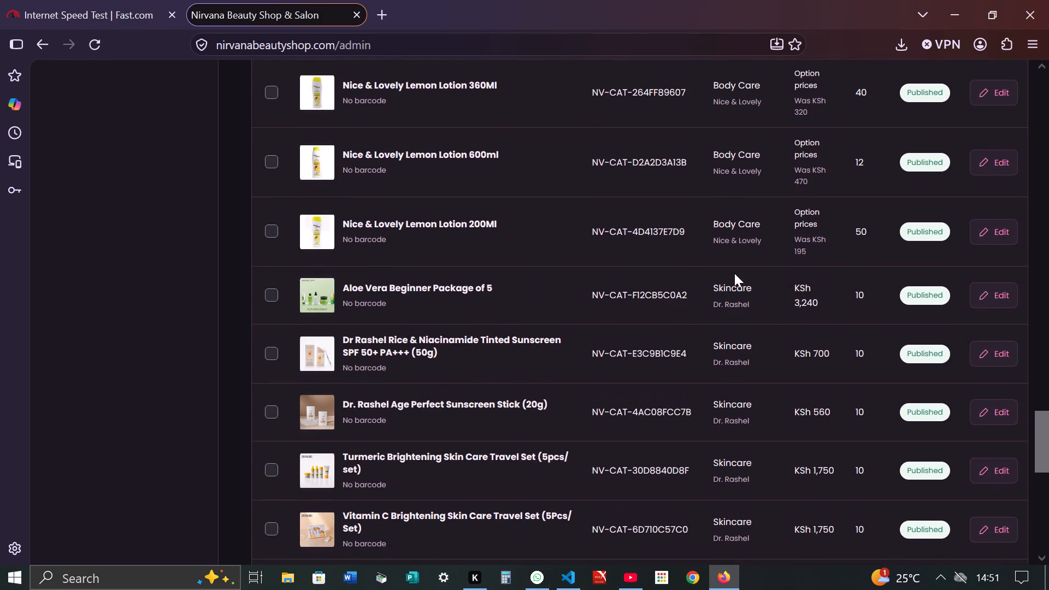
left_click(993, 298)
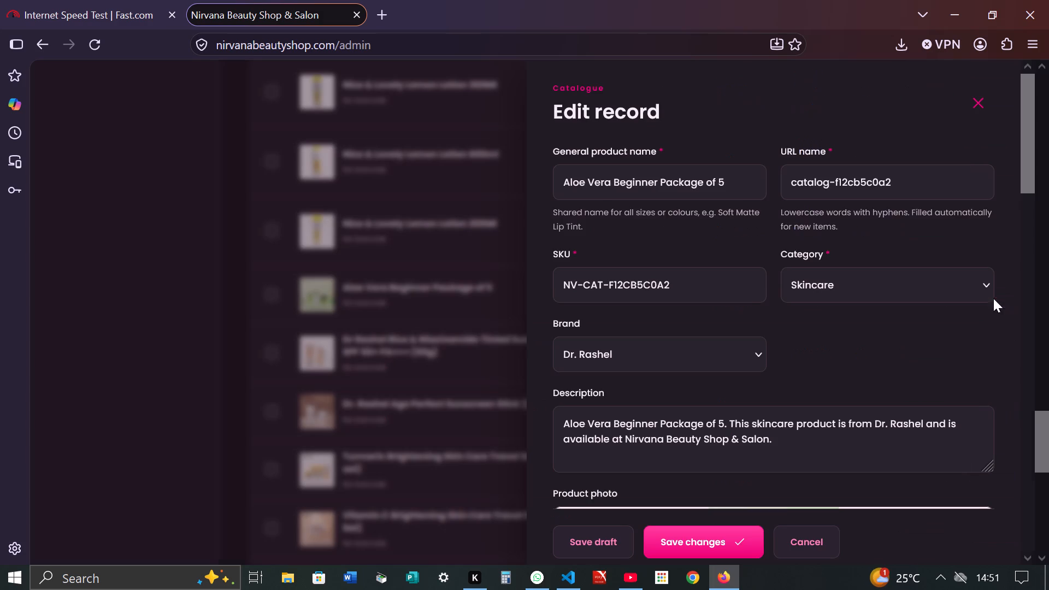
scroll(665, 431, "down", 5)
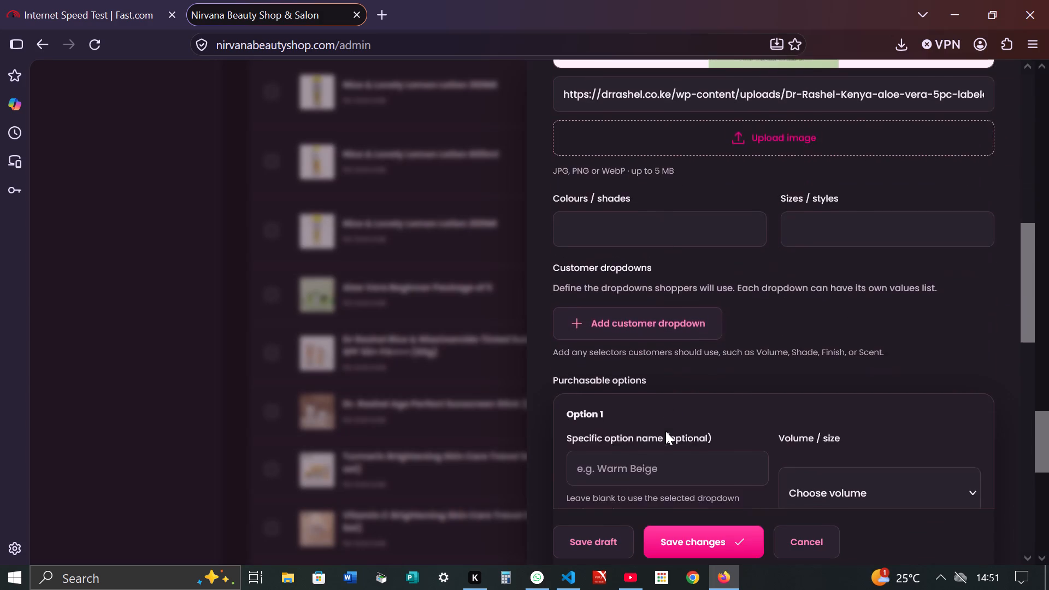
scroll(665, 431, "down", 4)
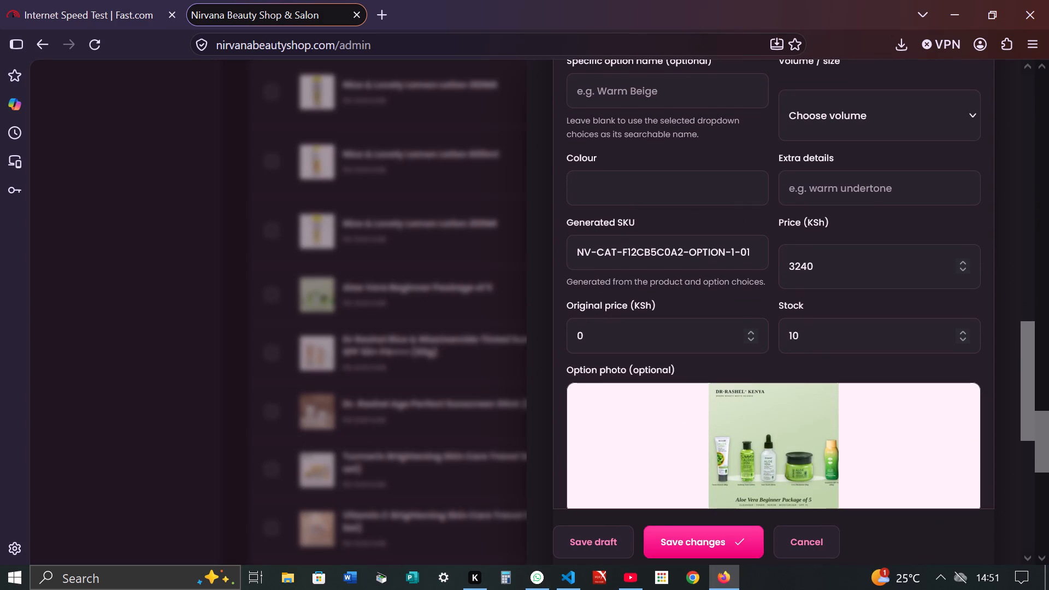
left_click(792, 332)
key("BackSpace")
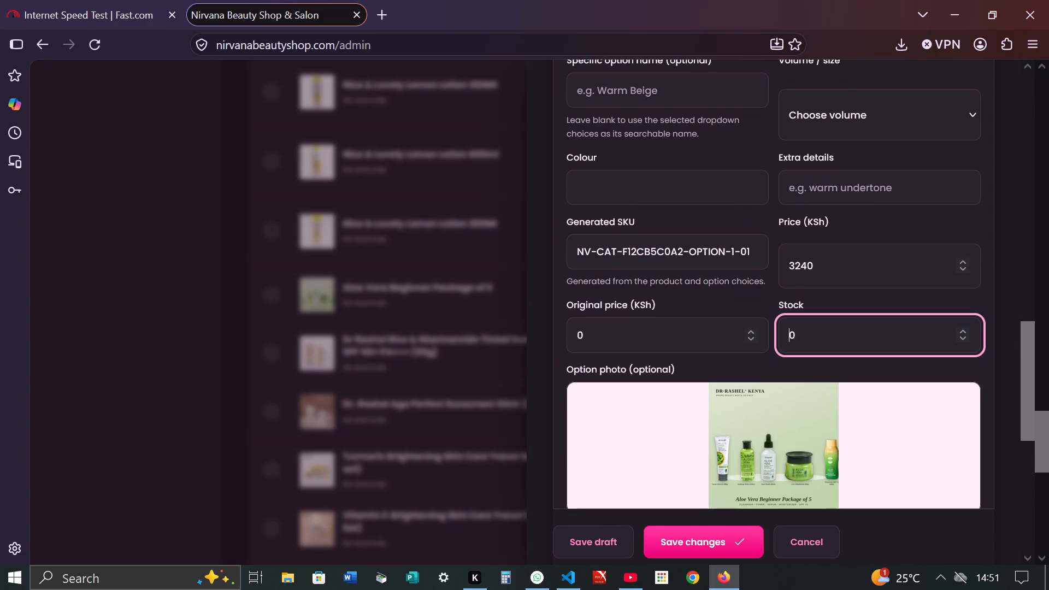
left_click(697, 529)
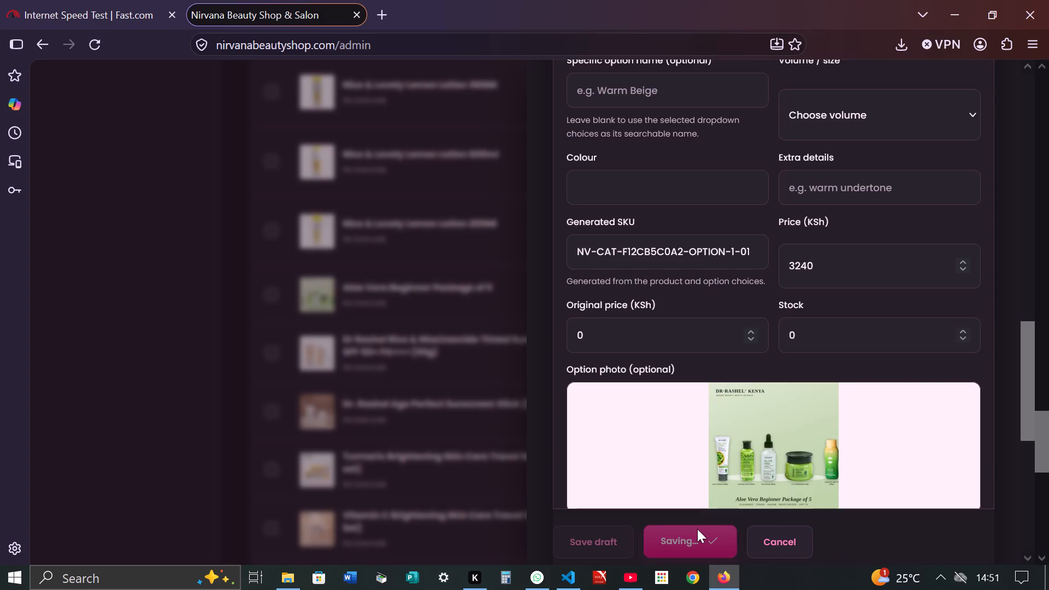
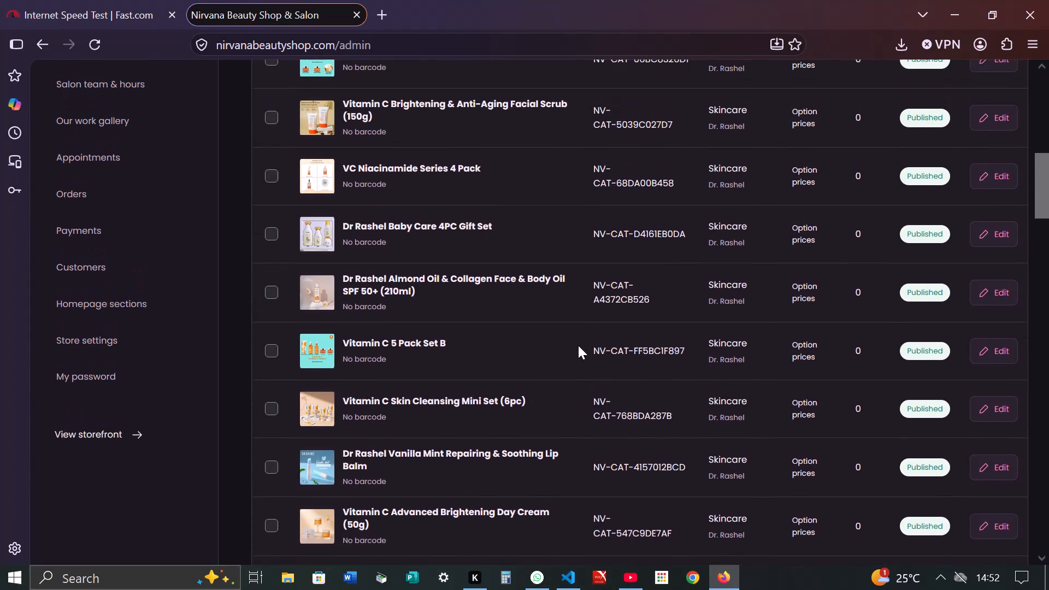
Check the records on page 1 of the catalogue and move on to page 2.
scroll(578, 345, "up", 3)
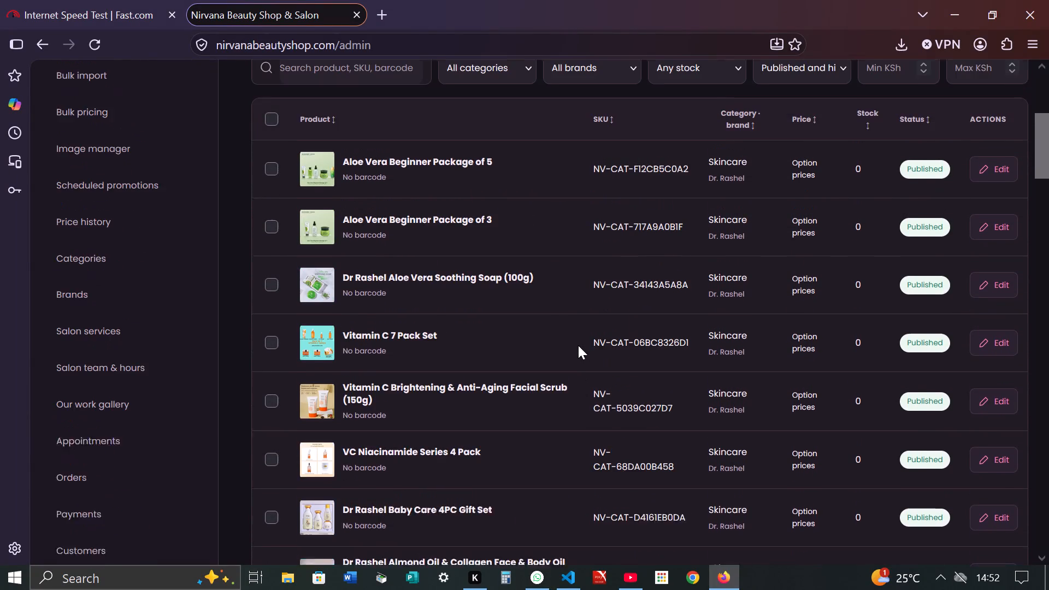
scroll(578, 345, "up", 2)
scroll(578, 345, "down", 7)
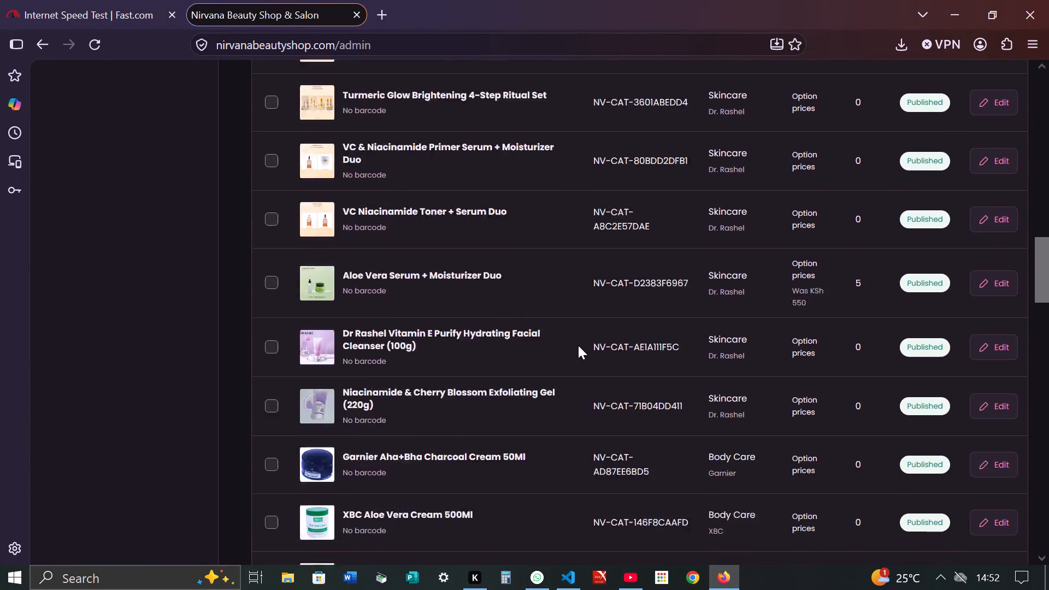
scroll(578, 345, "down", 6)
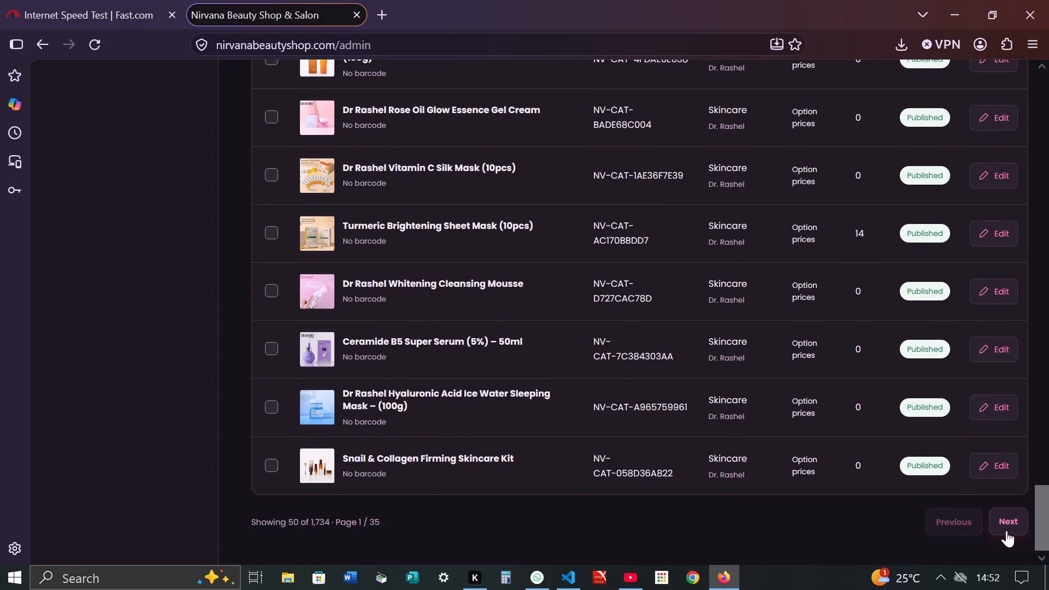
left_click(1010, 520)
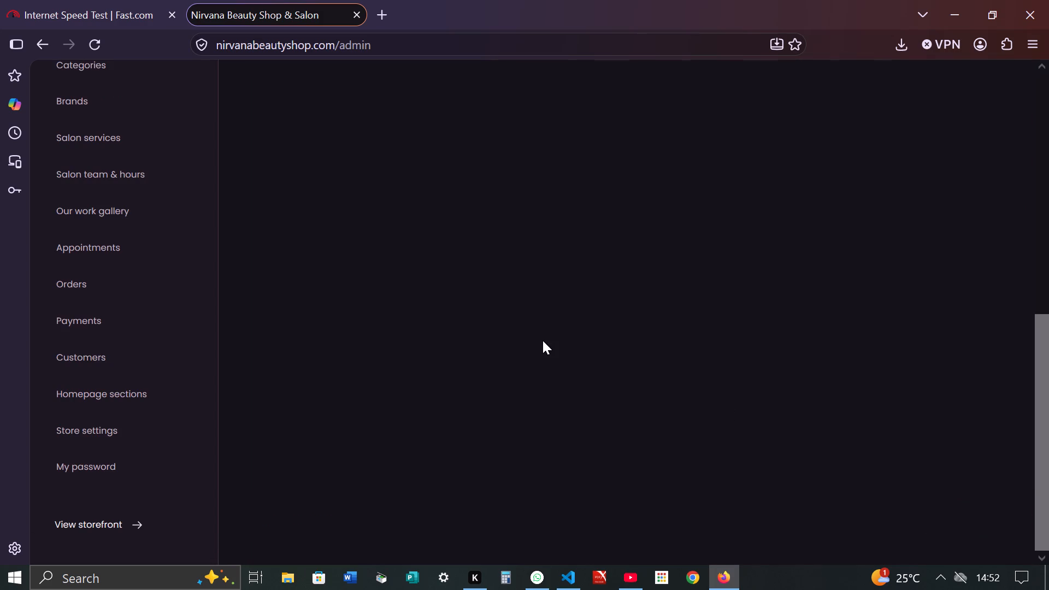
Set Option 1's stock to 0 in the Dr Rashel Rice & Niacinamide Tinted Sunscreen SPF 50+ PA+++ (50g) record and save the changes.
scroll(543, 340, "down", 4)
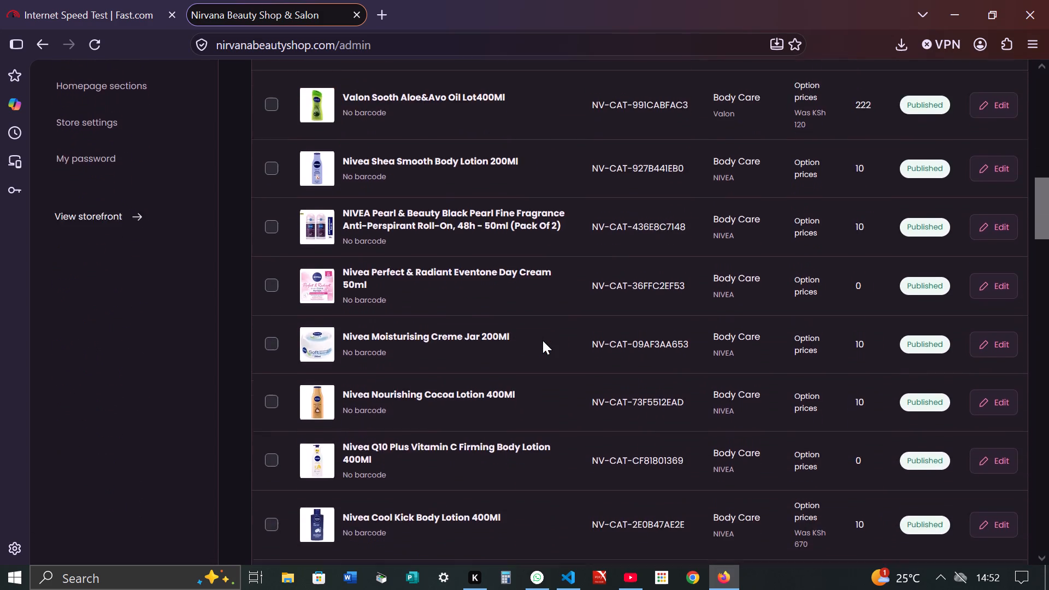
scroll(543, 340, "down", 6)
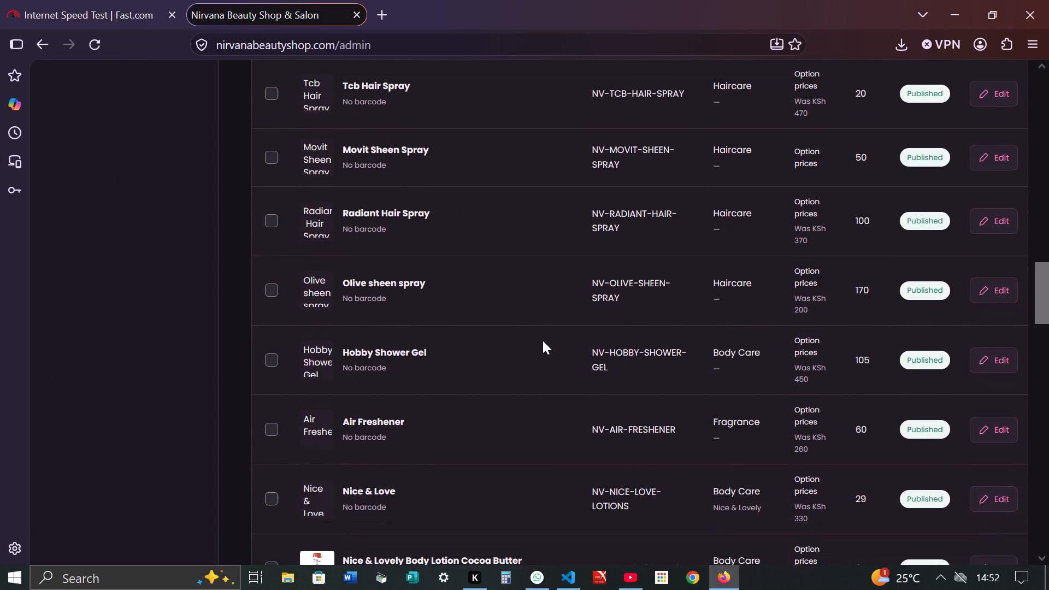
scroll(543, 340, "down", 6)
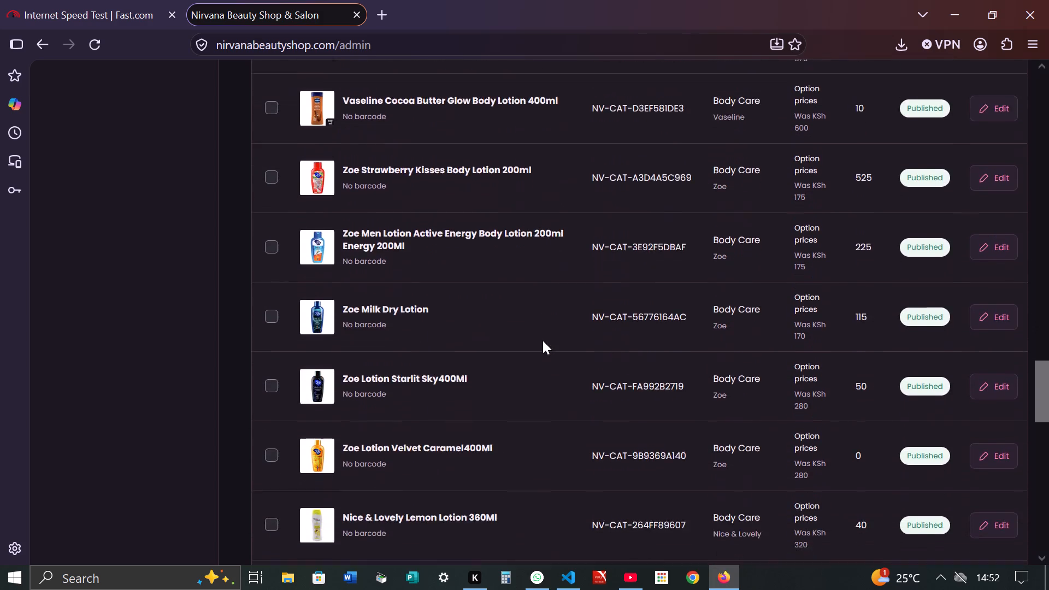
scroll(543, 340, "down", 6)
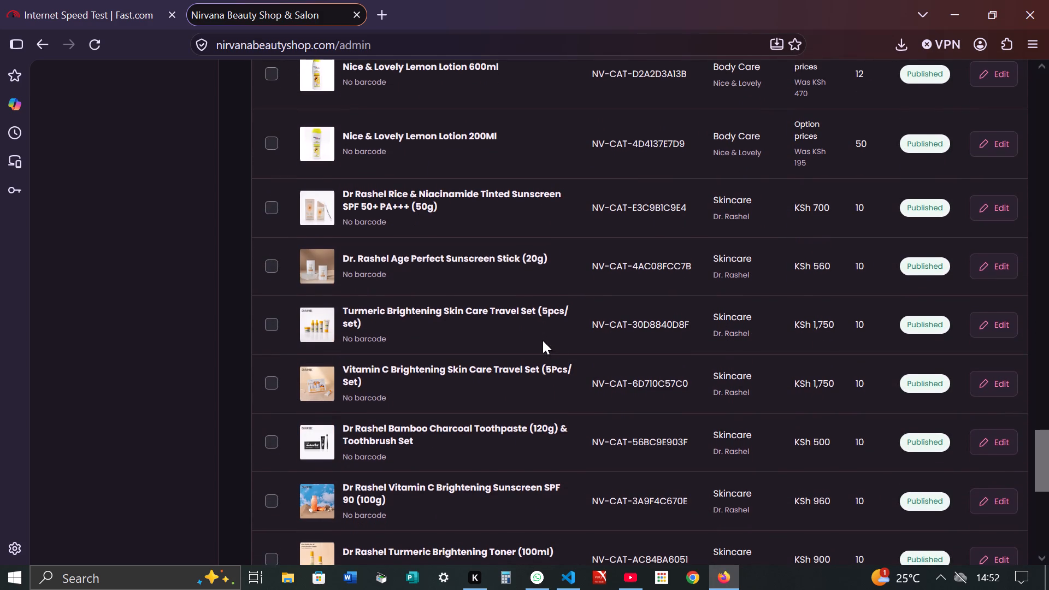
scroll(392, 256, "up", 1)
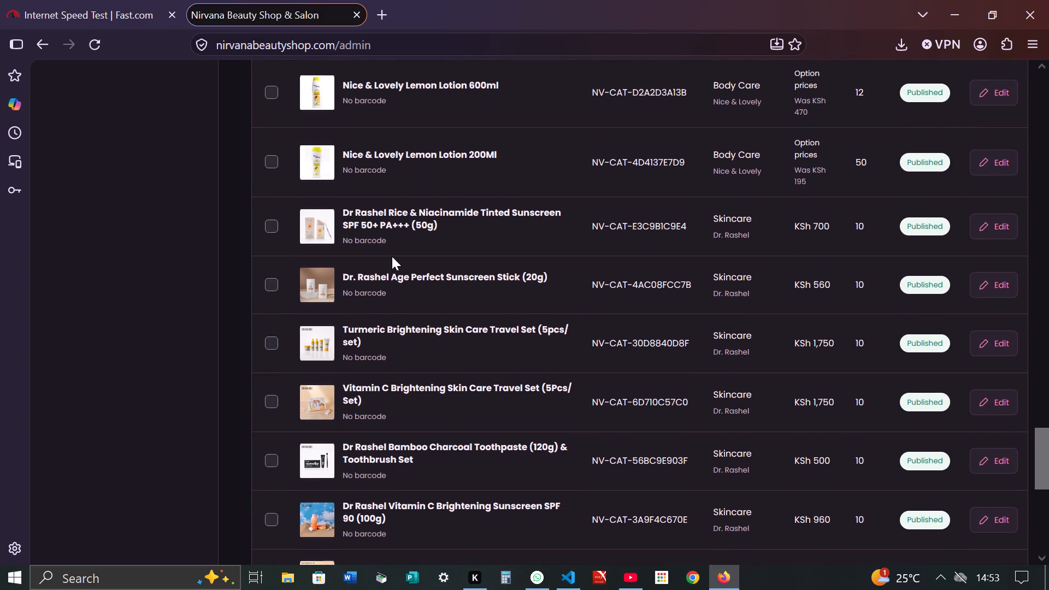
scroll(392, 256, "up", 1)
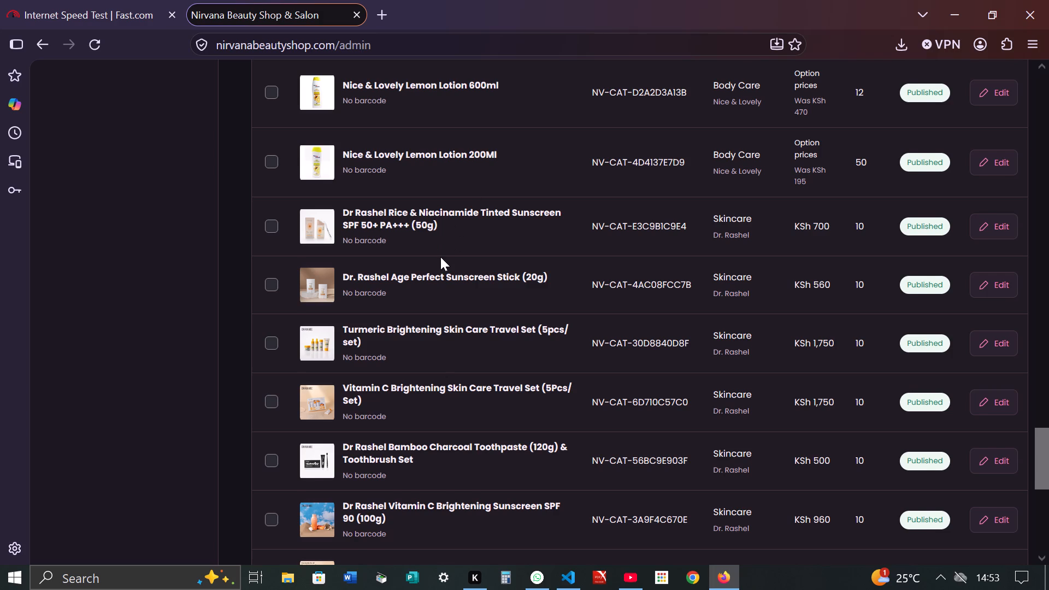
scroll(440, 257, "down", 2)
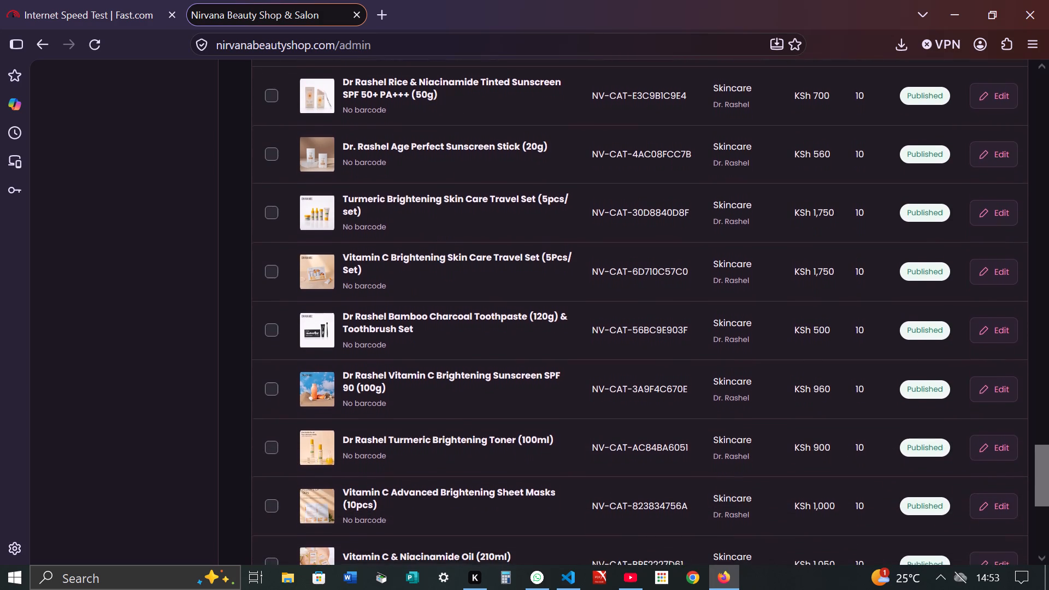
scroll(440, 257, "down", 2)
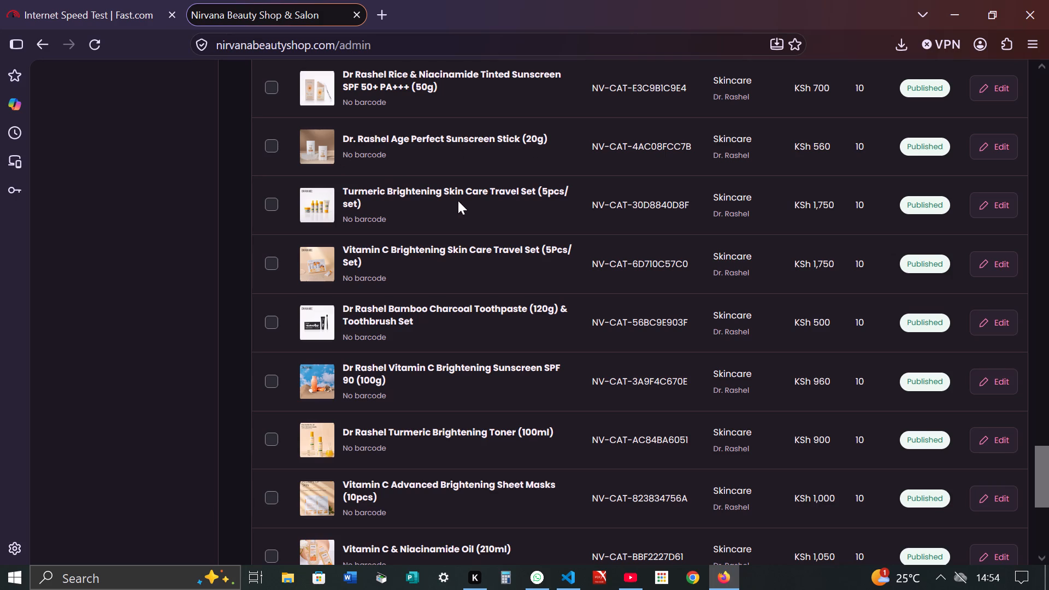
scroll(458, 200, "up", 1)
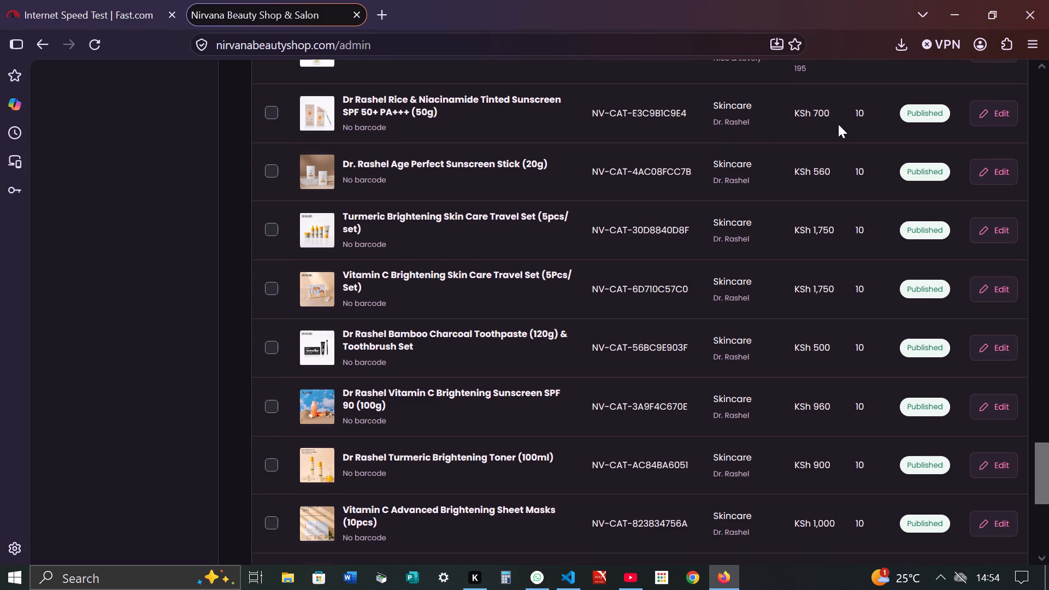
left_click(989, 106)
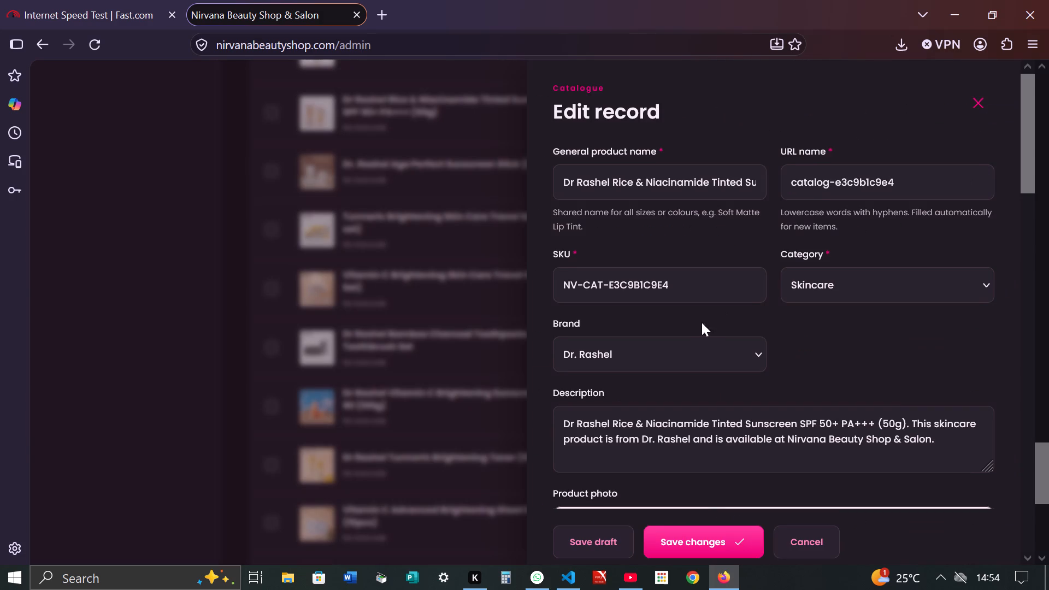
scroll(670, 364, "down", 6)
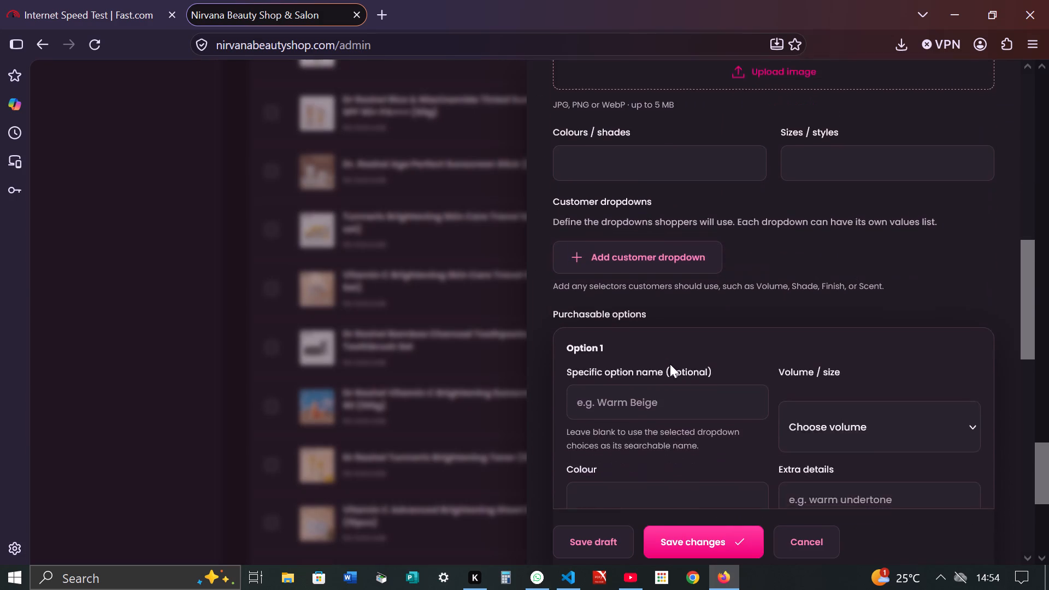
scroll(670, 364, "down", 5)
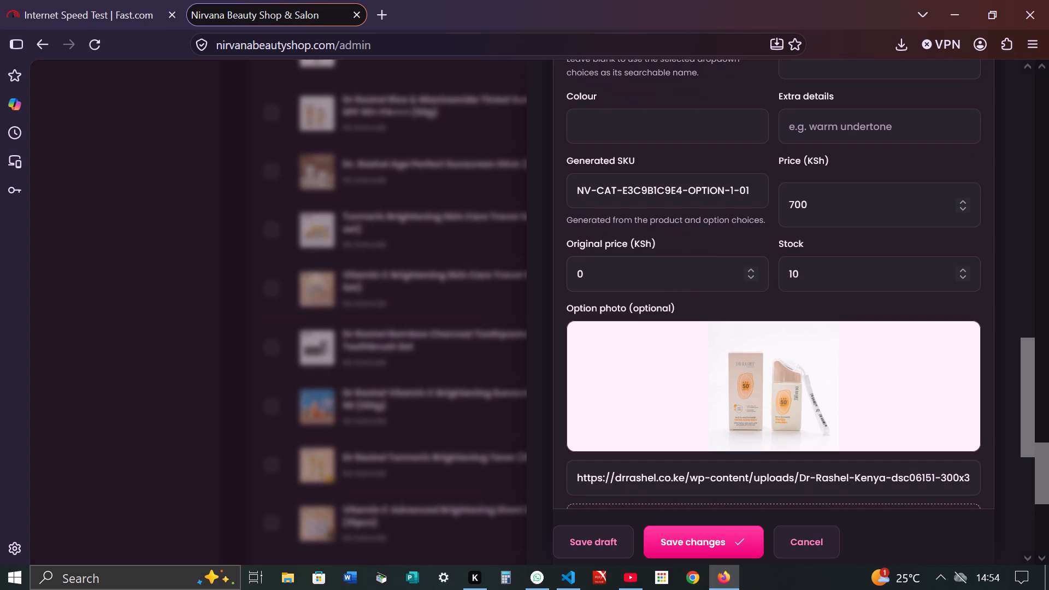
left_click(794, 273)
key("BackSpace")
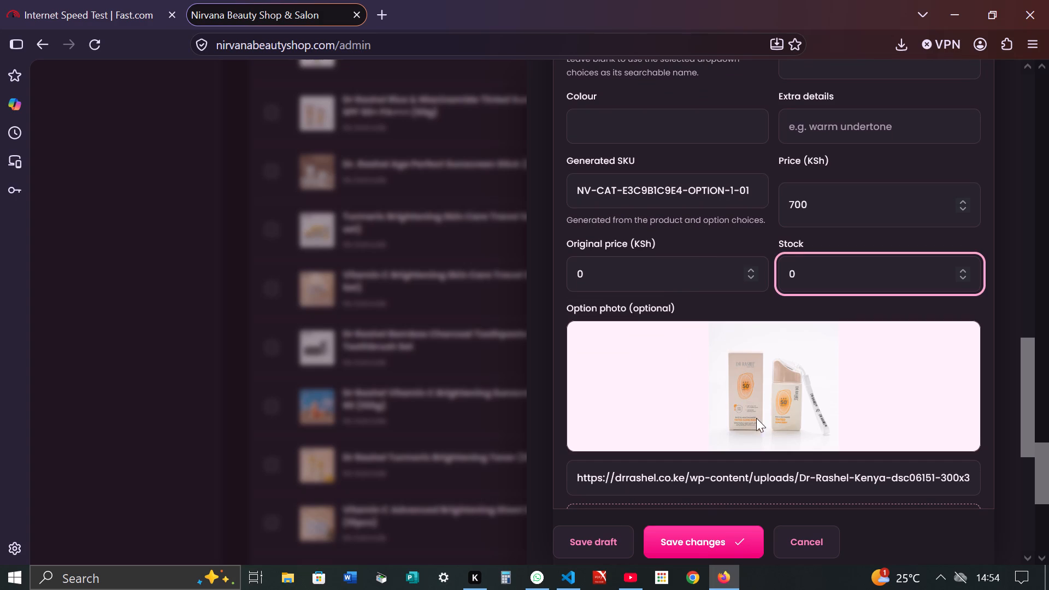
left_click(704, 537)
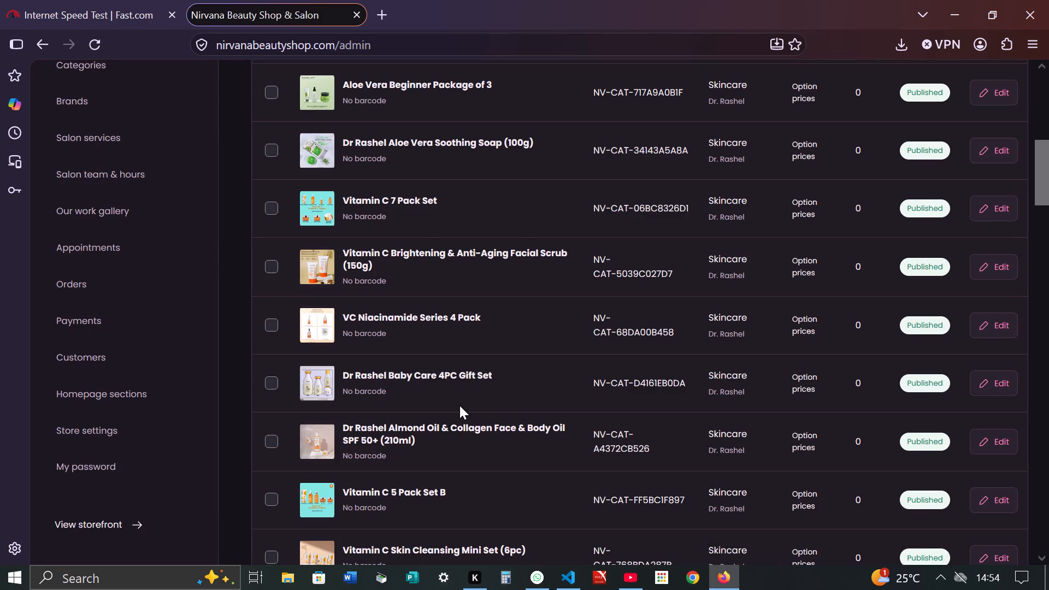
Return to page 2 of the catalogue from page 1.
scroll(459, 405, "down", 16)
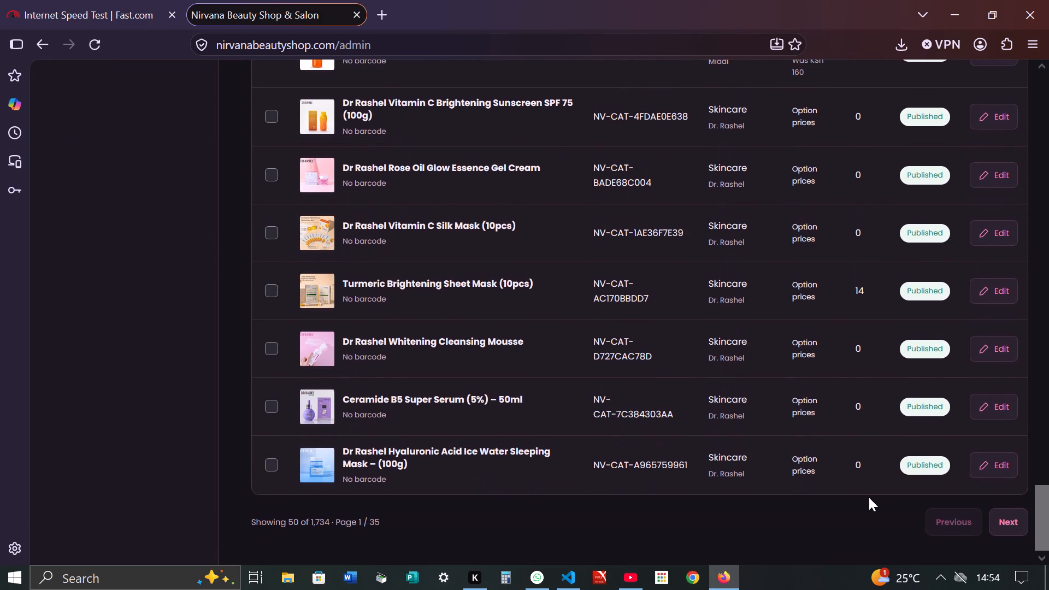
left_click(1009, 517)
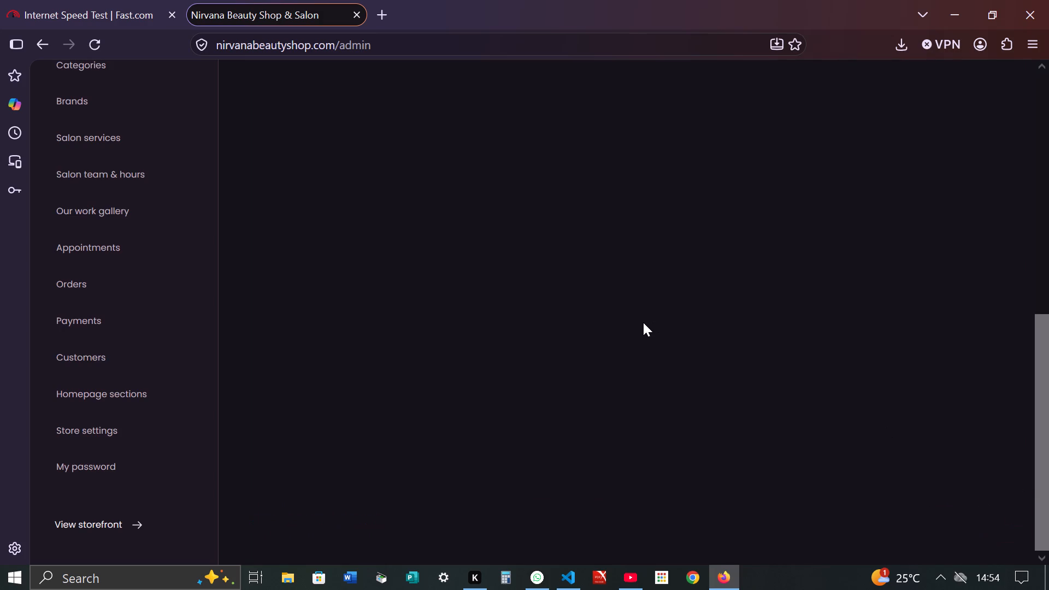
Set Option 1's stock to 0 in the Dr. Rashel Age Perfect Sunscreen Stick (20g) record and save the changes.
scroll(643, 322, "down", 4)
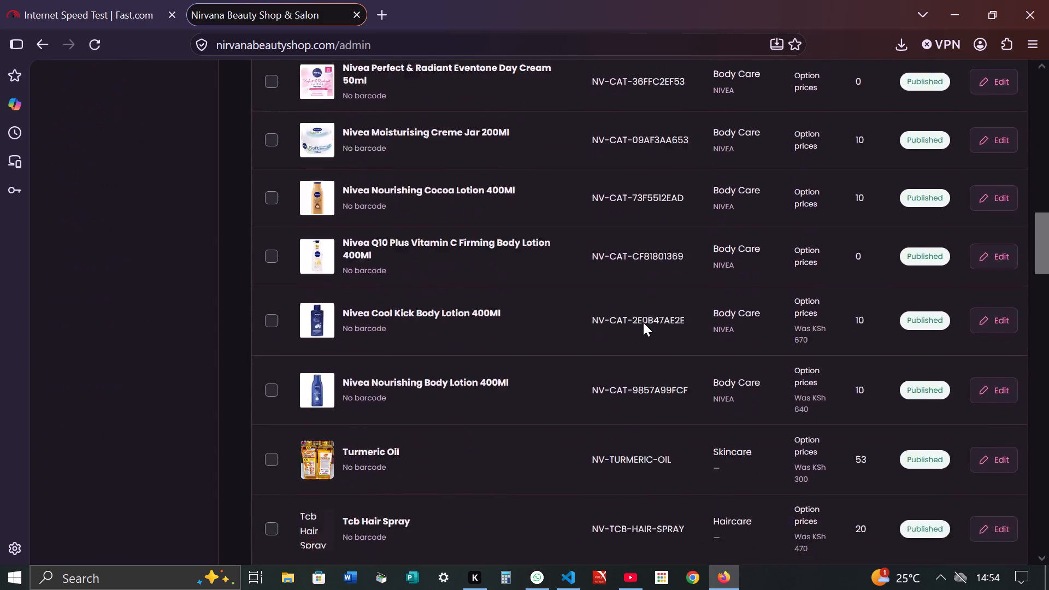
scroll(643, 322, "down", 8)
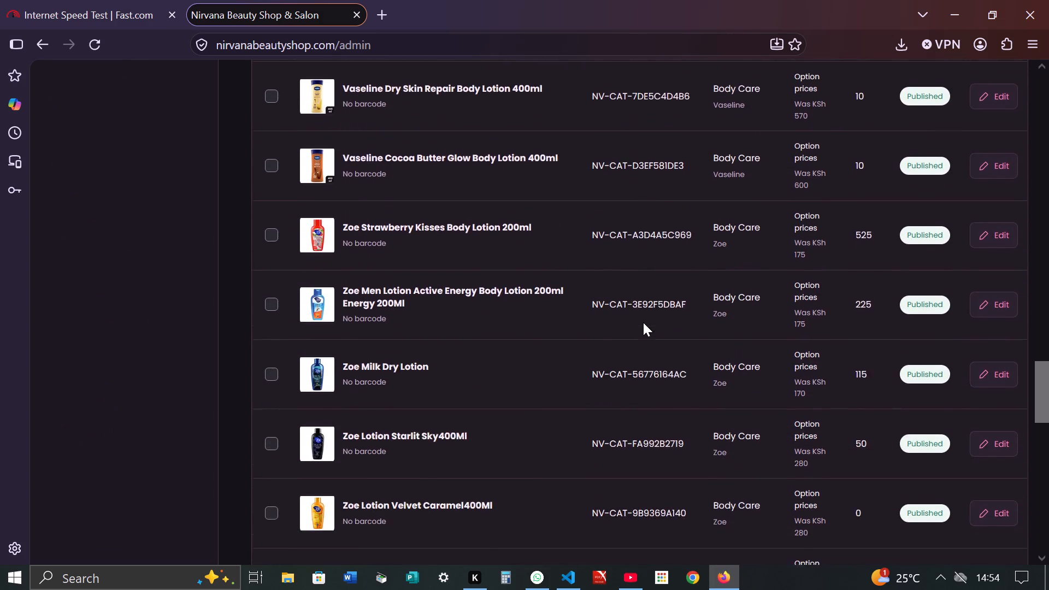
scroll(643, 322, "down", 8)
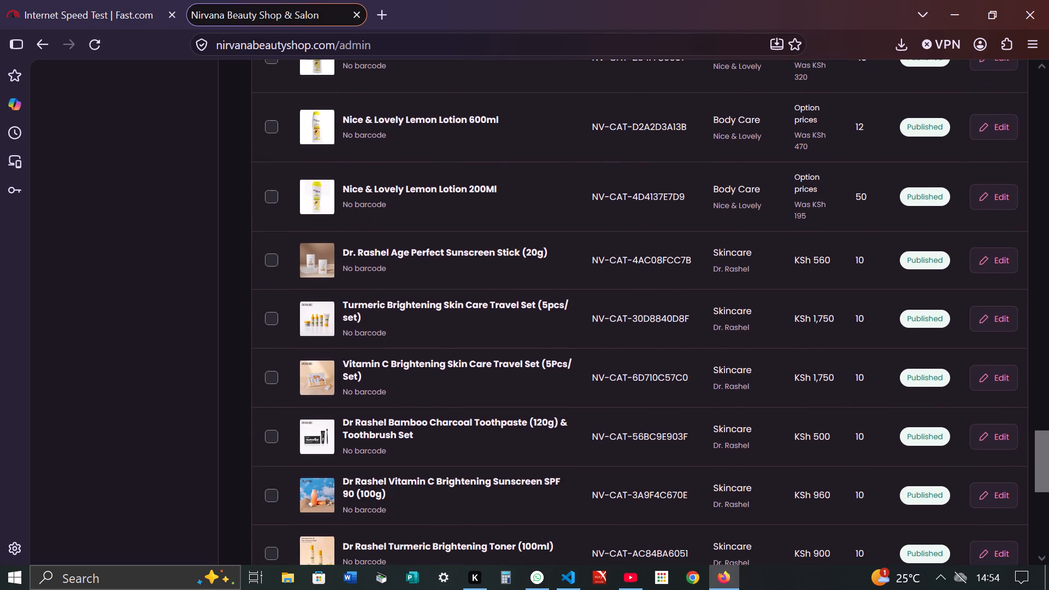
scroll(643, 322, "down", 1)
left_click(992, 266)
scroll(797, 386, "down", 1)
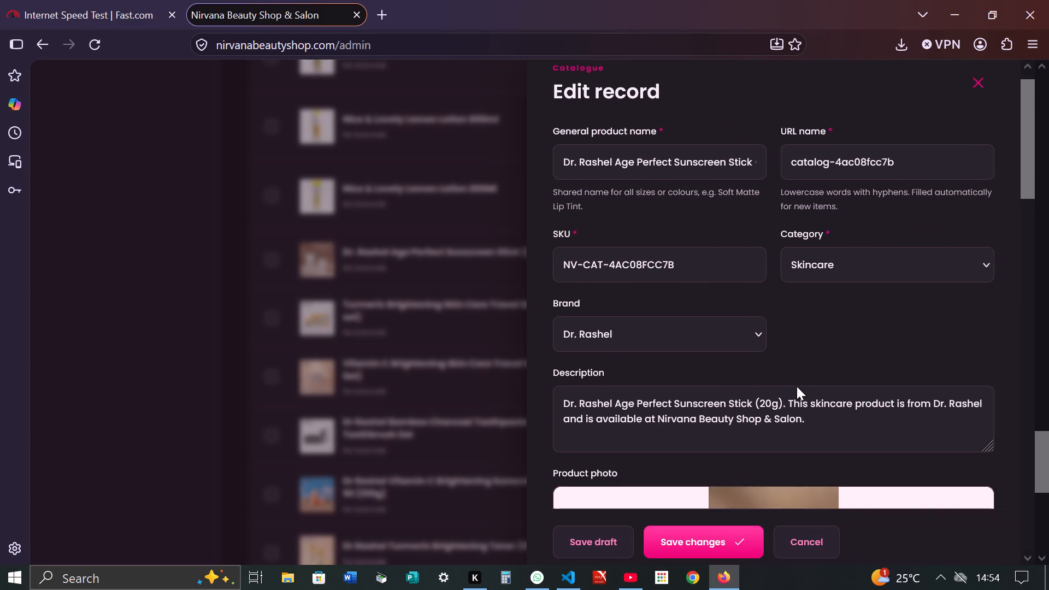
scroll(797, 386, "down", 7)
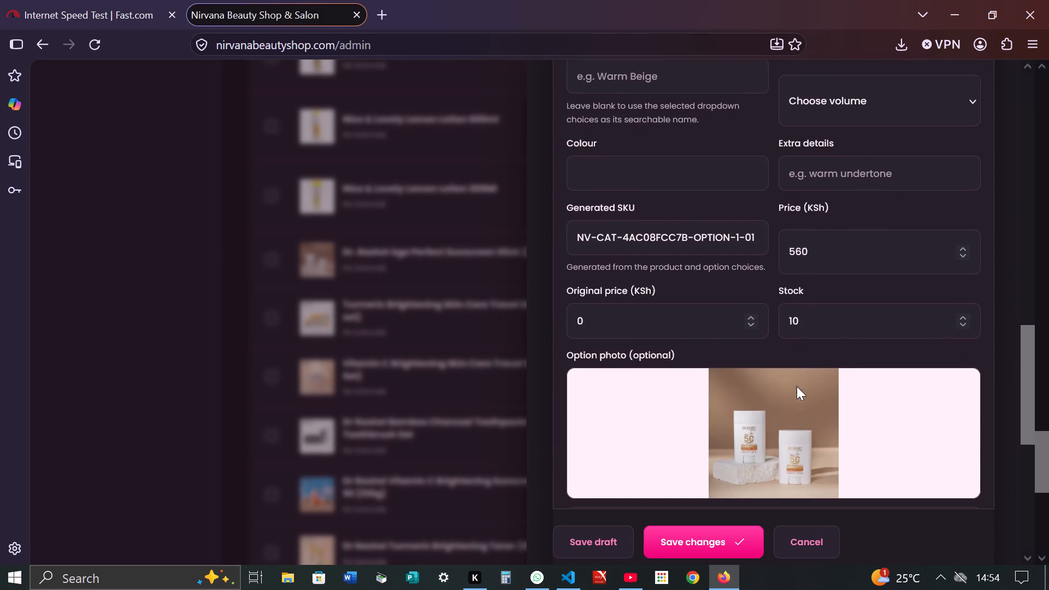
scroll(797, 386, "down", 6)
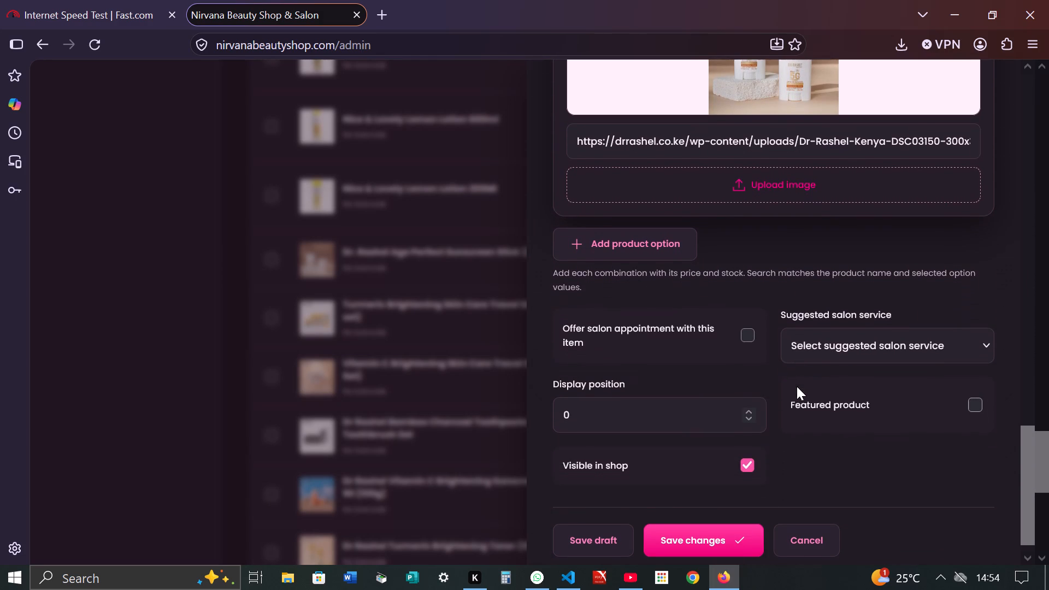
scroll(797, 386, "down", 1)
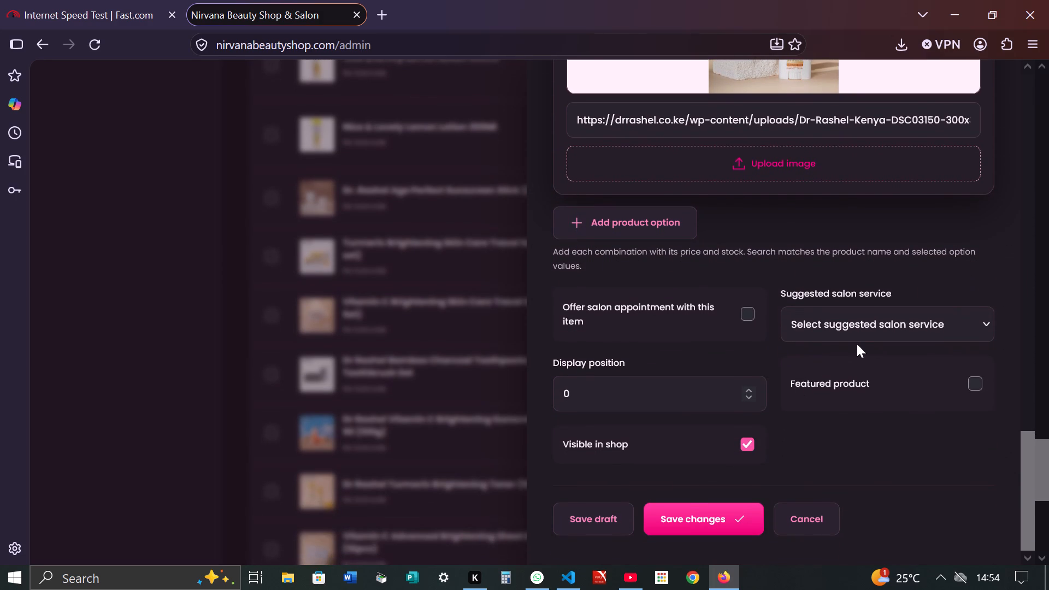
scroll(857, 344, "up", 5)
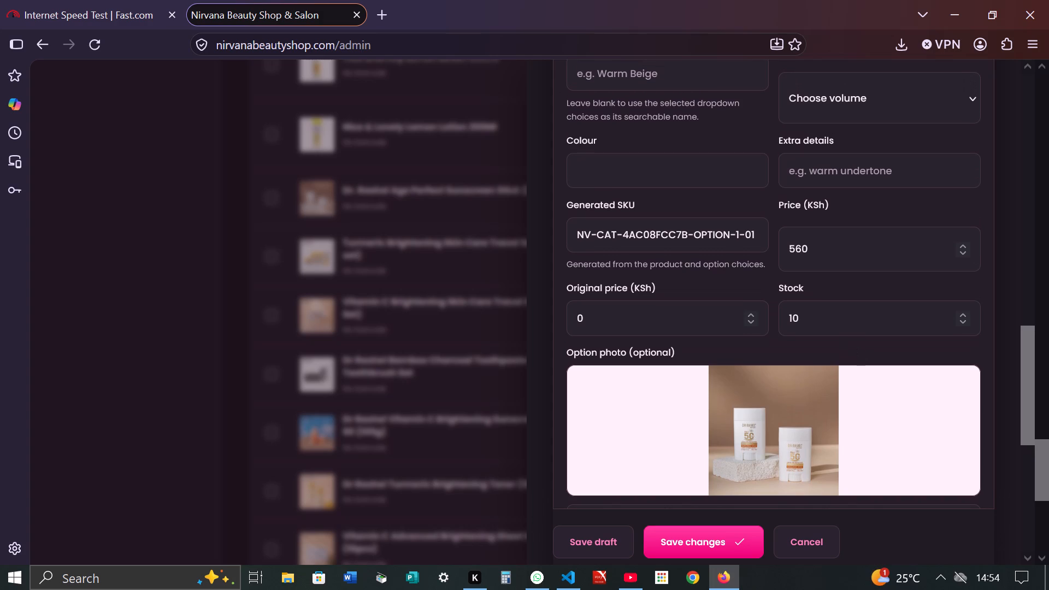
left_click(793, 315)
key("BackSpace")
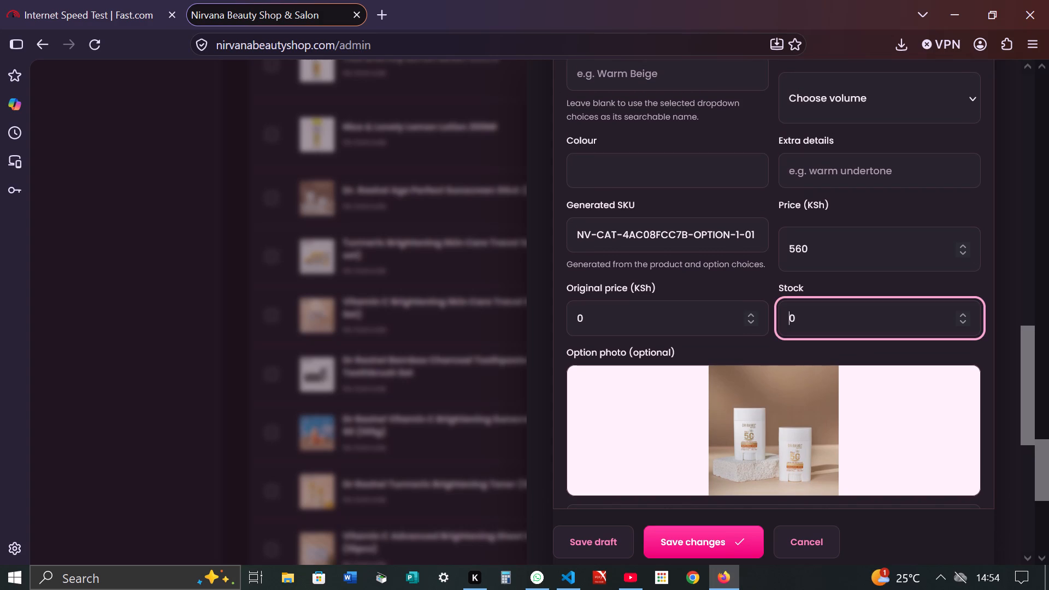
left_click(705, 539)
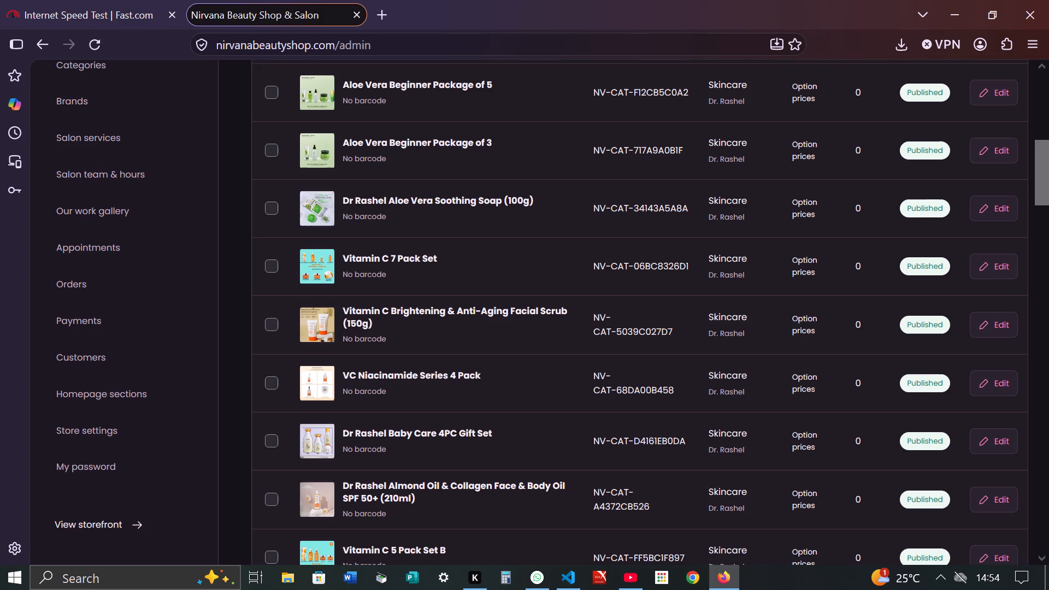
Go from page 1 of the catalogue back to page 2.
scroll(603, 373, "down", 10)
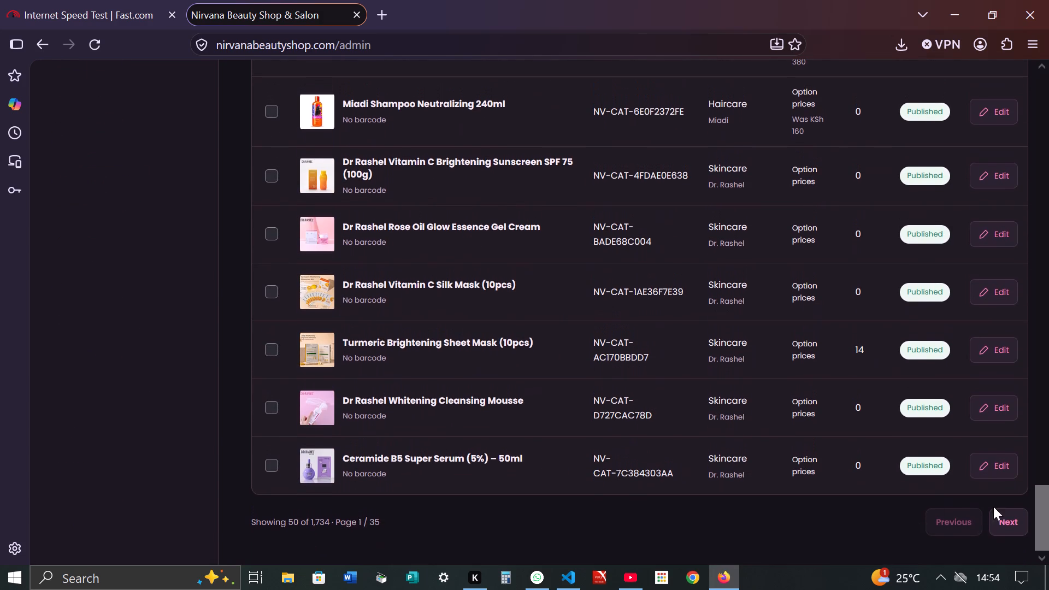
left_click(1005, 518)
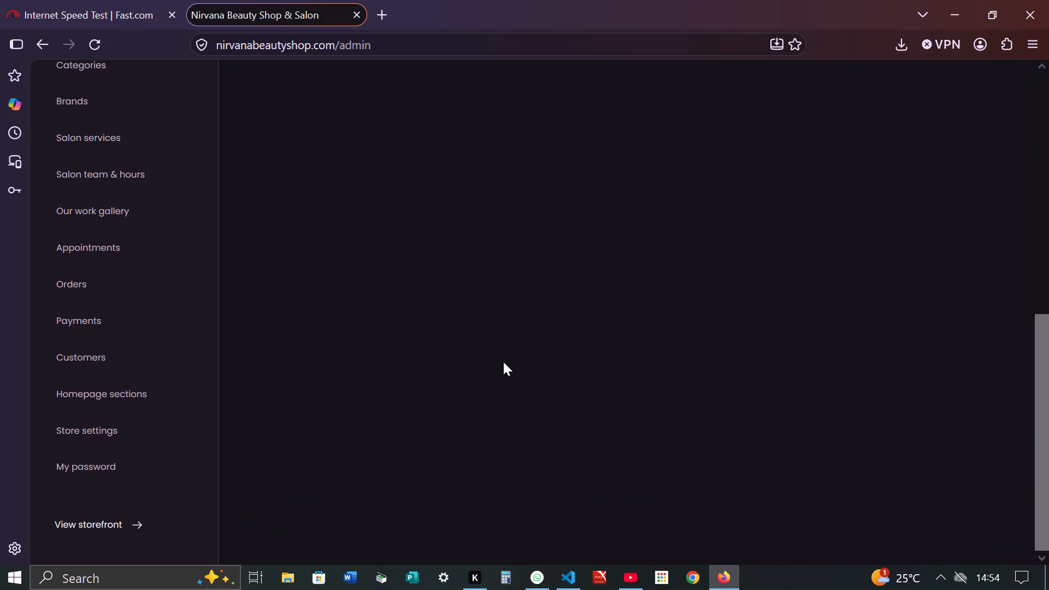
Open the Turmeric Brightening Skin Care Travel Set (5pcs/set) record on page 2 for editing.
scroll(503, 362, "down", 5)
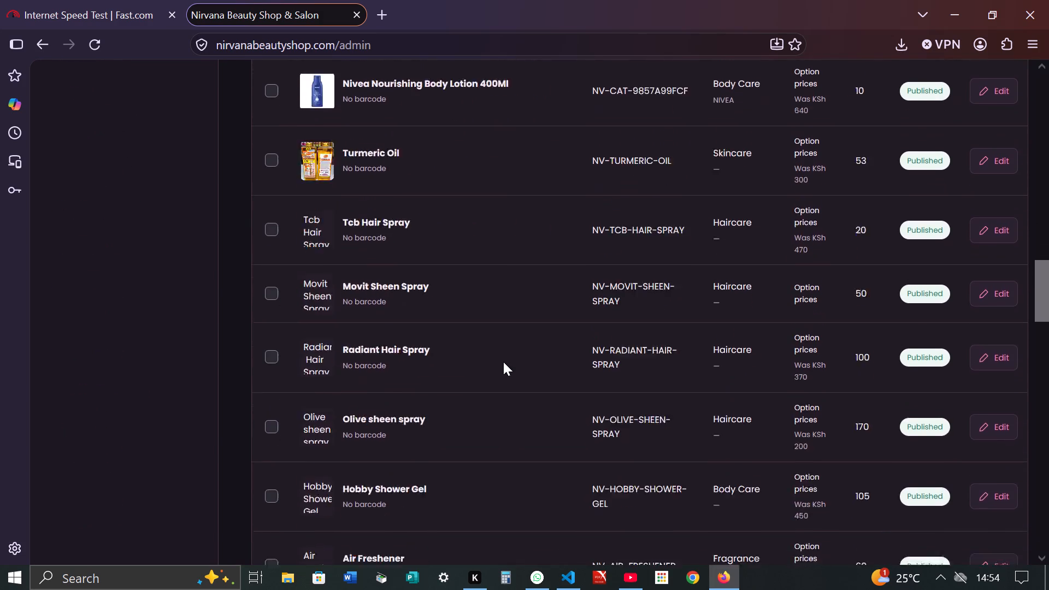
scroll(503, 362, "down", 4)
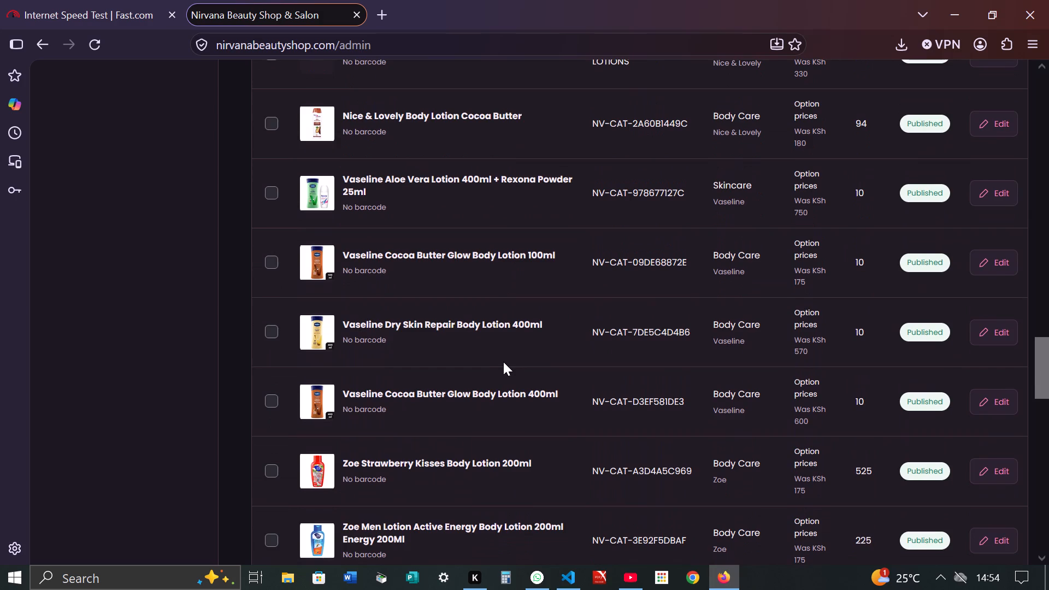
scroll(503, 362, "down", 6)
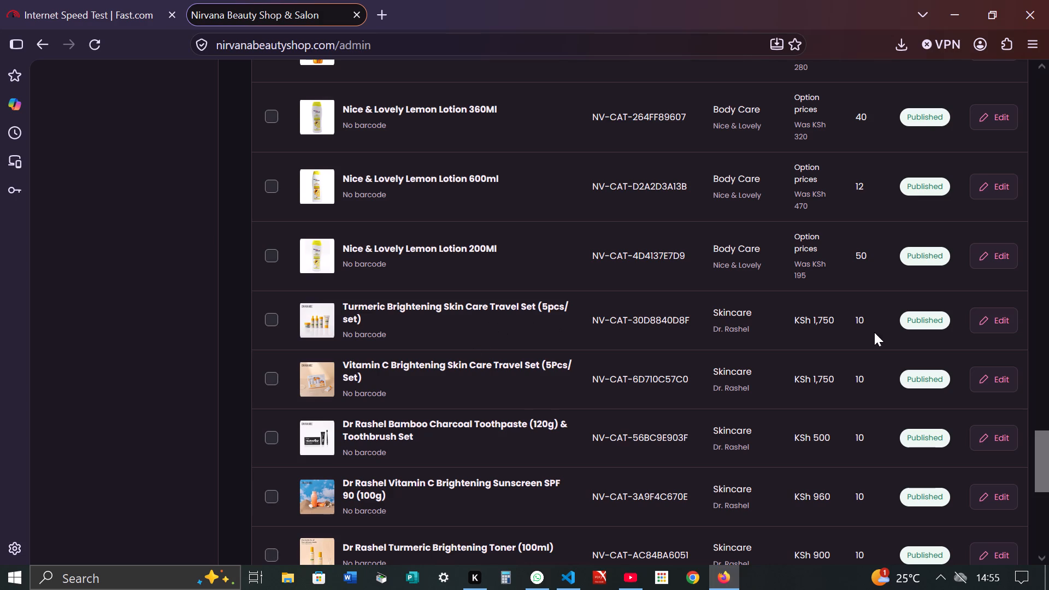
left_click(983, 317)
scroll(770, 356, "down", 1)
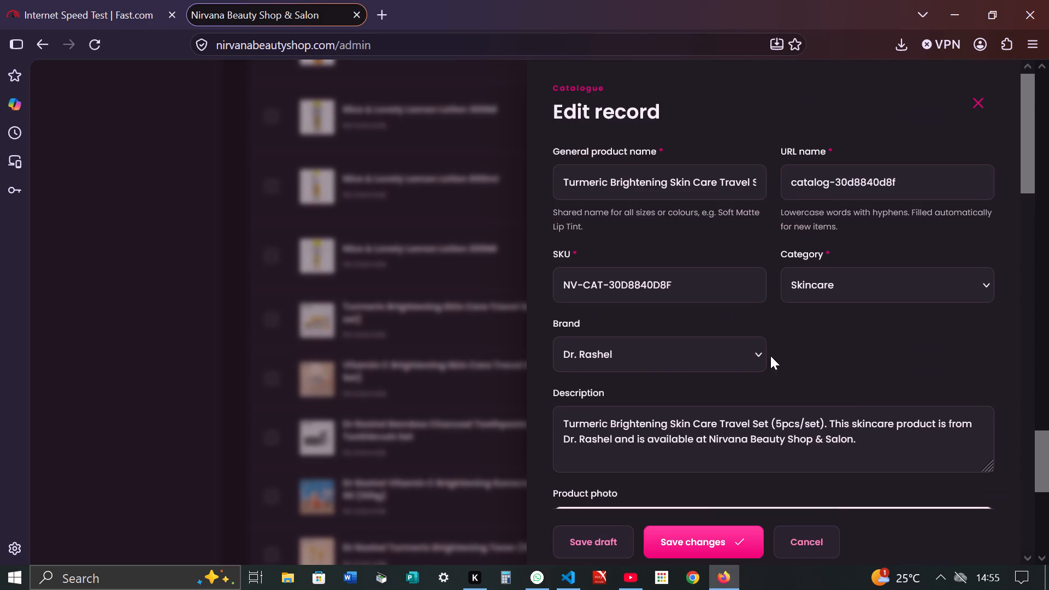
Set Option 1's stock to 0 in the Turmeric Brightening Skin Care Travel Set (5pcs/set) record and save the changes.
scroll(770, 356, "down", 9)
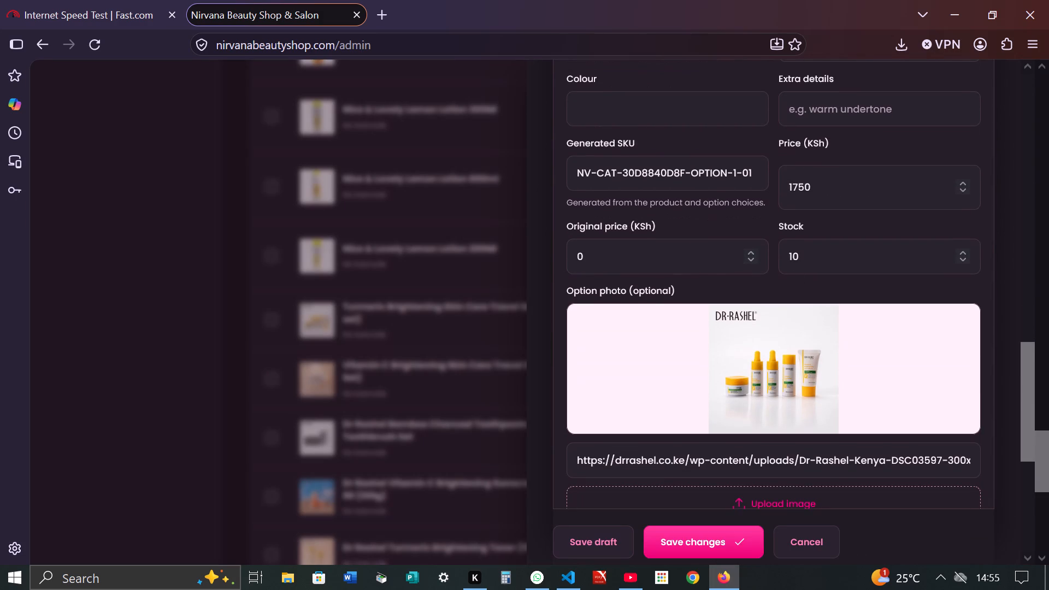
left_click(794, 255)
key("BackSpace")
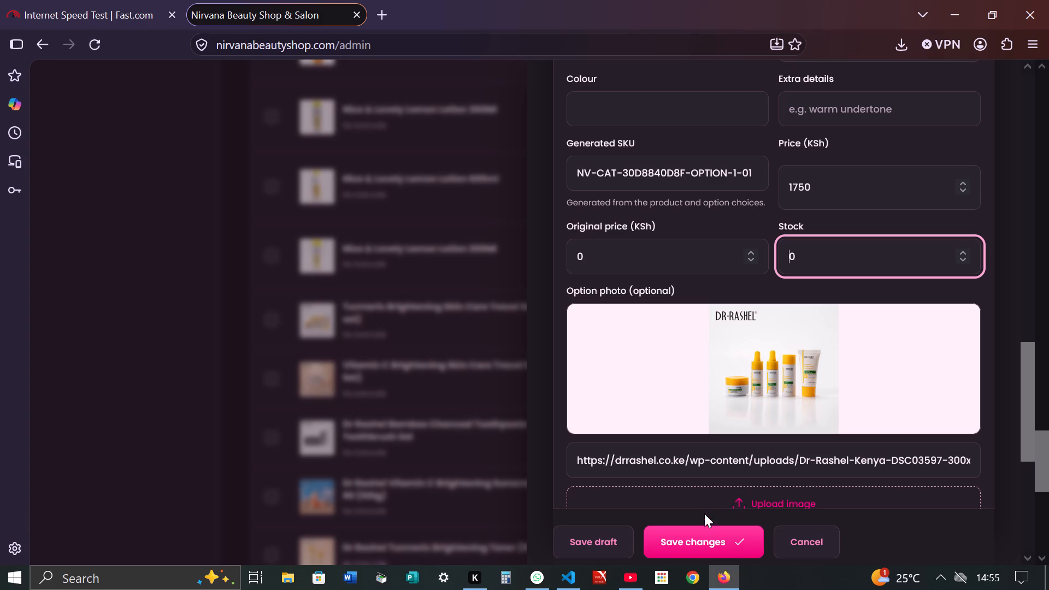
left_click(691, 550)
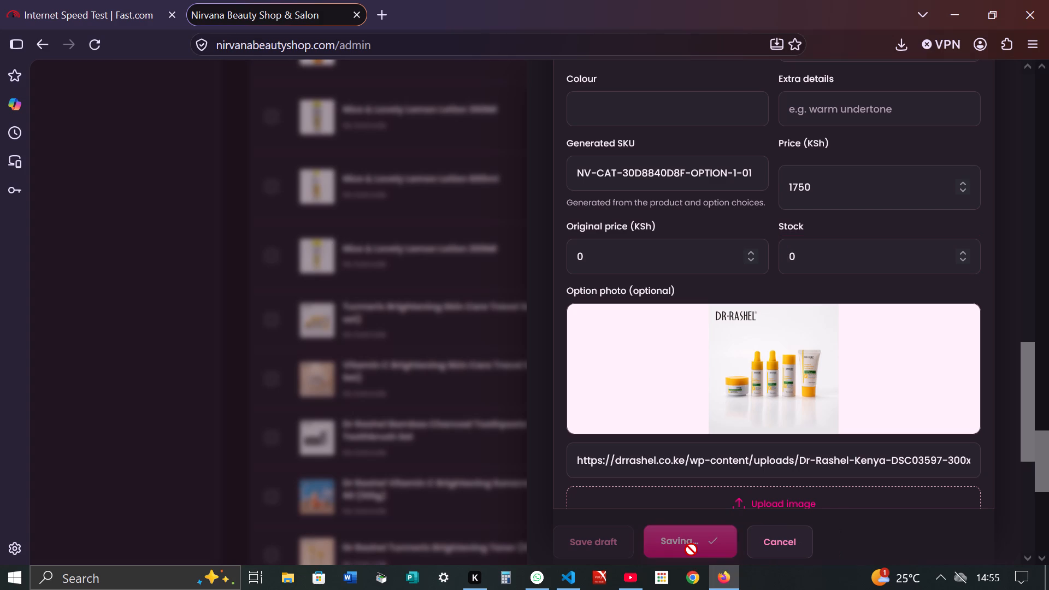
Return to page 2 of the catalogue from page 1.
scroll(639, 430, "down", 5)
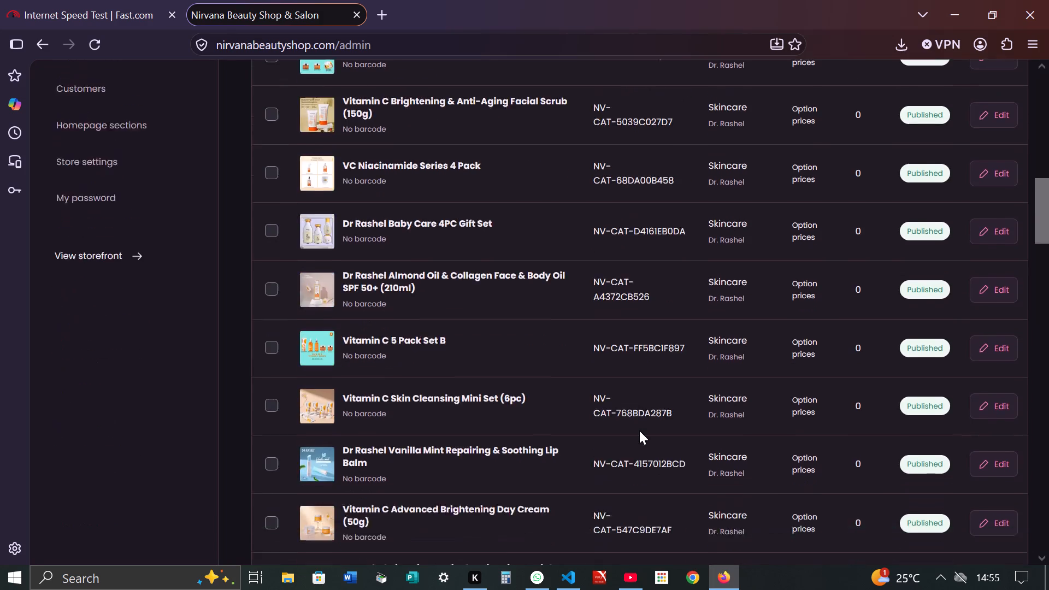
scroll(639, 430, "down", 6)
left_click(1019, 526)
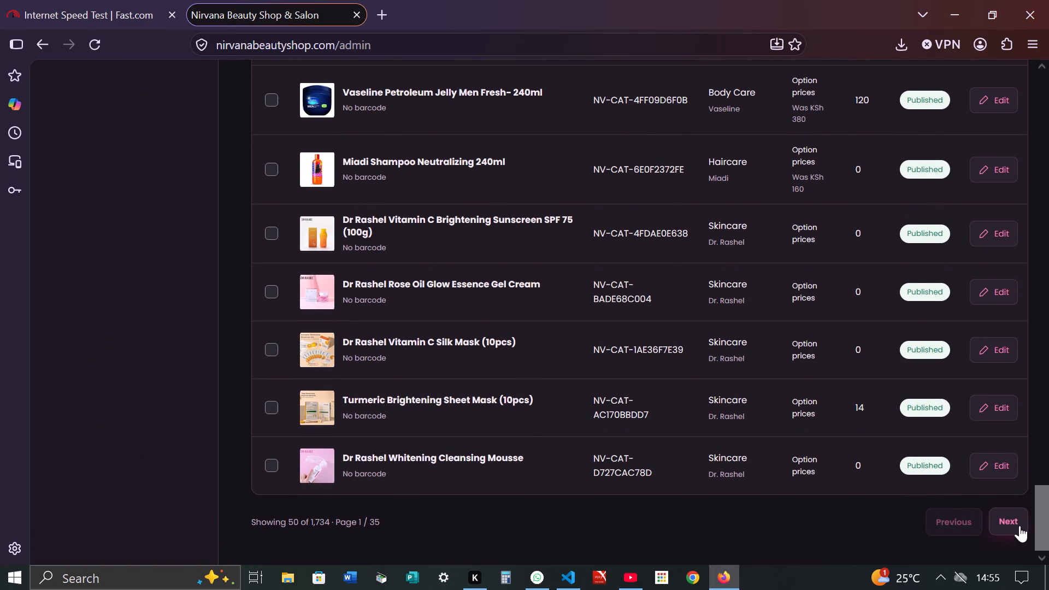
Set Option 1's stock to 0 in the Vitamin C Brightening Skin Care Travel Set (5Pcs/Set) record and save the changes.
scroll(698, 432, "down", 1)
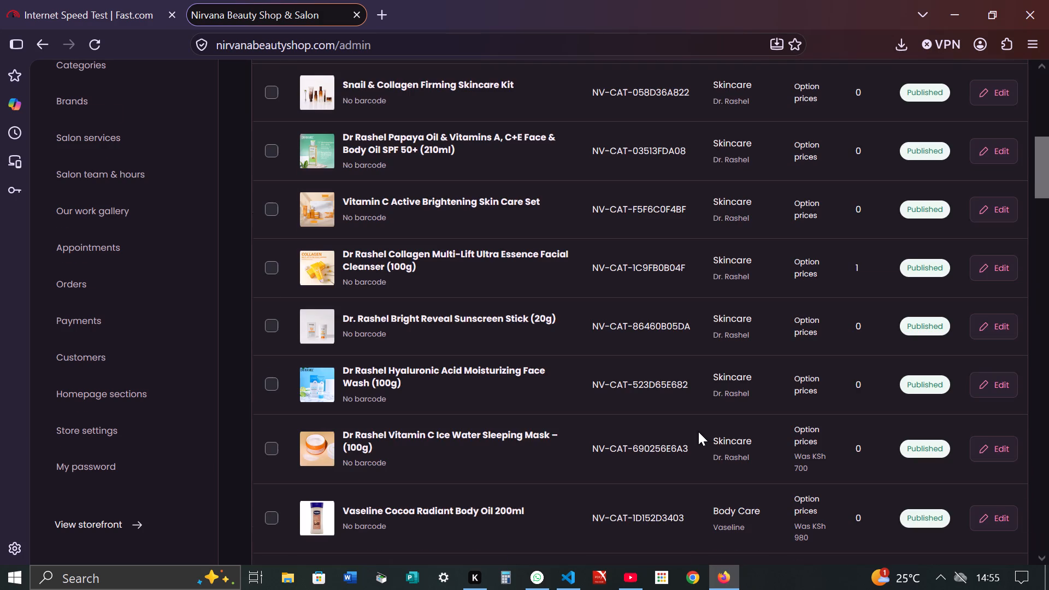
scroll(698, 432, "down", 8)
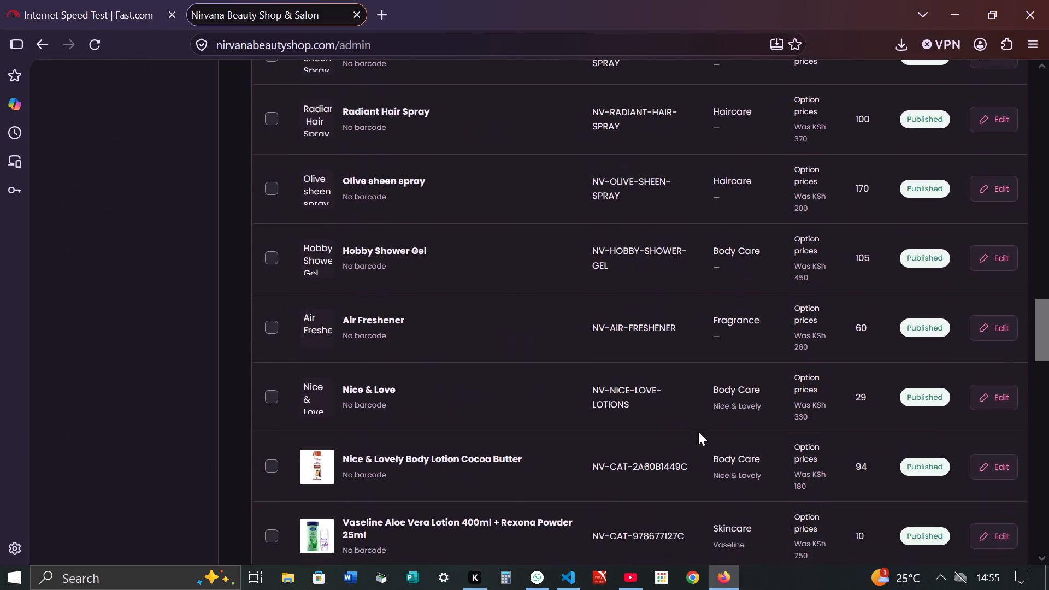
scroll(698, 432, "down", 7)
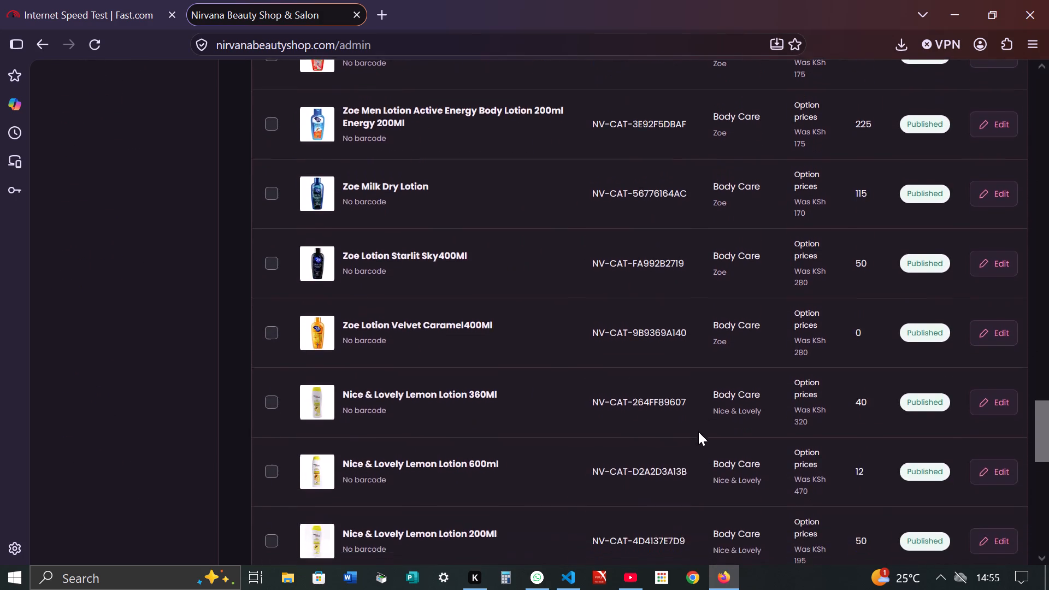
scroll(698, 432, "down", 4)
scroll(698, 432, "up", 1)
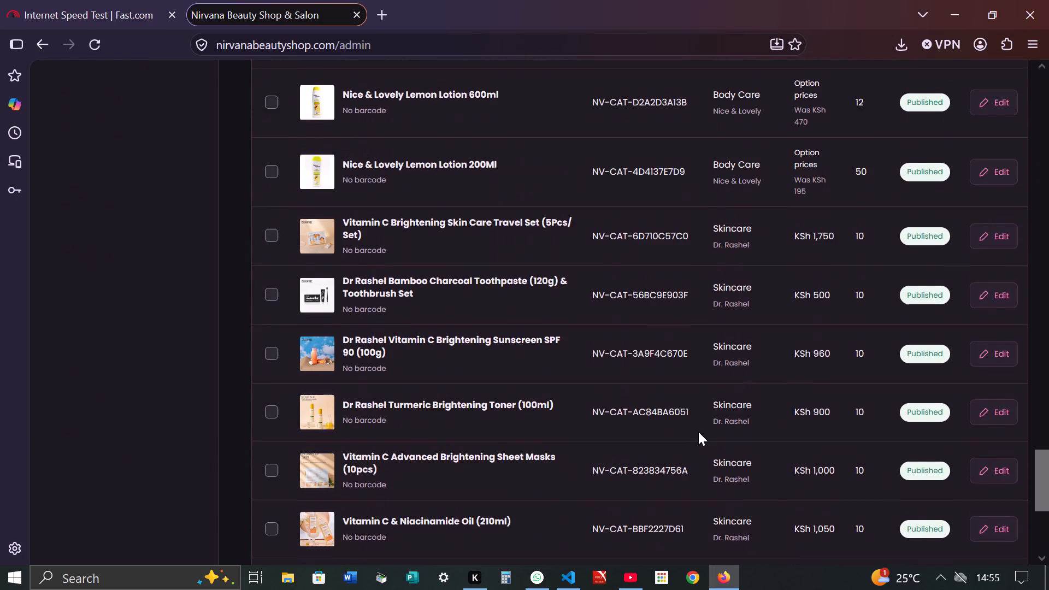
scroll(698, 432, "up", 1)
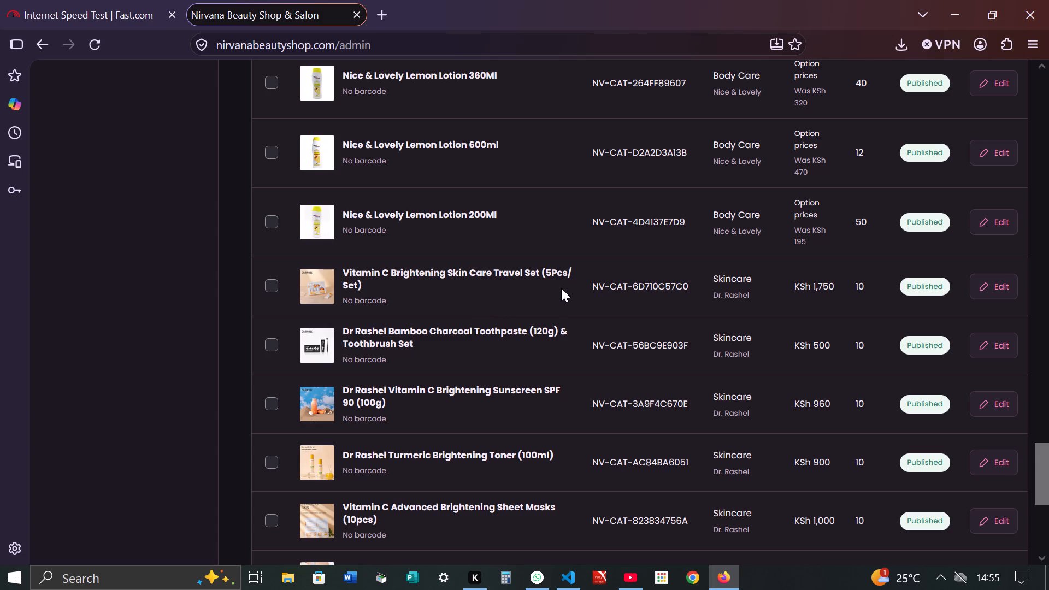
left_click(995, 283)
scroll(691, 386, "down", 4)
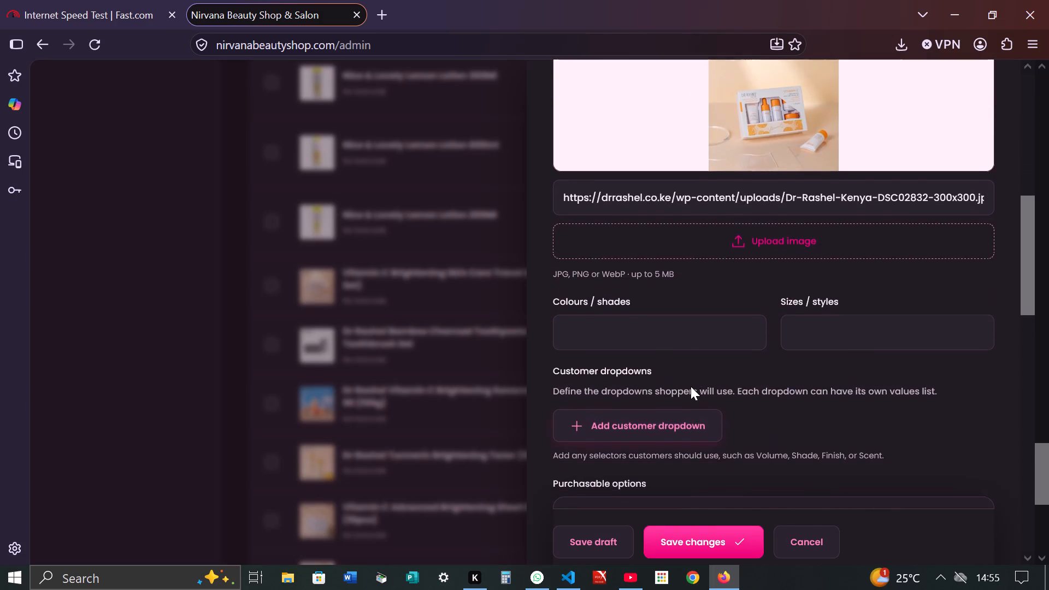
scroll(691, 386, "down", 6)
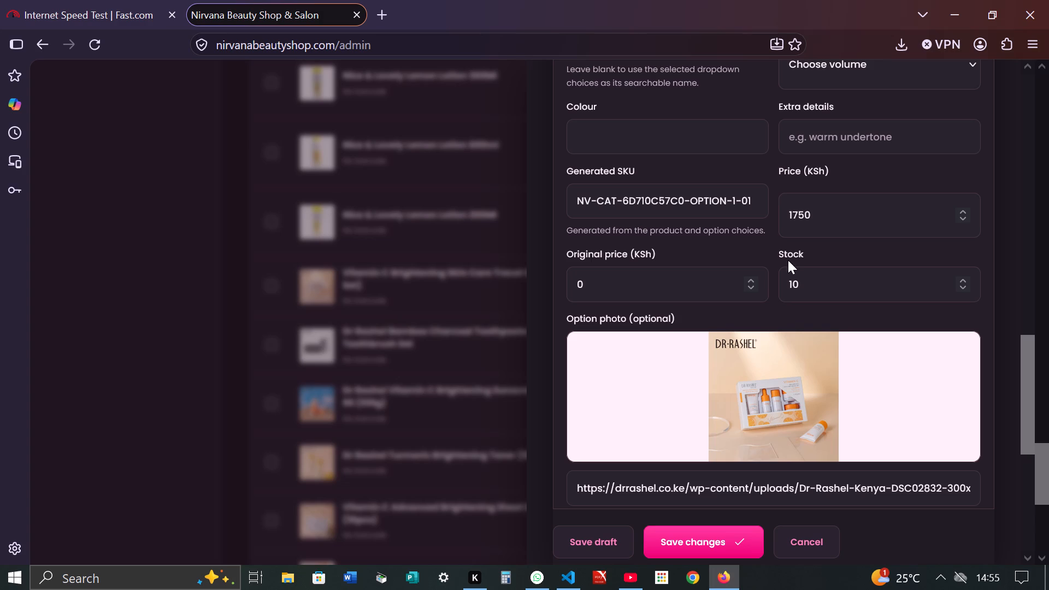
left_click(795, 279)
key("BackSpace")
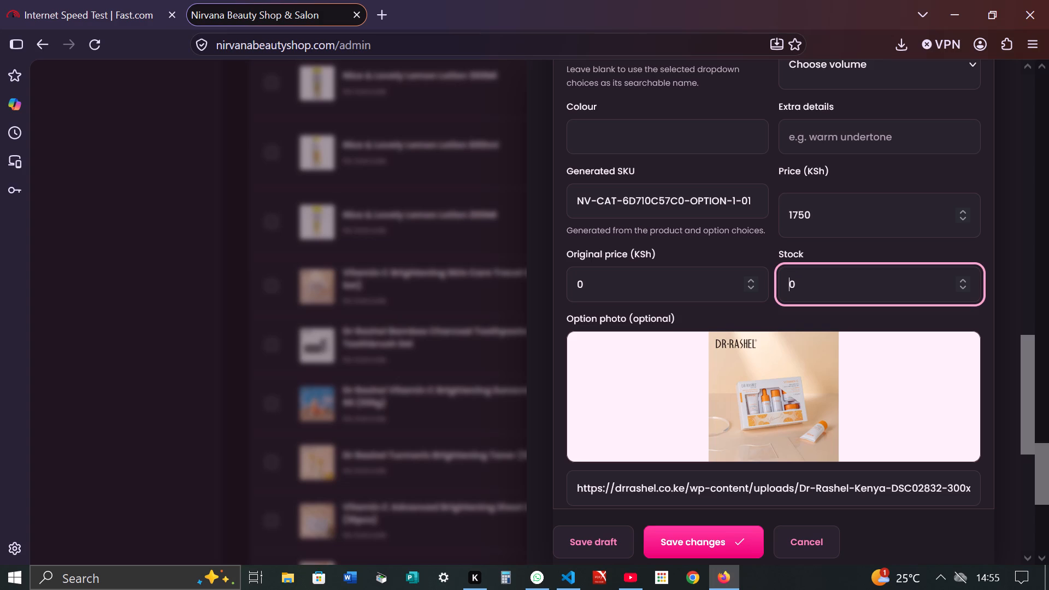
left_click(710, 538)
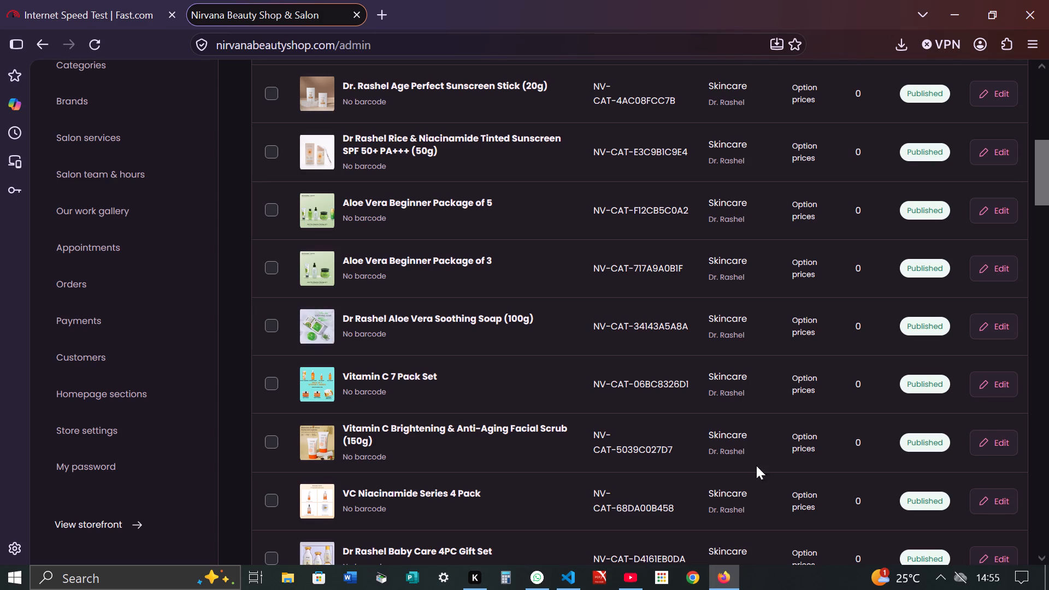
Go back to page 2 of the catalogue from page 1.
scroll(509, 492, "down", 11)
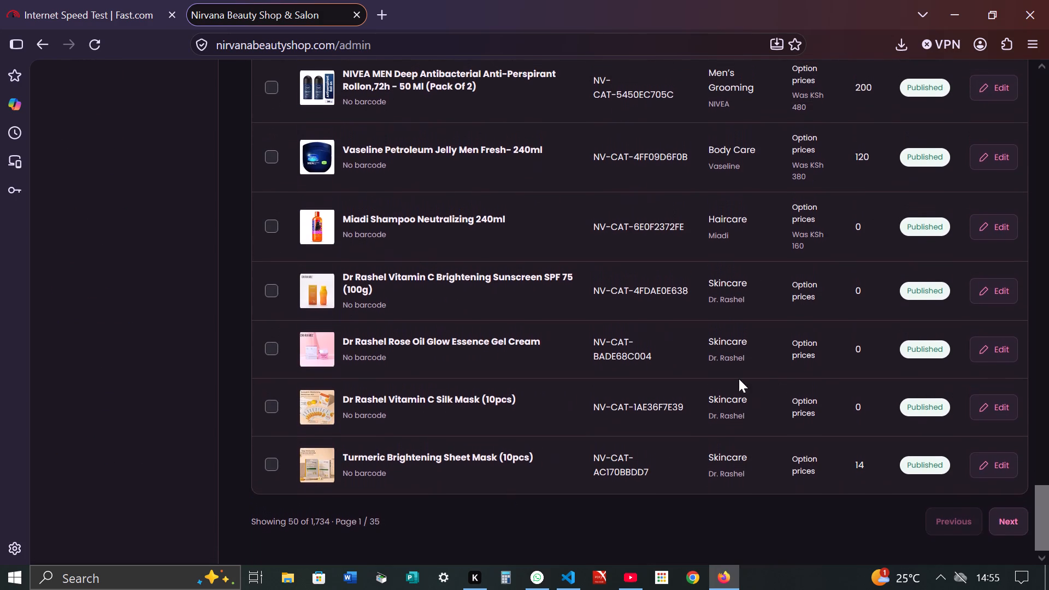
left_click(1012, 513)
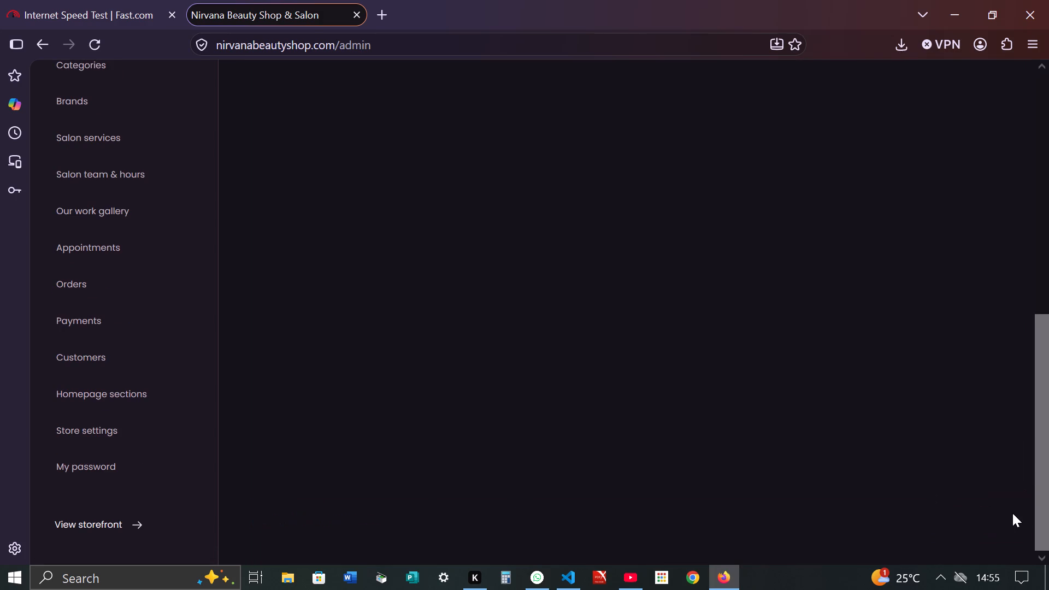
Look through page 2 of the catalogue for the next Dr. Rashel record that still has stock.
scroll(739, 439, "down", 3)
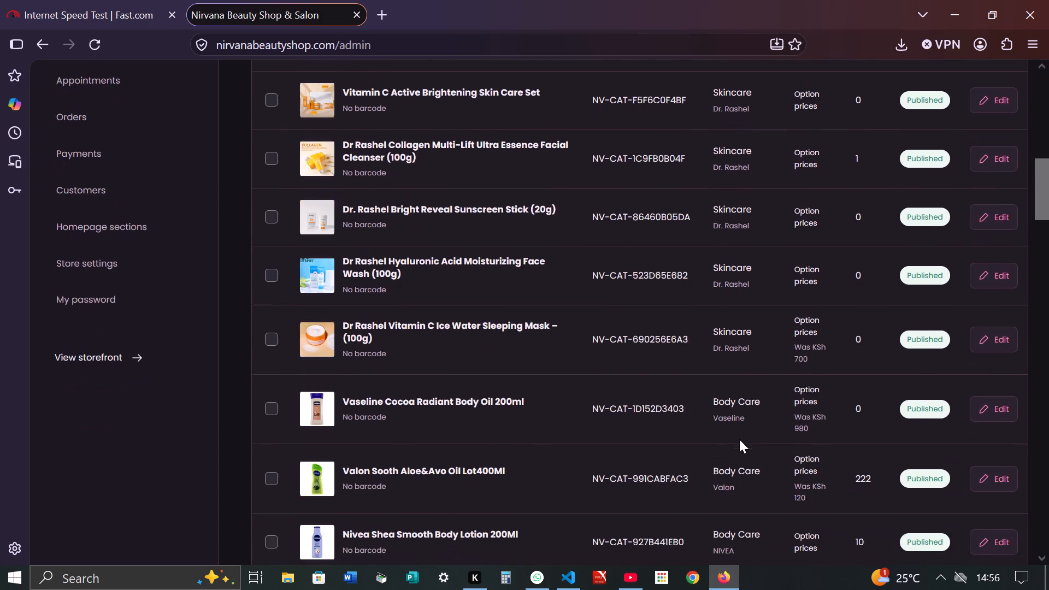
scroll(739, 439, "down", 8)
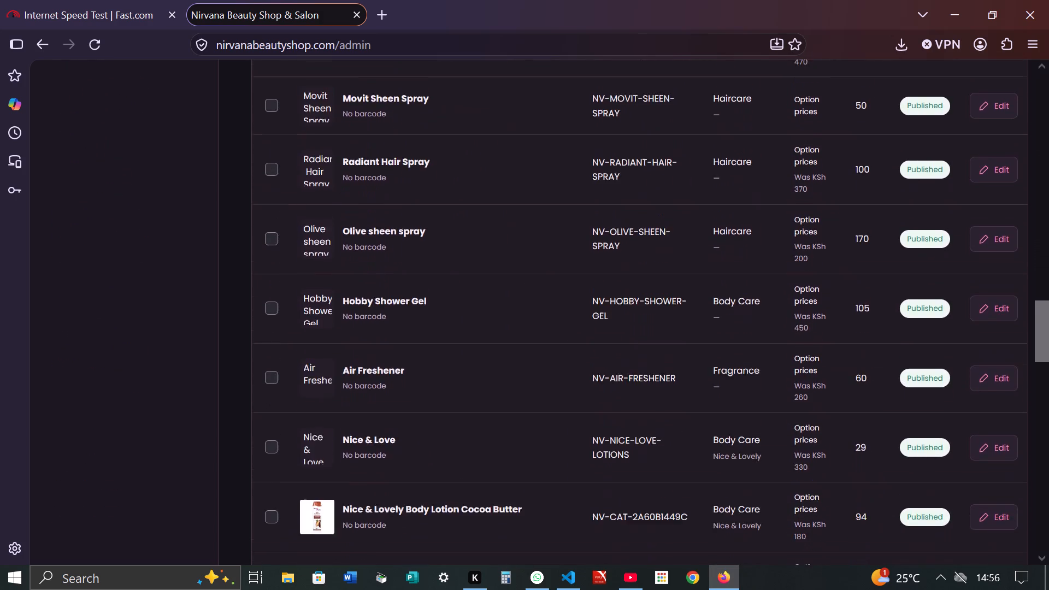
scroll(739, 439, "down", 6)
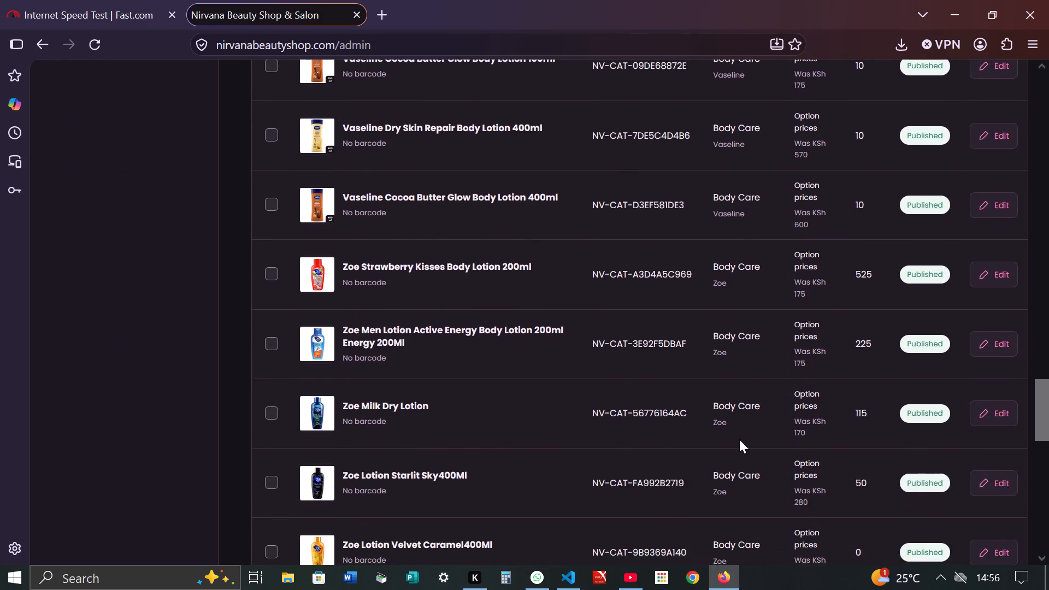
scroll(739, 439, "down", 1)
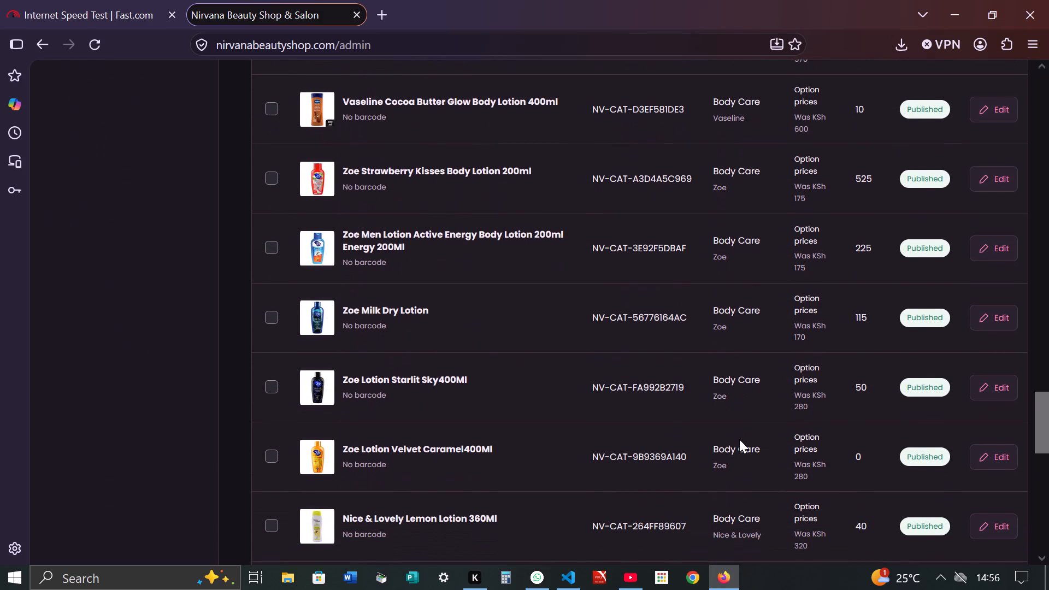
scroll(739, 439, "down", 3)
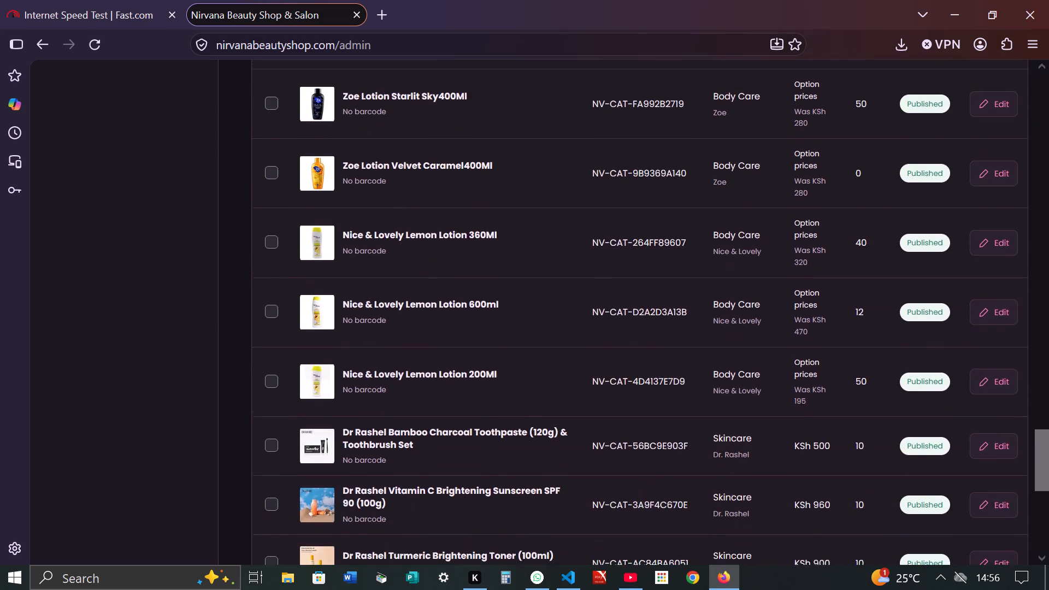
scroll(739, 439, "down", 2)
right_click(739, 439)
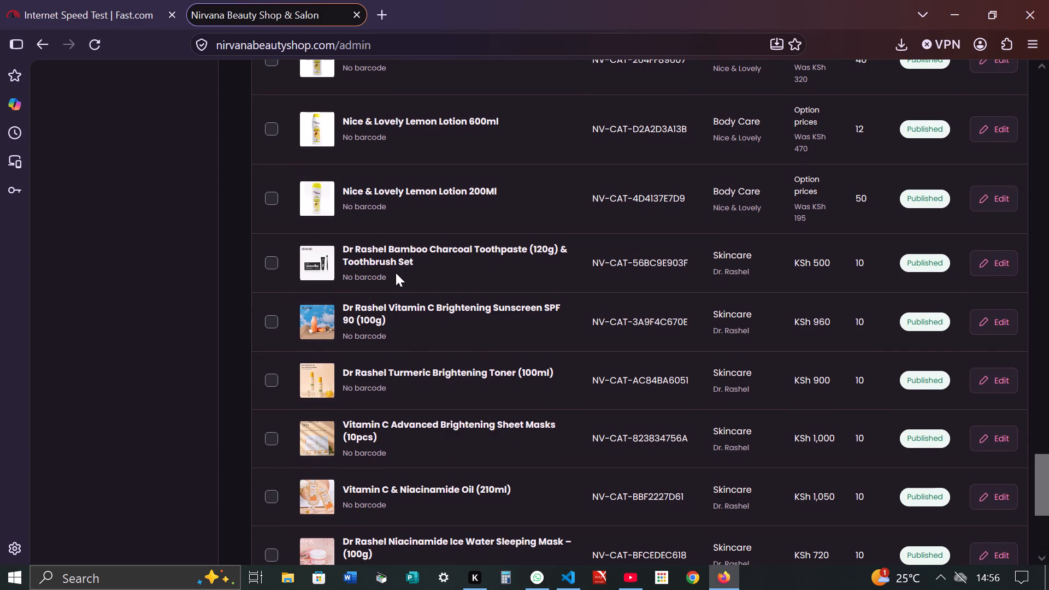
Set Option 1's stock to 0 in the Dr Rashel Bamboo Charcoal Toothpaste (120g) & Toothbrush Set record and save the changes.
left_click(1005, 255)
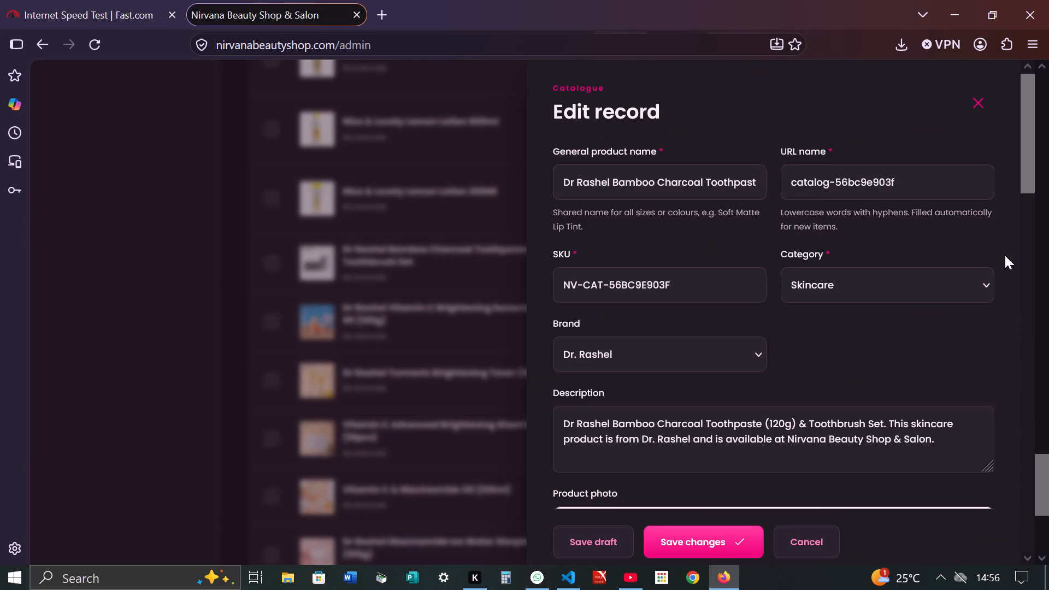
scroll(681, 376, "down", 6)
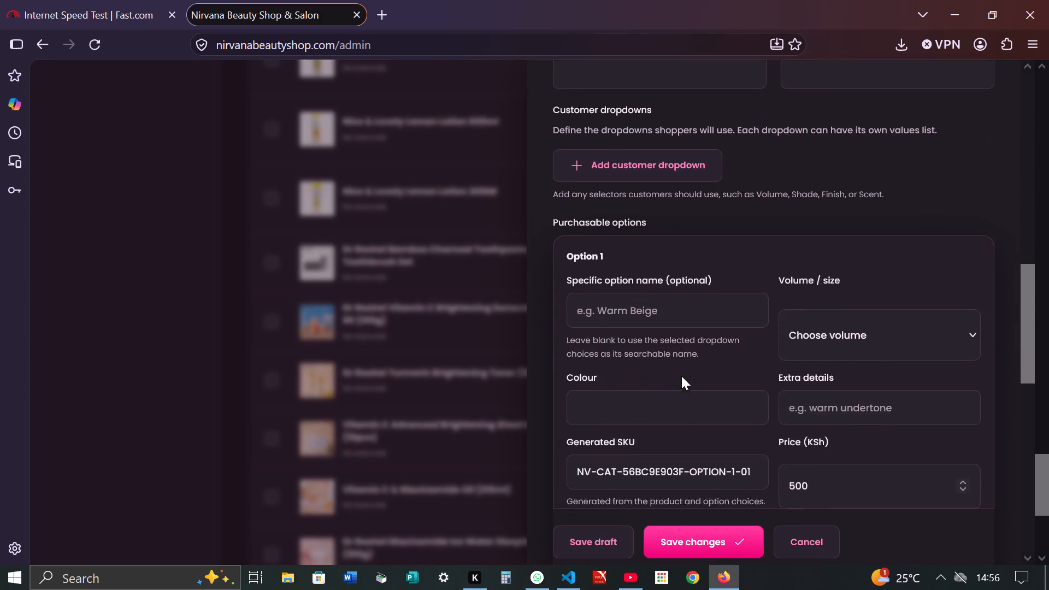
scroll(681, 376, "down", 3)
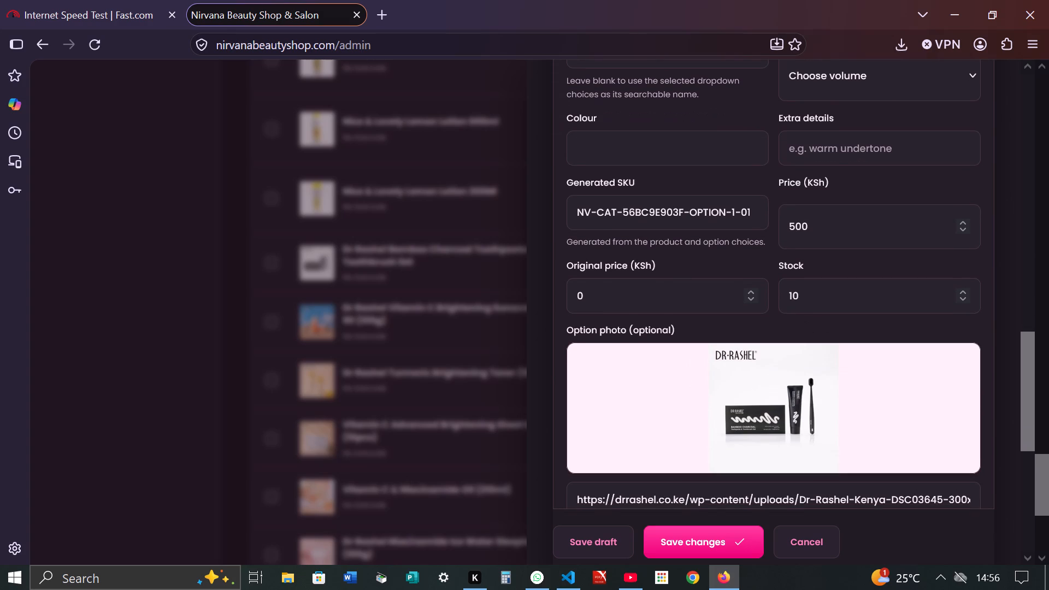
left_click(792, 292)
key("BackSpace")
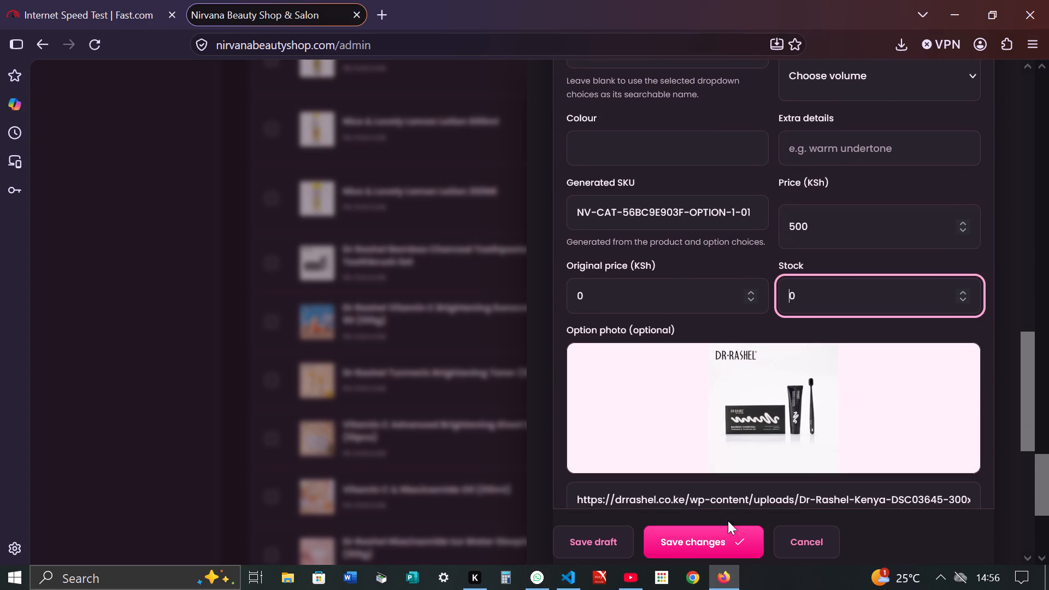
left_click(711, 551)
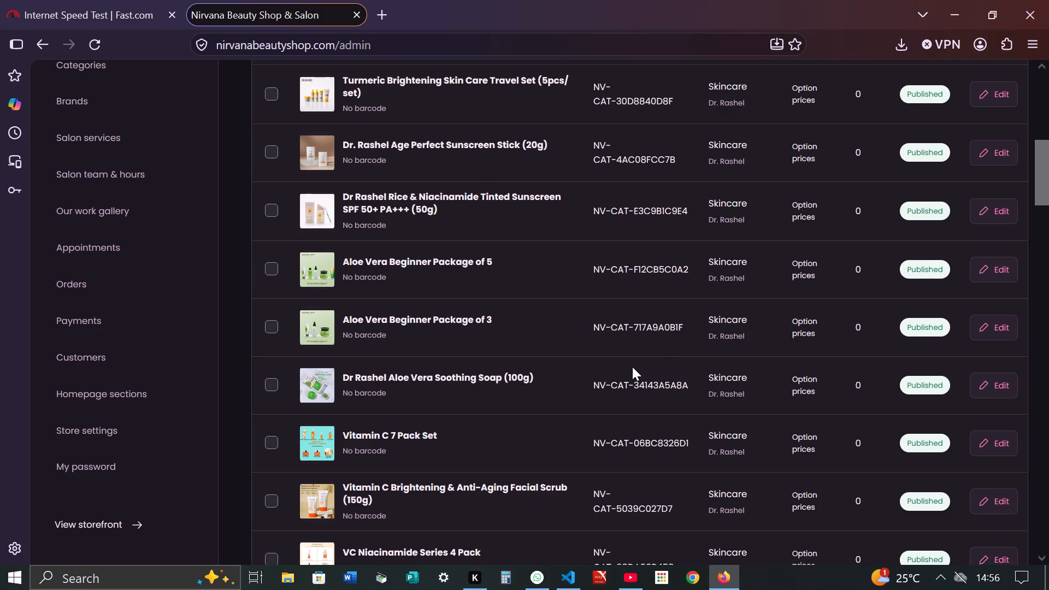
Return to page 2 of the catalogue from page 1 and move down its product list.
scroll(512, 368, "down", 15)
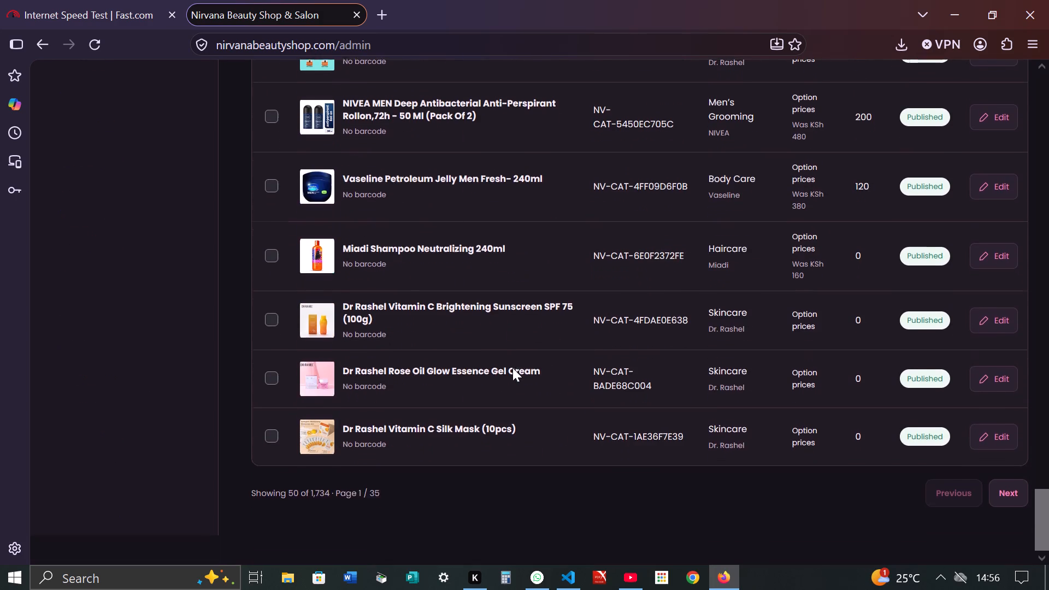
left_click(1006, 513)
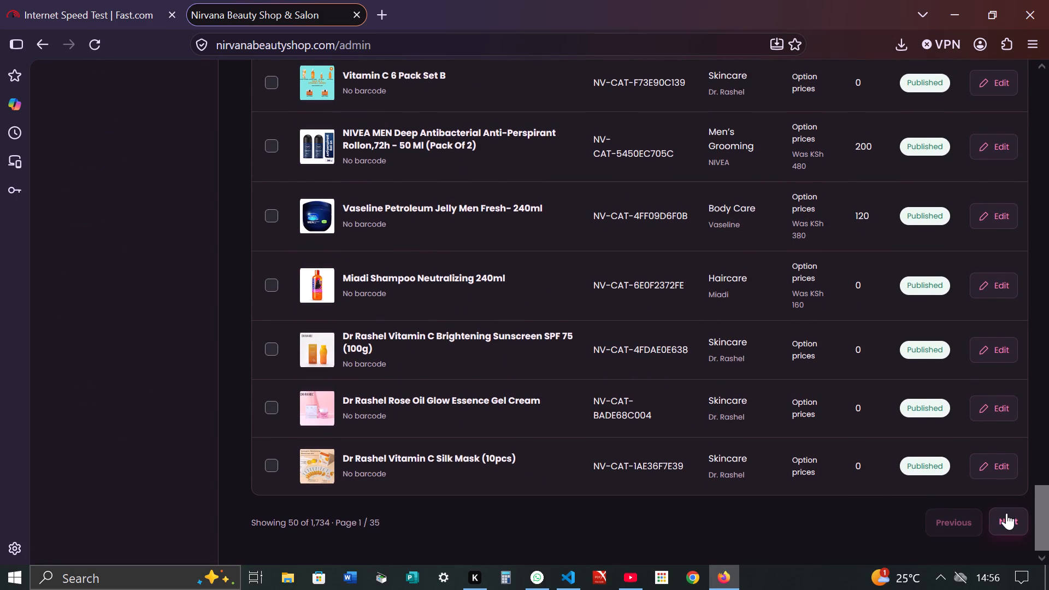
scroll(549, 449, "down", 2)
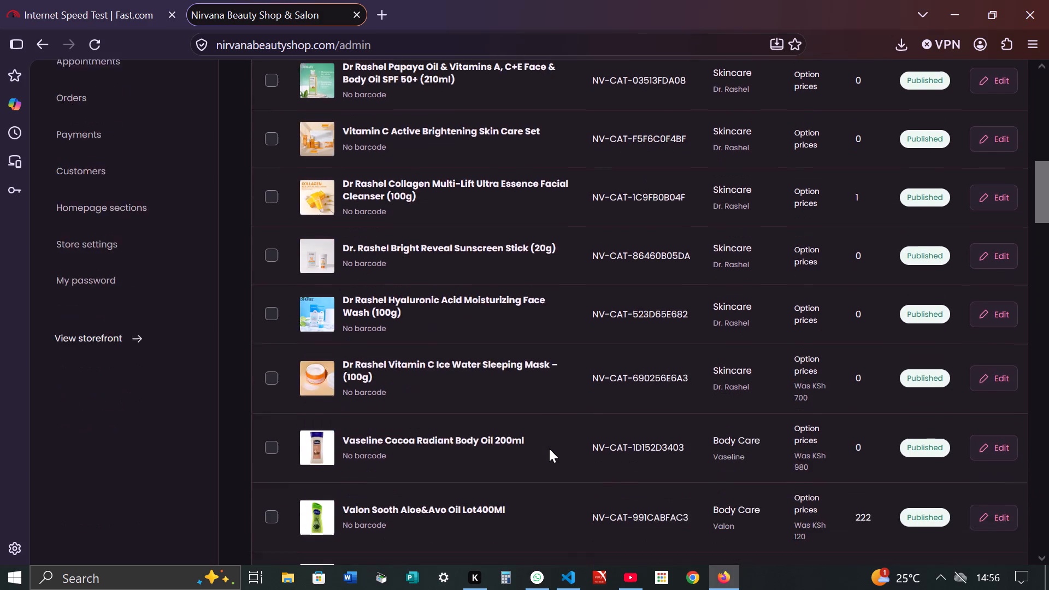
Set Option 1's stock to 0 in the Dr Rashel Vitamin C Brightening Sunscreen SPF 90 (100g) record and save the changes.
scroll(549, 449, "down", 9)
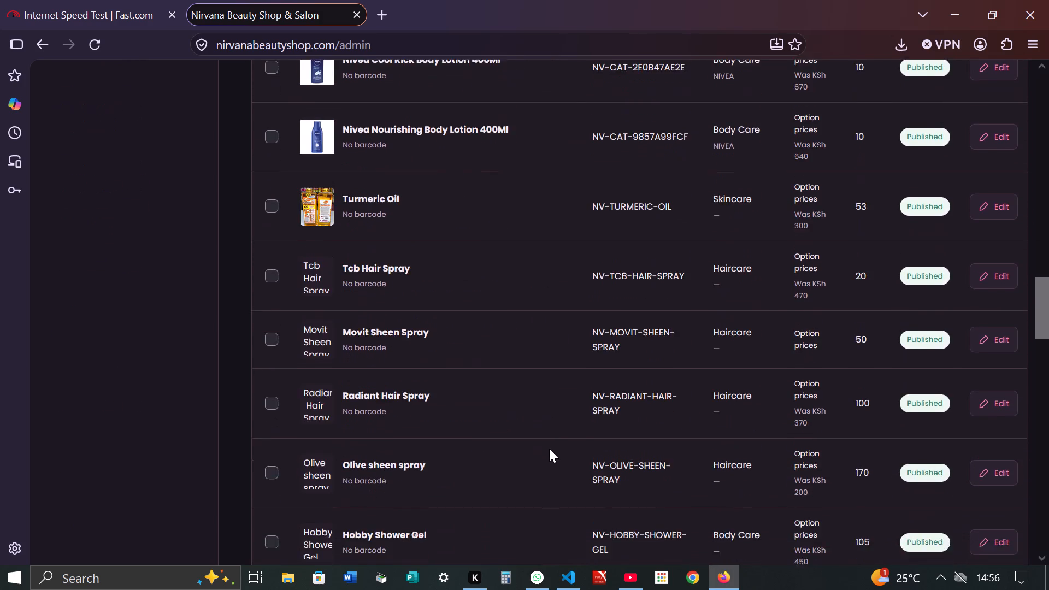
scroll(549, 449, "down", 8)
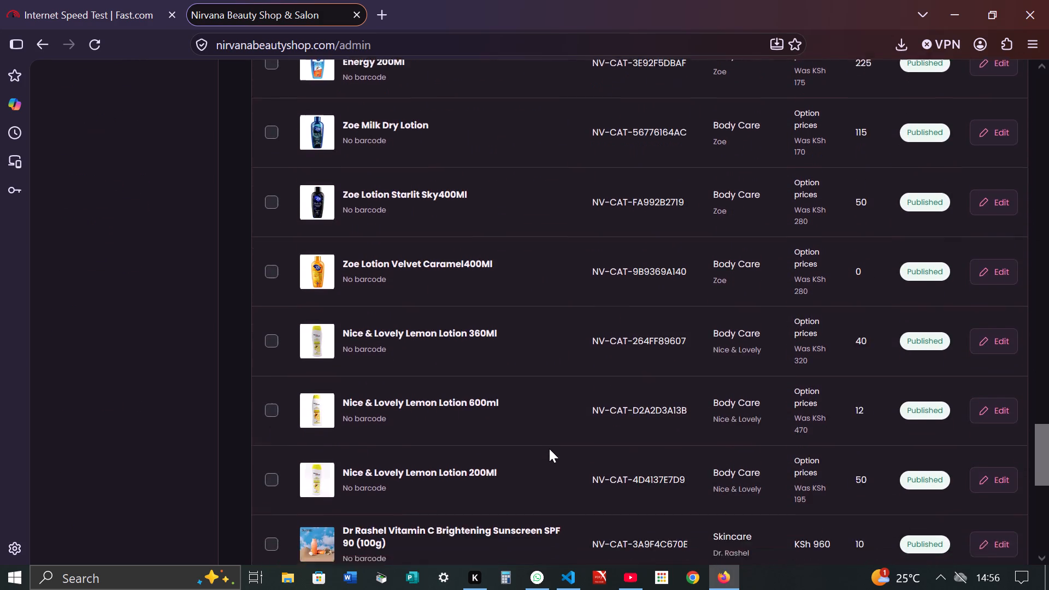
scroll(549, 449, "down", 4)
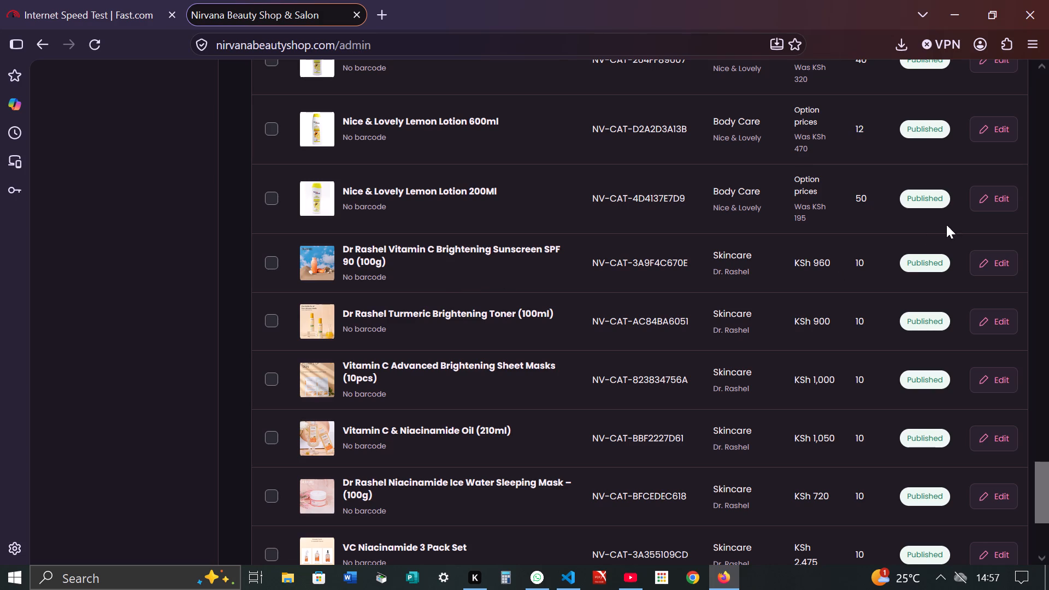
left_click(994, 258)
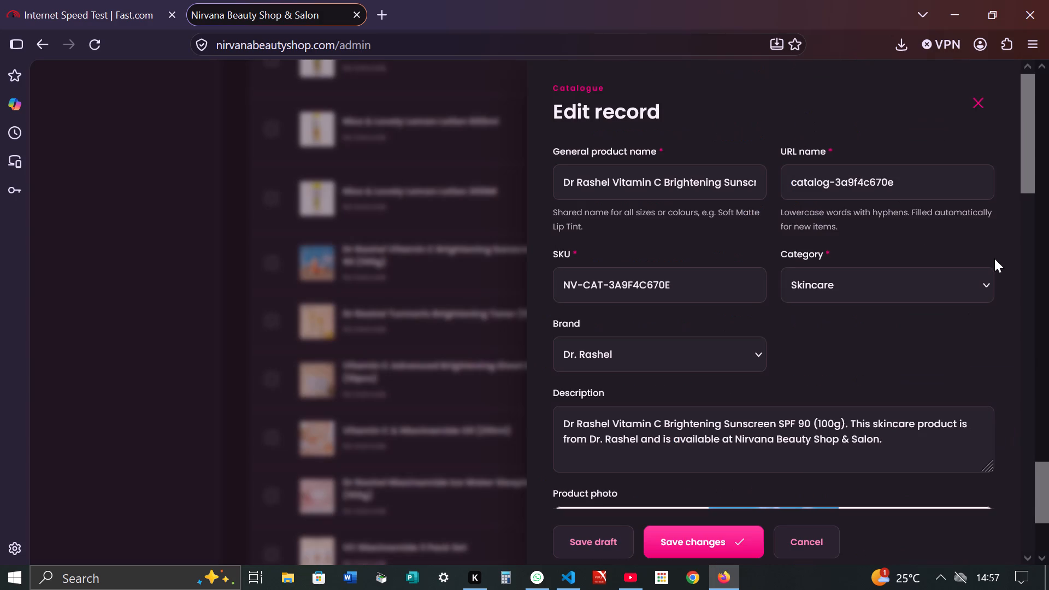
scroll(803, 314, "down", 4)
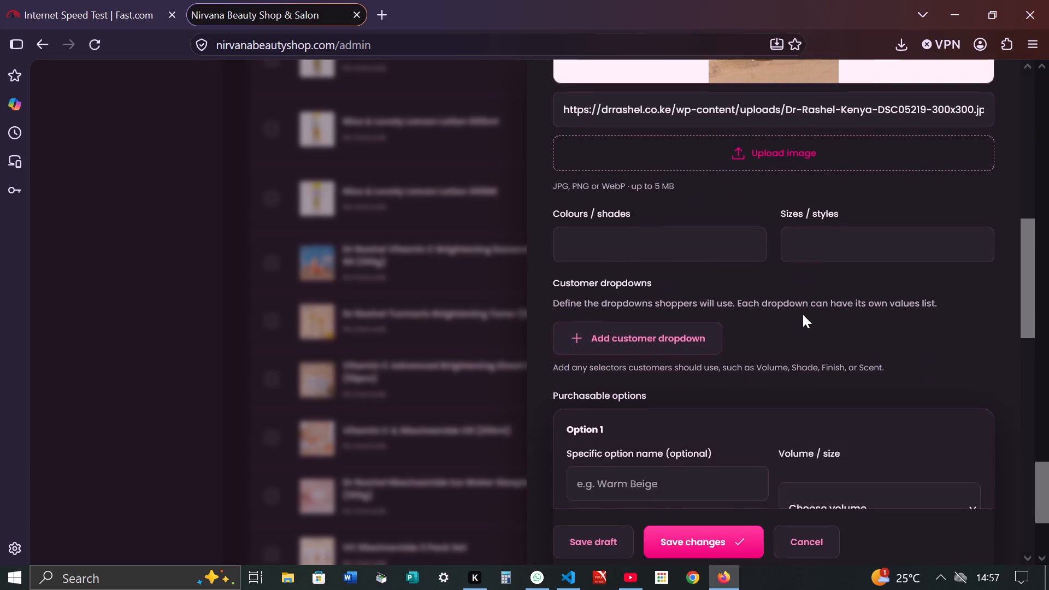
scroll(803, 314, "down", 4)
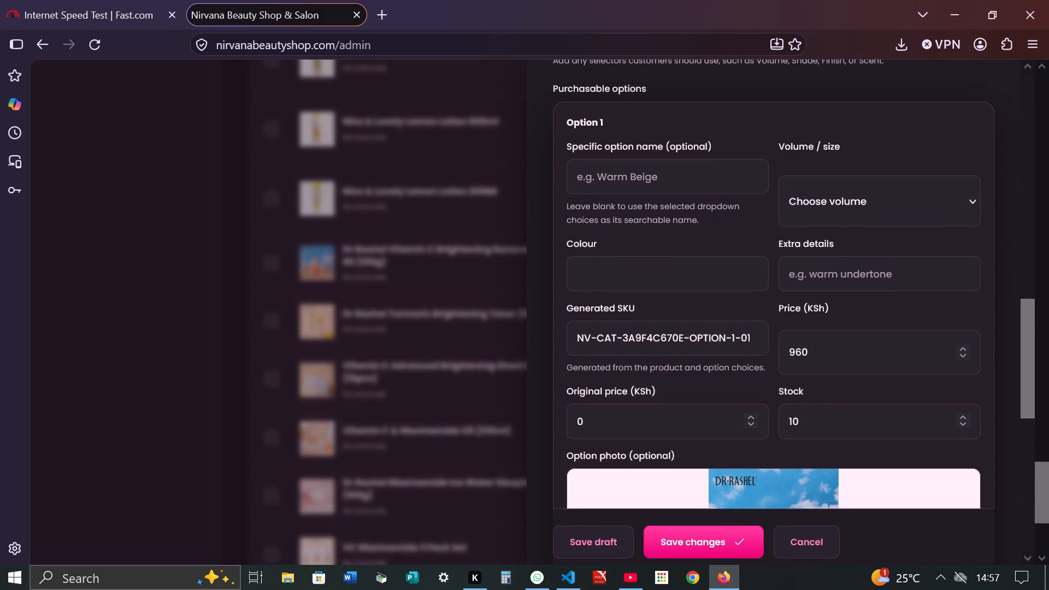
left_click(794, 426)
key("BackSpace")
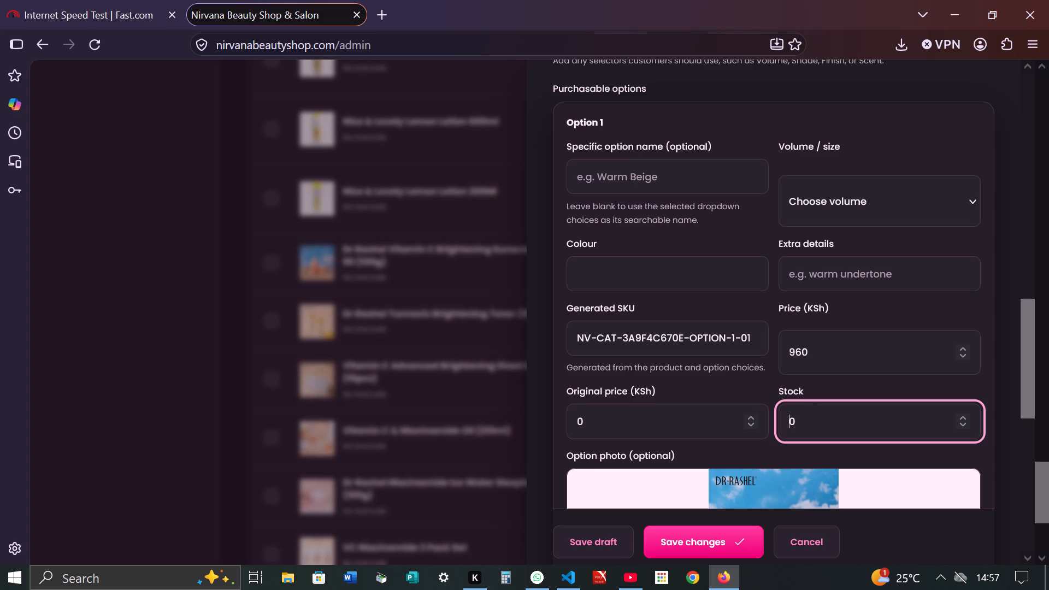
left_click(726, 538)
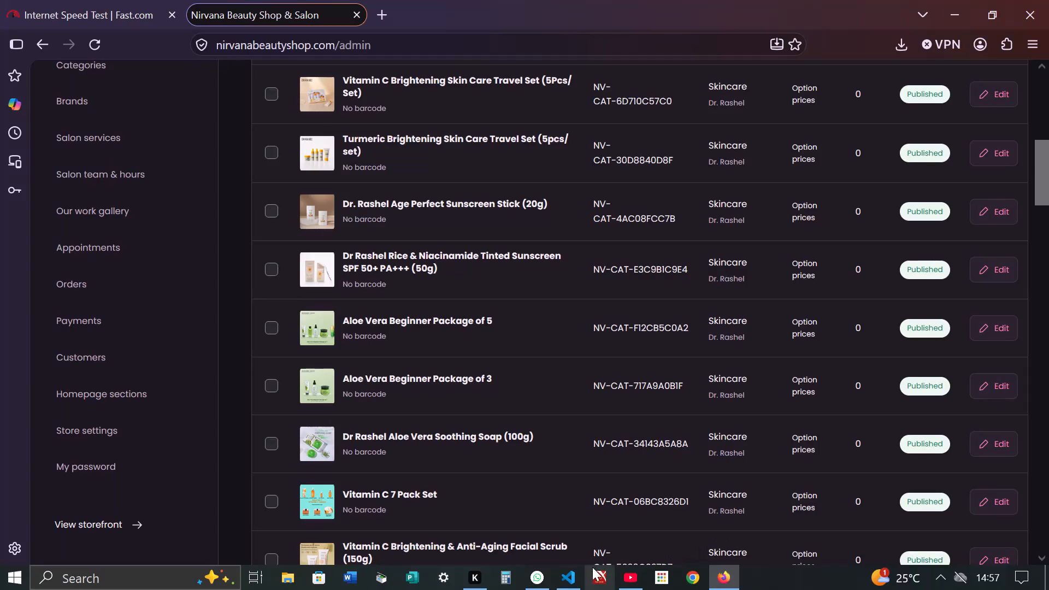
Go to page 2 of the catalogue from page 1.
scroll(580, 508, "down", 13)
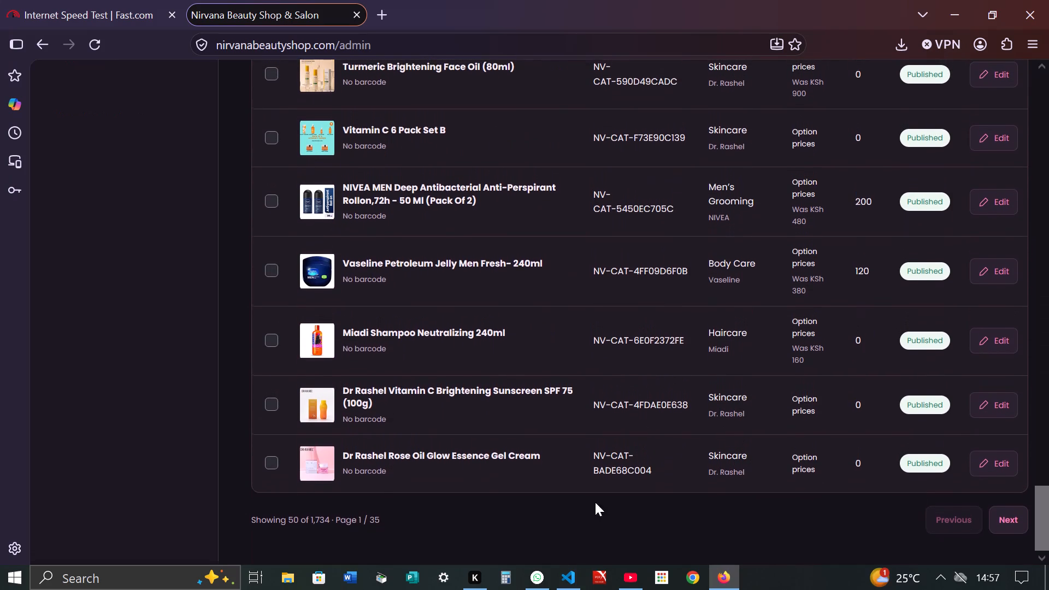
left_click(1011, 518)
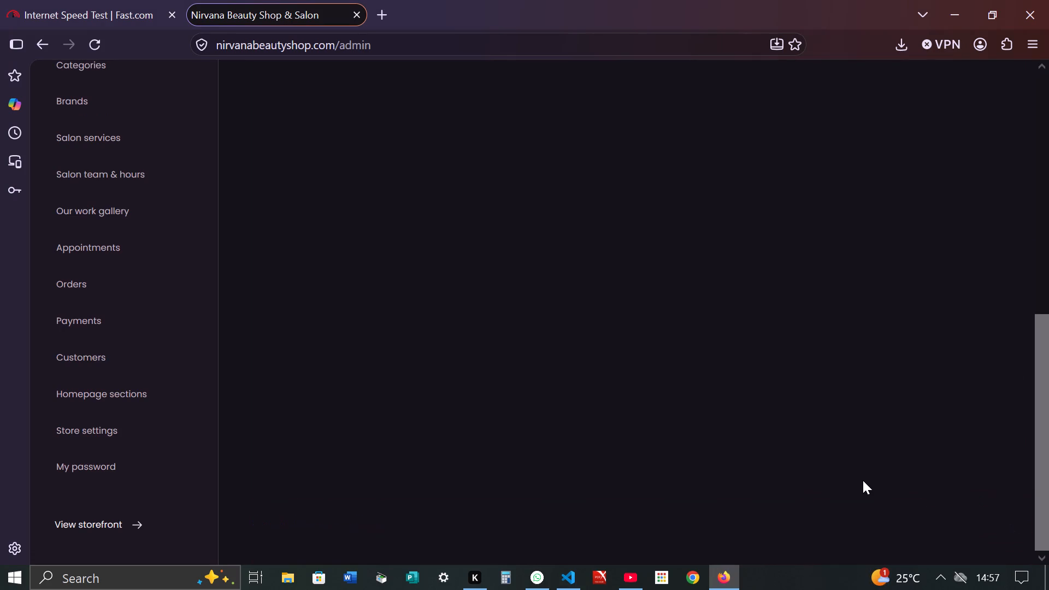
Look through page 2 of the catalogue for Dr. Rashel records that still have stock, checking the Dr Rashel Turmeric Brightening Toner (100ml) record.
scroll(863, 480, "down", 5)
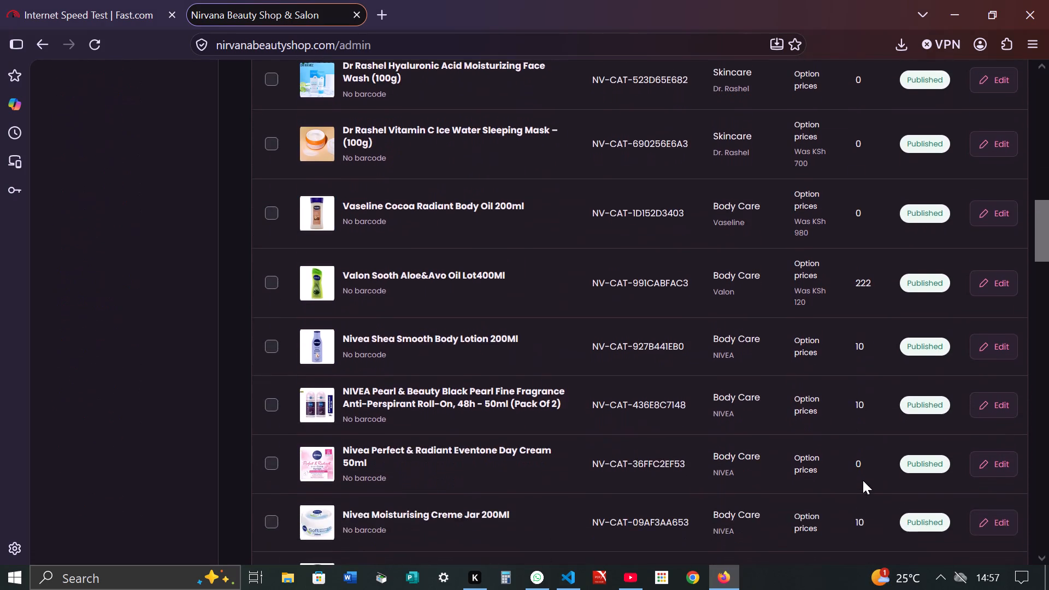
scroll(863, 480, "down", 7)
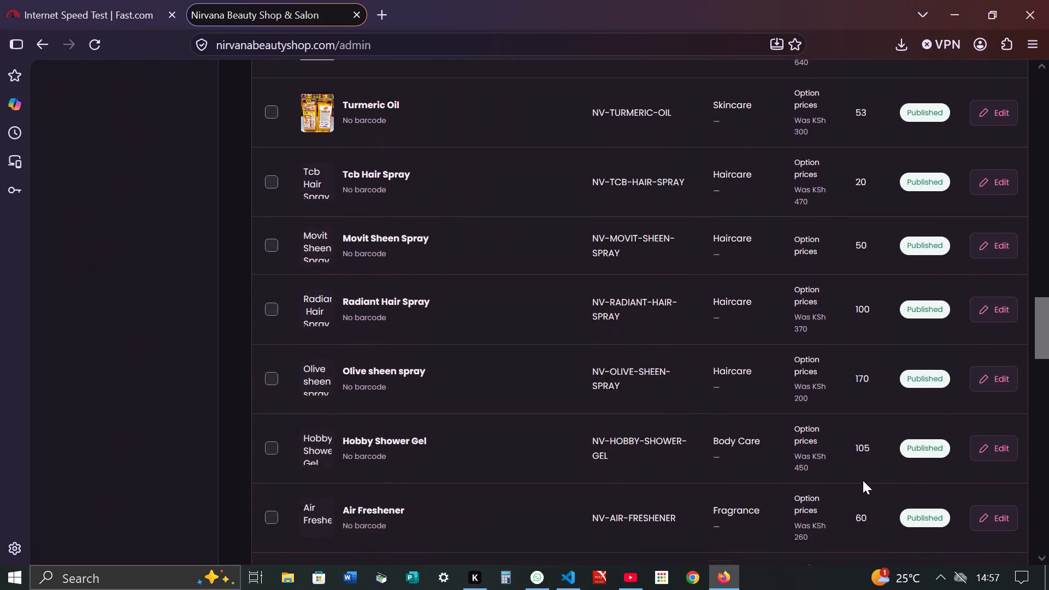
scroll(863, 480, "down", 7)
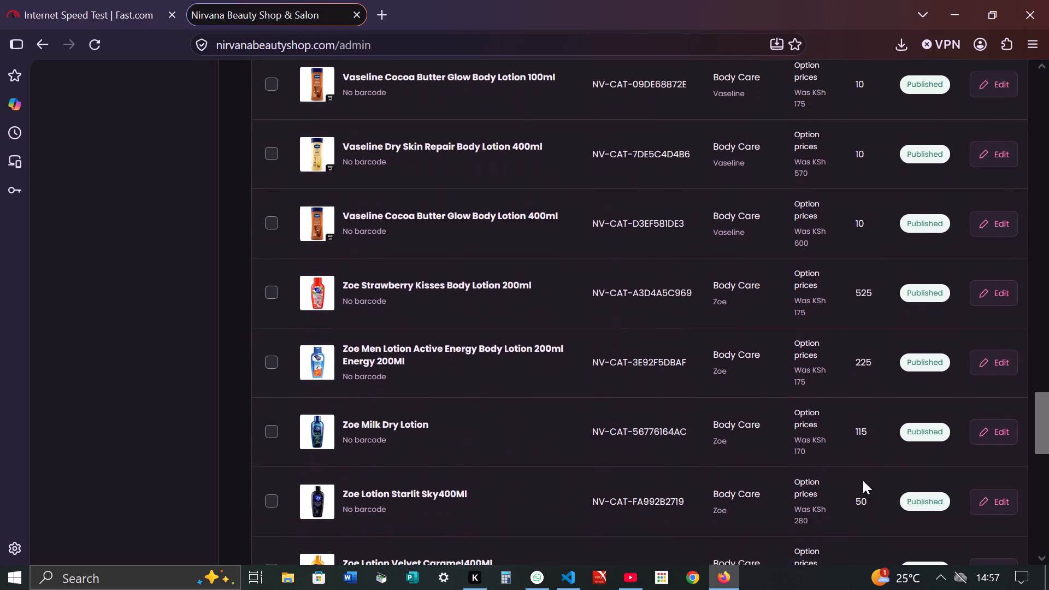
scroll(863, 480, "down", 5)
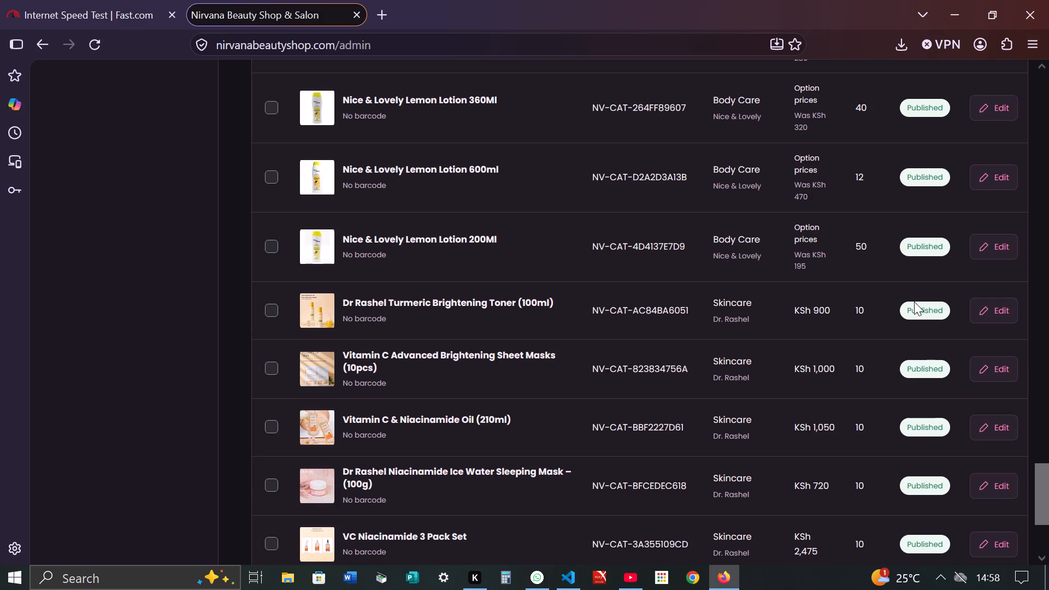
left_click(986, 307)
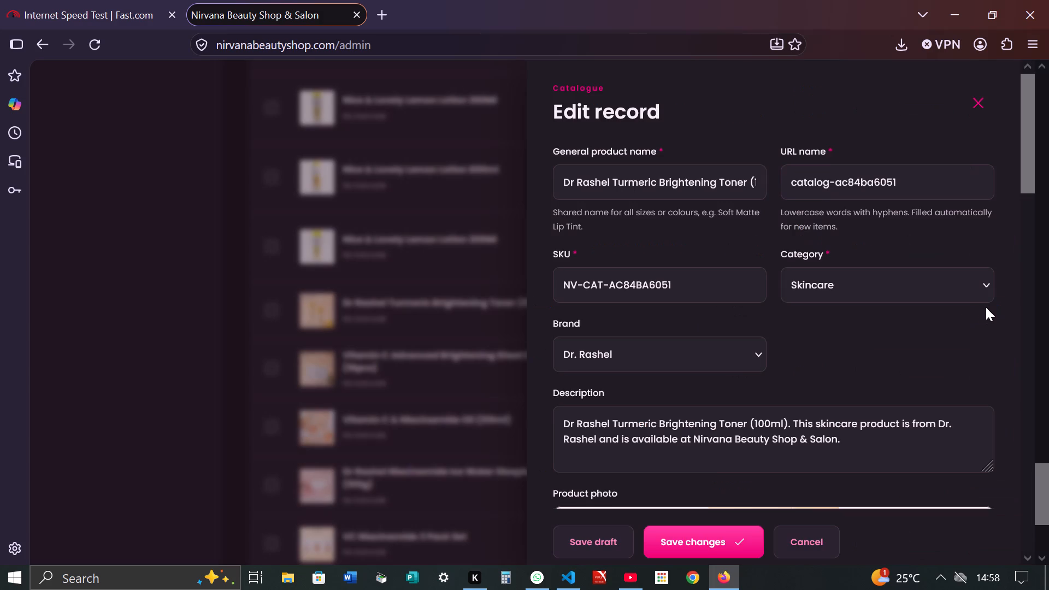
left_click(978, 97)
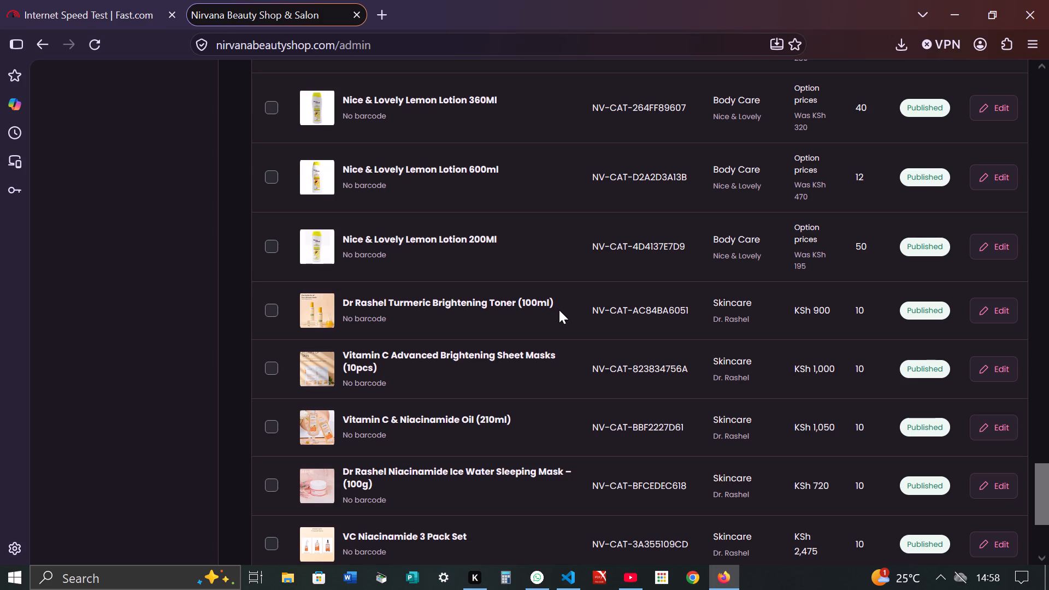
left_click(561, 309)
scroll(576, 292, "down", 1)
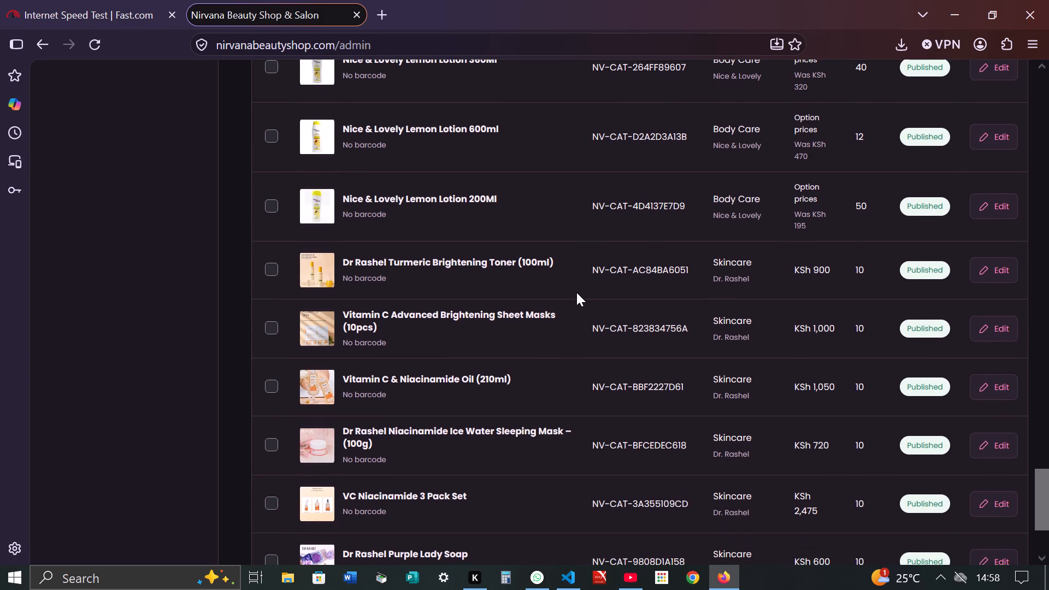
scroll(576, 292, "down", 1)
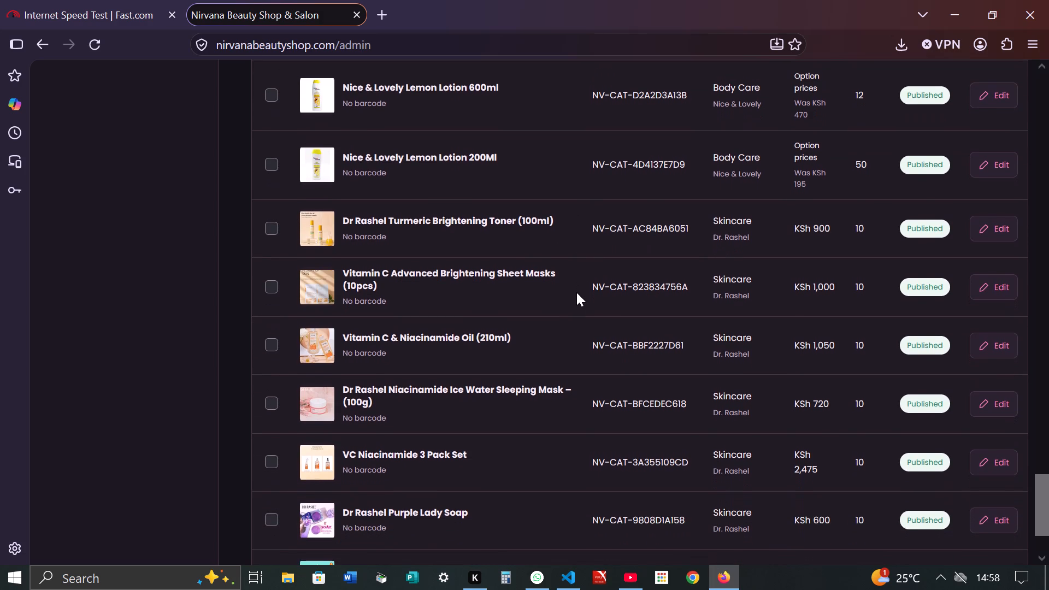
scroll(576, 292, "down", 3)
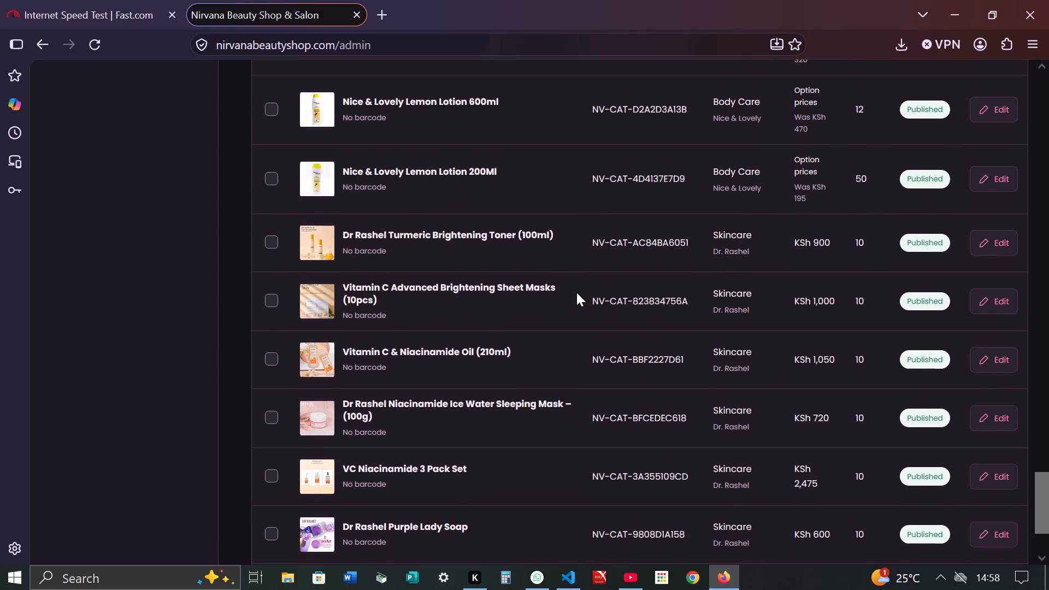
scroll(576, 292, "down", 1)
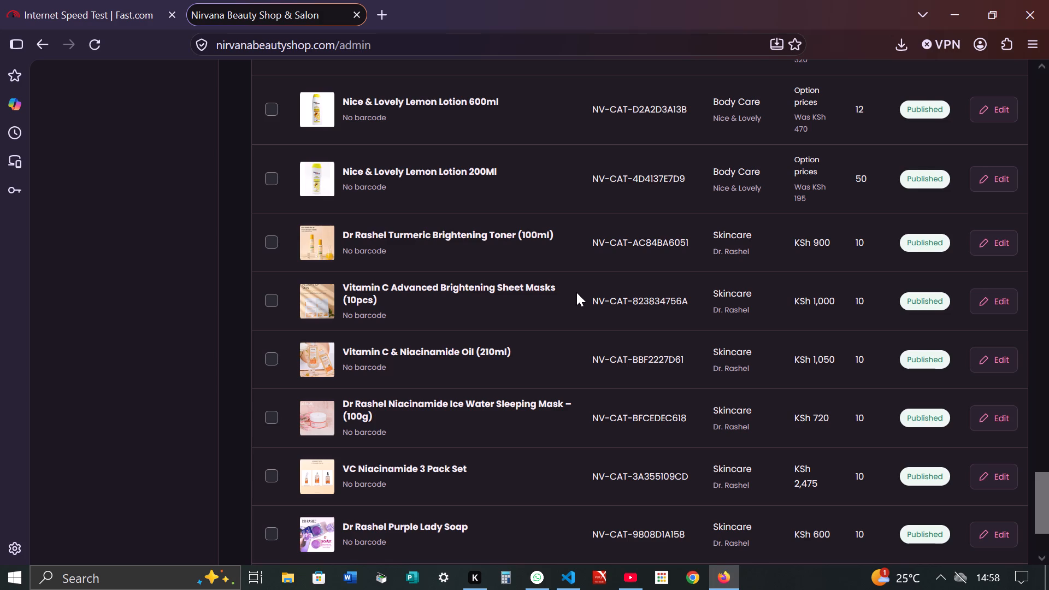
scroll(576, 292, "down", 1)
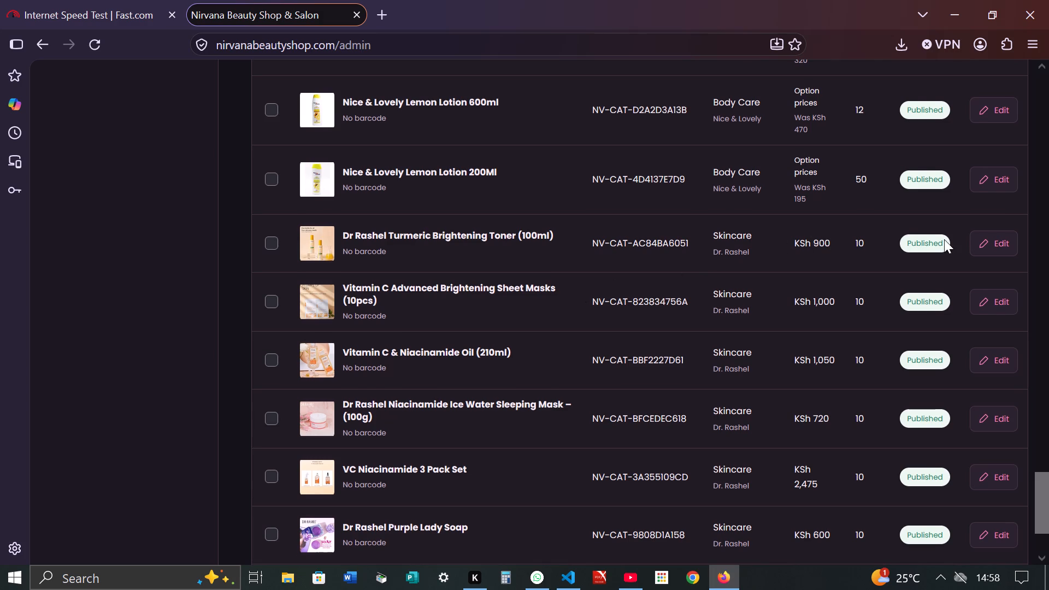
Set Option 1's price to KSh 500 and original price to KSh 550 in the Dr Rashel Turmeric Brightening Toner (100ml) record and save the changes.
left_click(990, 239)
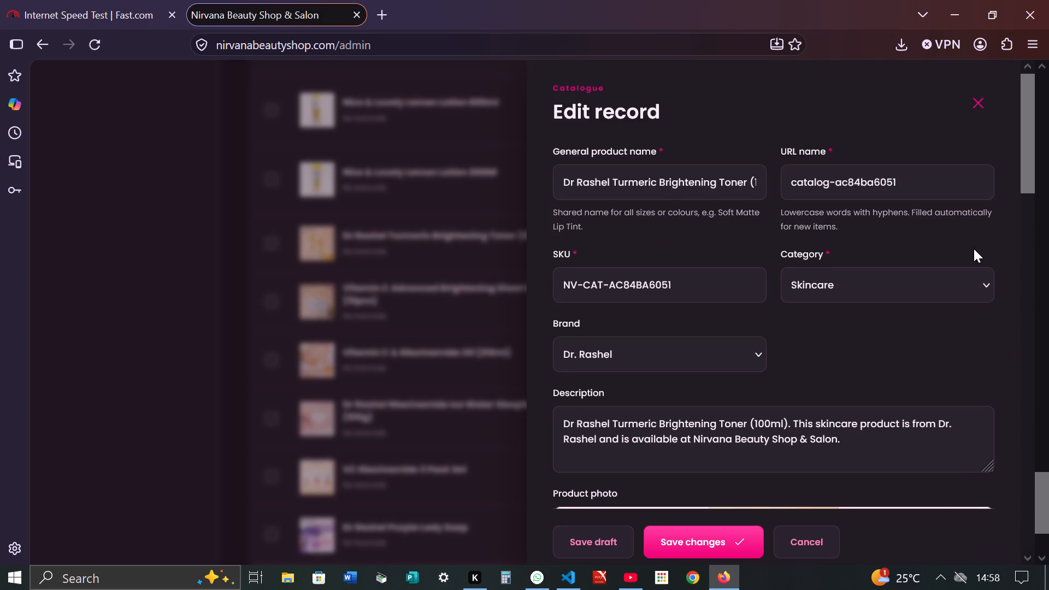
scroll(974, 249, "down", 5)
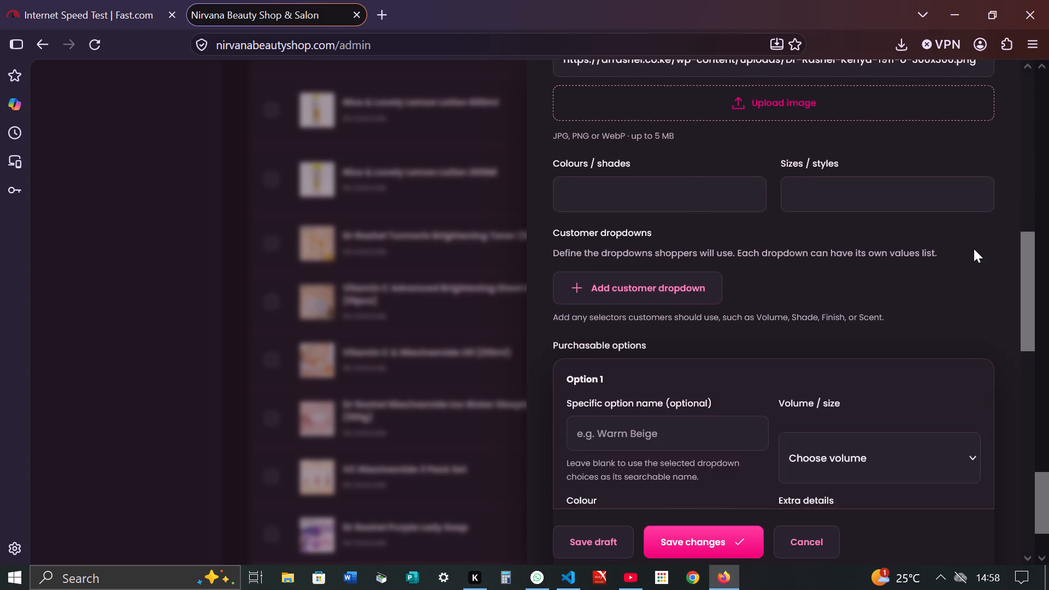
scroll(974, 249, "down", 4)
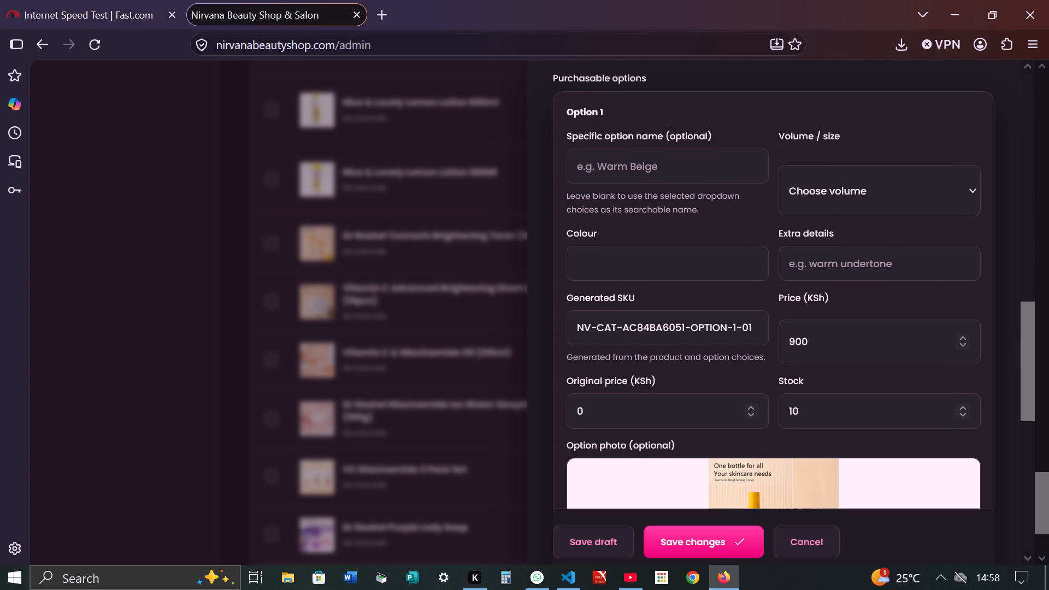
left_click(798, 341)
key("BackSpace")
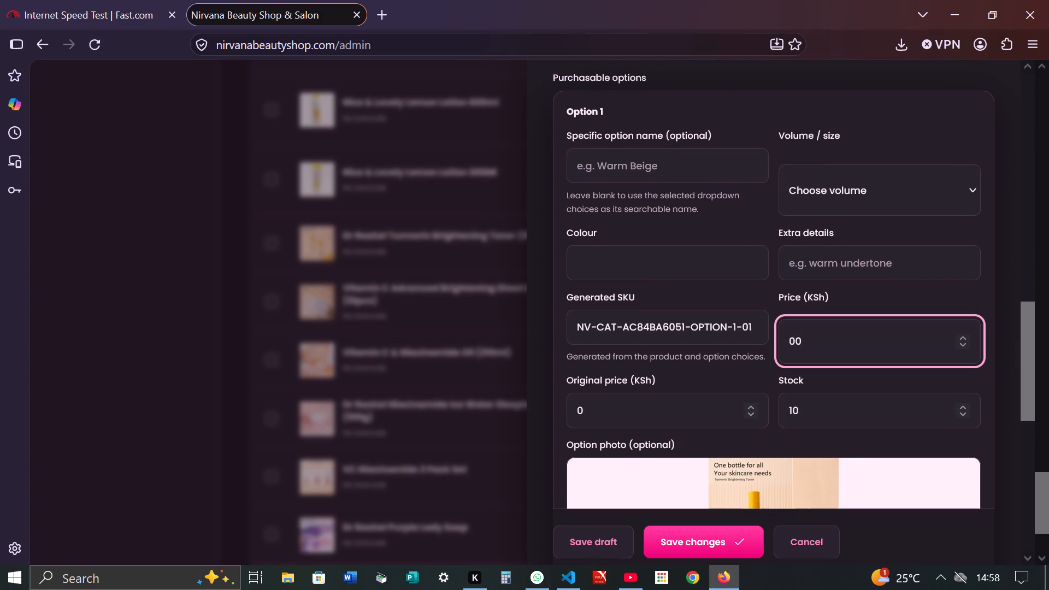
key("6")
key("BackSpace")
key("5")
left_click(630, 413)
key("BackSpace")
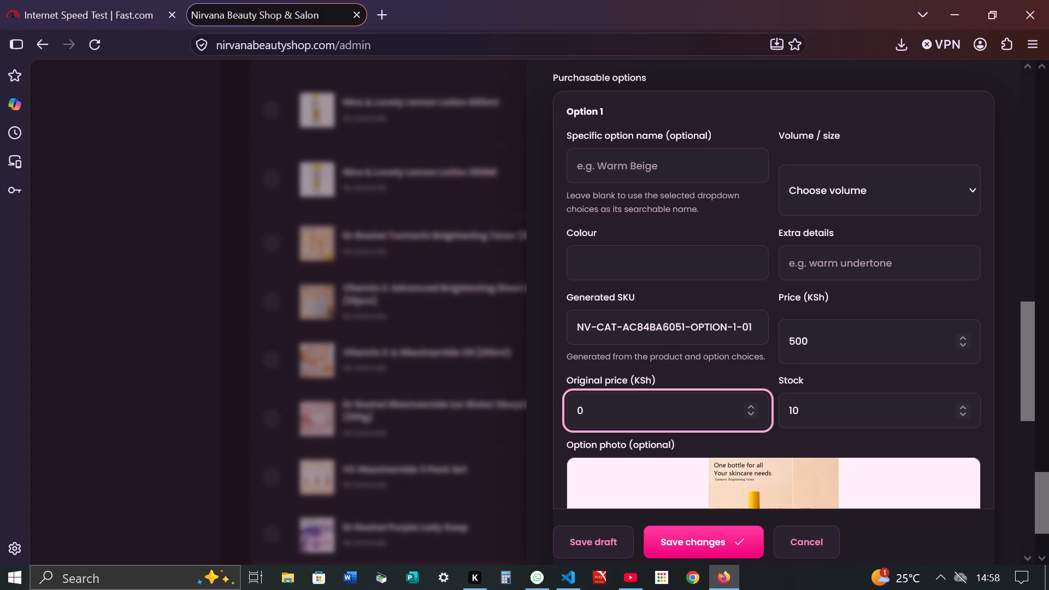
type("550")
left_click(680, 548)
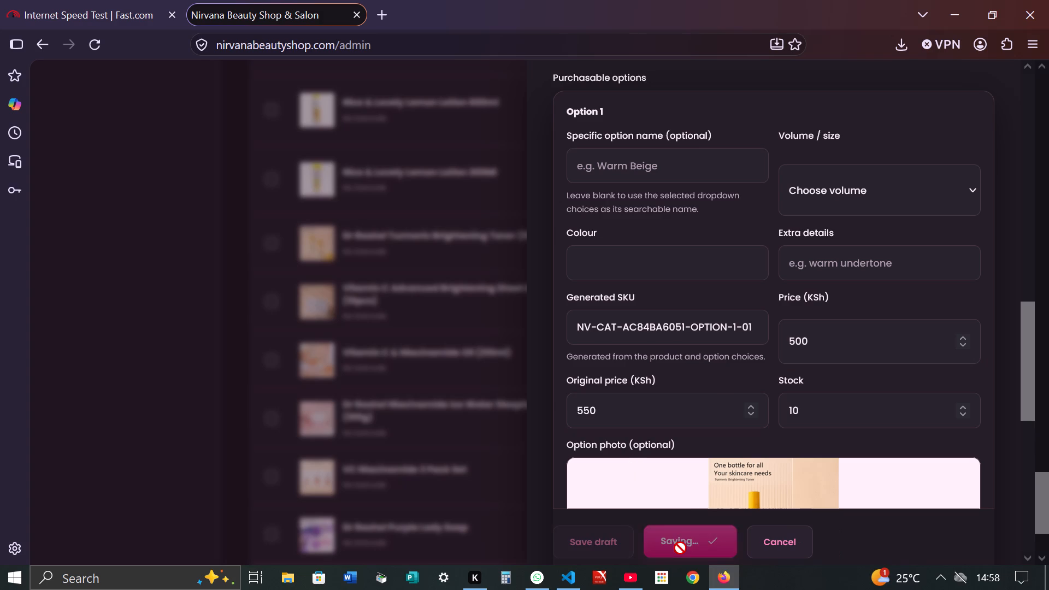
Return to page 2 of the catalogue from page 1.
scroll(664, 479, "down", 2)
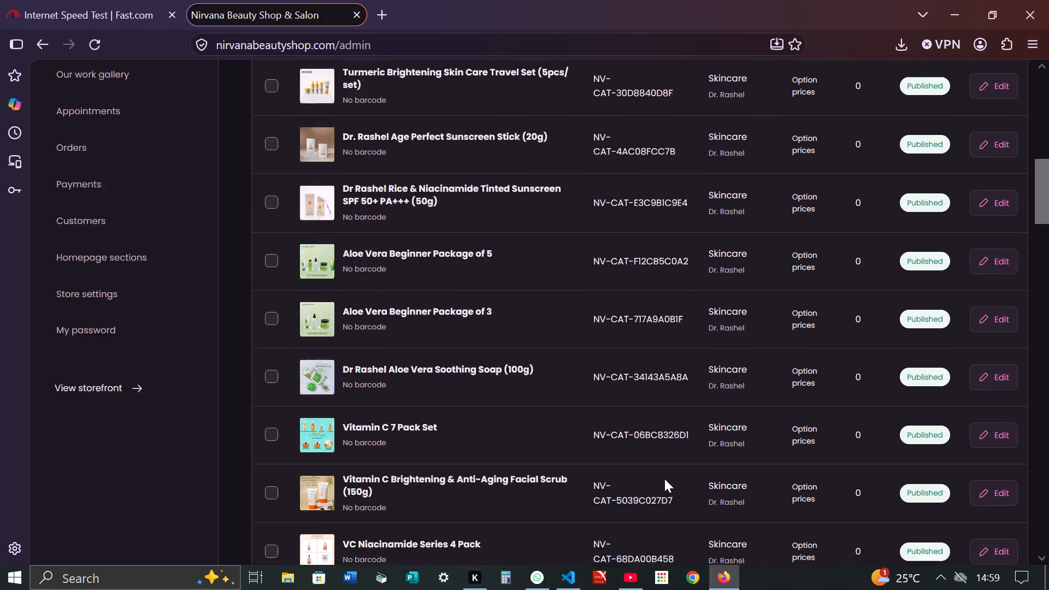
scroll(664, 479, "down", 11)
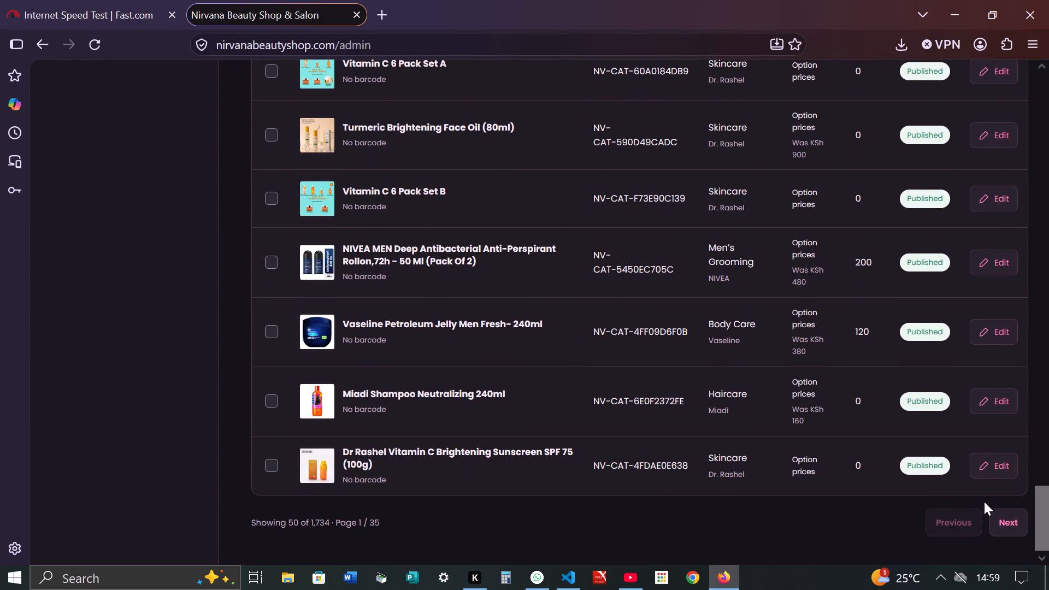
left_click(1012, 514)
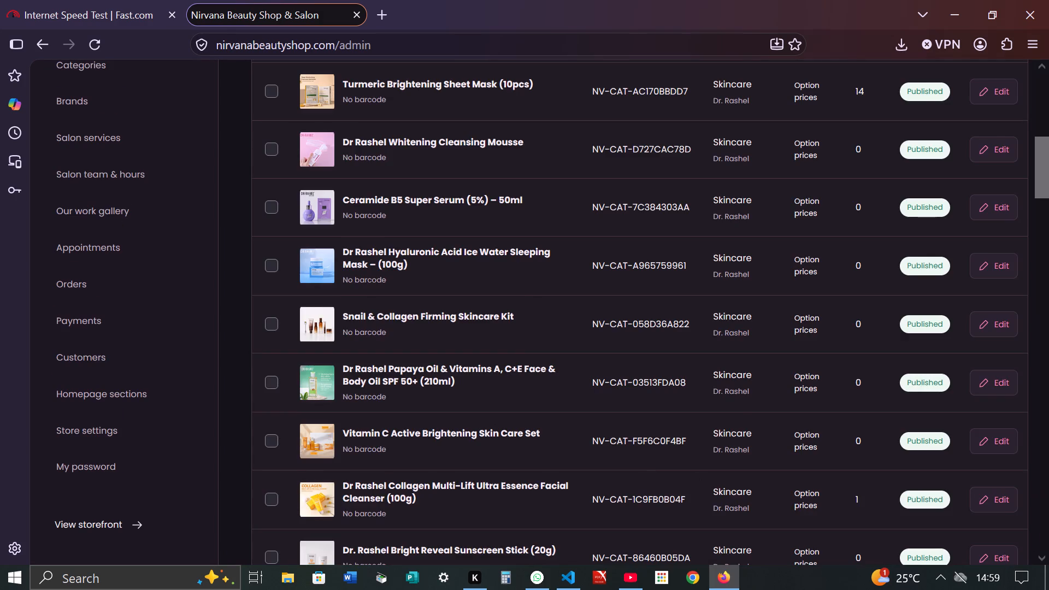
Set Option 1's stock to 0 in the Vitamin C Advanced Brightening Sheet Masks (10pcs) record and save the changes.
scroll(593, 435, "down", 9)
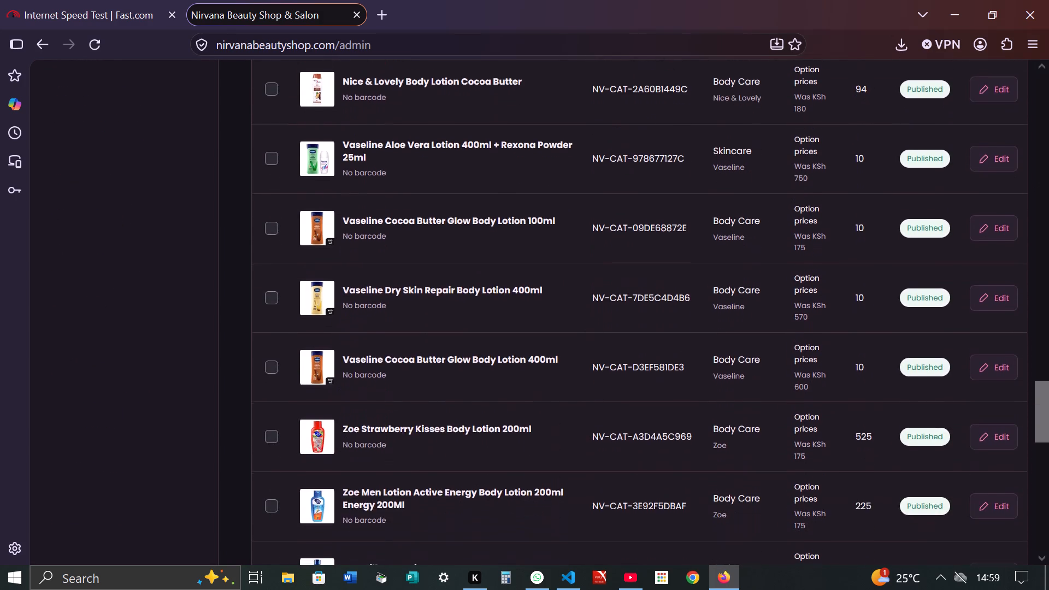
scroll(593, 435, "down", 9)
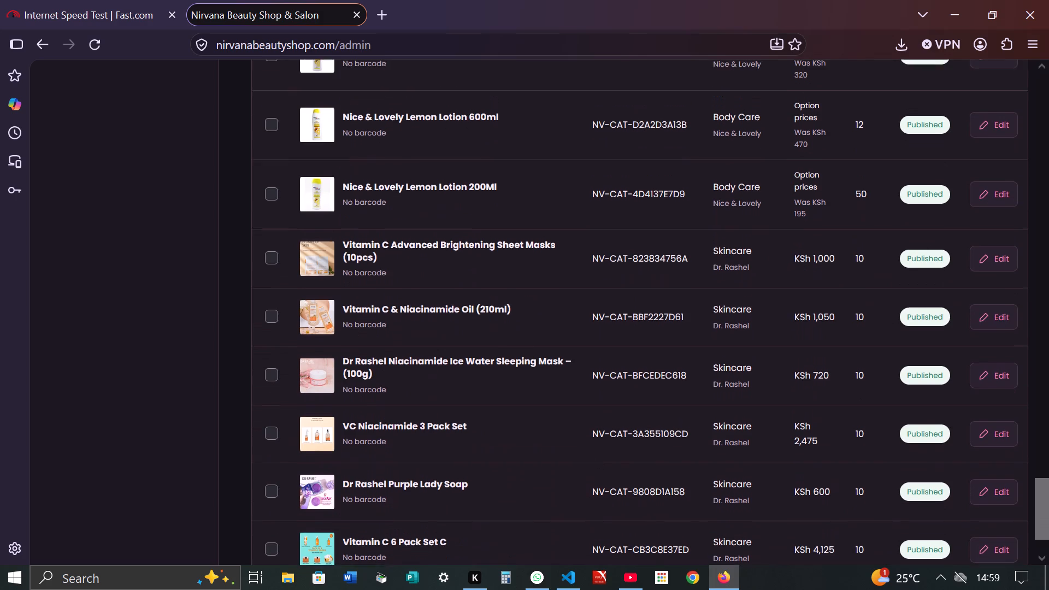
scroll(593, 435, "down", 2)
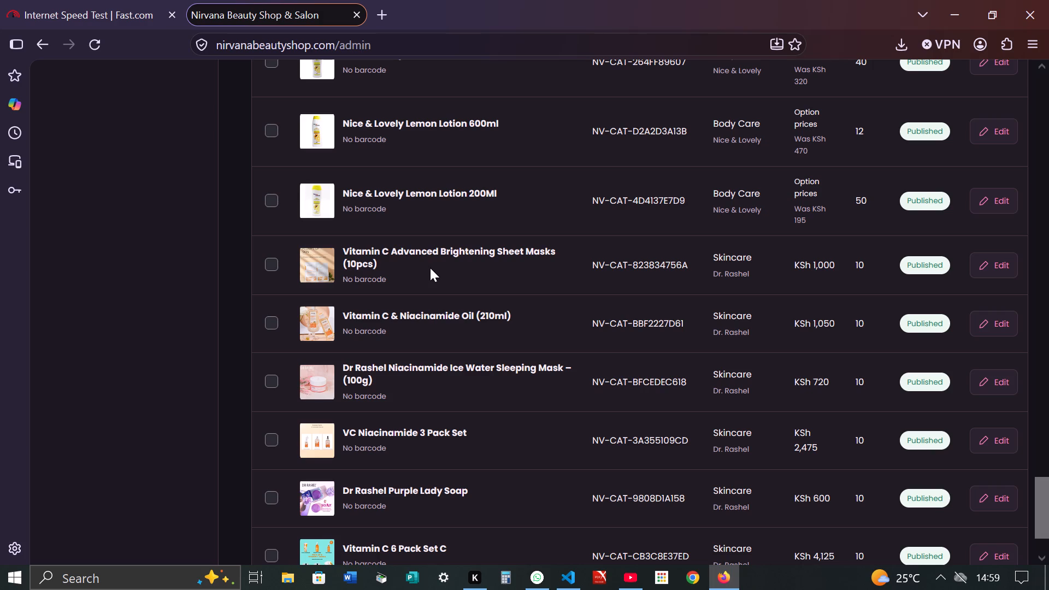
left_click(999, 269)
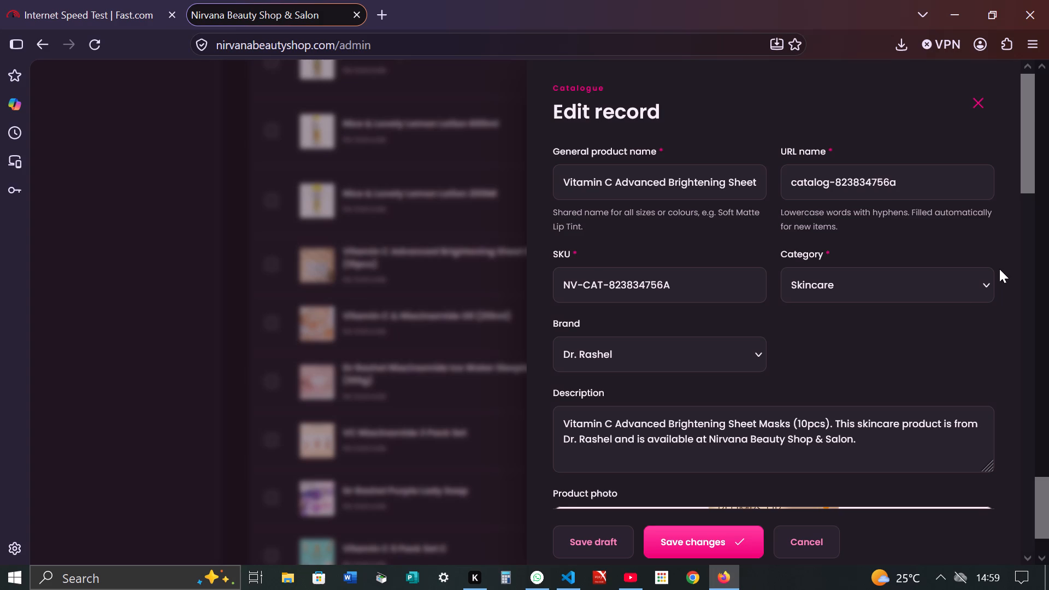
scroll(689, 368, "down", 6)
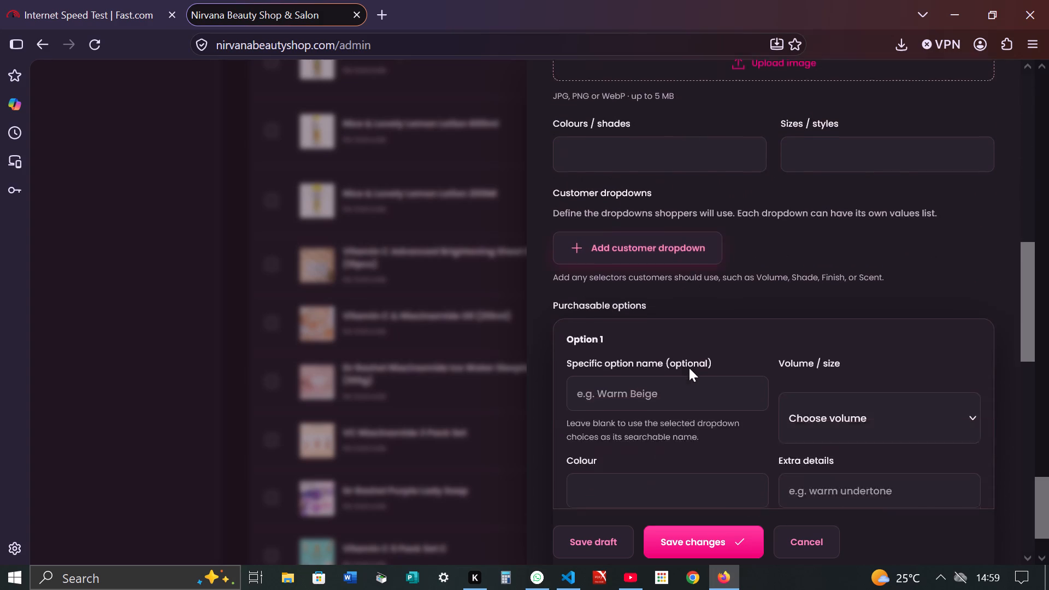
scroll(689, 368, "down", 4)
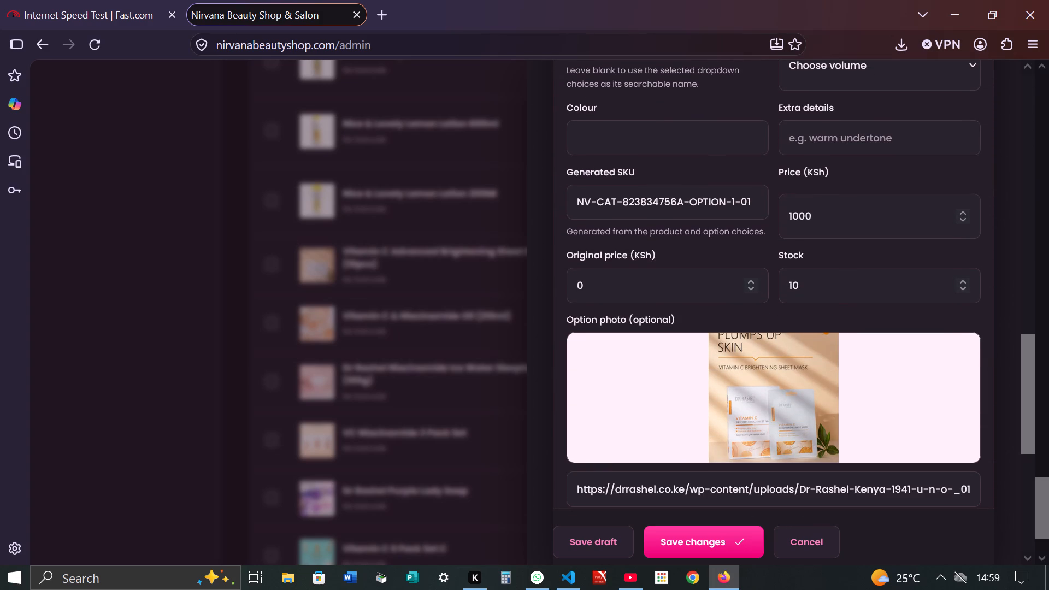
left_click(793, 284)
key("BackSpace")
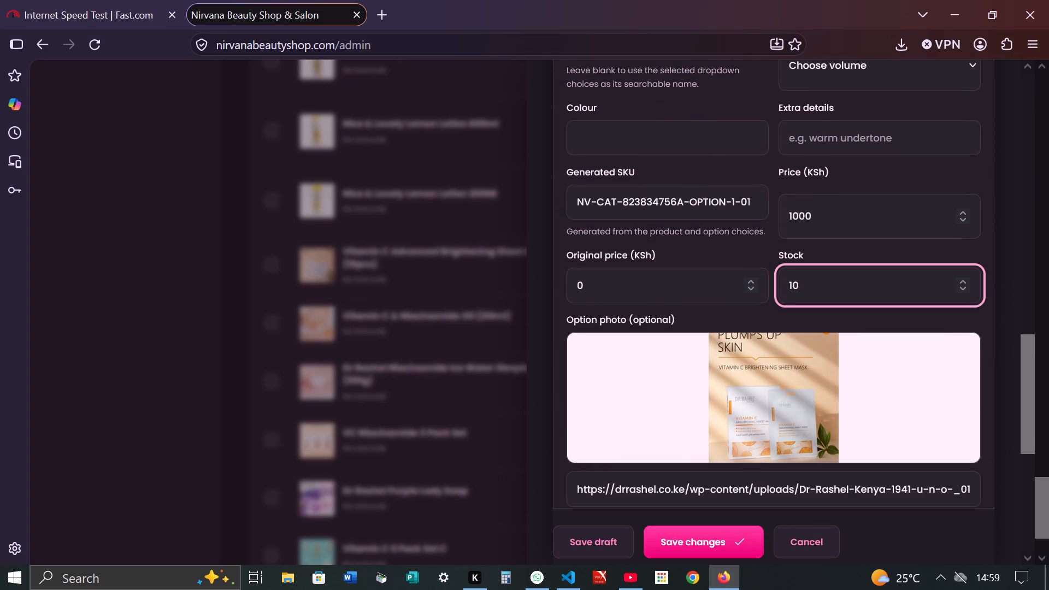
left_click(683, 543)
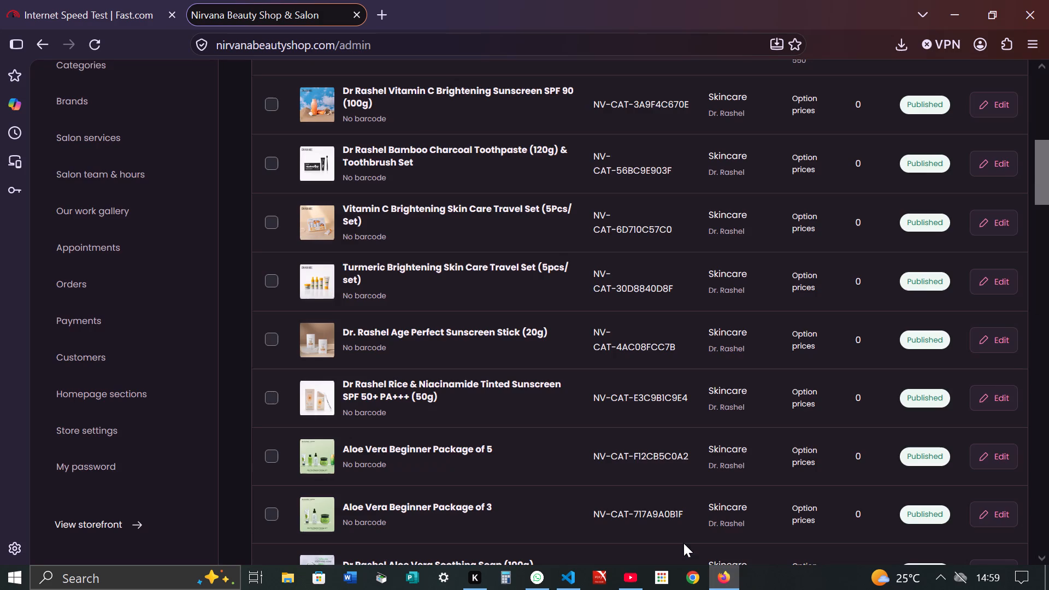
Advance to the next page of the product catalogue.
scroll(639, 500, "down", 15)
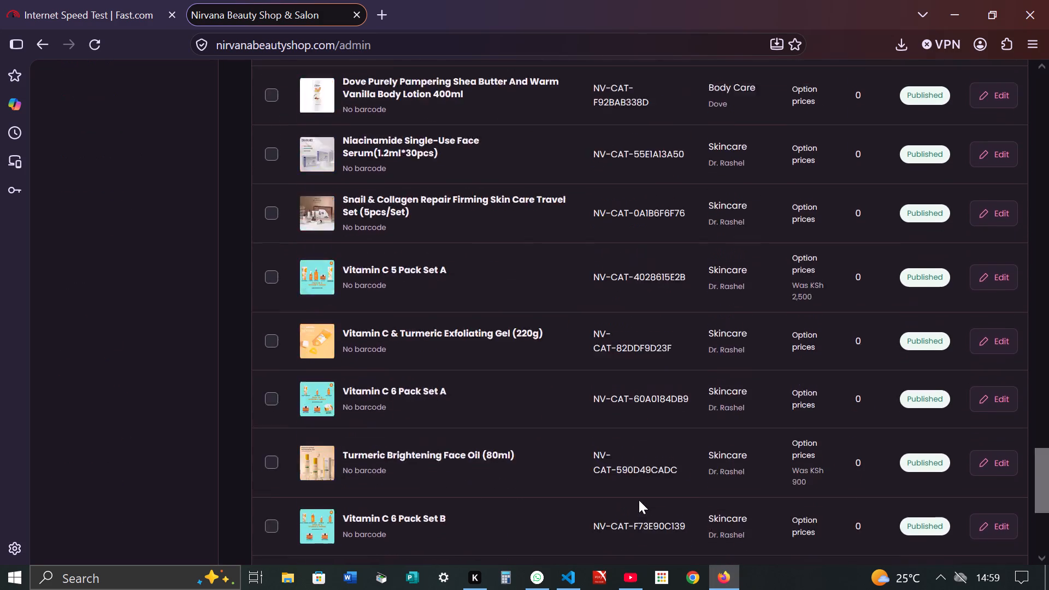
scroll(639, 500, "down", 3)
left_click(1018, 518)
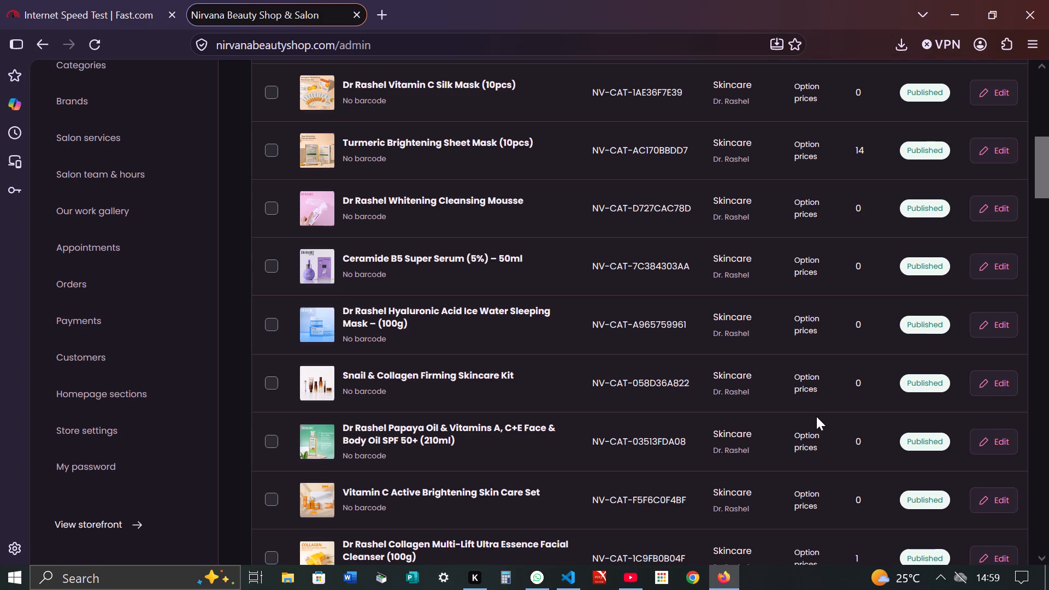
Open the Vitamin C & Niacinamide Oil (210ml) record for editing and go to its customer dropdown settings.
scroll(816, 416, "down", 9)
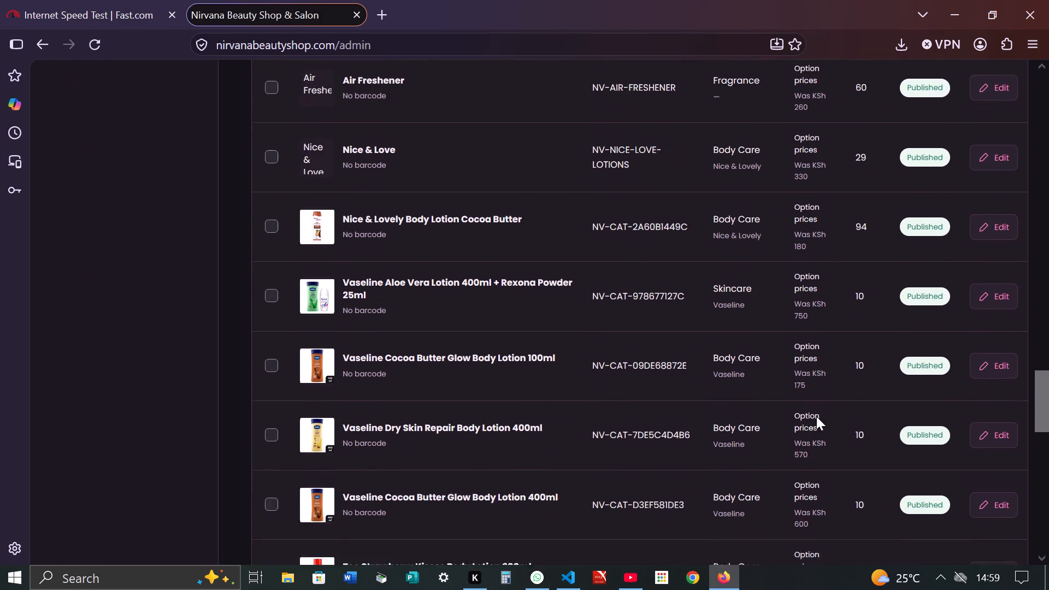
scroll(816, 416, "down", 1)
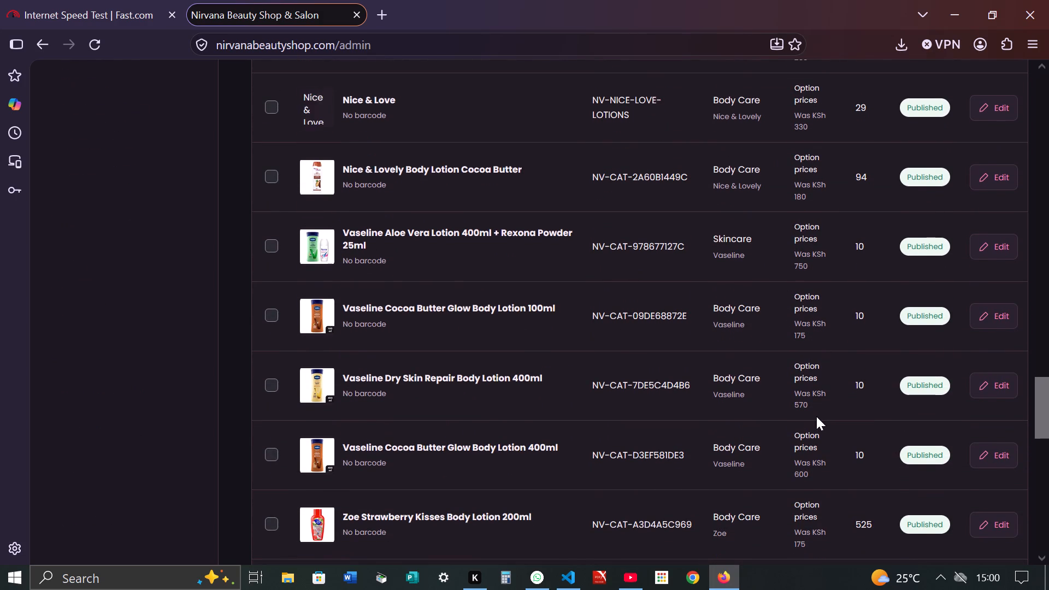
scroll(816, 416, "down", 3)
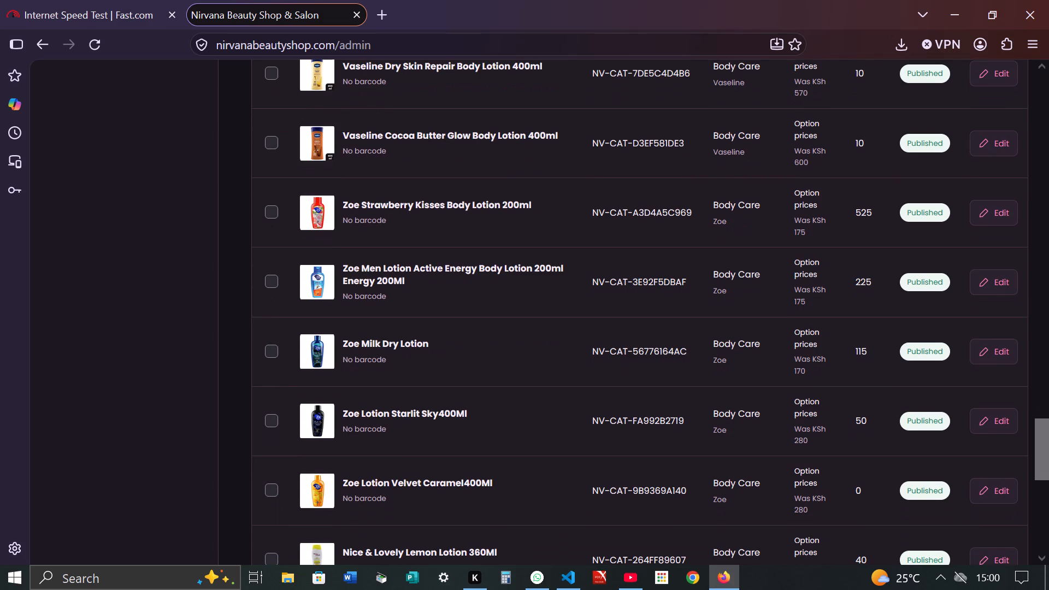
scroll(816, 416, "down", 2)
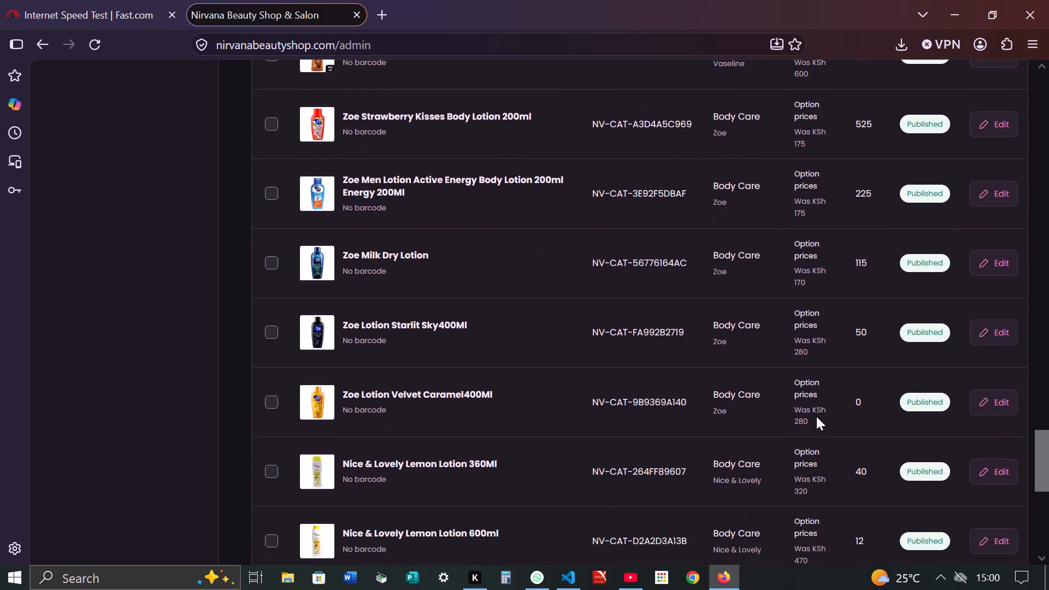
scroll(816, 416, "down", 3)
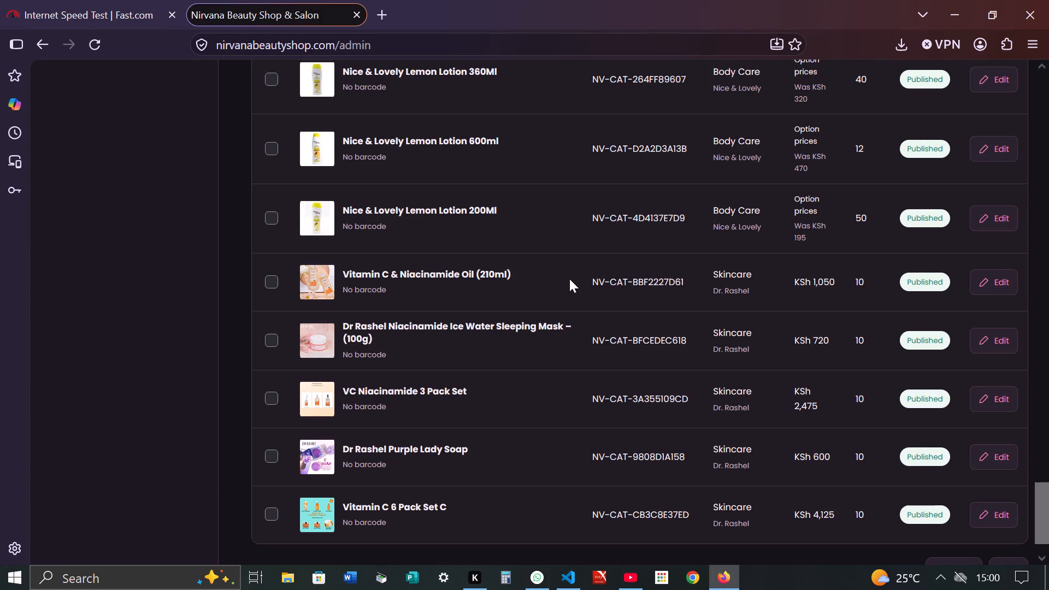
left_click(1006, 274)
scroll(894, 292, "down", 3)
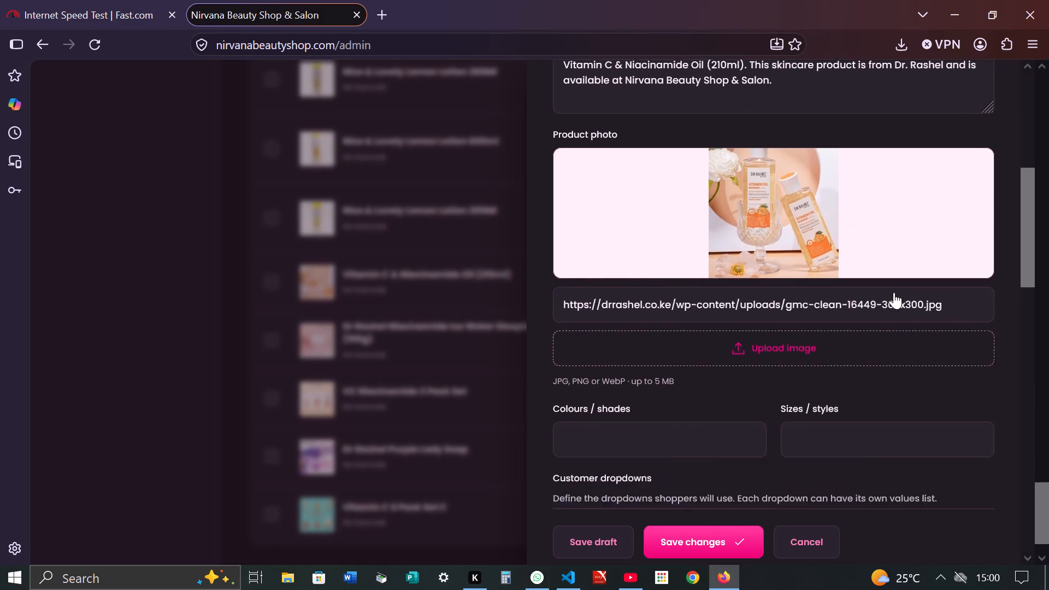
Set Option 1's stock to 0 in the Vitamin C & Niacinamide Oil (210ml) record and save the changes.
scroll(894, 292, "down", 6)
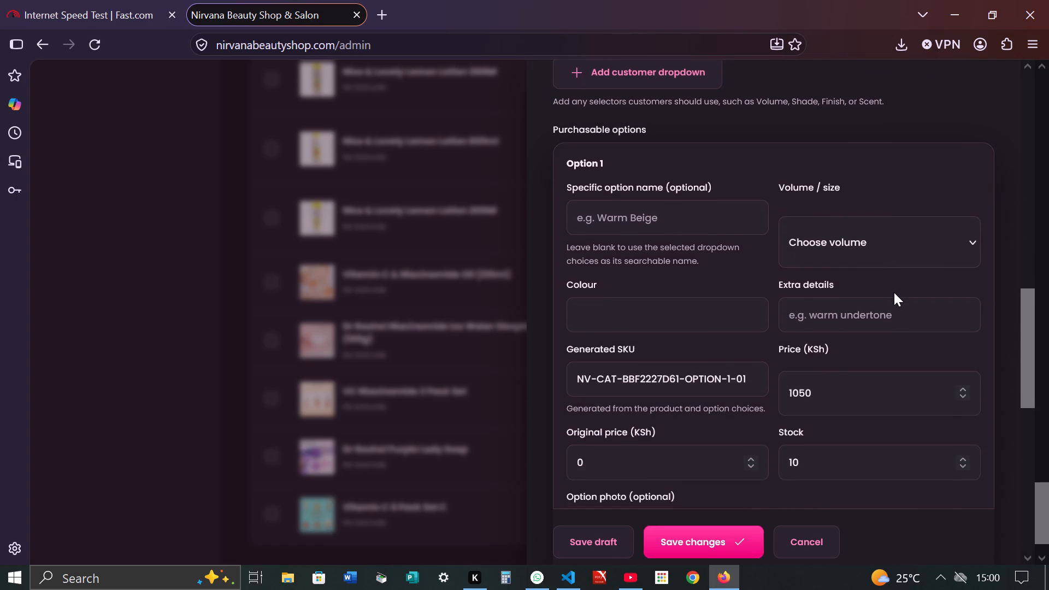
scroll(894, 292, "down", 1)
left_click(794, 374)
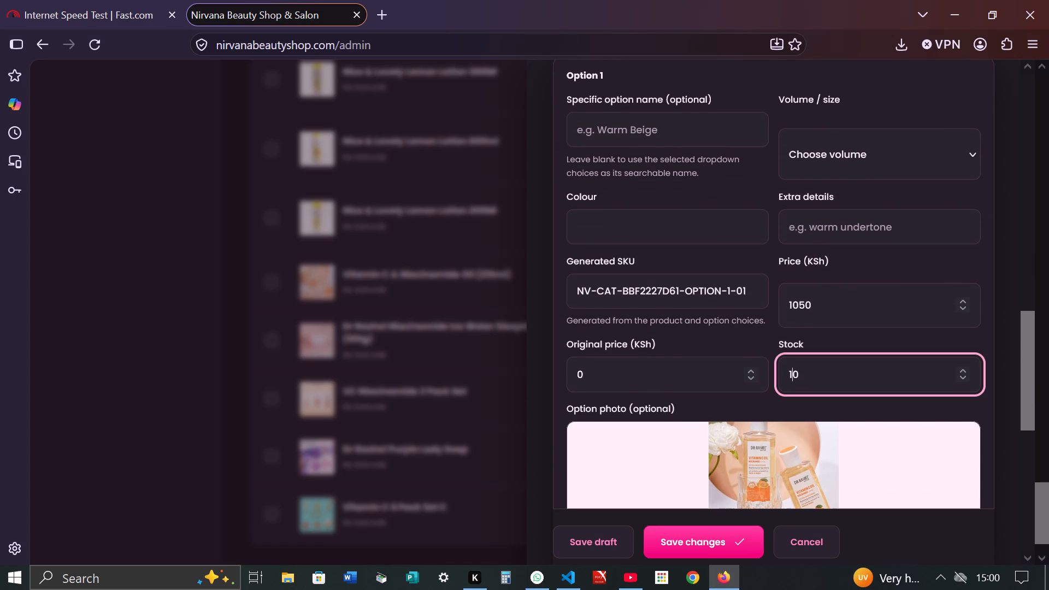
key("BackSpace")
scroll(670, 421, "down", 1)
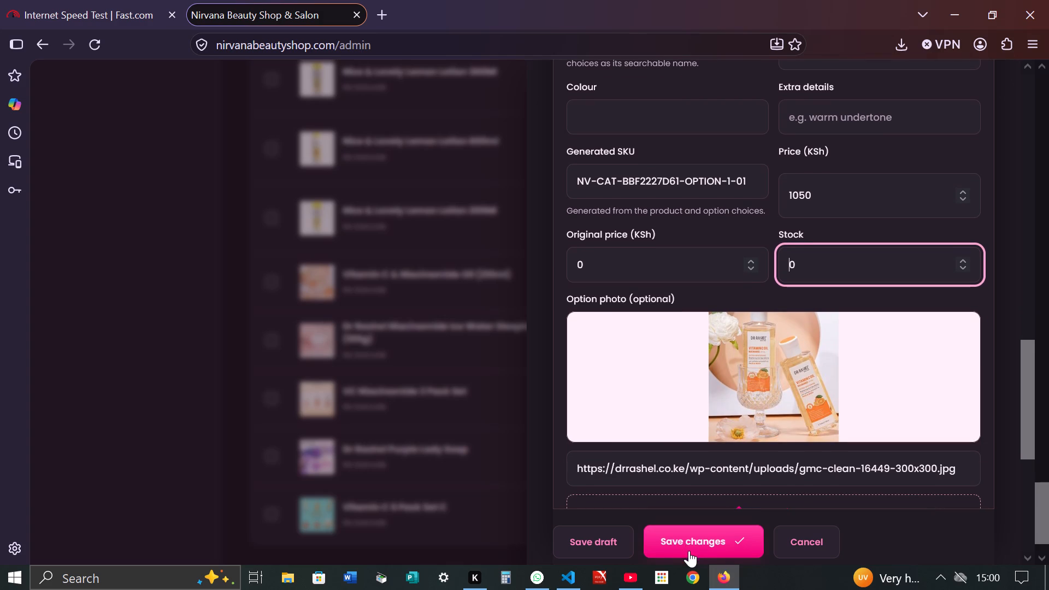
left_click(689, 551)
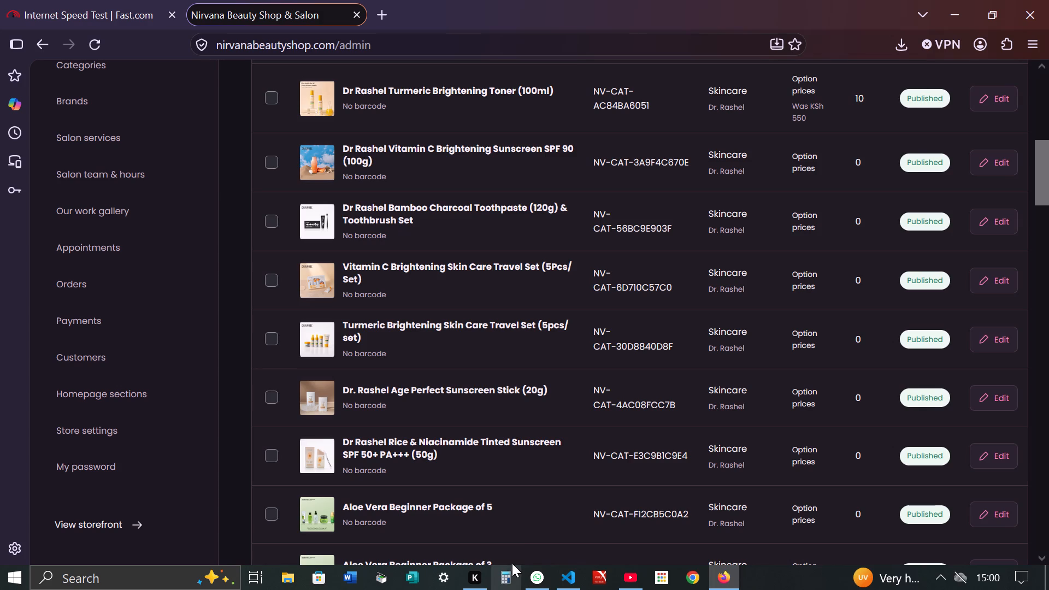
Return to page 2 of the catalogue from page 1.
scroll(516, 526, "down", 11)
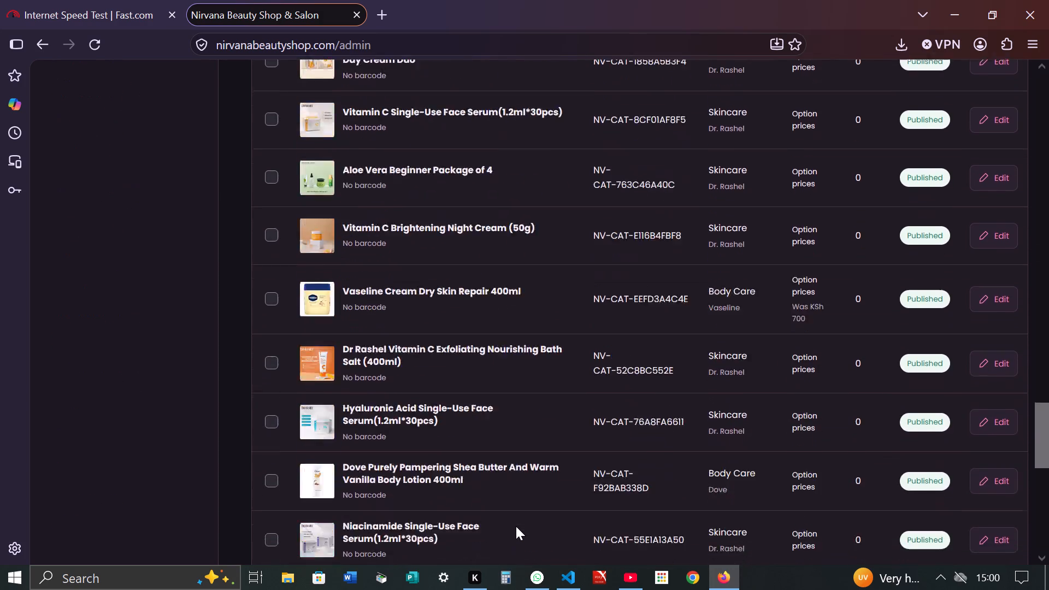
left_click(1005, 517)
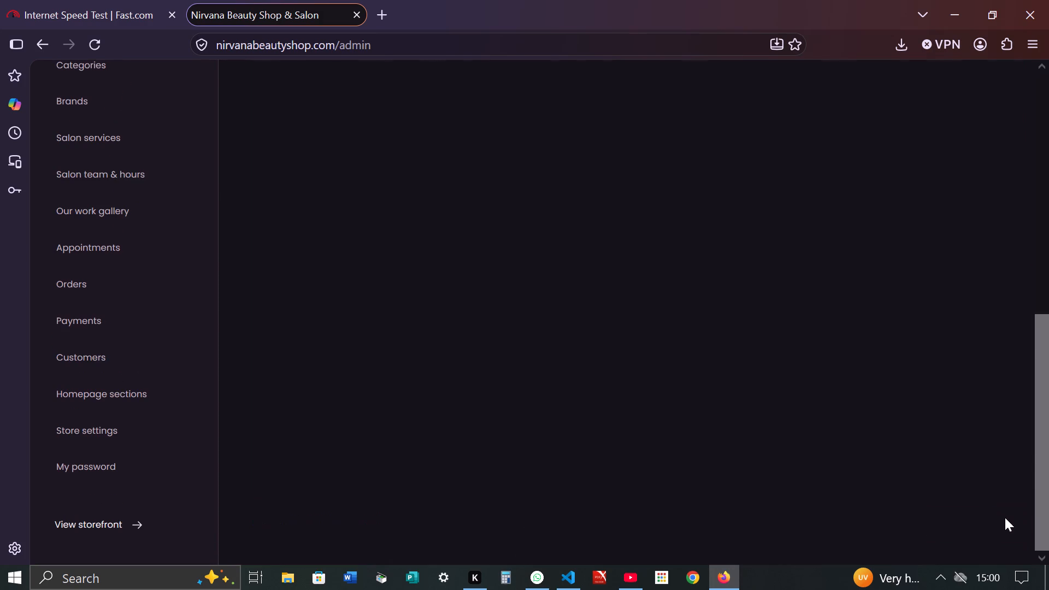
Set Option 1's stock to 0 in the Dr Rashel Niacinamide Ice Water Sleeping Mask – (100g) record and save the changes.
scroll(476, 368, "down", 4)
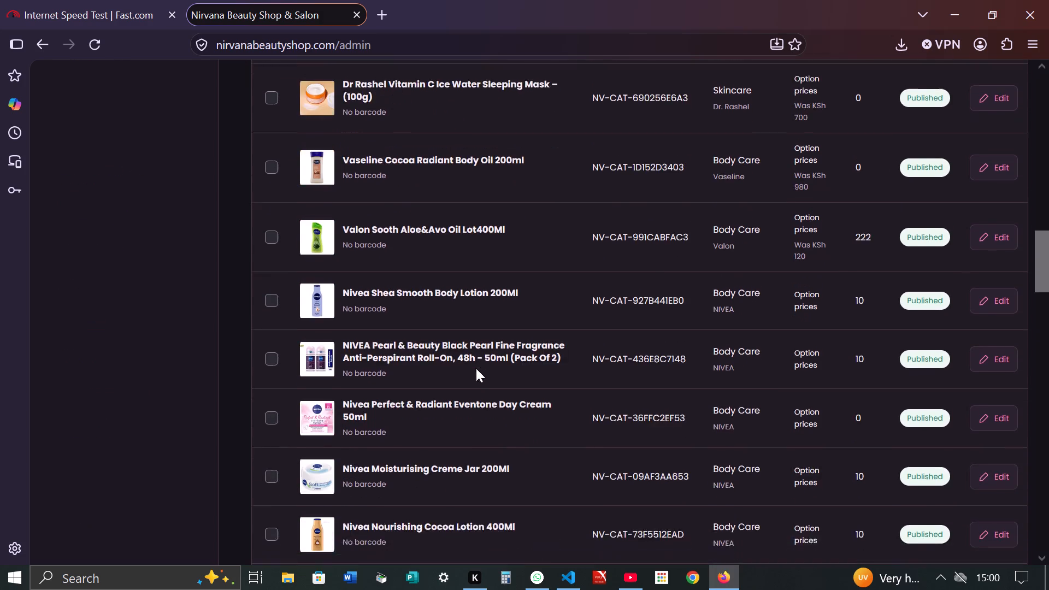
scroll(476, 368, "down", 11)
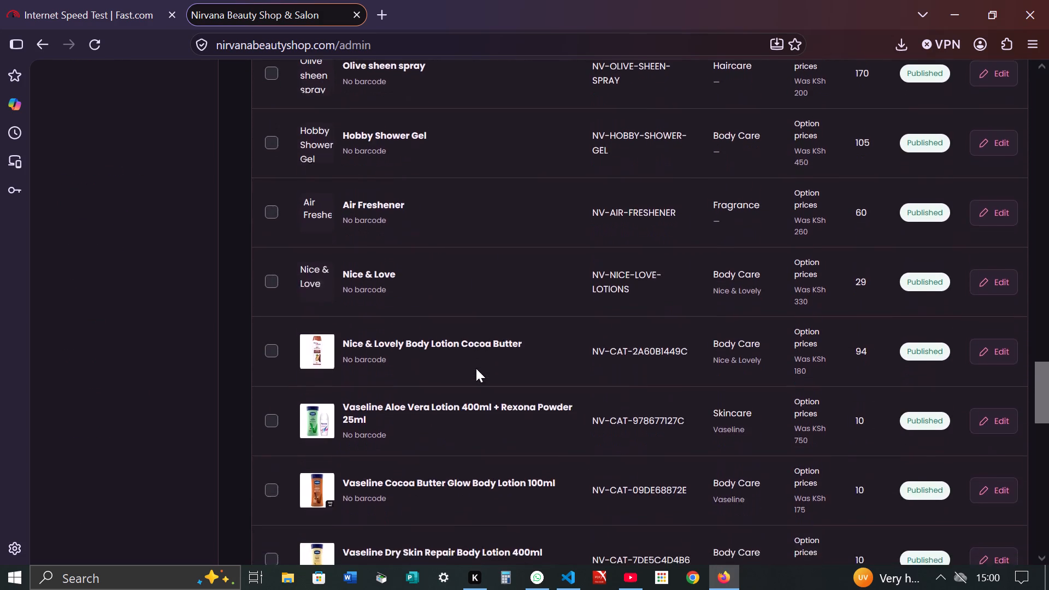
scroll(476, 368, "down", 8)
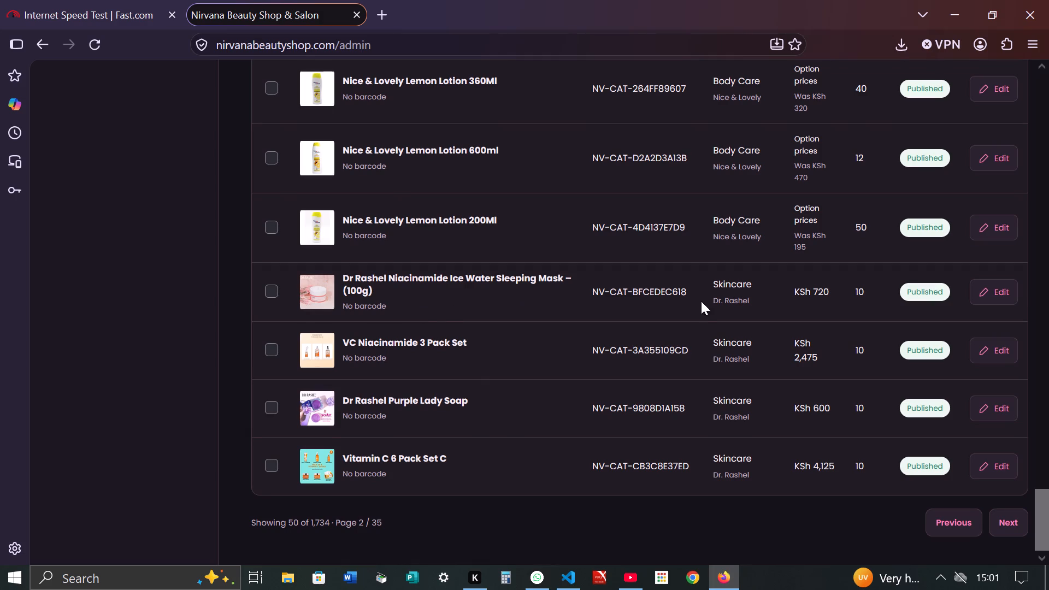
left_click(996, 284)
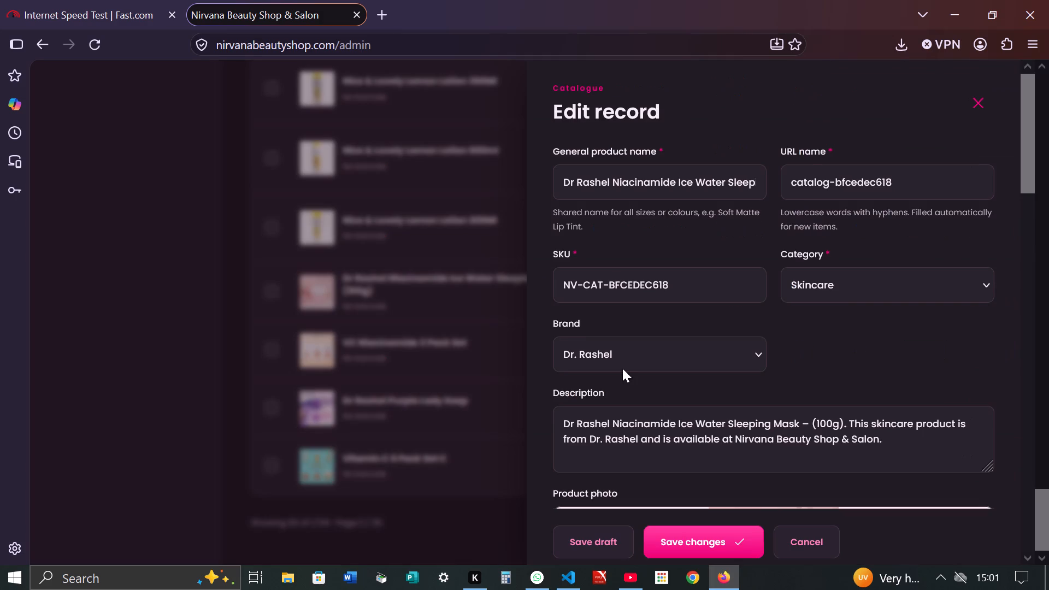
scroll(622, 368, "down", 17)
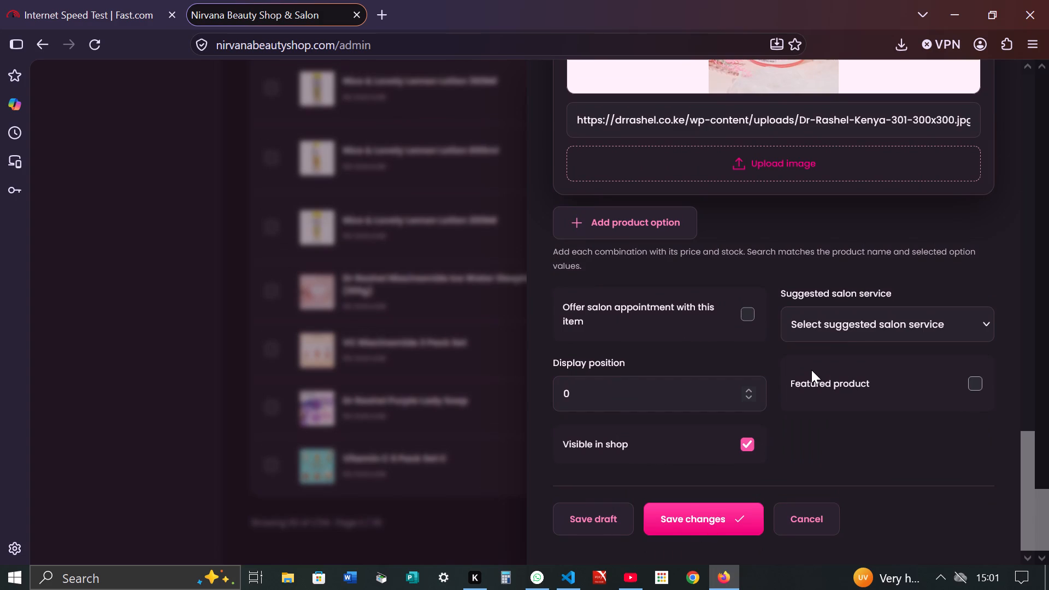
scroll(833, 340, "up", 5)
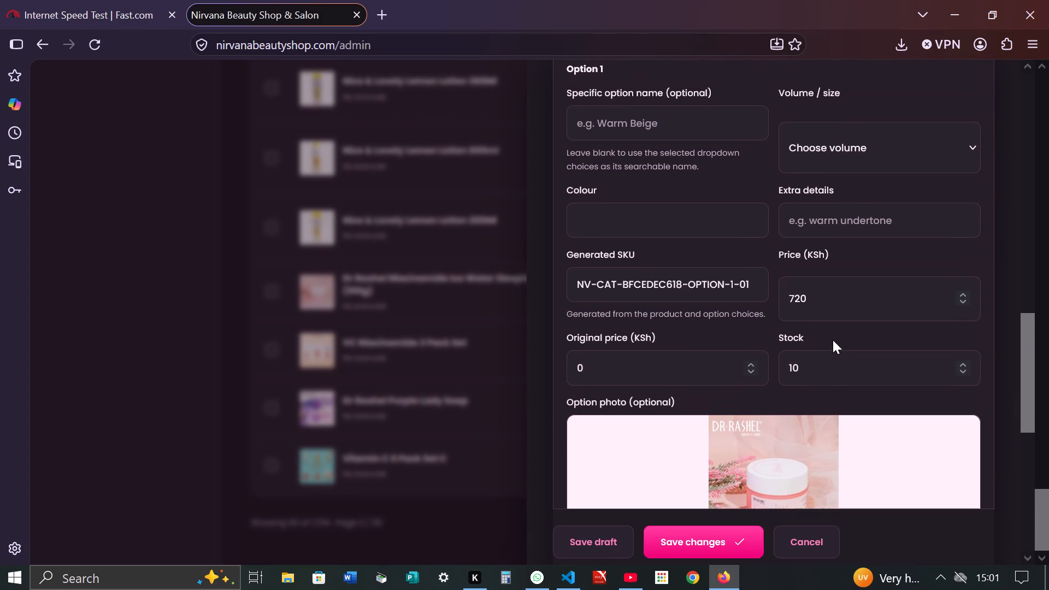
left_click(793, 368)
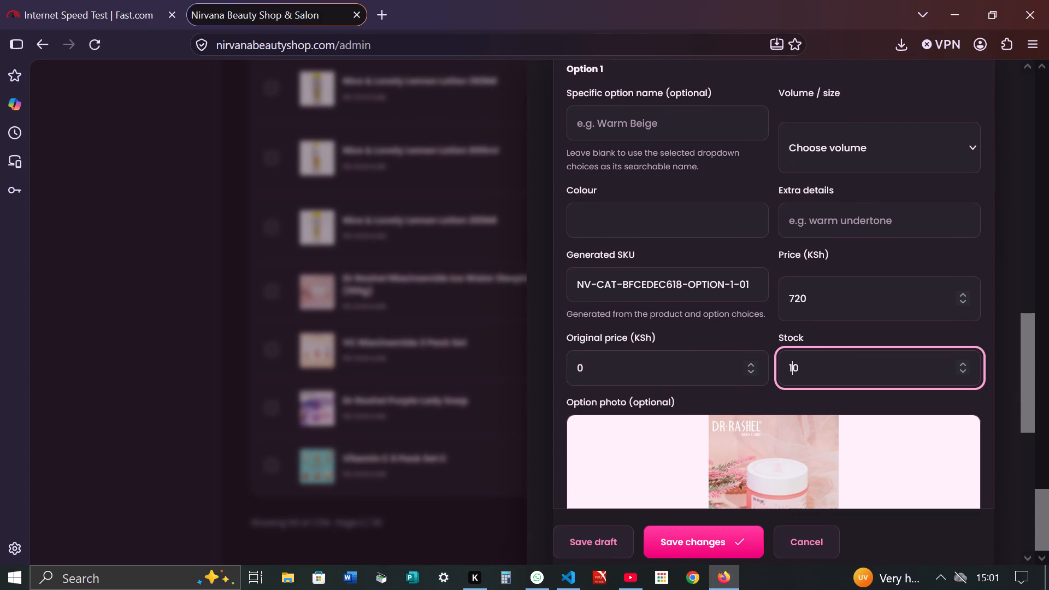
key("BackSpace")
left_click(709, 534)
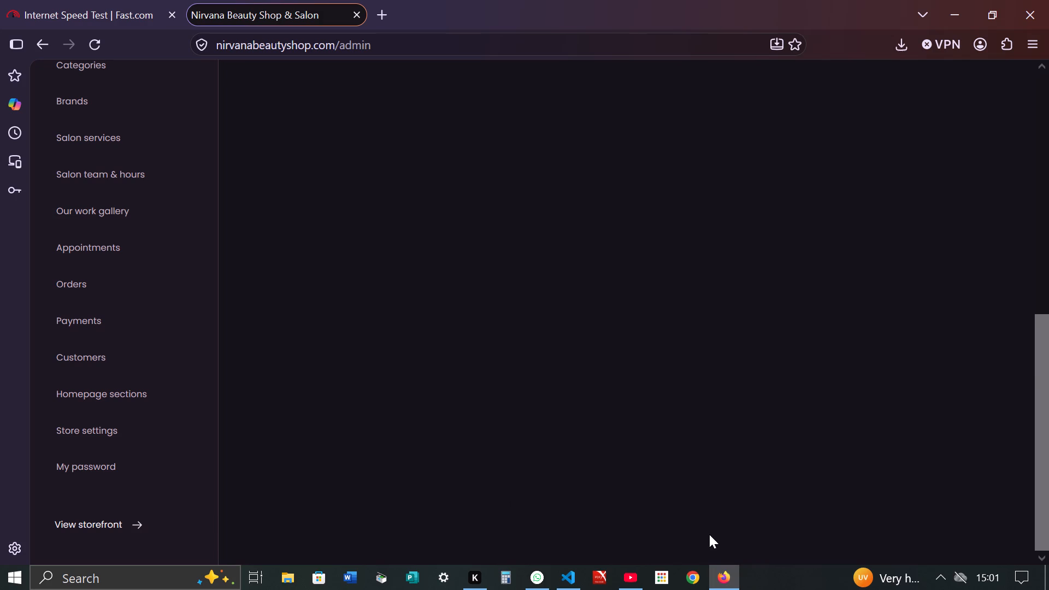
On page 2 of the catalogue, set Option 1's stock to 0 in the VC Niacinamide 3 Pack Set record and save the changes.
scroll(709, 534, "down", 5)
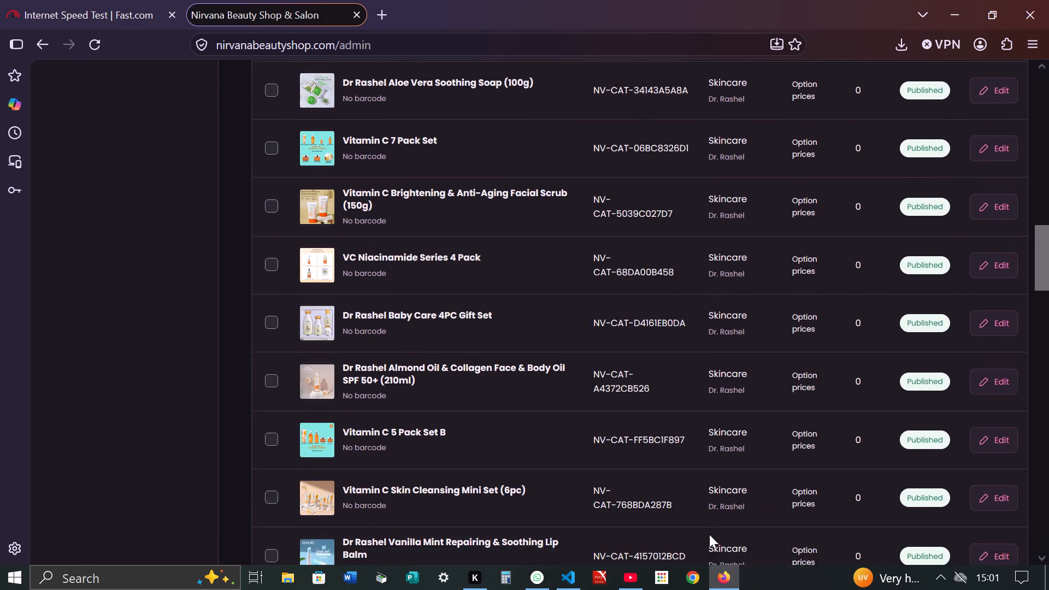
scroll(709, 534, "down", 12)
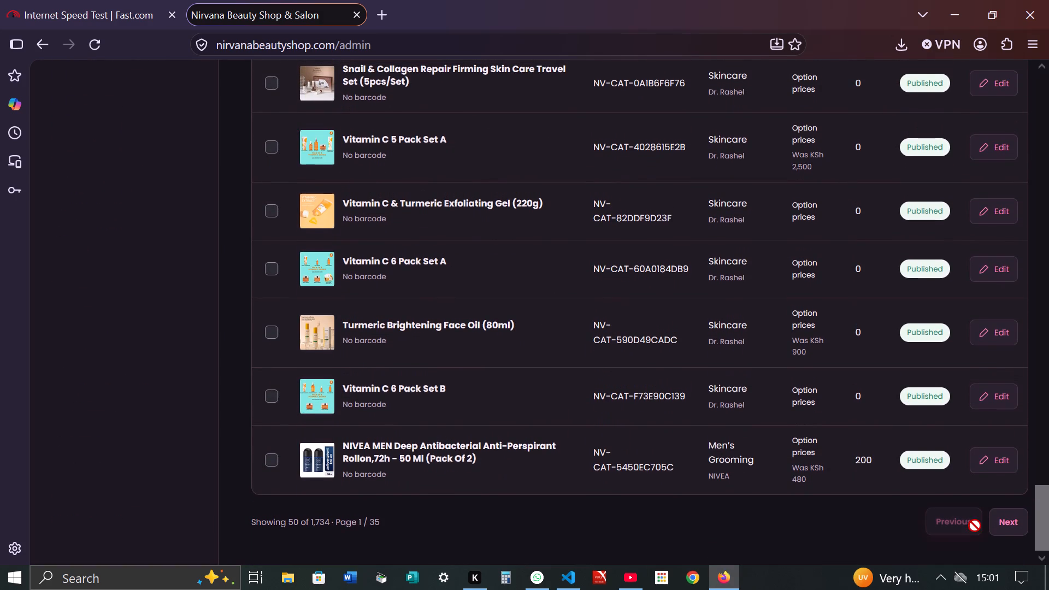
left_click(1002, 526)
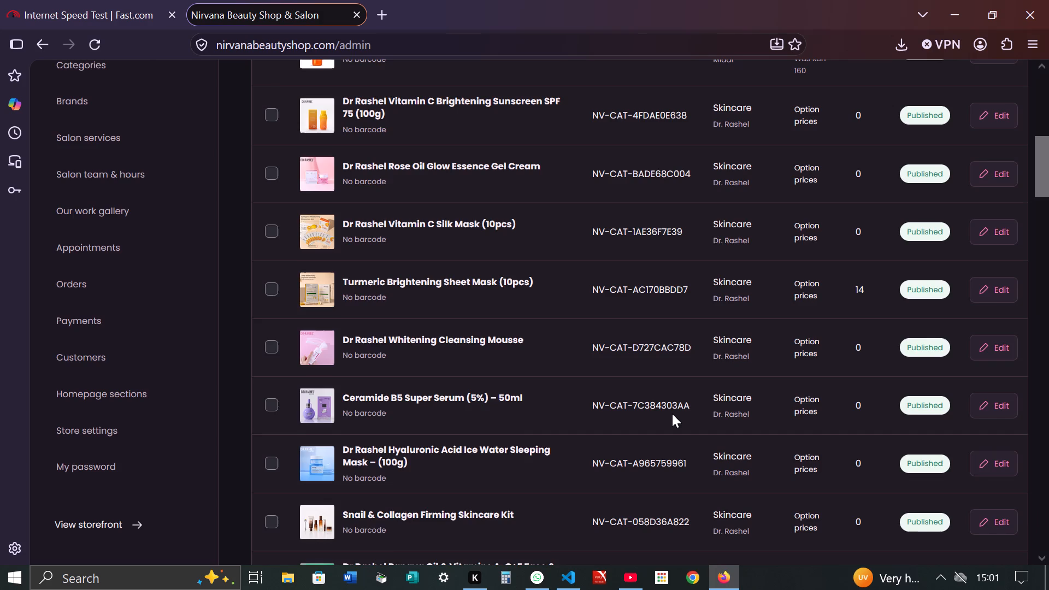
scroll(672, 414, "down", 13)
scroll(672, 414, "up", 1)
scroll(672, 414, "down", 1)
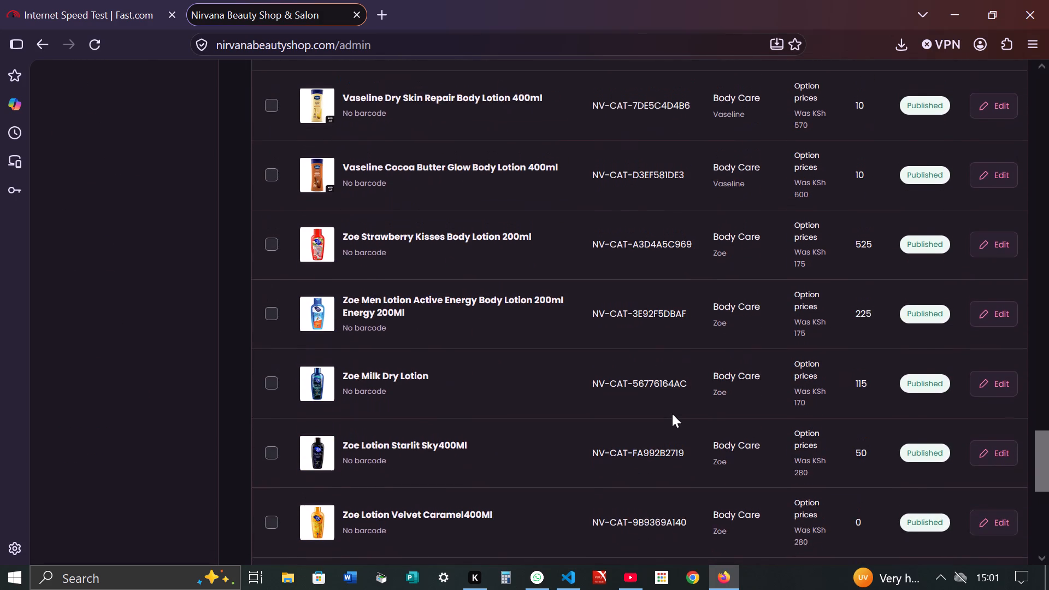
scroll(672, 414, "down", 2)
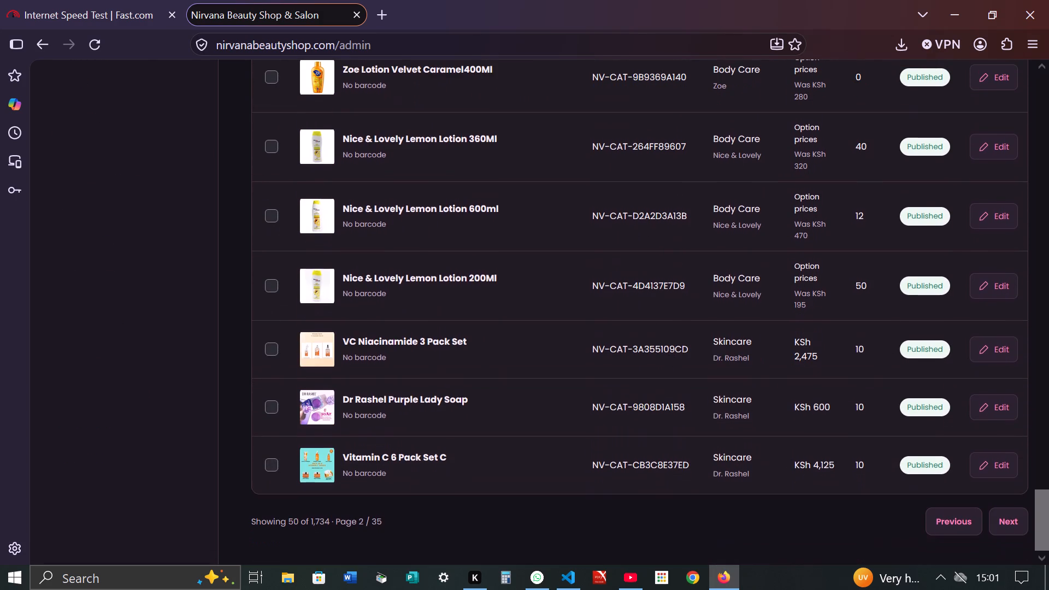
scroll(672, 414, "down", 1)
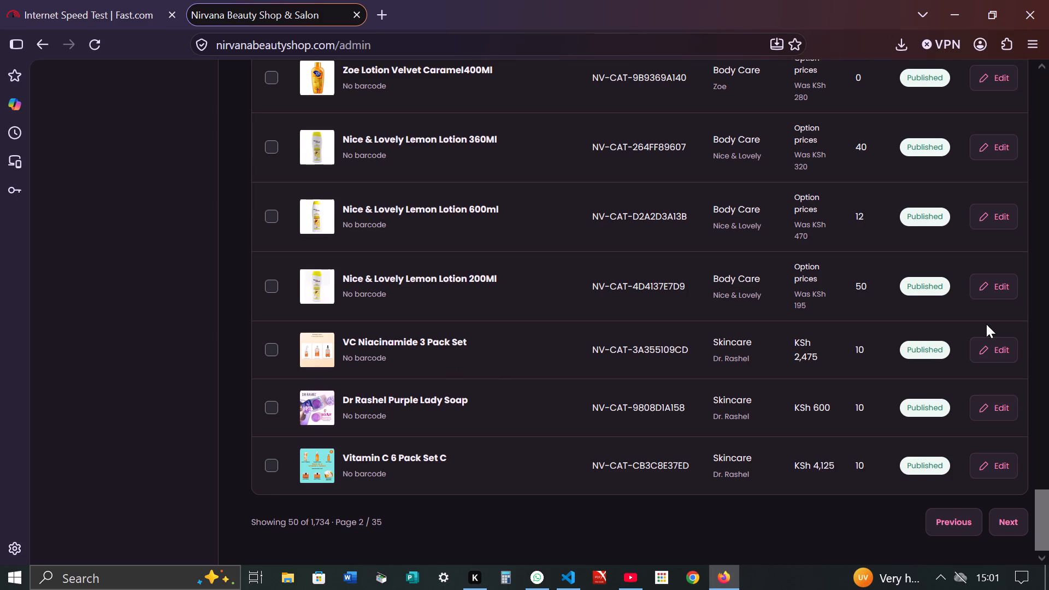
left_click(997, 341)
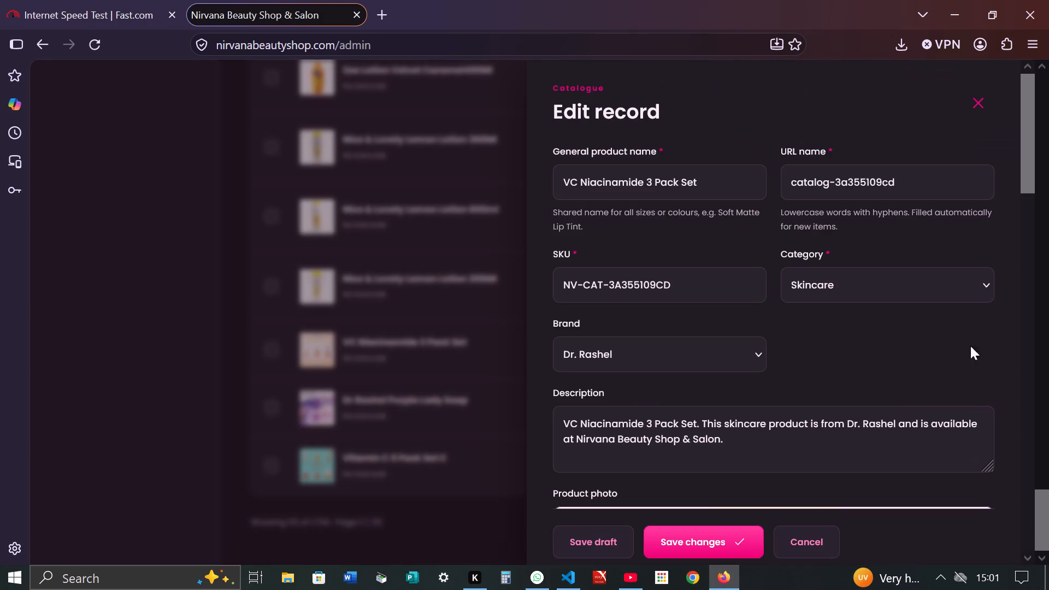
scroll(800, 361, "down", 5)
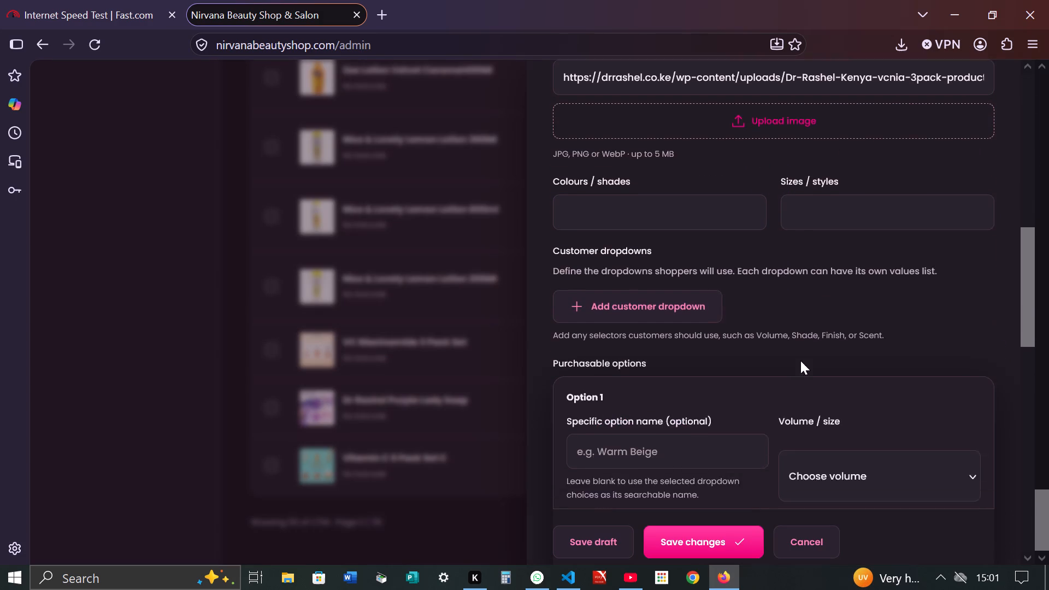
scroll(800, 361, "down", 4)
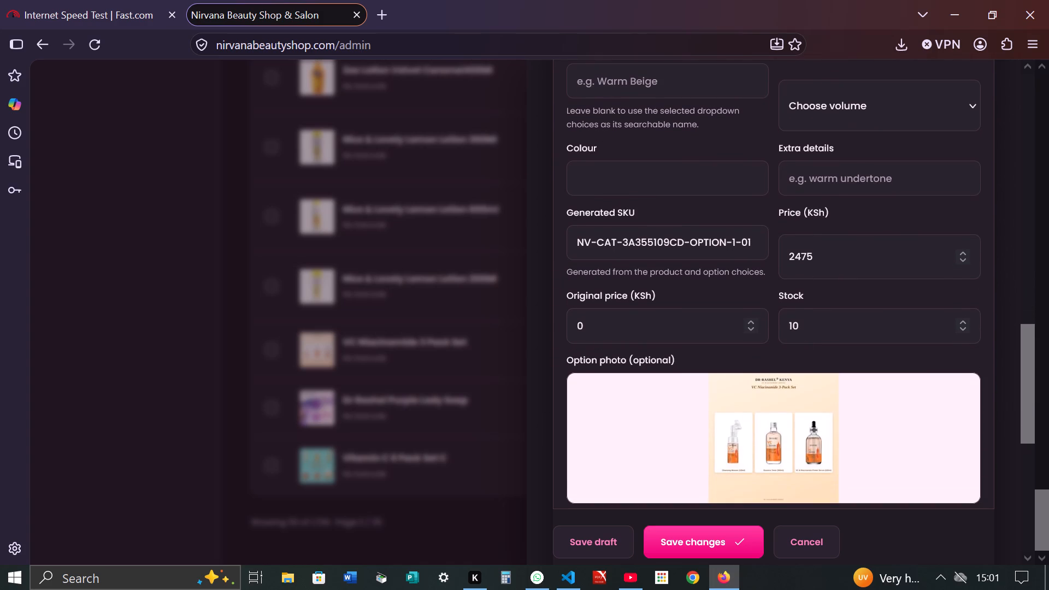
left_click(792, 330)
key("BackSpace")
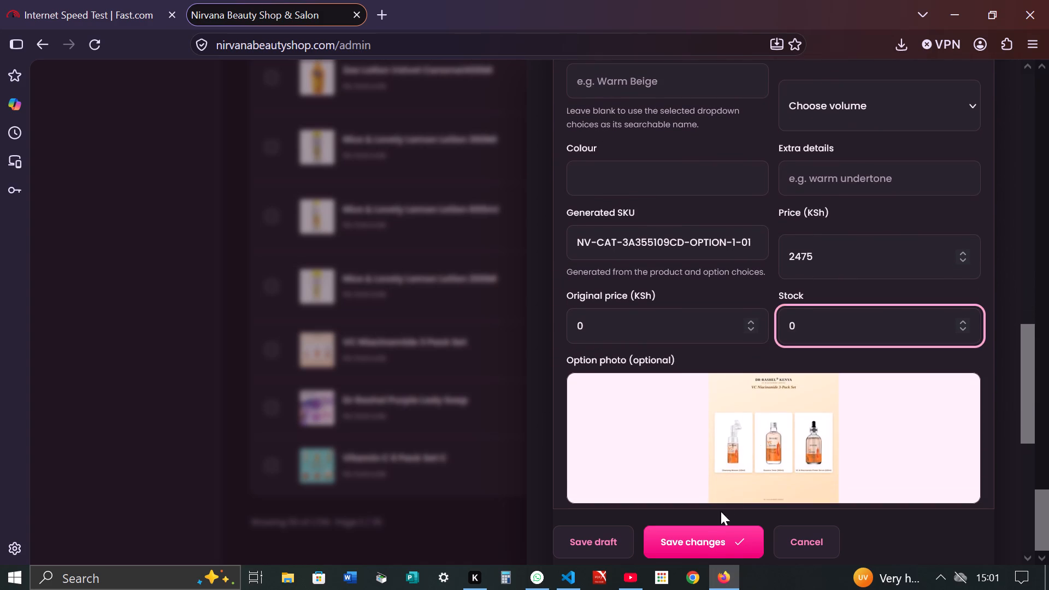
left_click(706, 526)
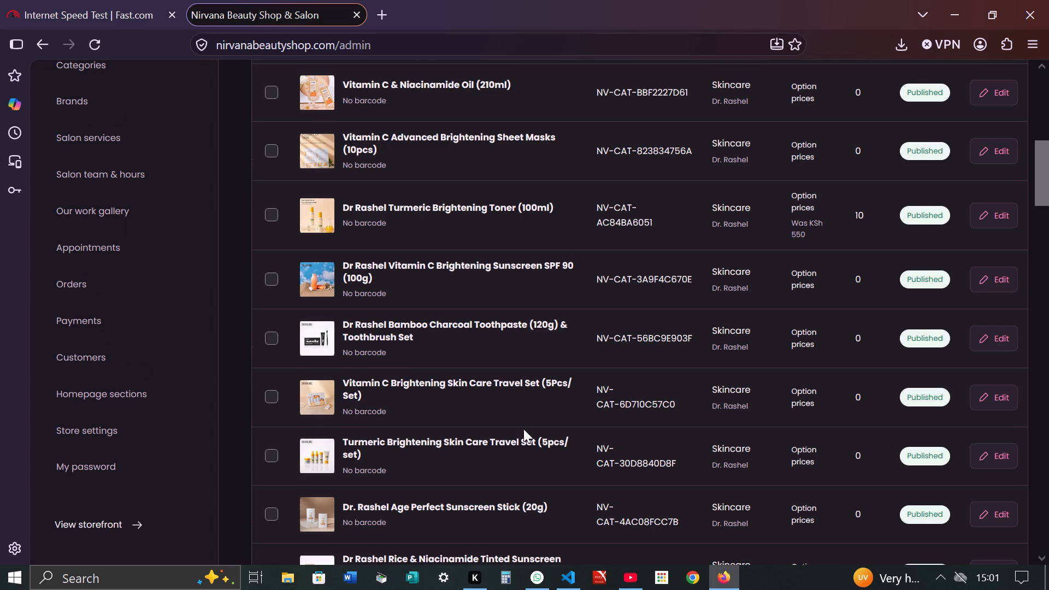
On page 2 of the catalogue, set Option 1's stock to 0 in the Dr Rashel Purple Lady Soap record and save the changes.
scroll(523, 429, "down", 14)
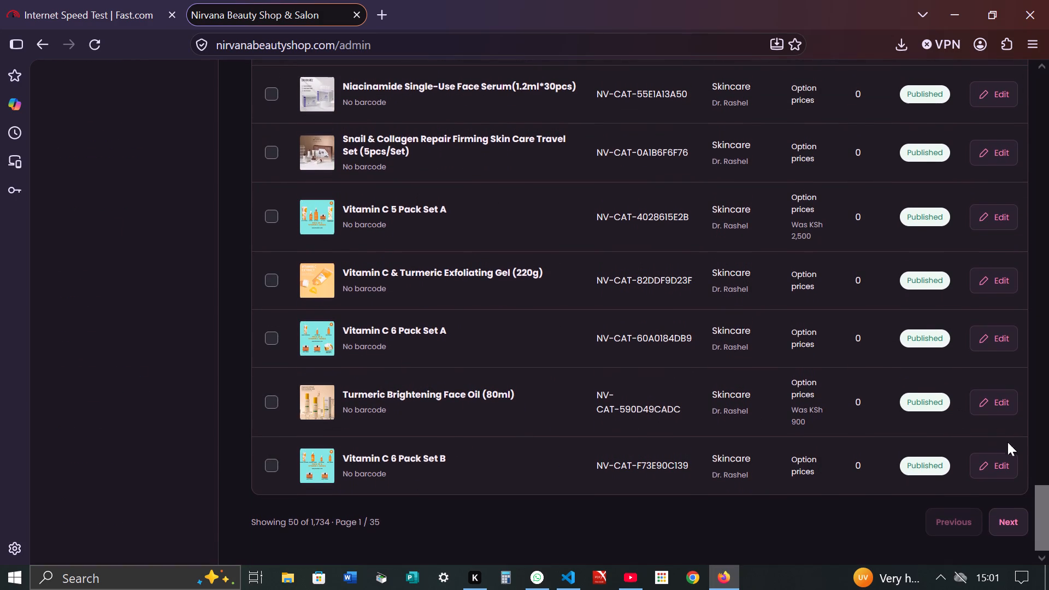
left_click(1004, 514)
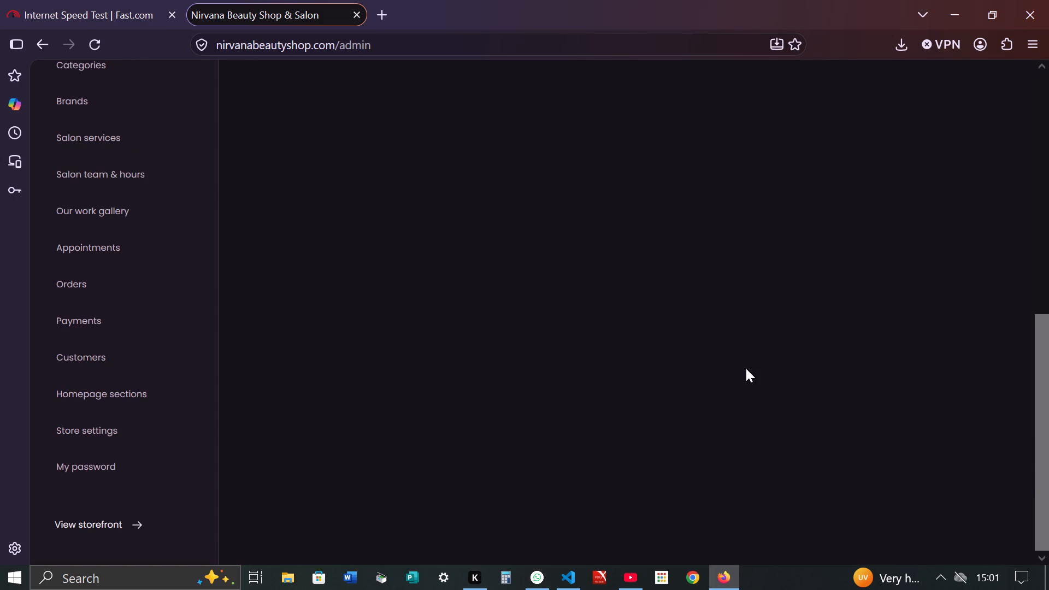
scroll(542, 346, "down", 8)
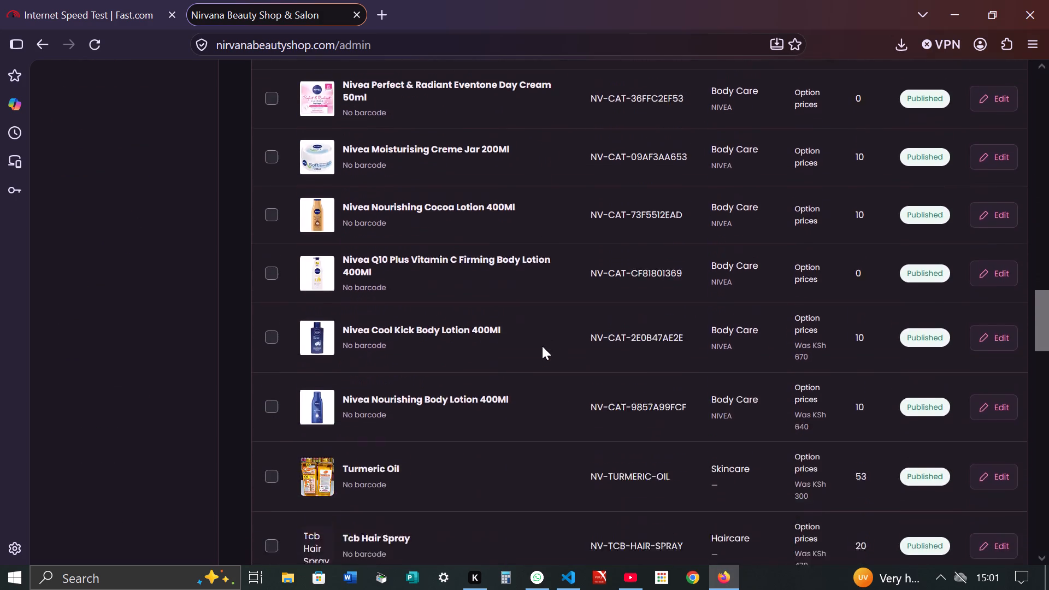
scroll(542, 346, "down", 8)
scroll(542, 346, "up", 2)
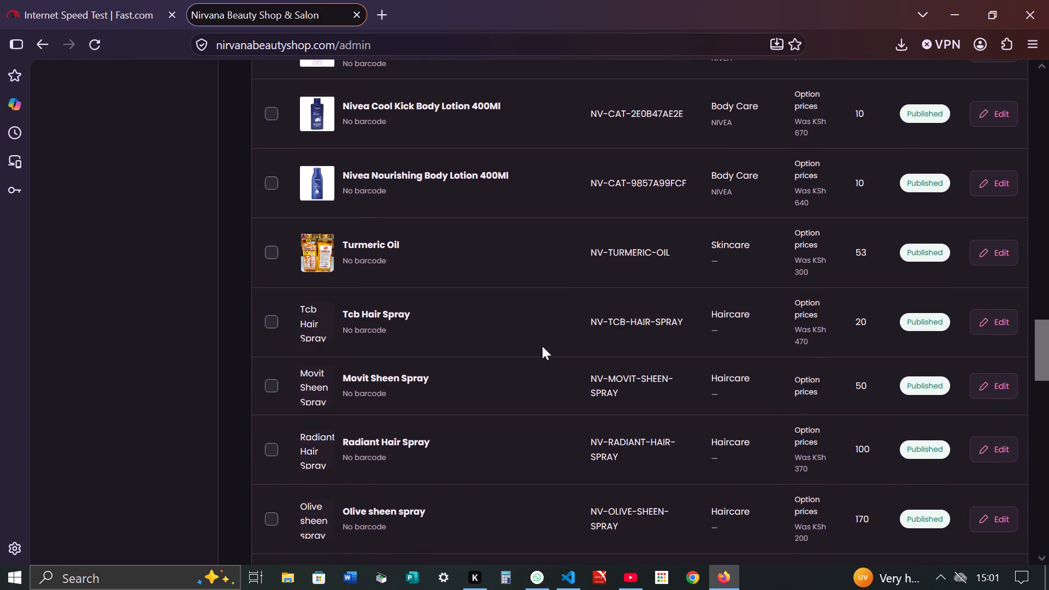
scroll(542, 346, "down", 5)
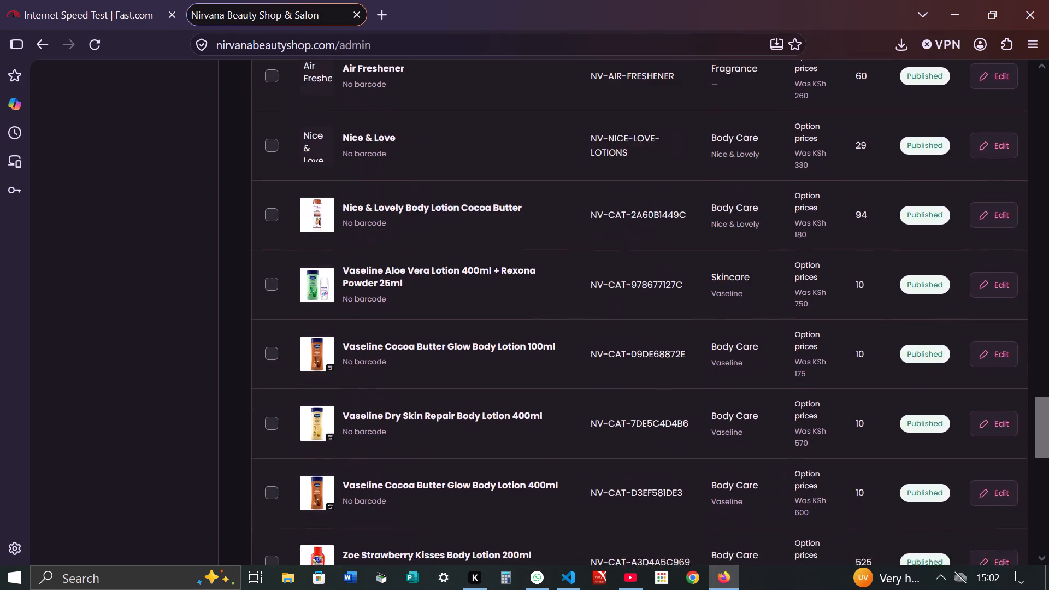
scroll(542, 346, "down", 7)
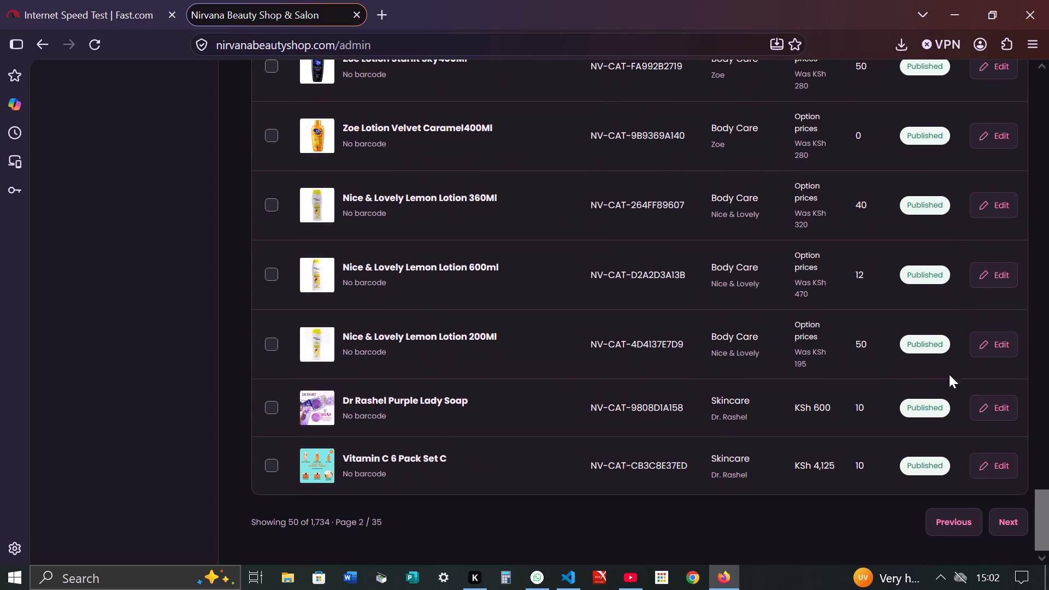
left_click(989, 399)
scroll(674, 351, "down", 8)
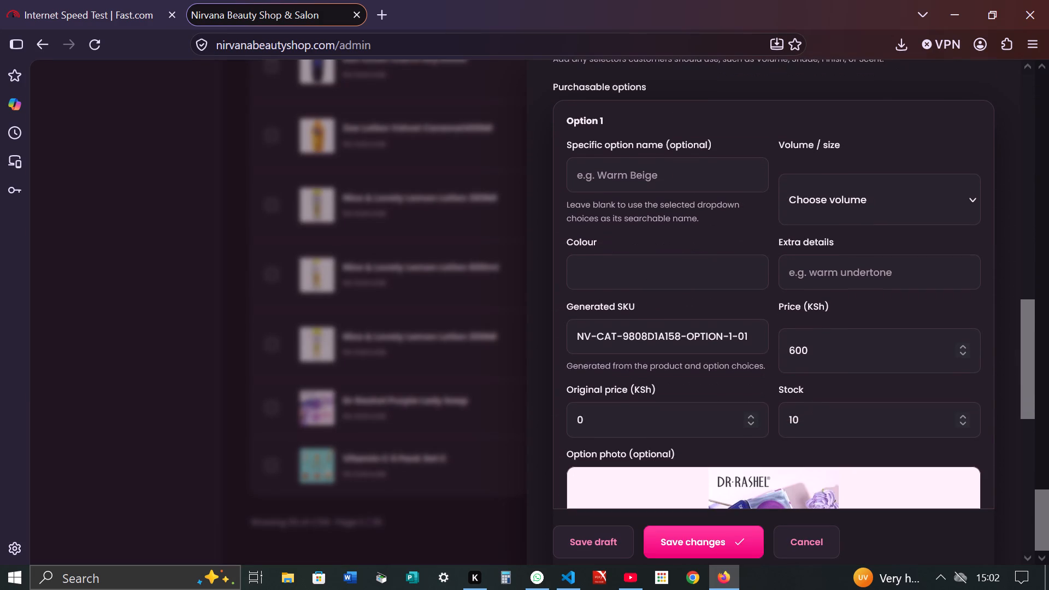
left_click(792, 419)
key("BackSpace")
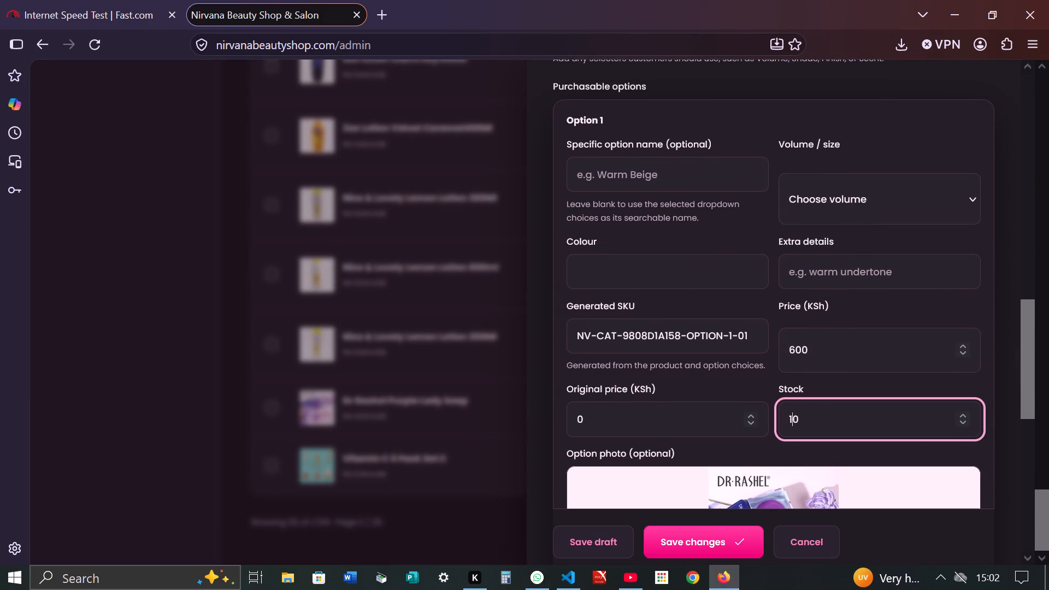
left_click(702, 521)
left_click(700, 524)
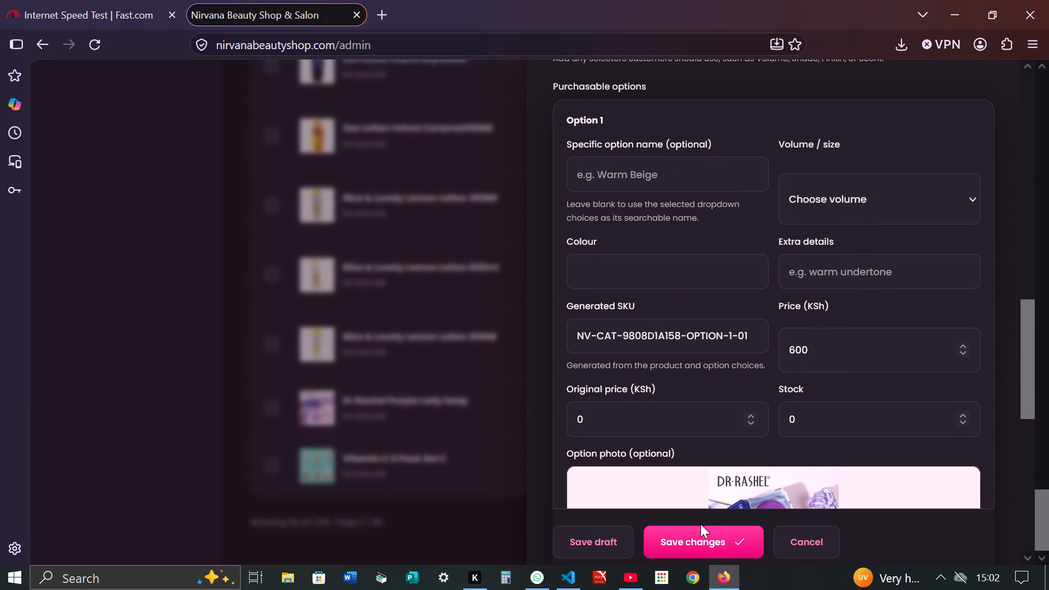
left_click(687, 549)
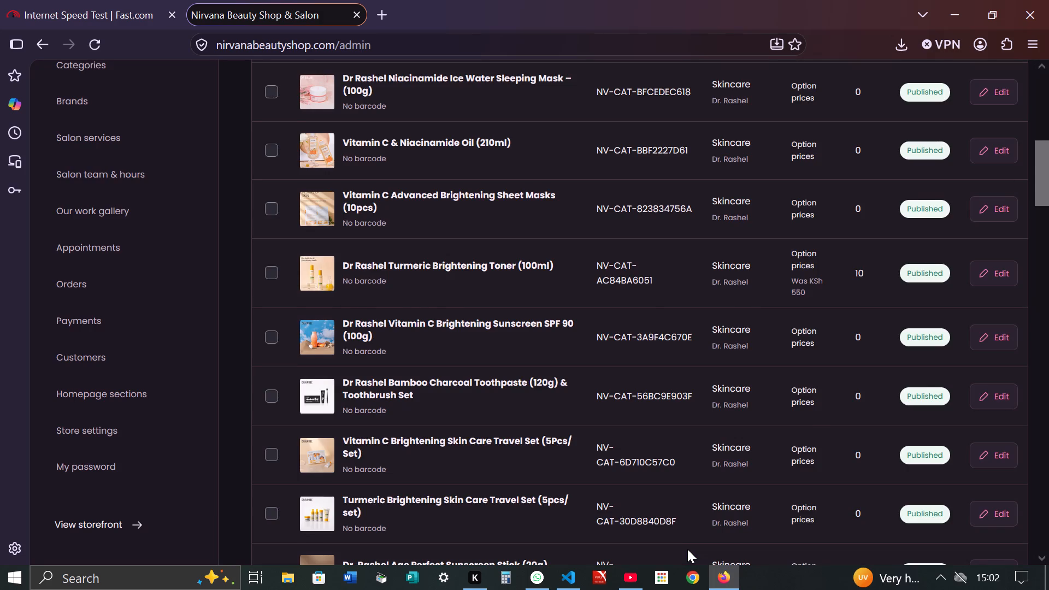
On page 2 of the catalogue, set Option 1's stock to 0 in the Vitamin C 6 Pack Set C record and save the changes.
scroll(687, 549, "down", 16)
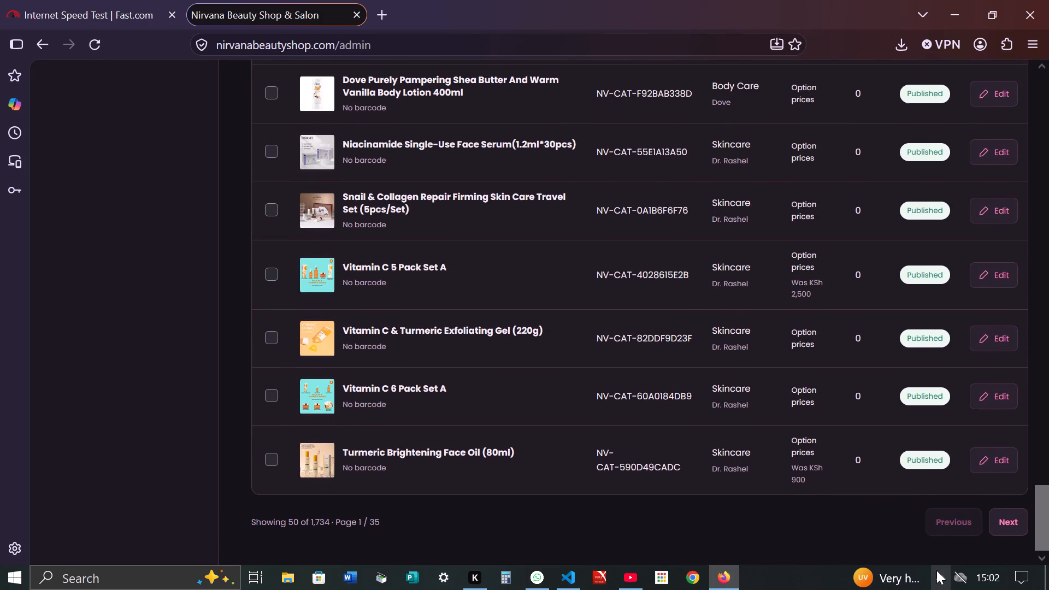
left_click(1018, 518)
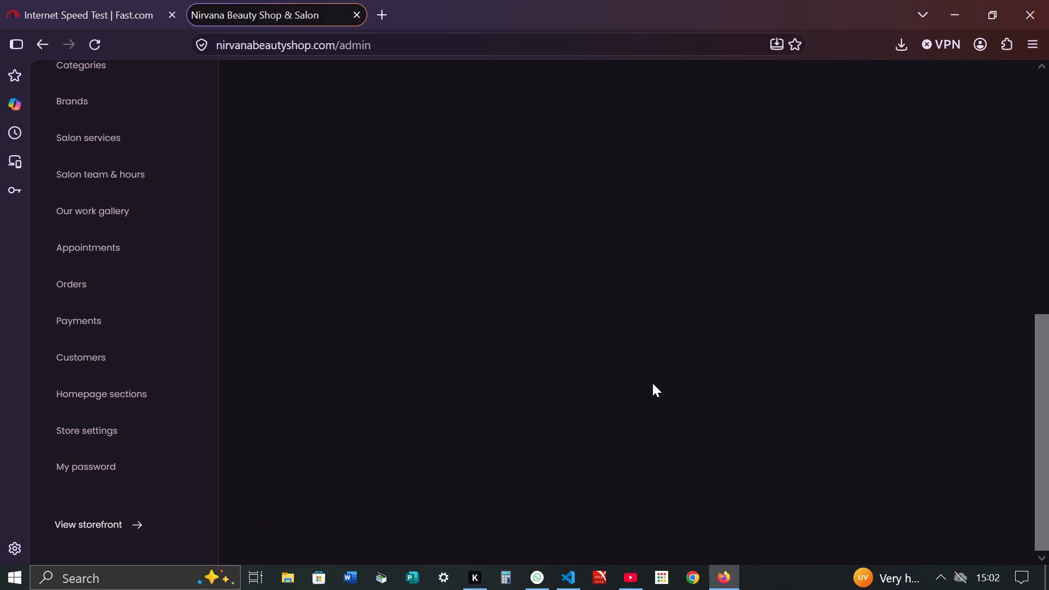
scroll(535, 370, "down", 5)
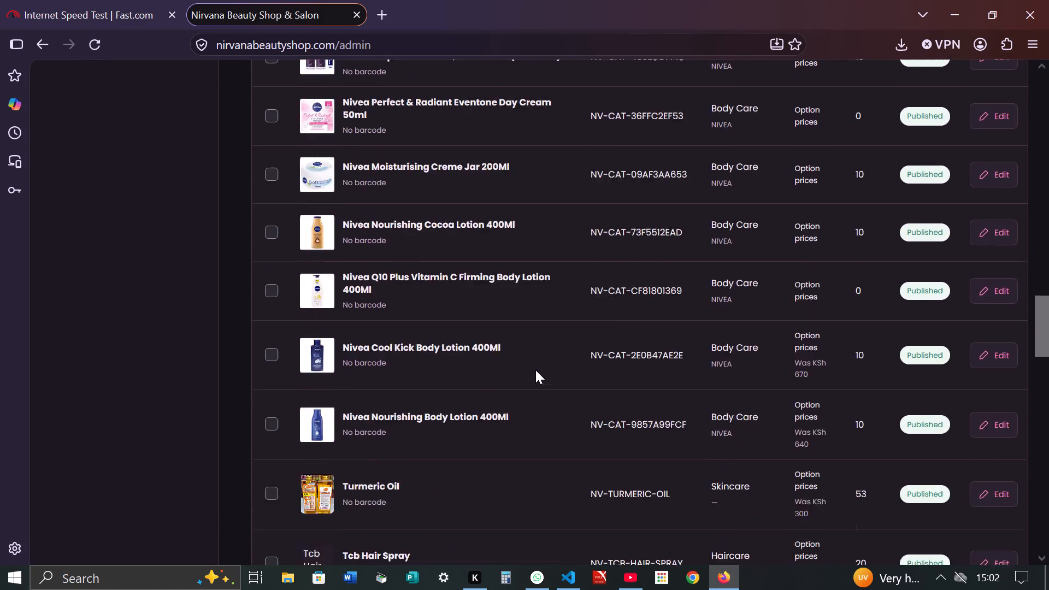
scroll(535, 370, "down", 7)
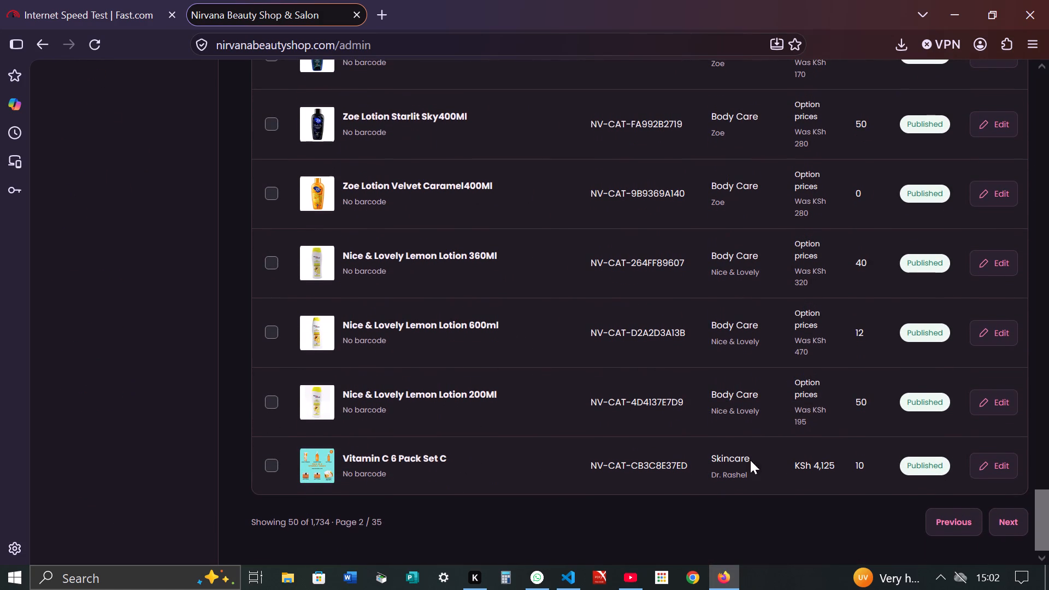
left_click(997, 458)
scroll(759, 399, "down", 3)
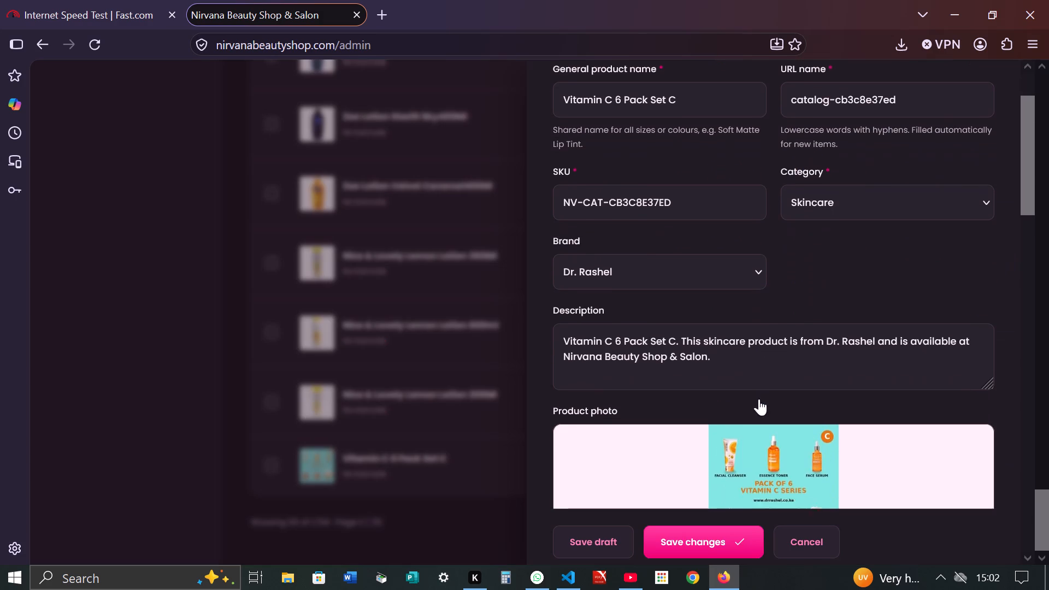
scroll(759, 399, "down", 7)
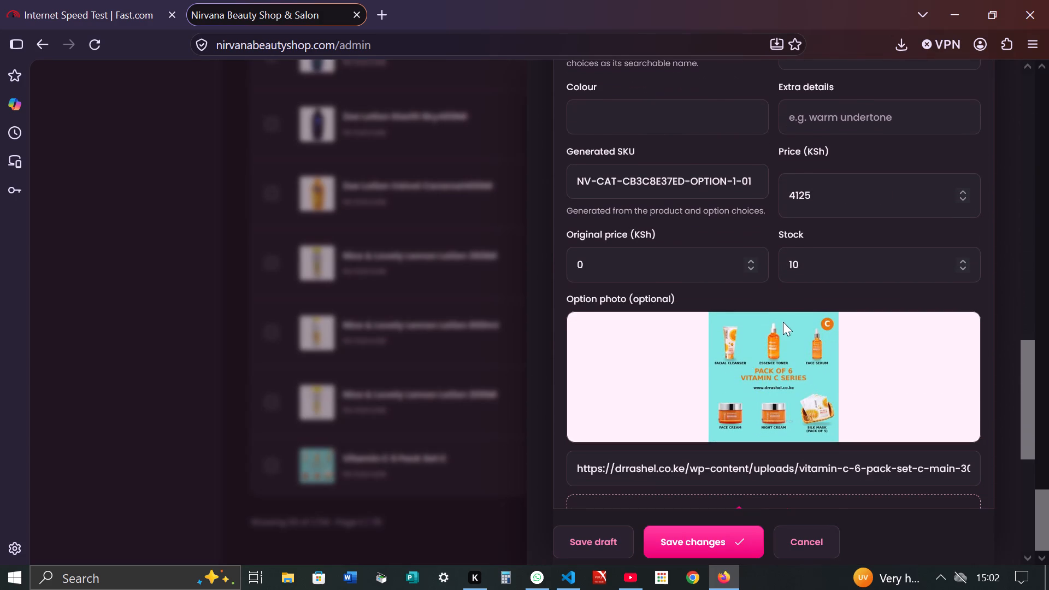
left_click(794, 261)
key("BackSpace")
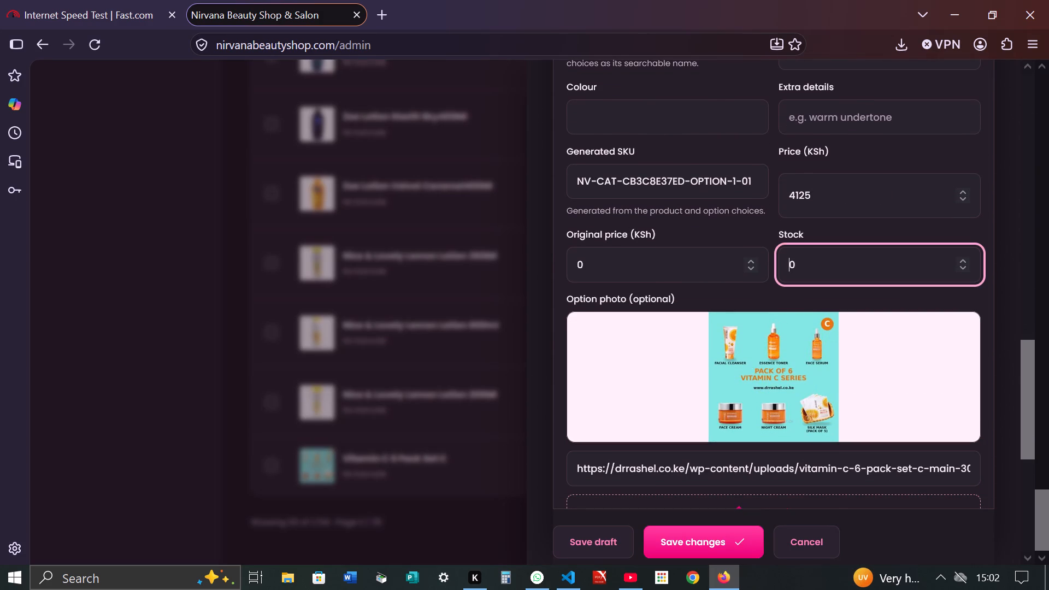
left_click(681, 536)
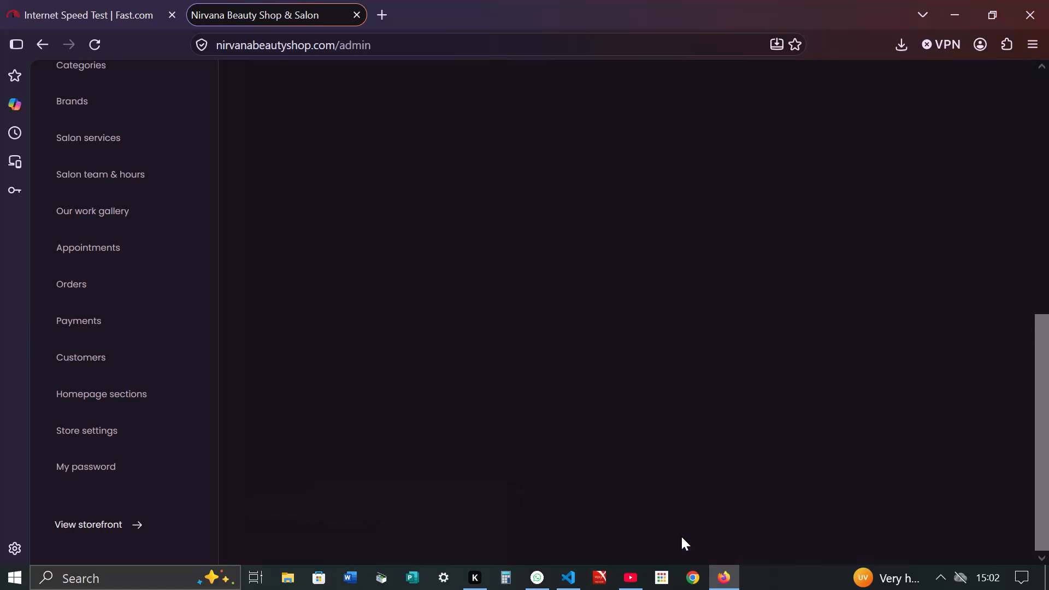
Return to page 2 of the catalogue and review the stock of the products at the start of the list.
scroll(681, 536, "down", 15)
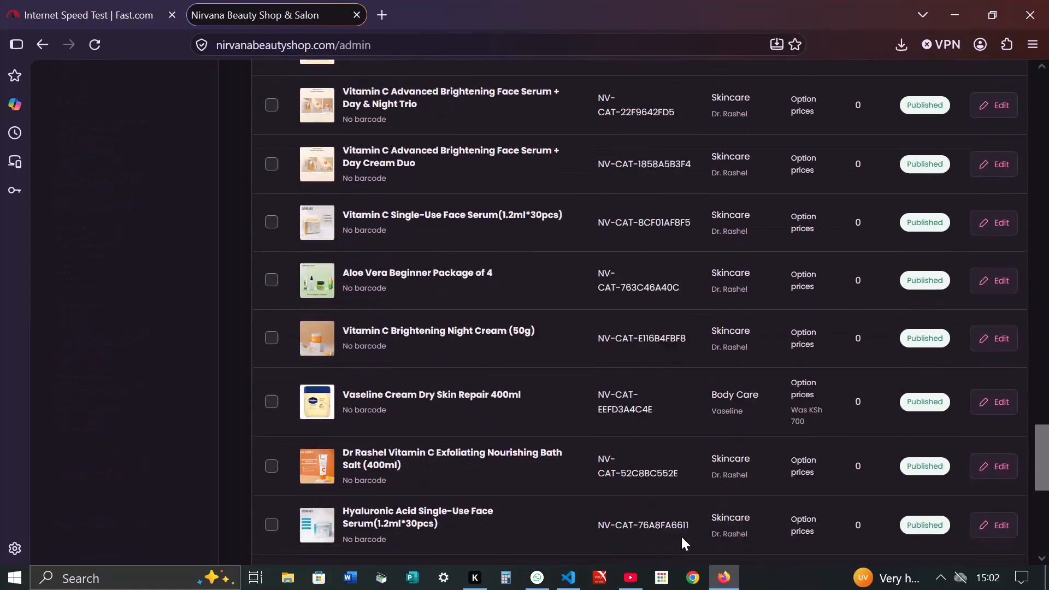
scroll(681, 536, "down", 3)
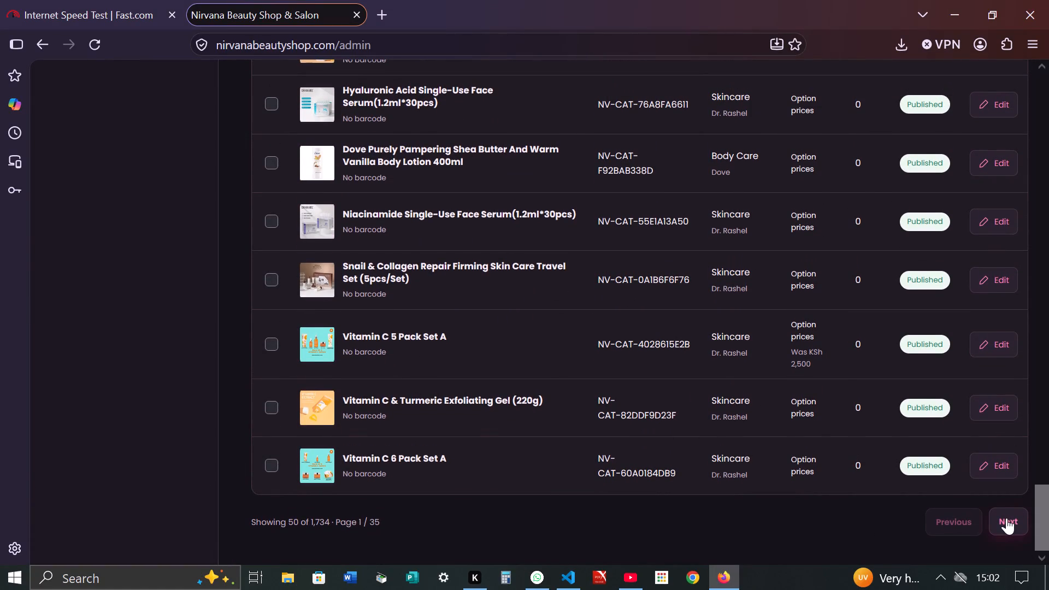
left_click(1006, 518)
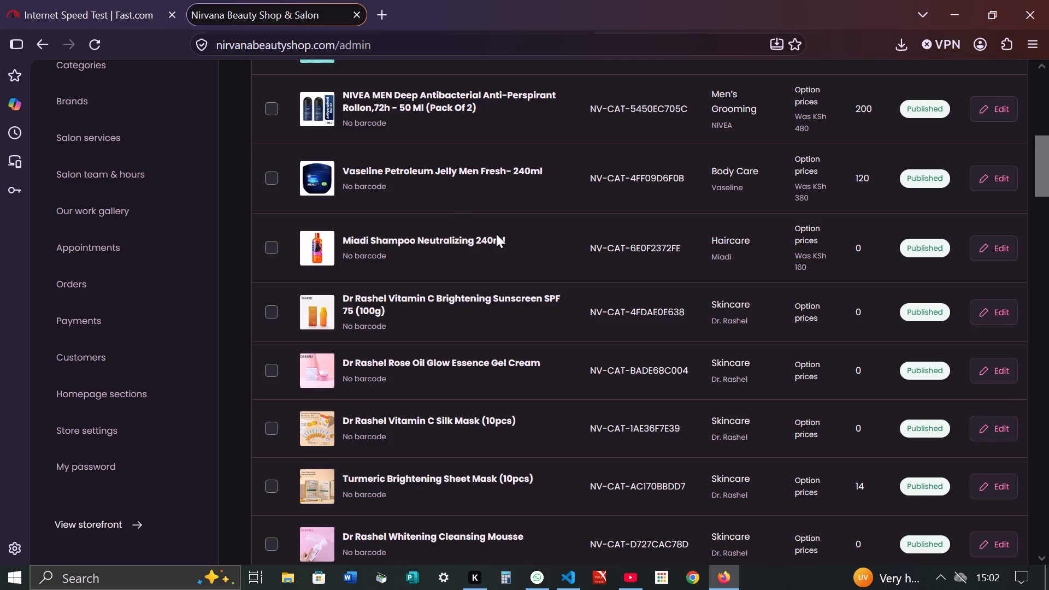
scroll(496, 234, "up", 3)
scroll(496, 234, "down", 5)
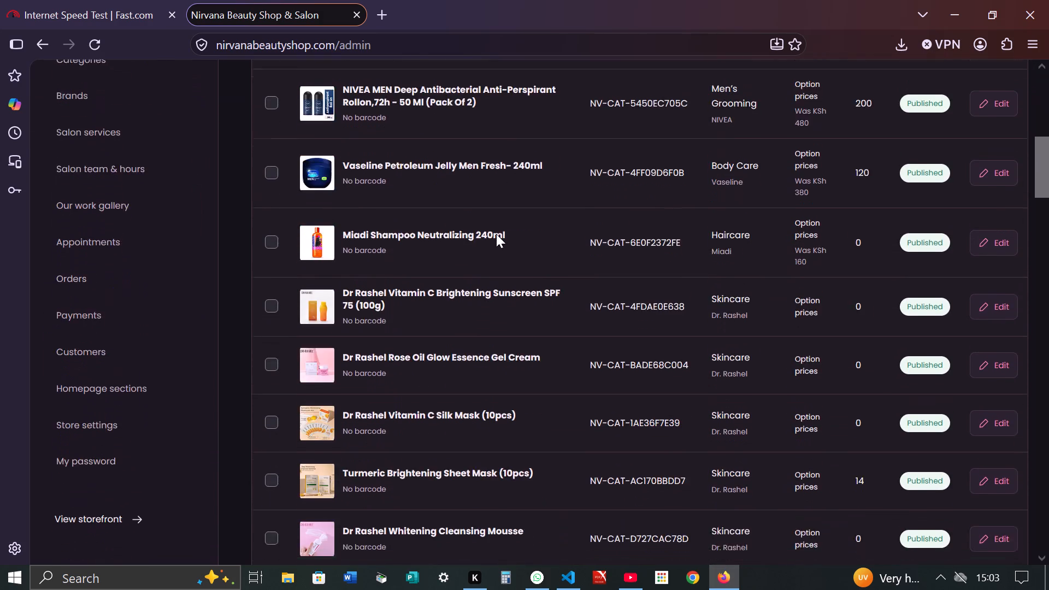
scroll(496, 234, "up", 2)
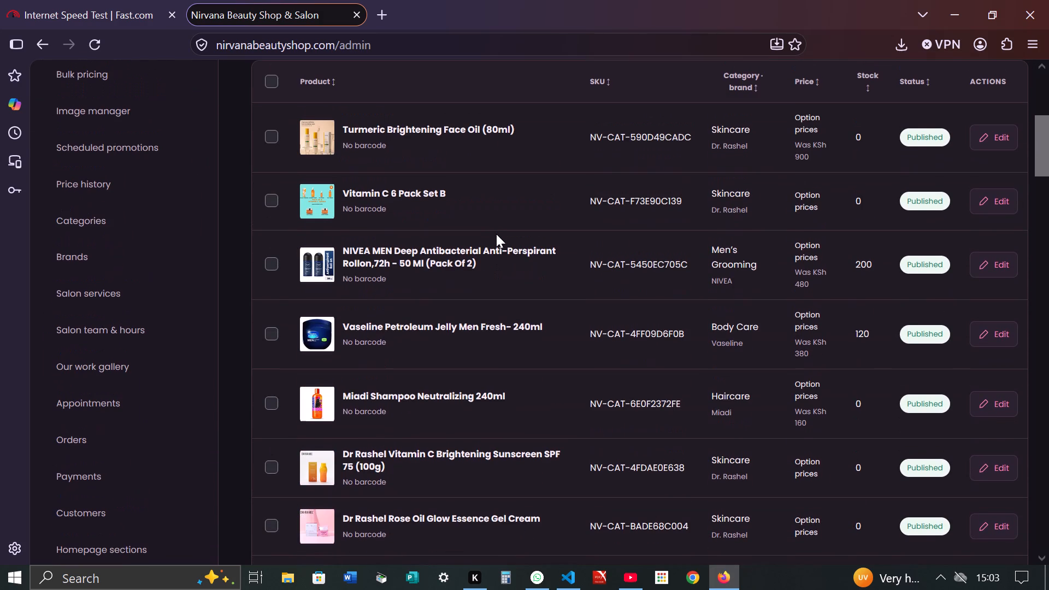
scroll(496, 234, "up", 1)
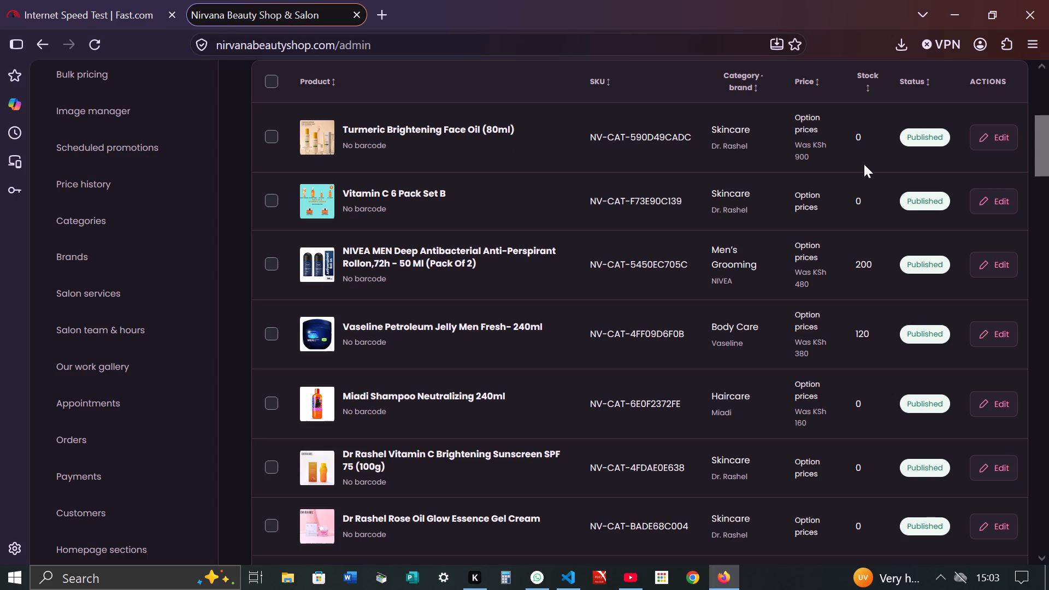
Check Option 1's price and stock in the Turmeric Brightening Face Oil (80ml) record and save the record.
left_click(989, 135)
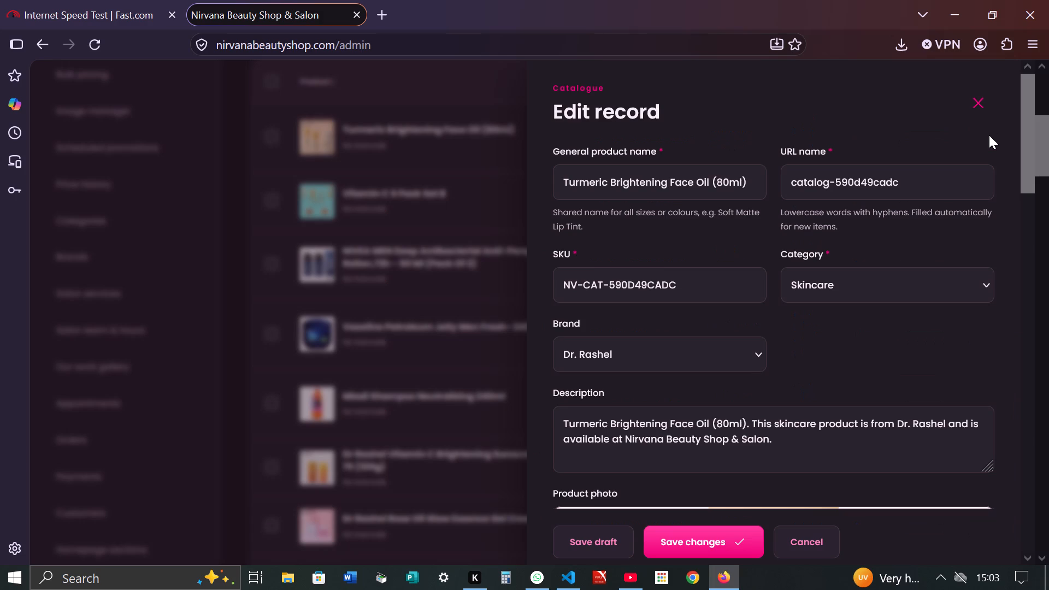
scroll(747, 376, "down", 3)
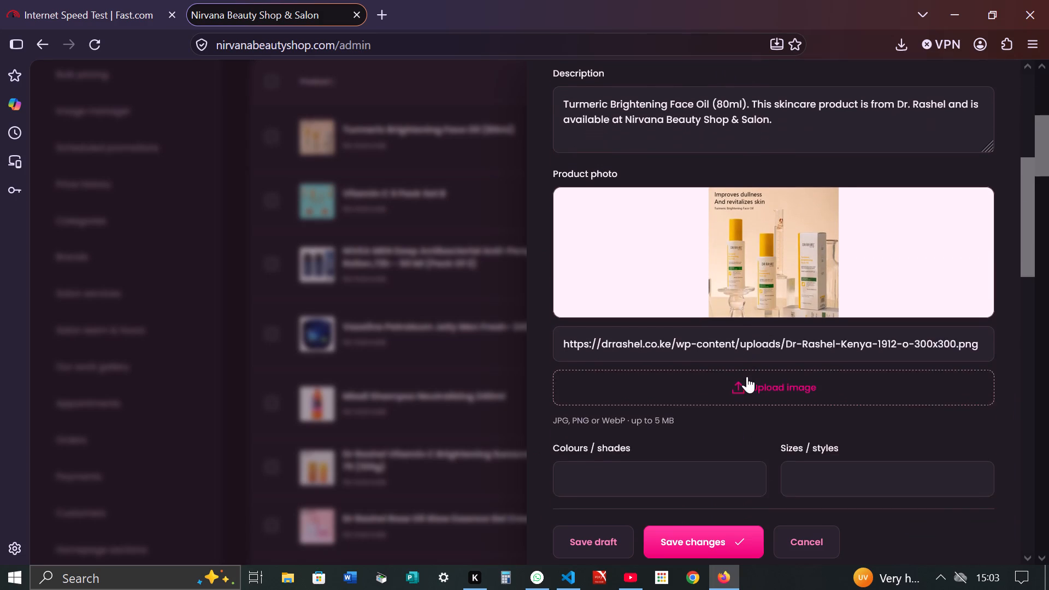
scroll(747, 376, "down", 6)
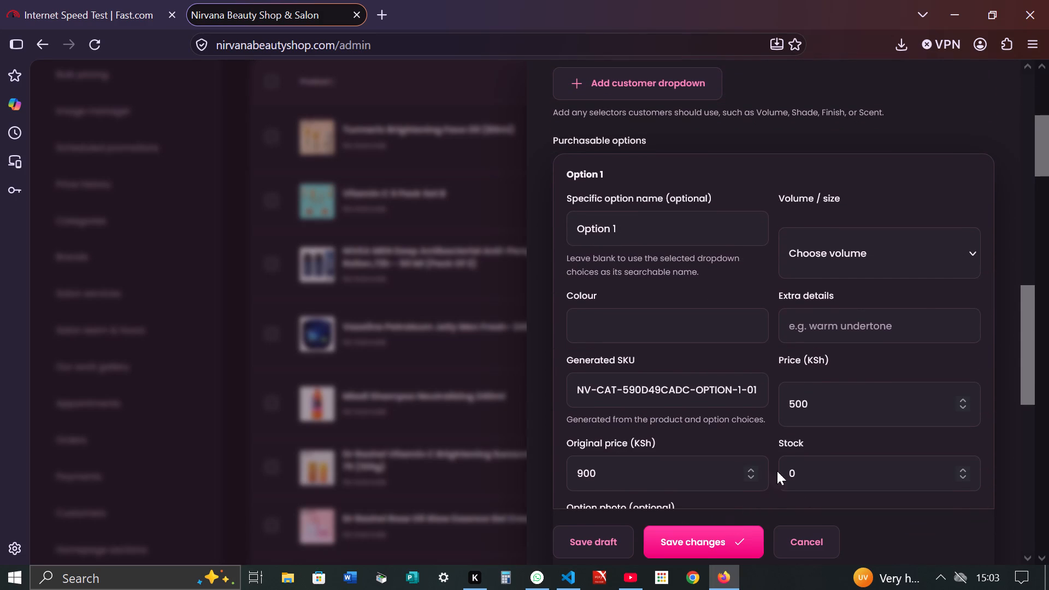
left_click(729, 542)
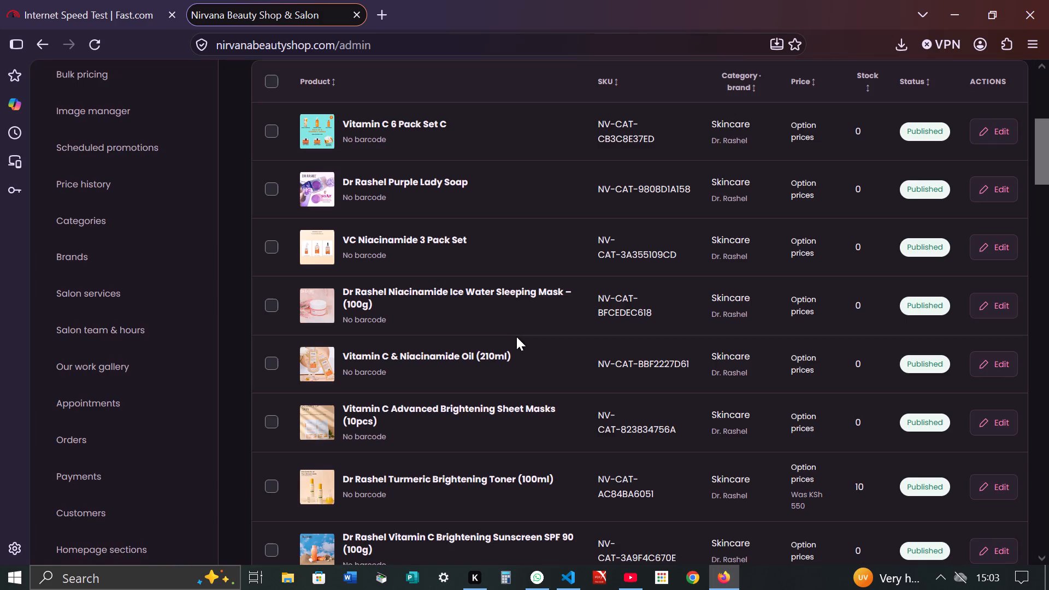
Return to page 2 of the catalogue and examine the stock of its listed products from the top down.
scroll(516, 337, "down", 10)
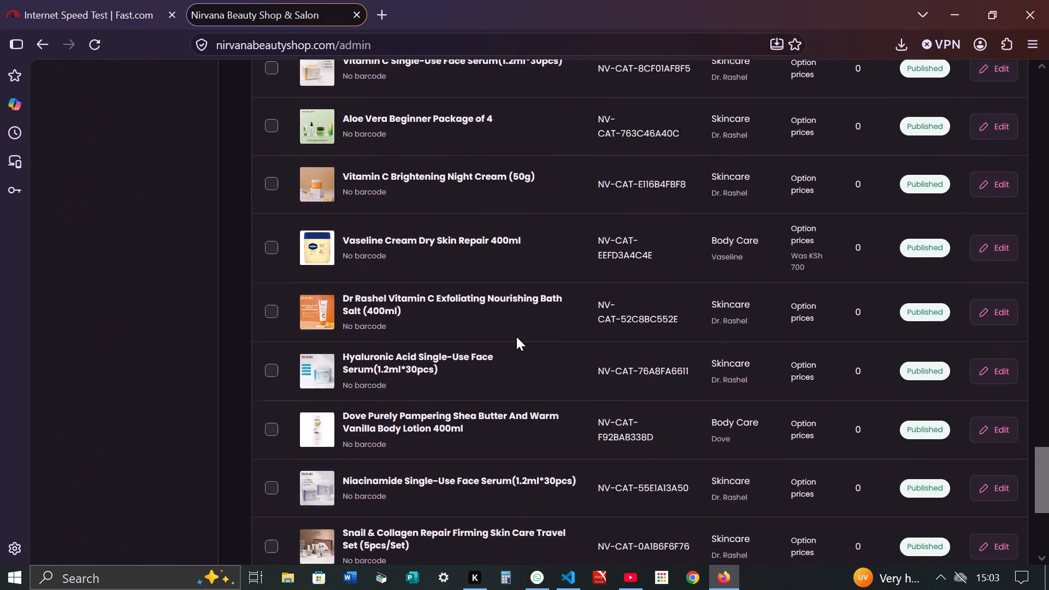
scroll(516, 337, "down", 4)
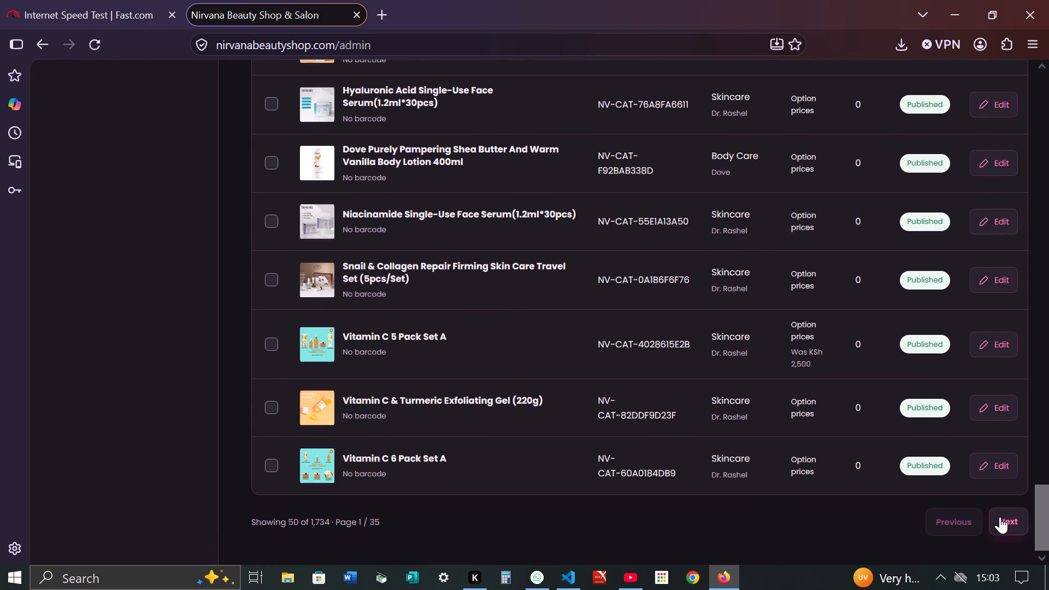
left_click(1000, 517)
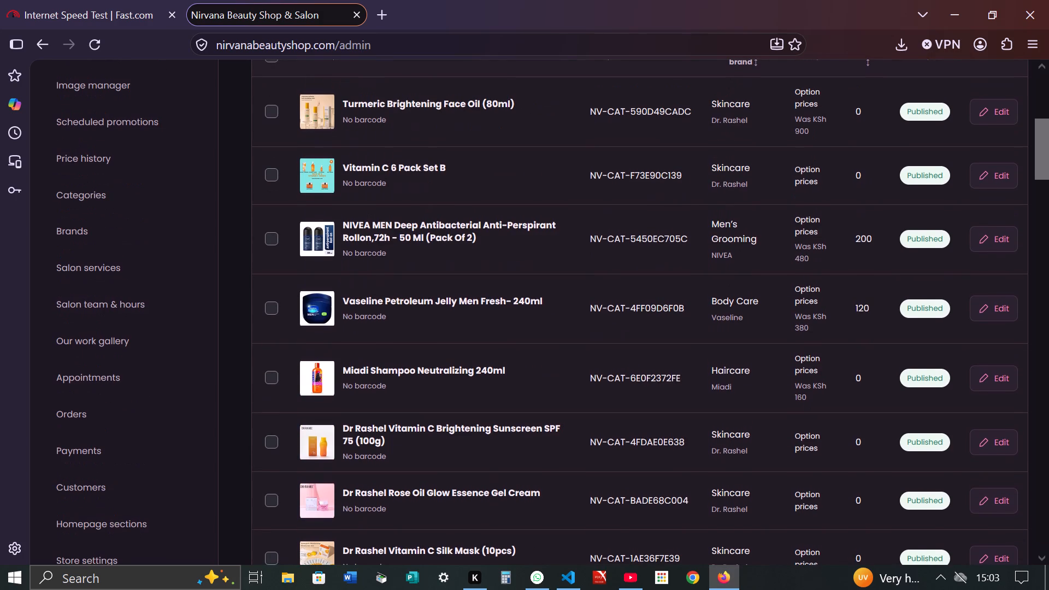
scroll(796, 361, "down", 1)
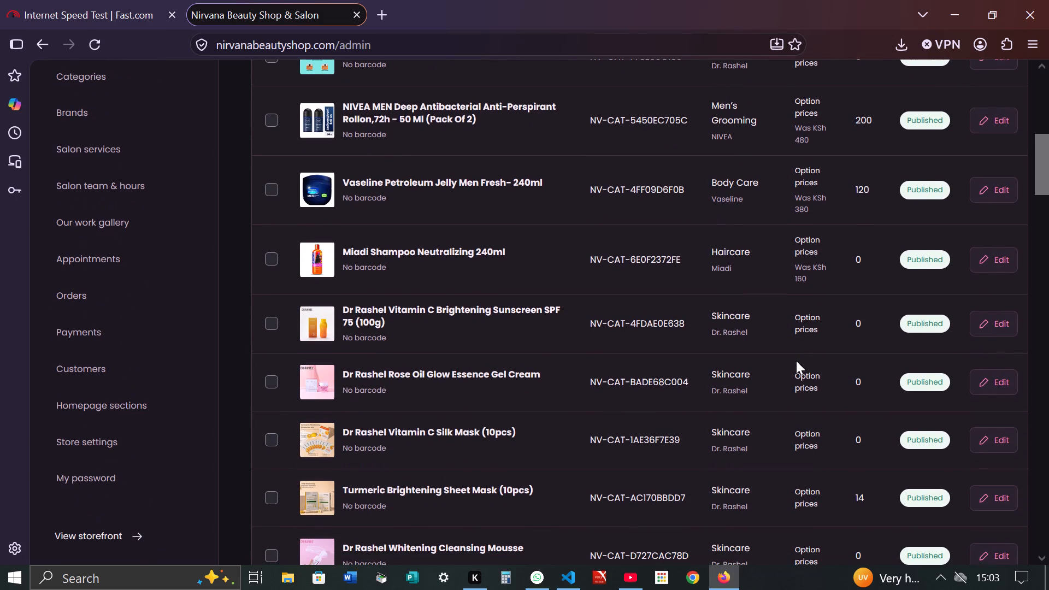
scroll(796, 361, "down", 3)
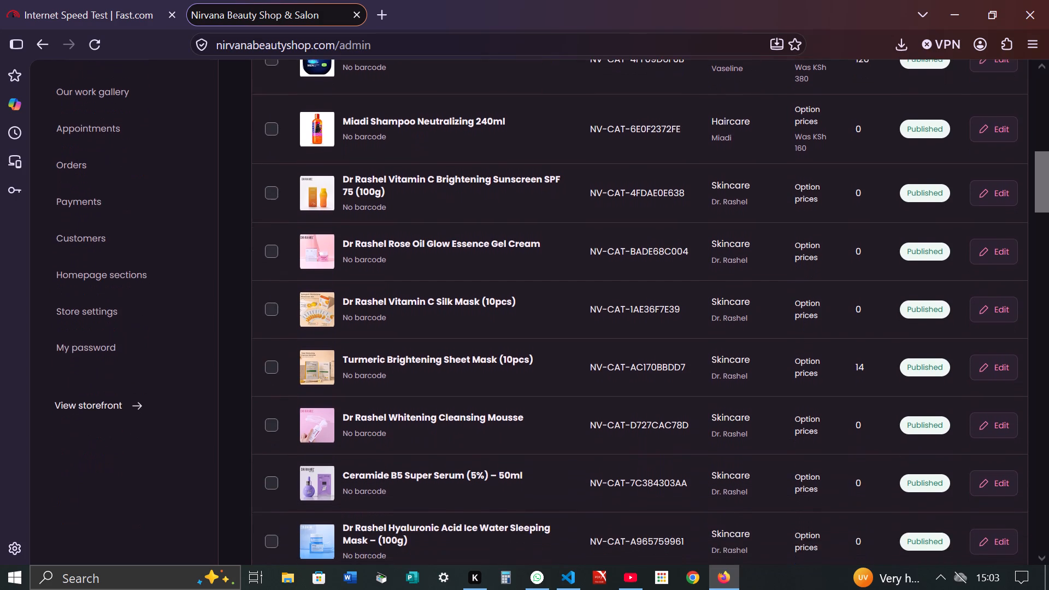
scroll(796, 361, "down", 2)
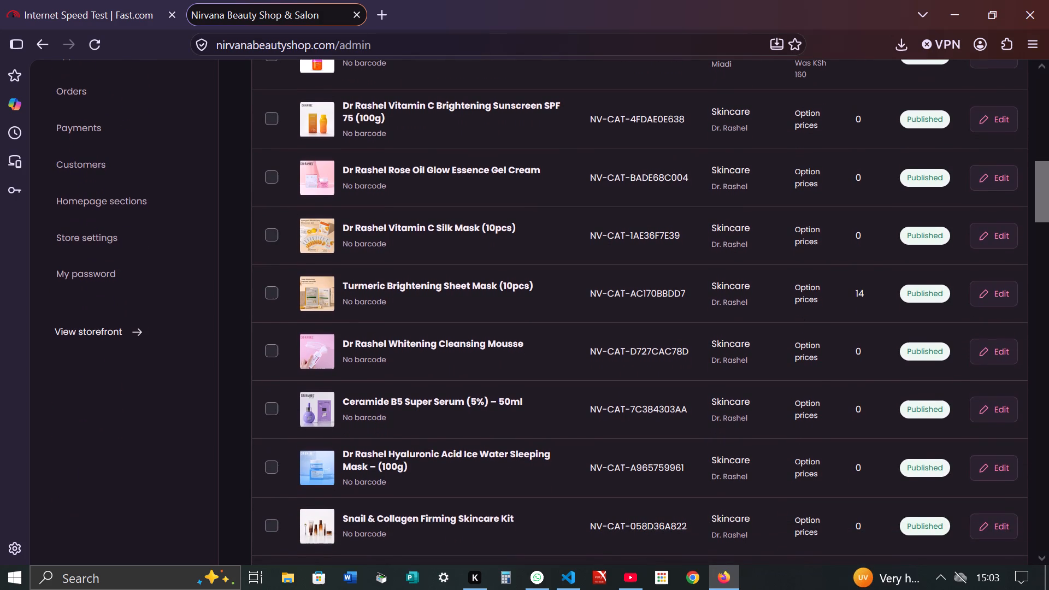
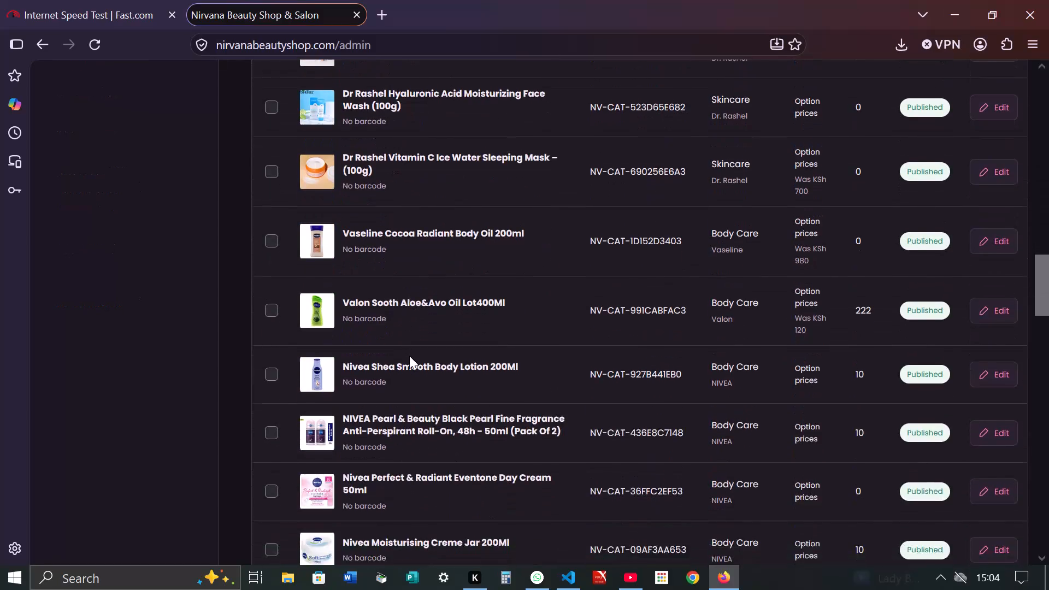
On page 2 of the catalogue, set Option 1's stock to 0 in the Turmeric Brightening Sheet Mask (10pcs) record and save the changes.
scroll(409, 356, "down", 1)
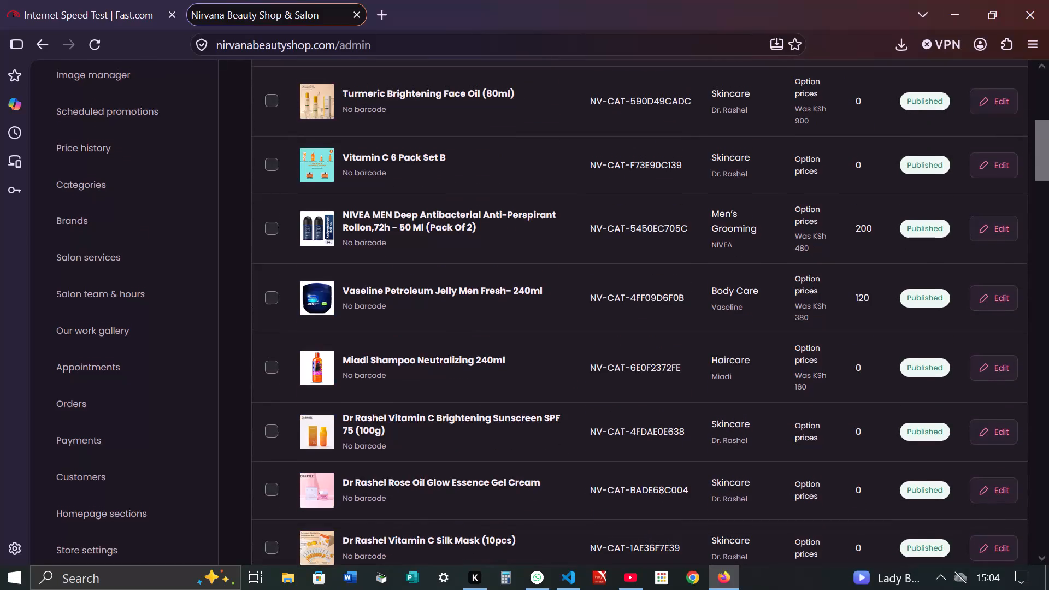
scroll(409, 356, "down", 2)
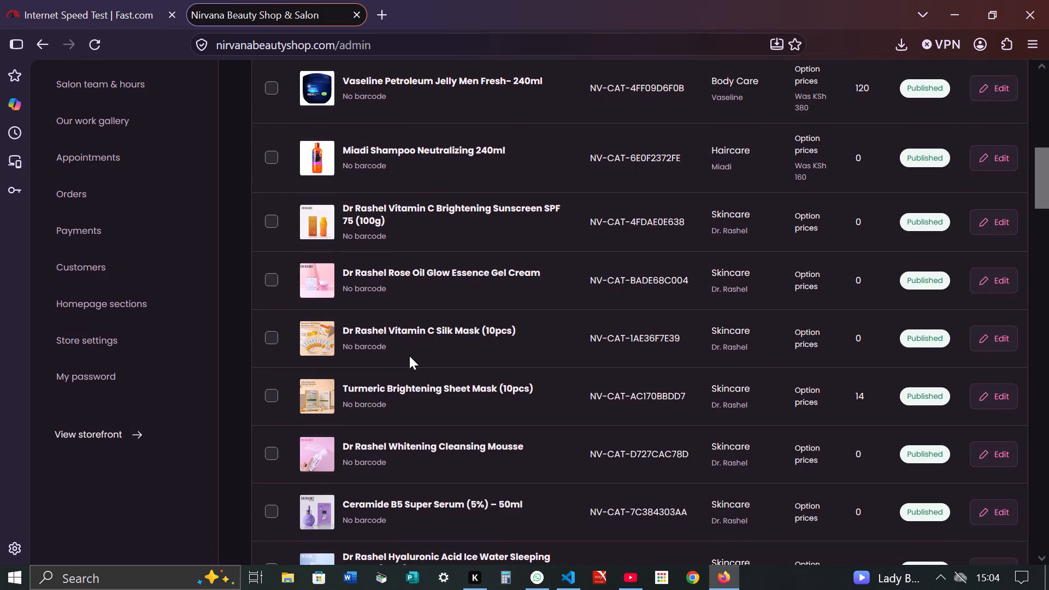
scroll(409, 356, "down", 1)
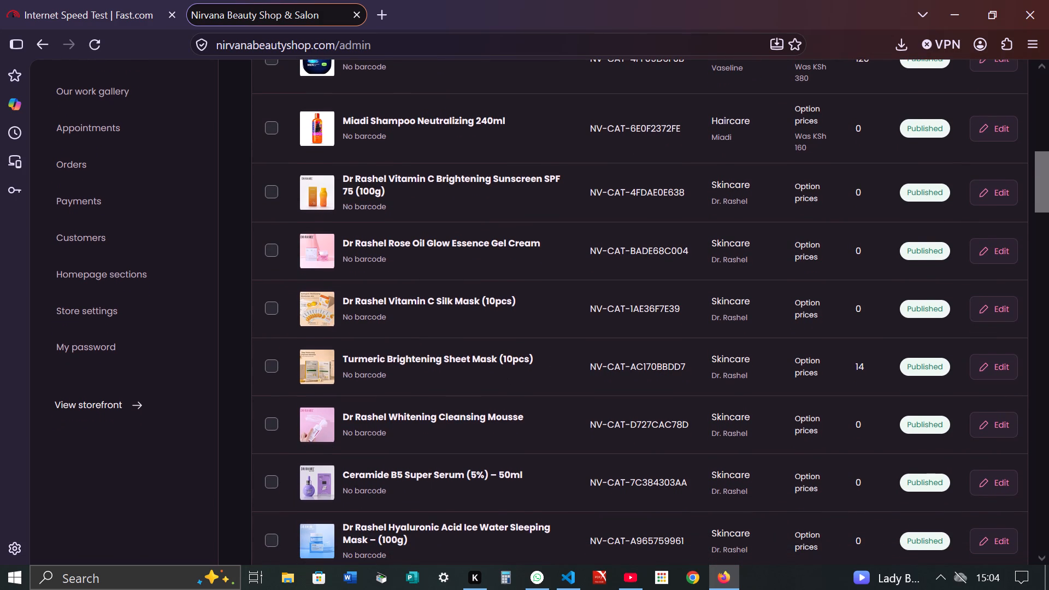
left_click(982, 367)
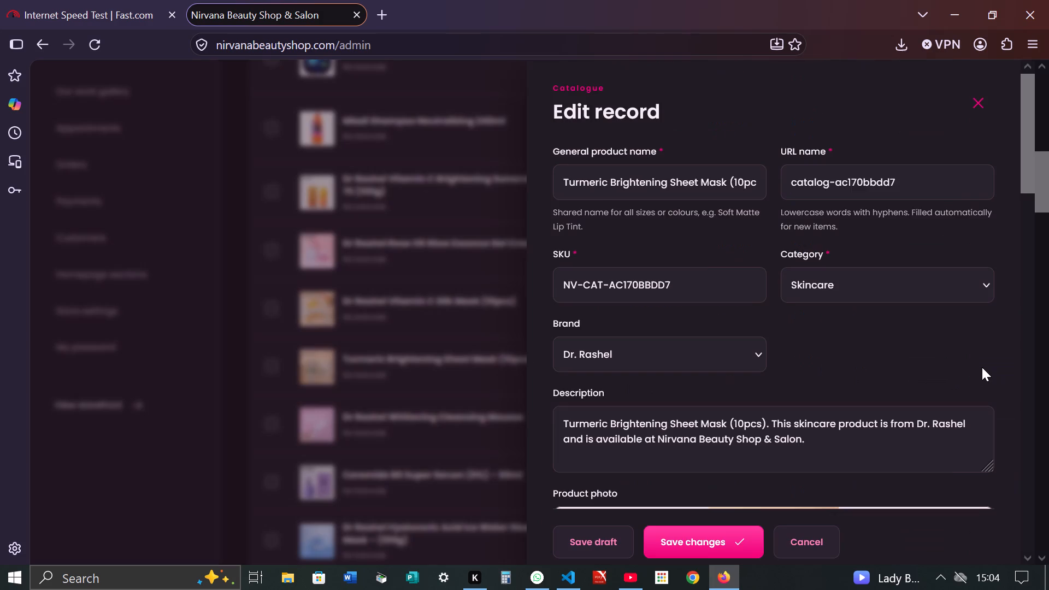
scroll(733, 334, "down", 4)
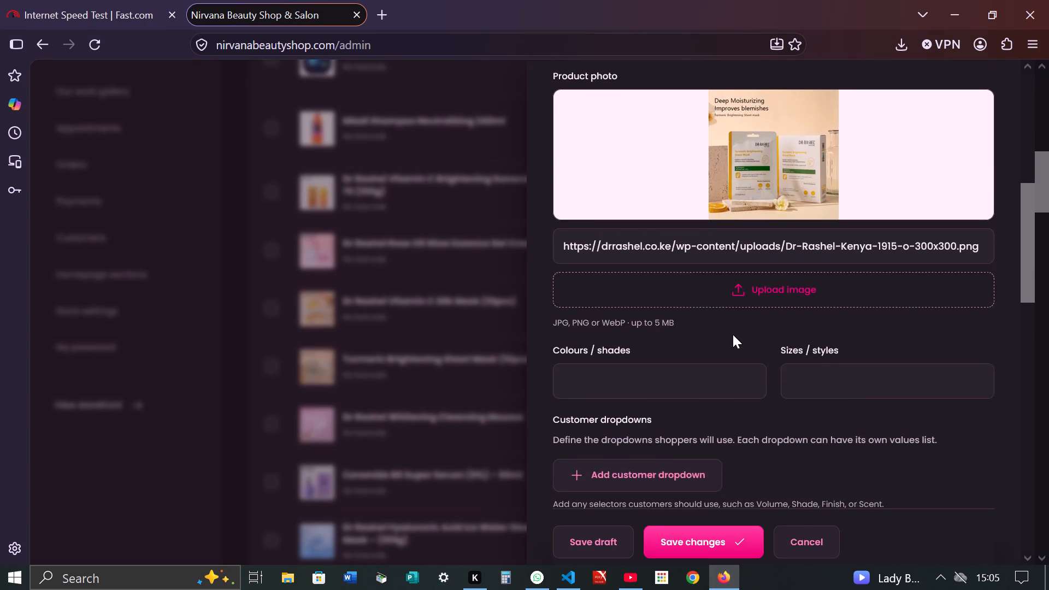
scroll(733, 334, "down", 5)
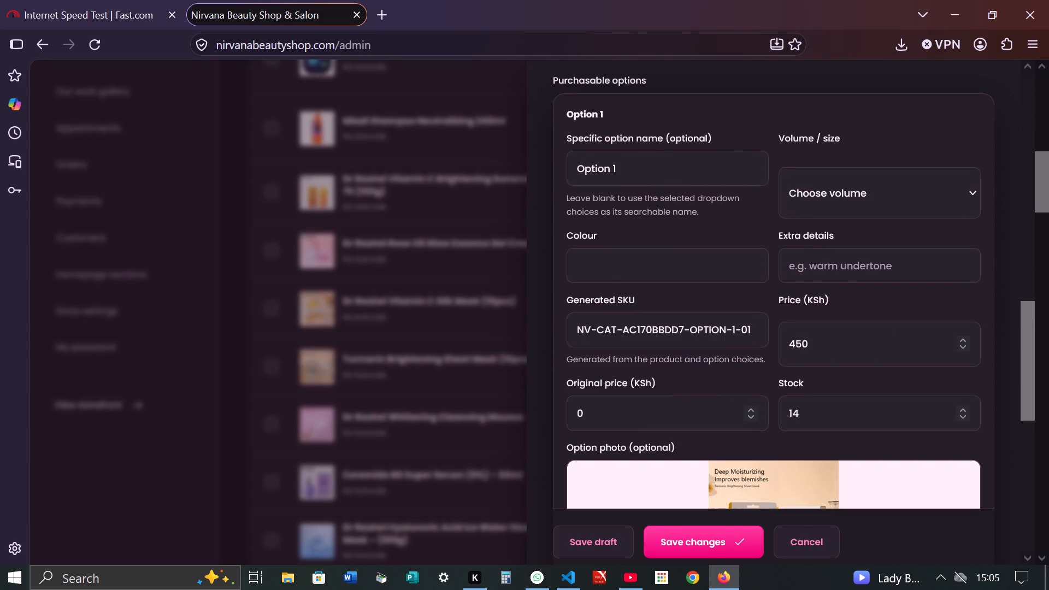
left_click(808, 423)
key("BackSpace")
key("BackSpace")
key("BackSpace")
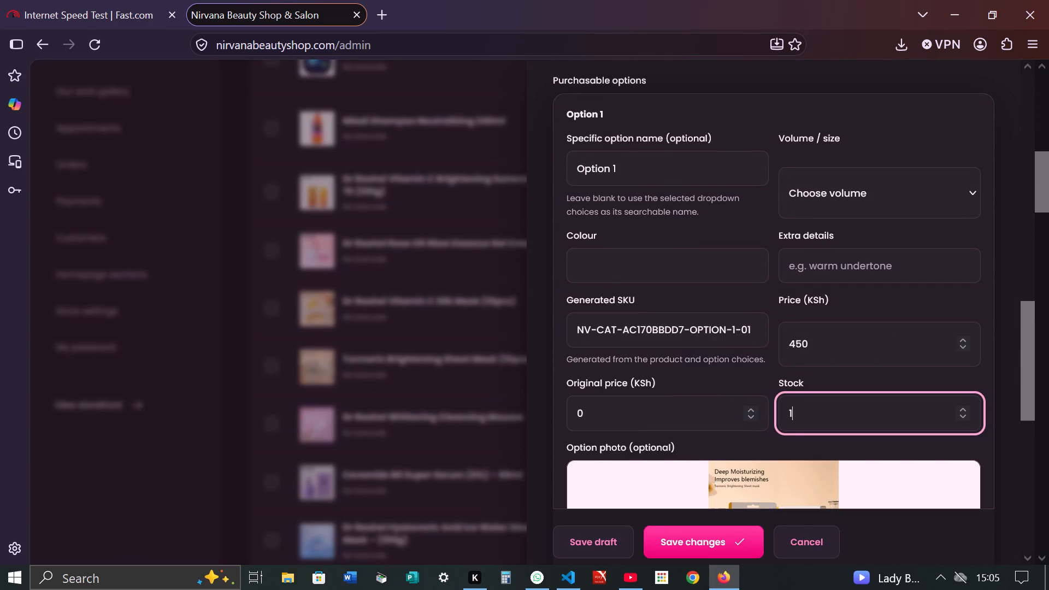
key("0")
left_click(654, 548)
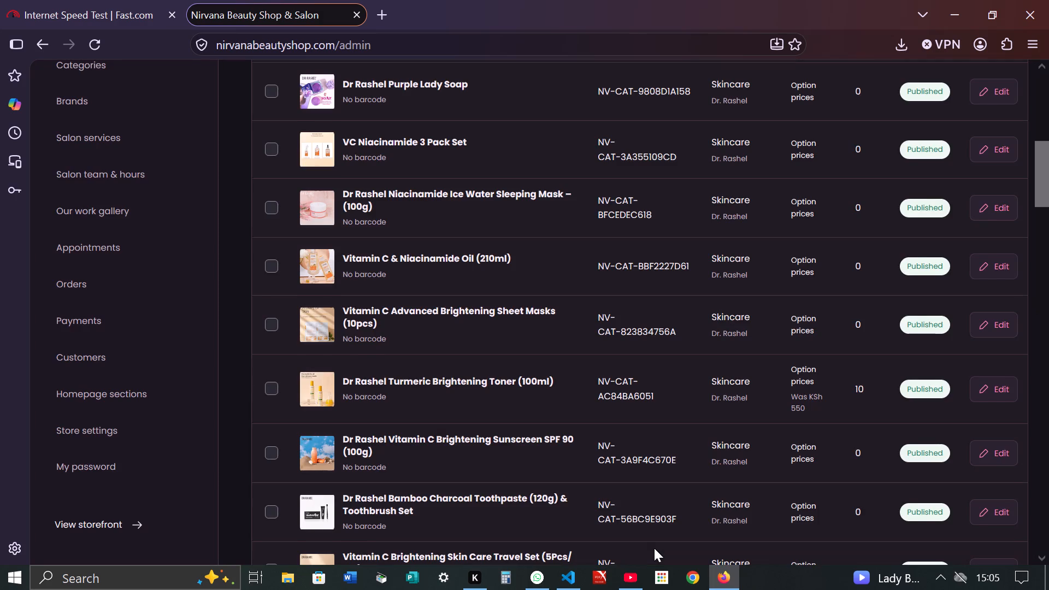
Go to the end of the catalogue's first page to return to page 2 of the product list.
scroll(654, 548, "down", 8)
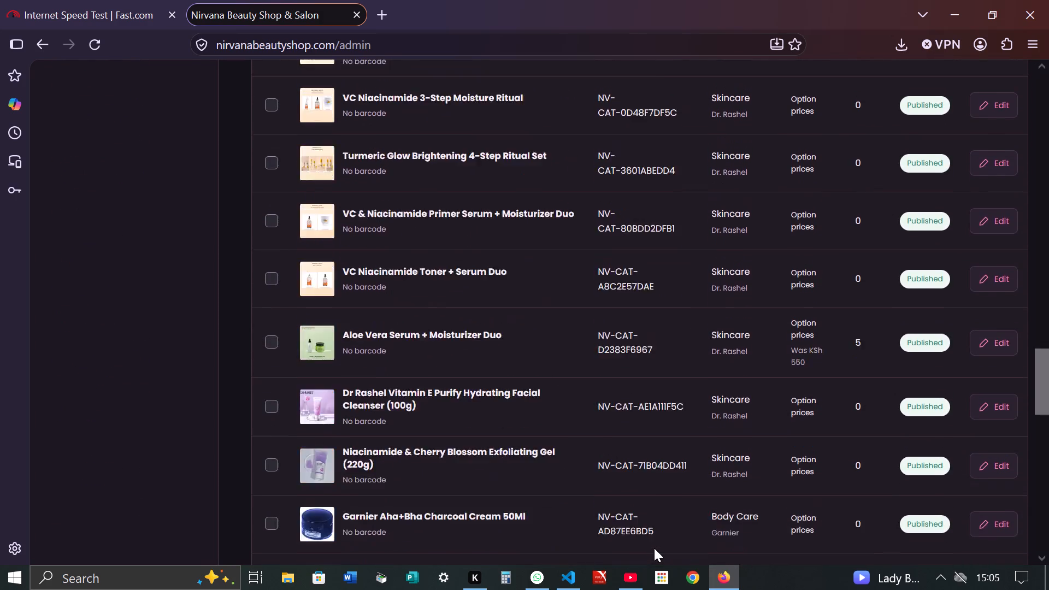
scroll(654, 548, "down", 4)
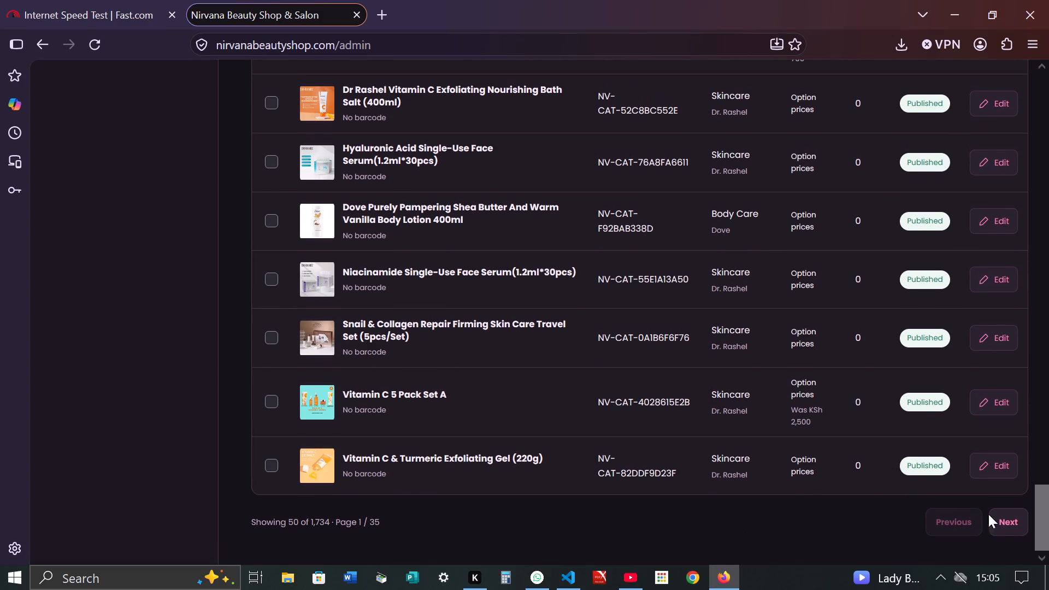
Return to page 2 of the catalogue and examine the stock of its products down to Vaseline Cocoa Radiant Body Oil 200ml.
left_click(1000, 521)
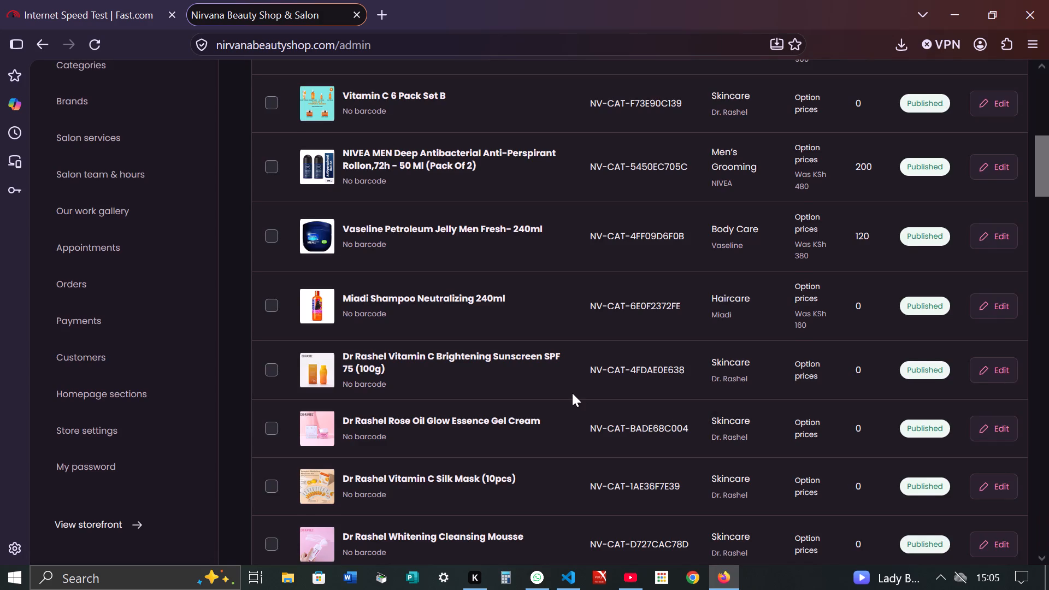
scroll(572, 393, "down", 2)
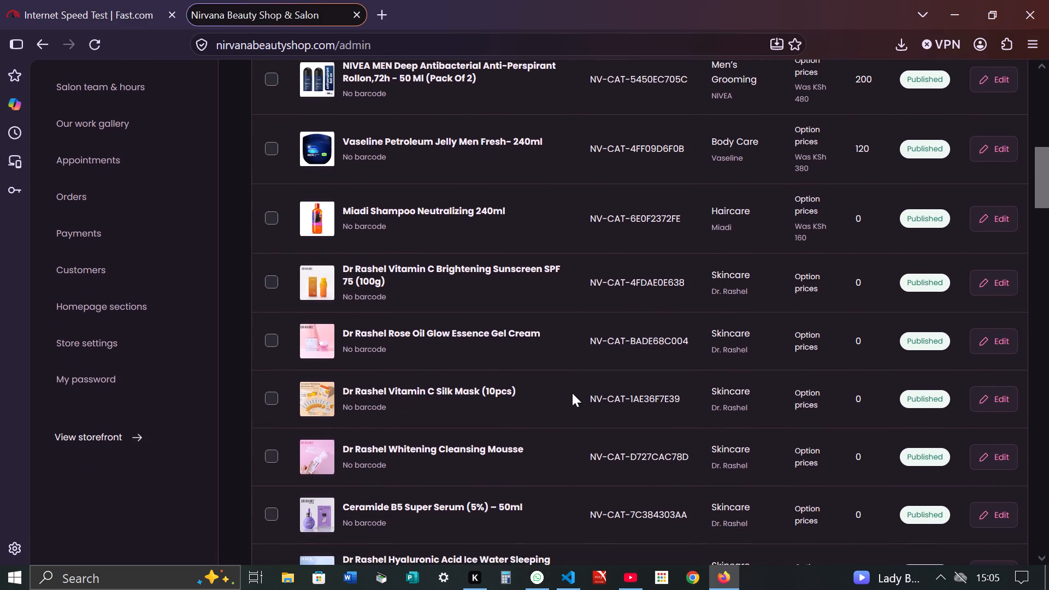
scroll(572, 393, "down", 1)
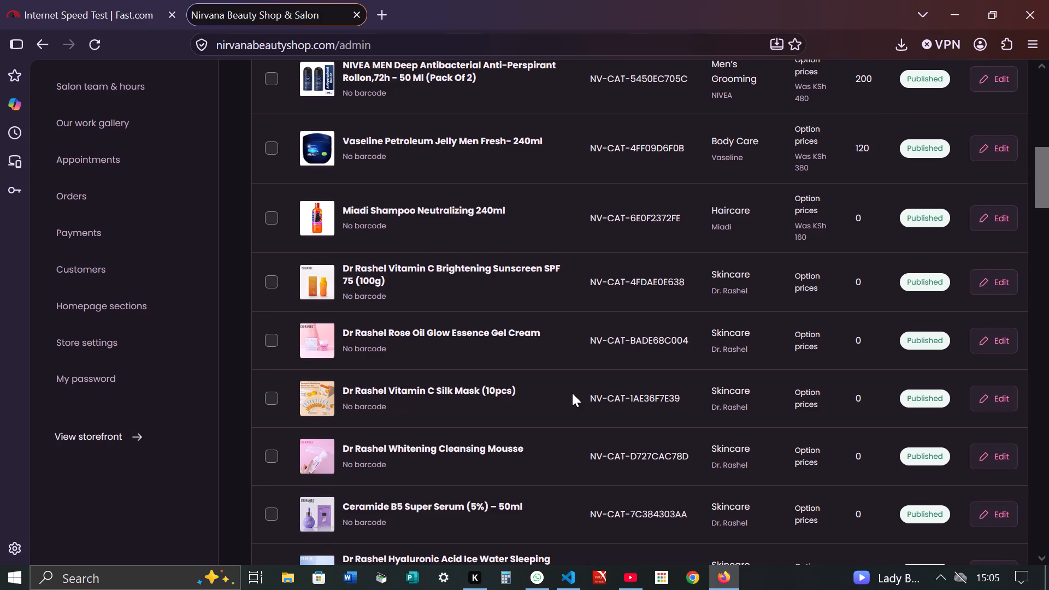
scroll(572, 393, "down", 1)
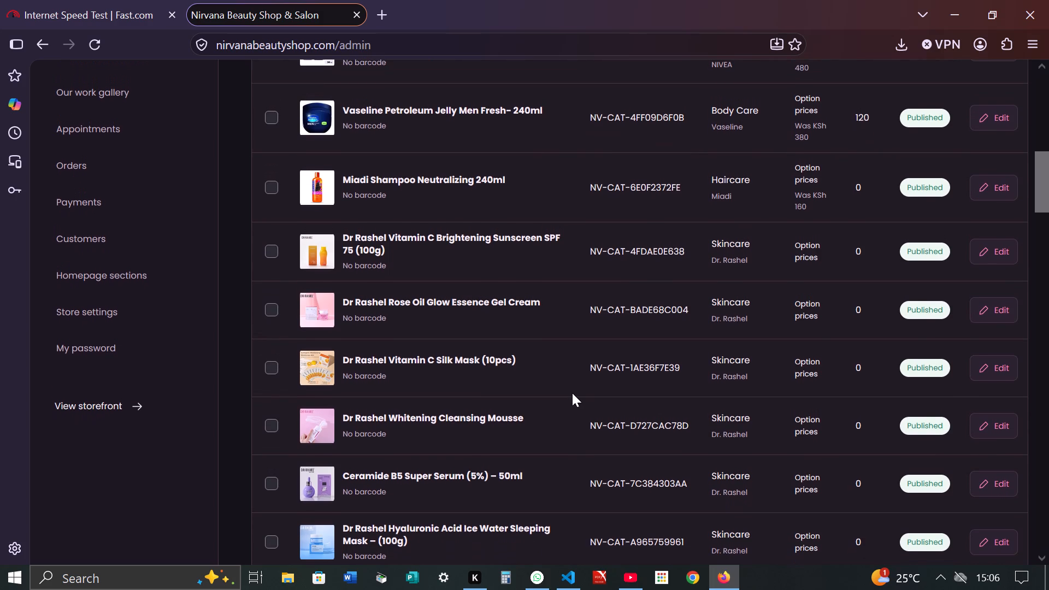
scroll(572, 393, "down", 1)
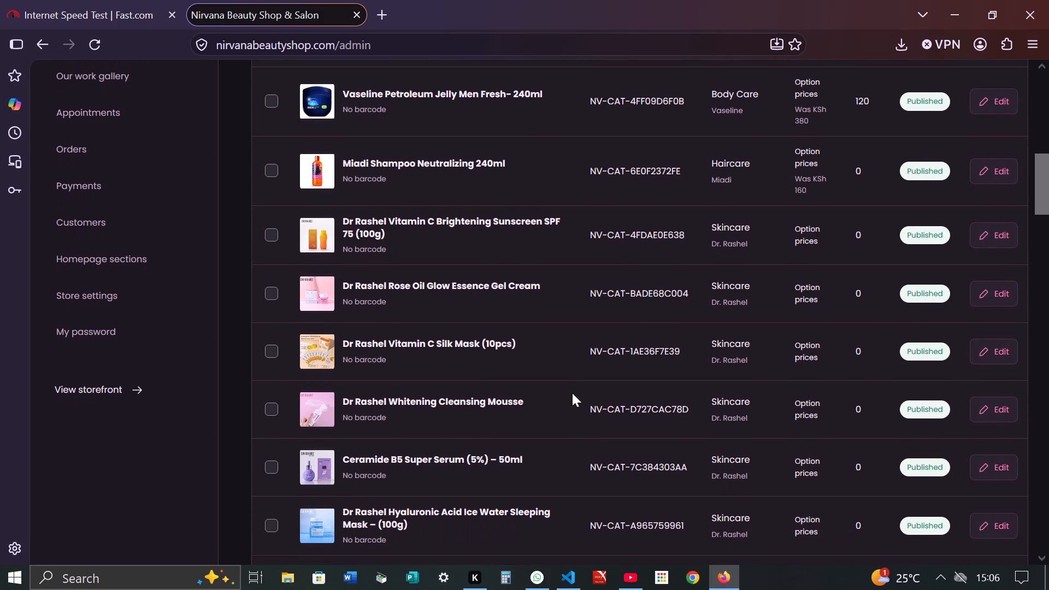
scroll(572, 393, "down", 2)
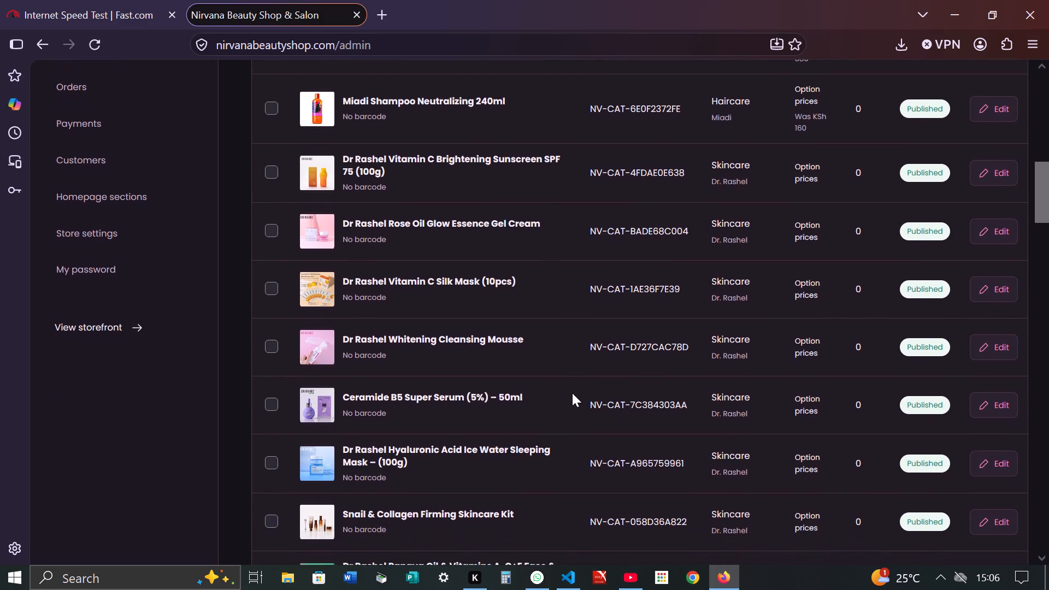
scroll(572, 393, "down", 1)
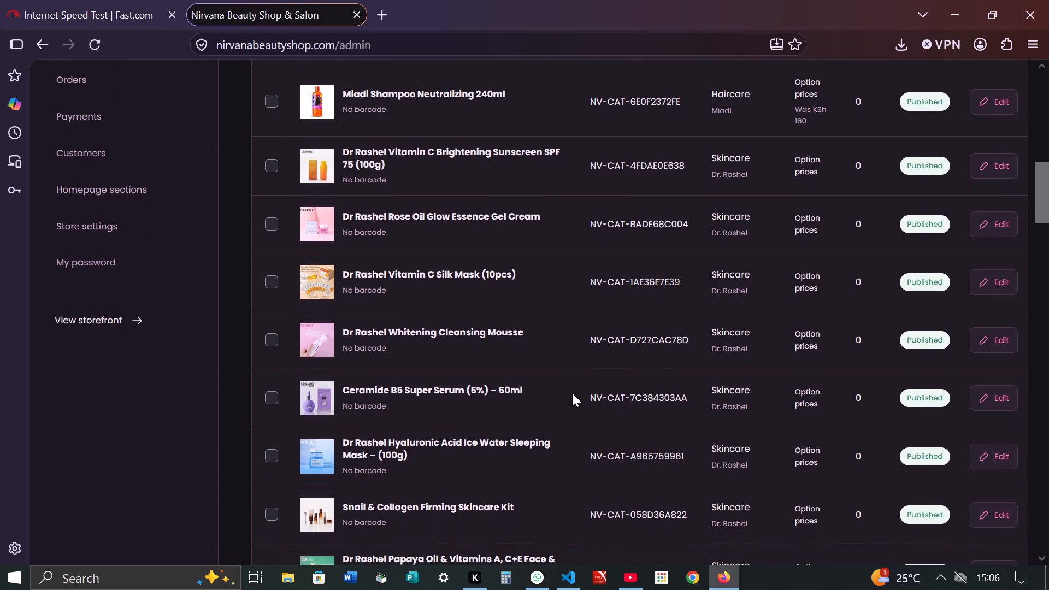
scroll(572, 393, "down", 1)
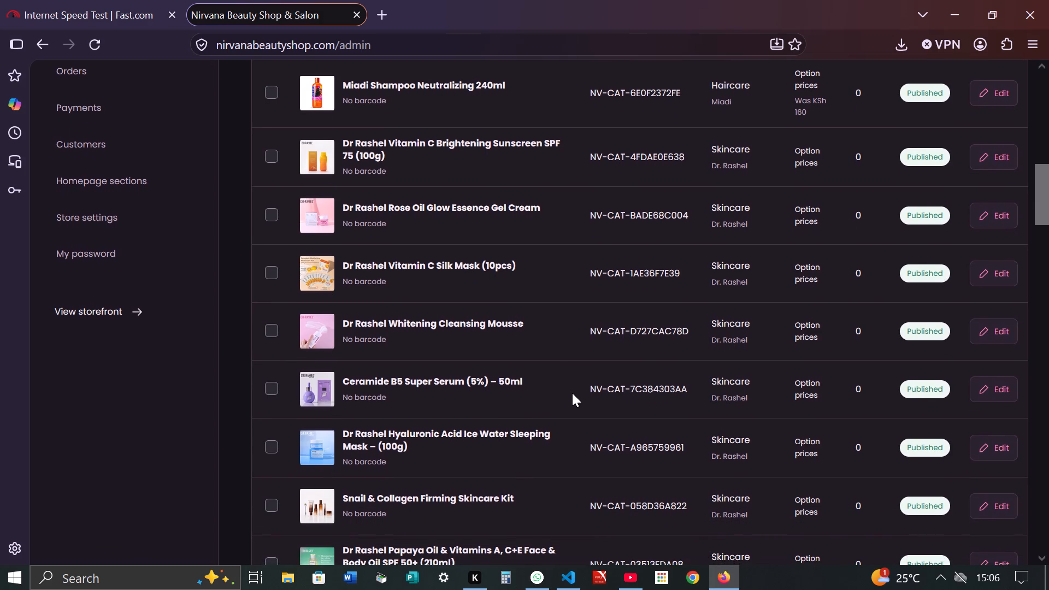
scroll(572, 393, "down", 1)
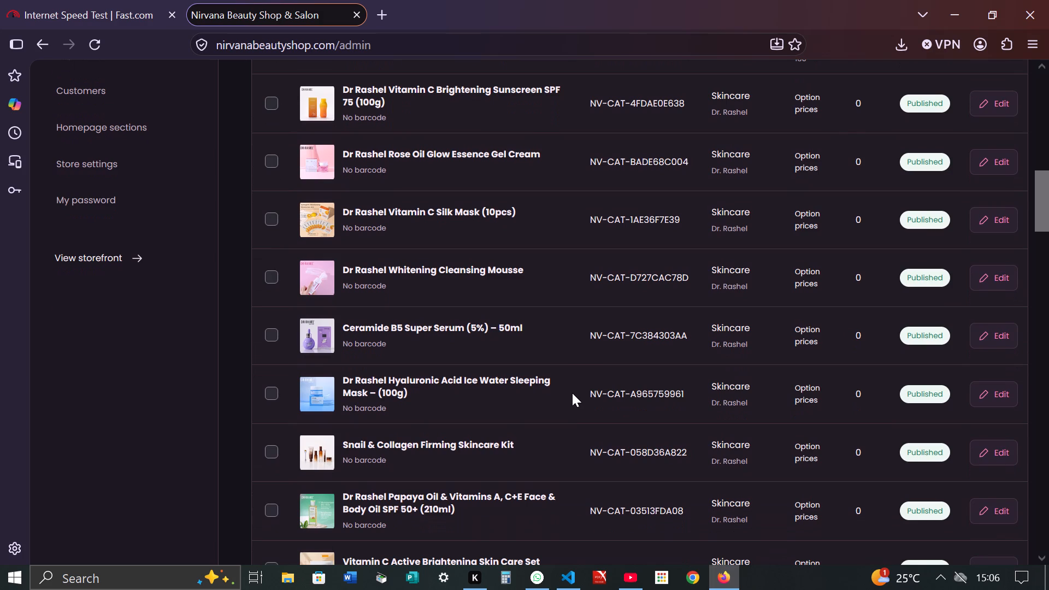
scroll(572, 393, "down", 1)
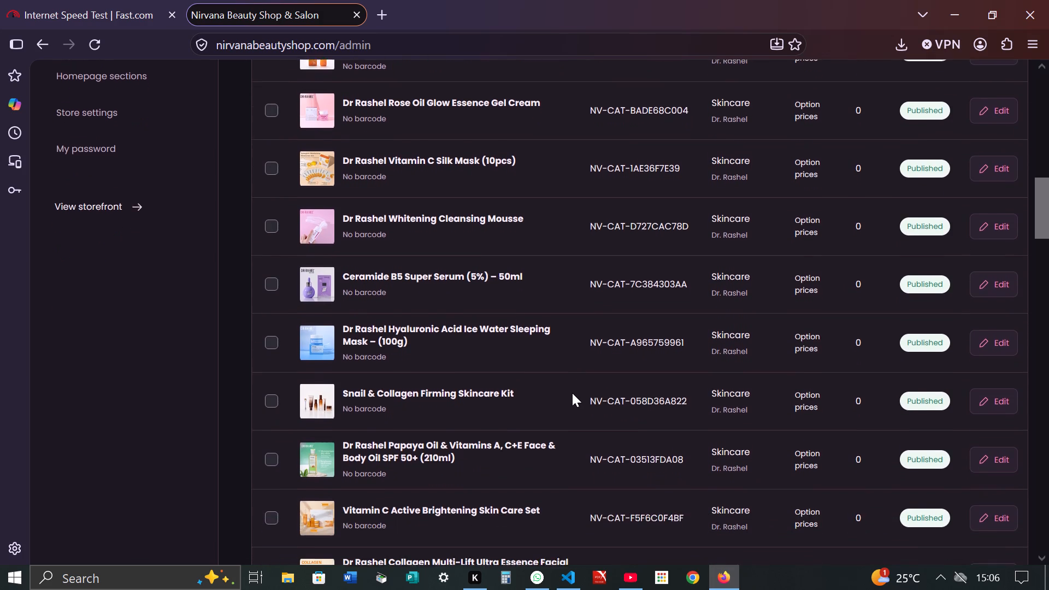
scroll(572, 393, "down", 3)
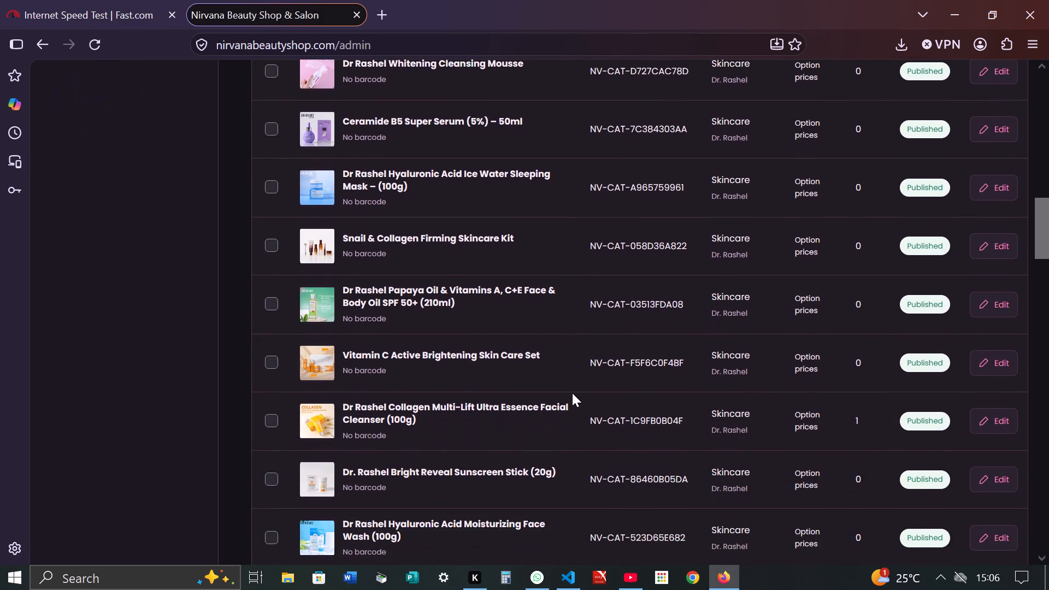
scroll(572, 393, "down", 1)
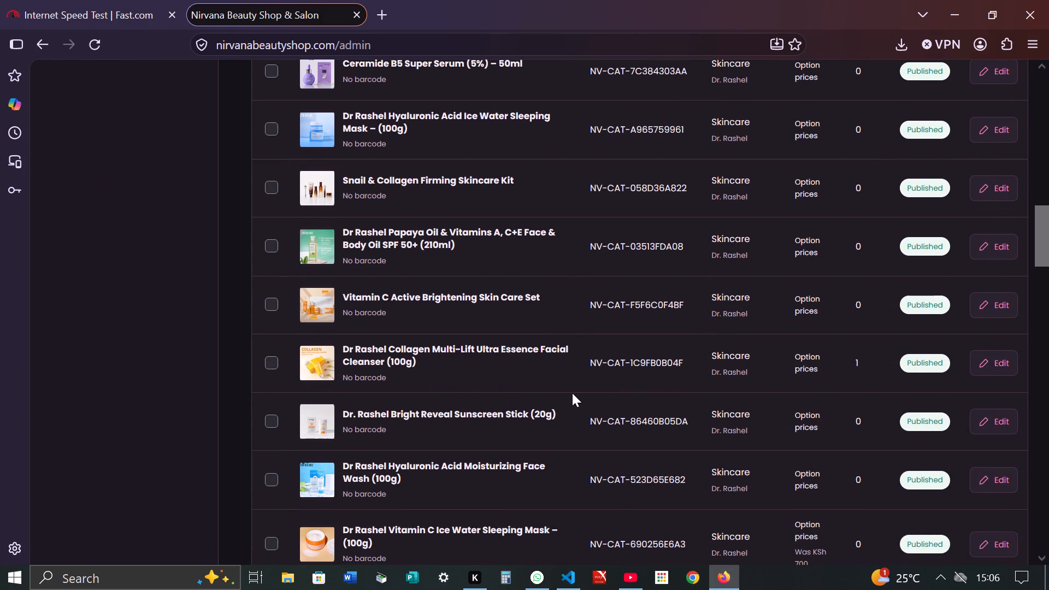
scroll(572, 393, "down", 2)
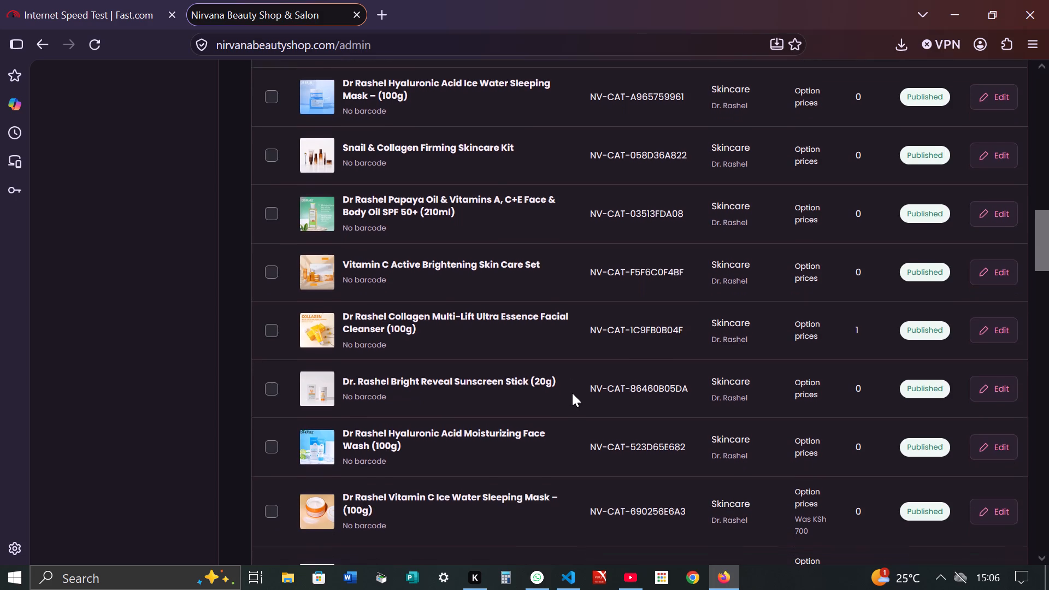
scroll(572, 393, "down", 2)
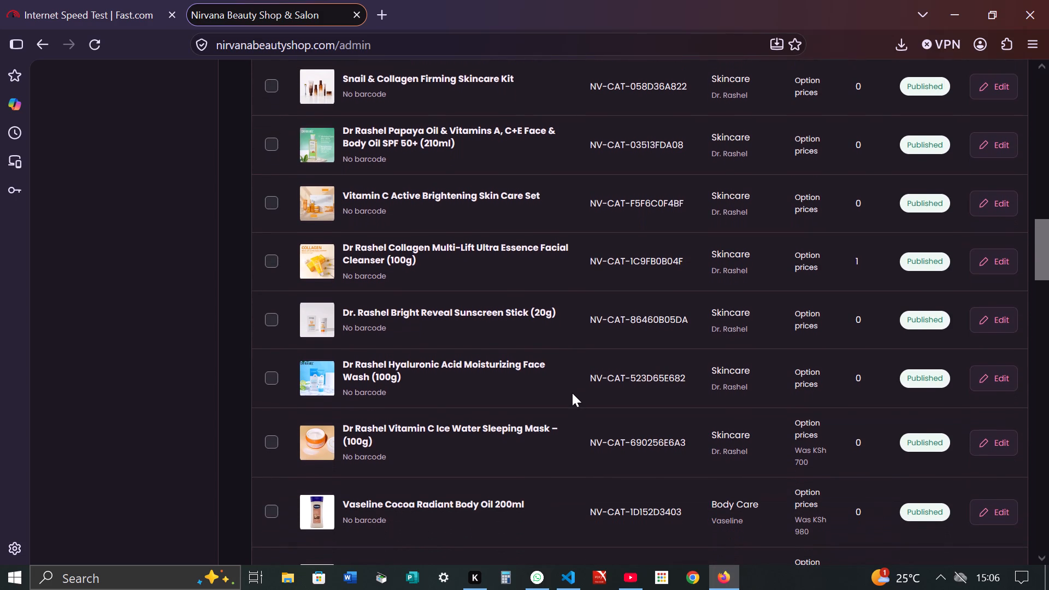
scroll(572, 393, "down", 1)
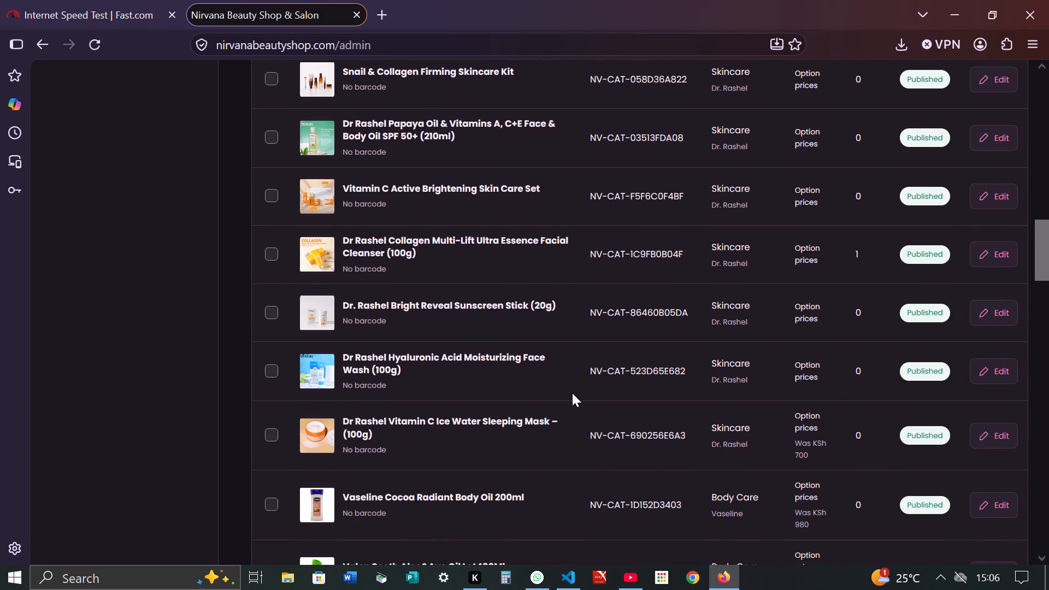
scroll(572, 393, "down", 1)
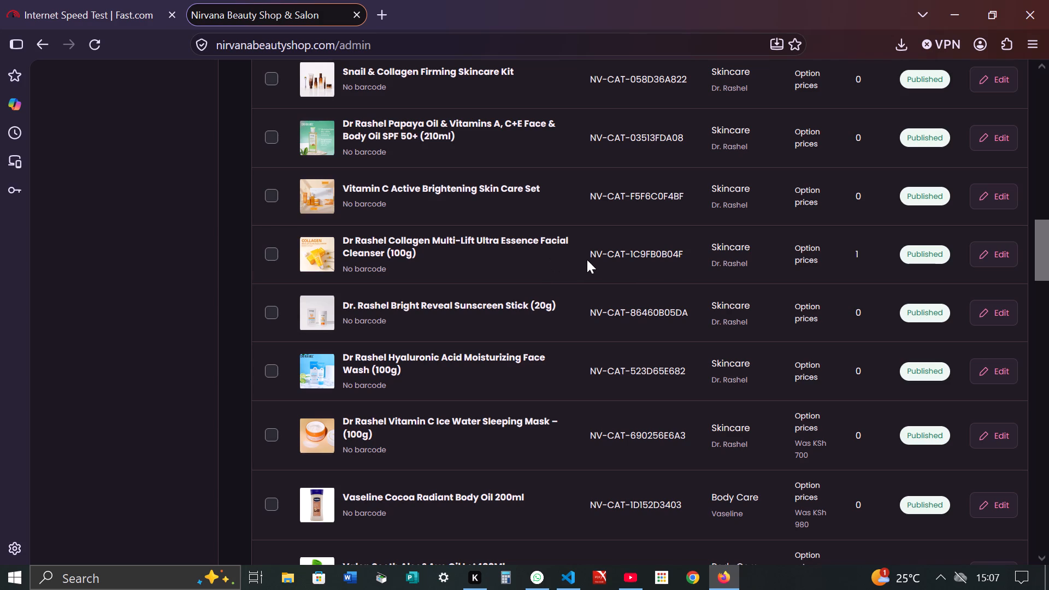
Set Option 1's stock to 0 in the Dr Rashel Collagen Multi-Lift Ultra Essence Facial Cleanser (100g) record and save the changes.
left_click(991, 257)
scroll(705, 335, "down", 3)
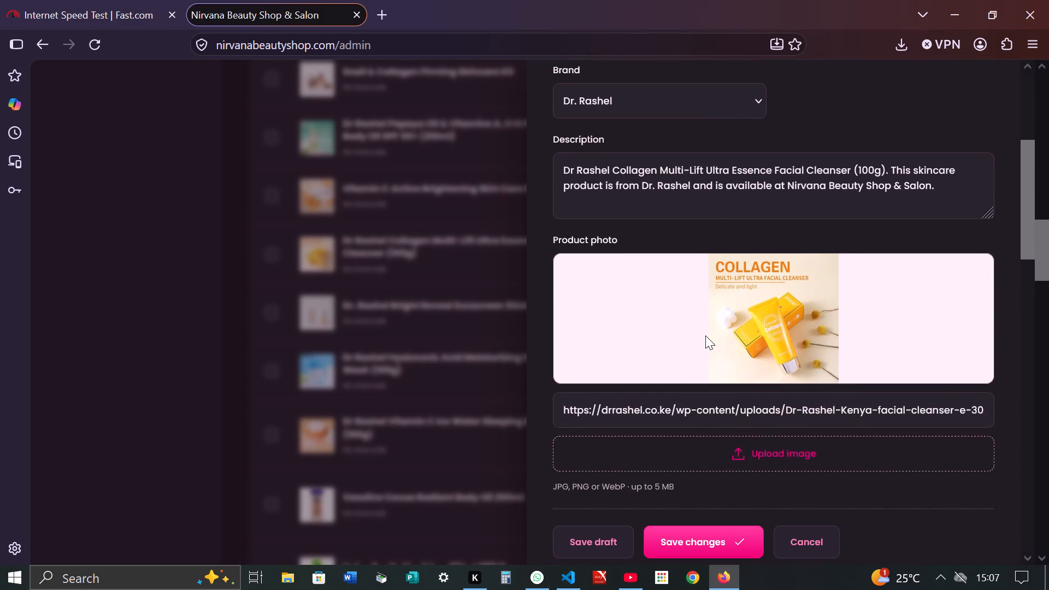
scroll(705, 335, "down", 5)
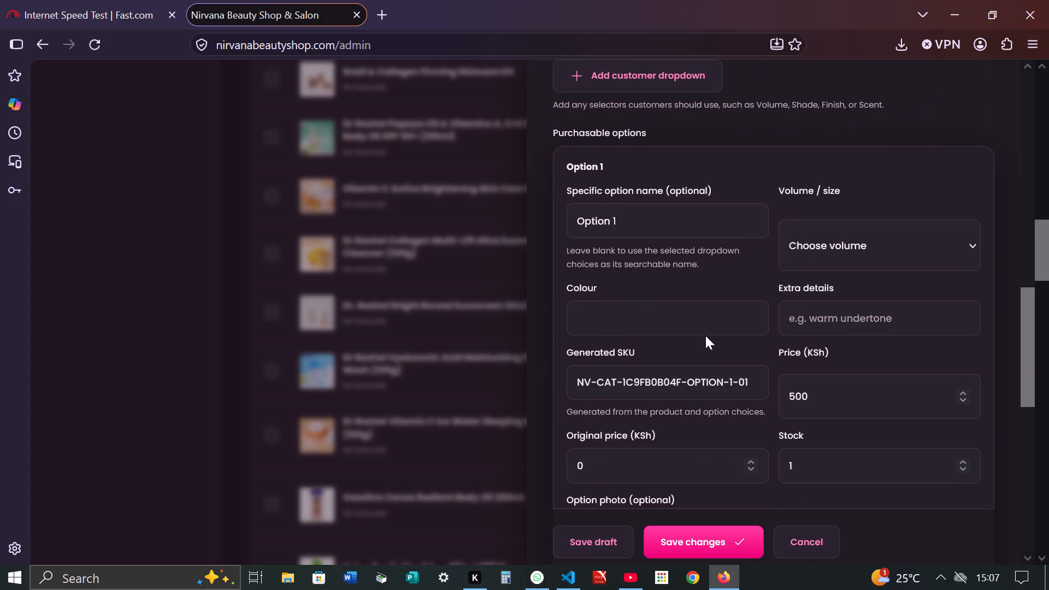
left_click(797, 453)
key("BackSpace")
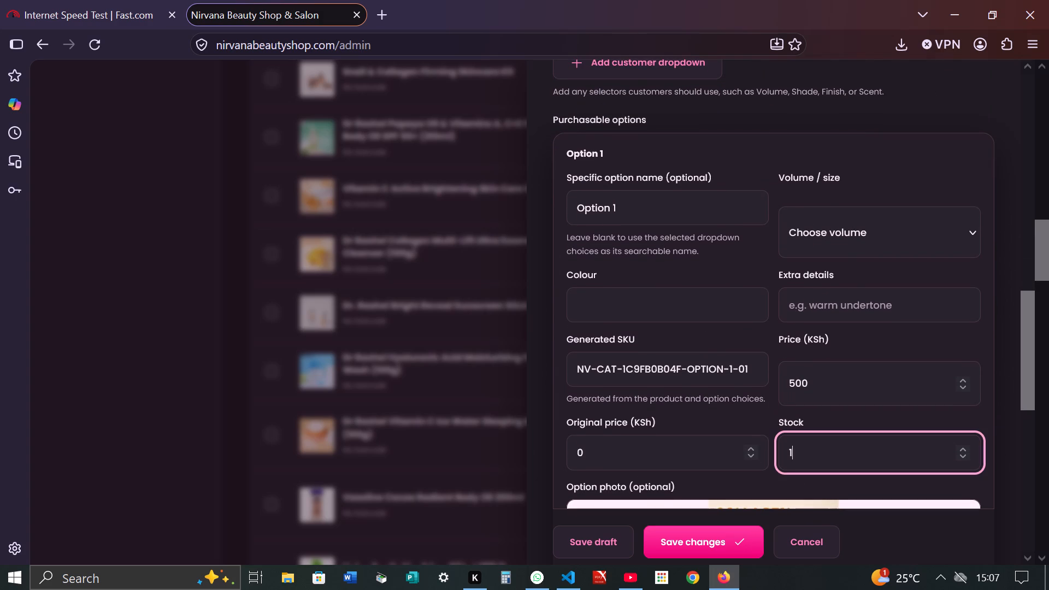
key("0")
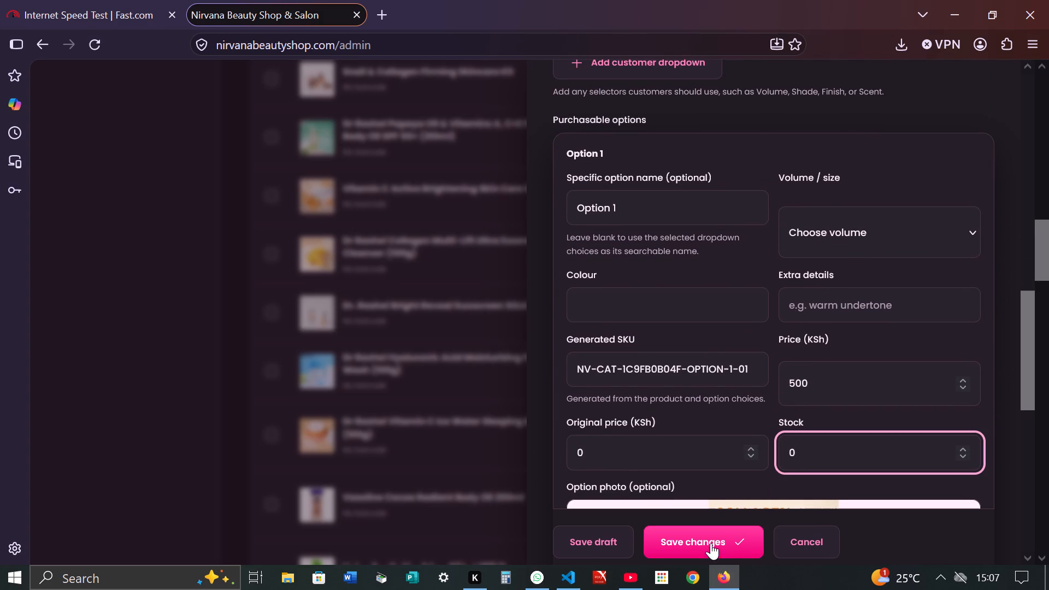
left_click(709, 545)
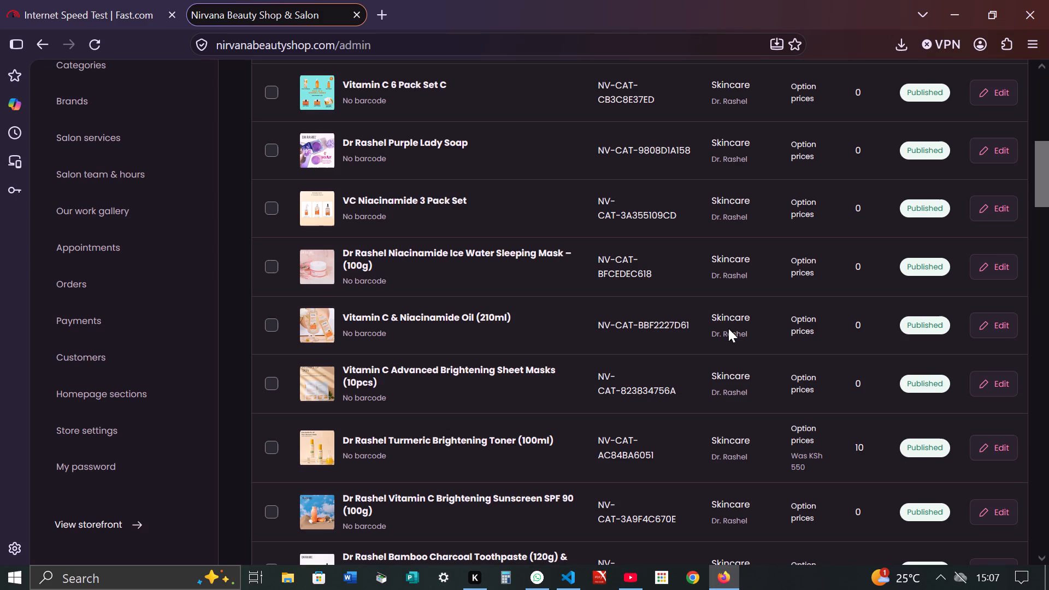
Advance through the catalogue to page 3 and examine the prices and stock of the products at the start of its list.
scroll(728, 328, "down", 17)
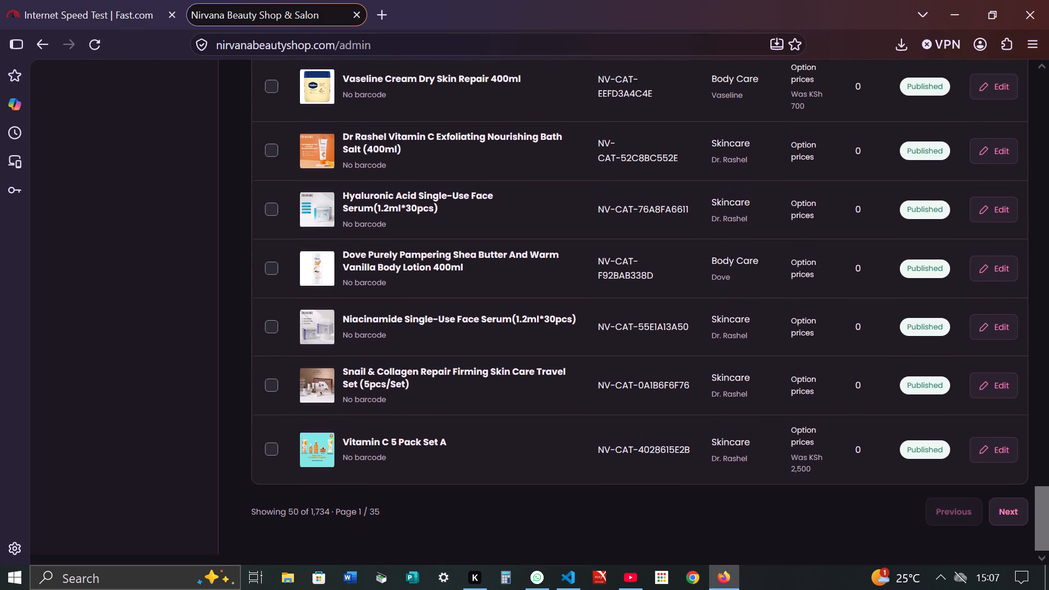
left_click(1012, 511)
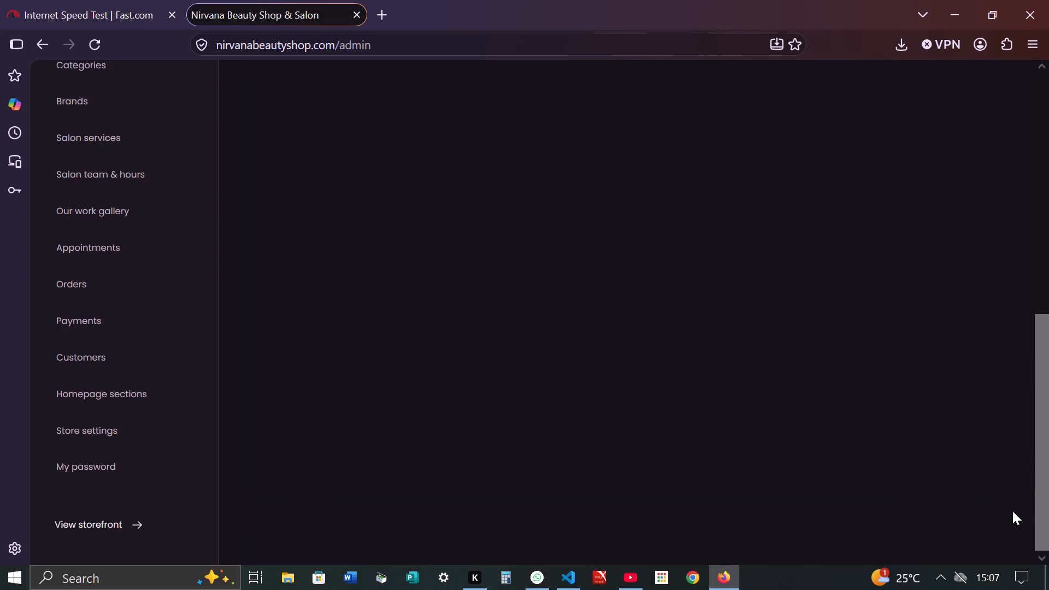
scroll(718, 327, "down", 3)
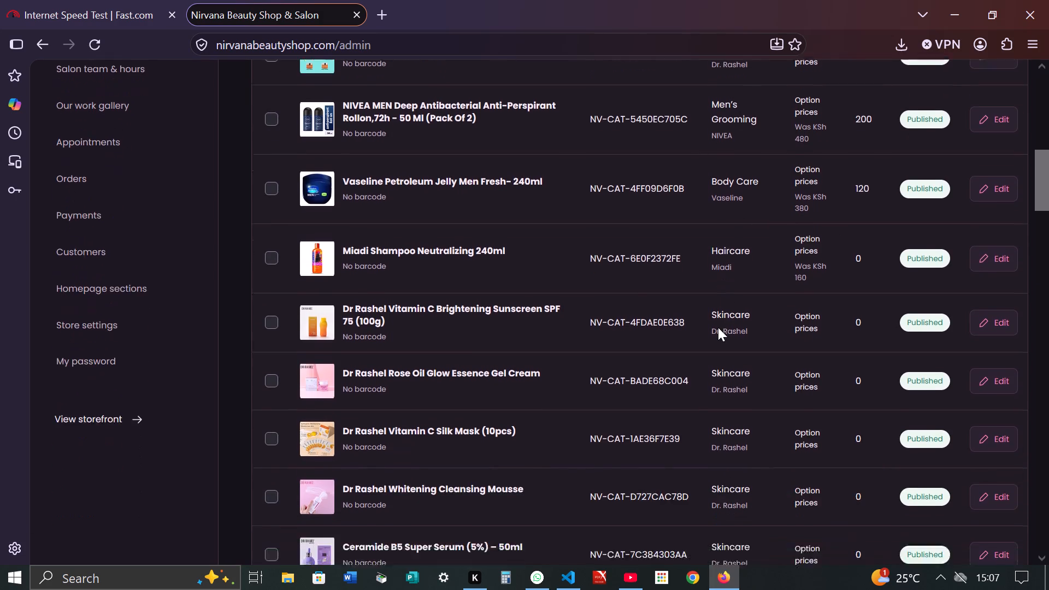
scroll(718, 327, "down", 8)
left_click(998, 523)
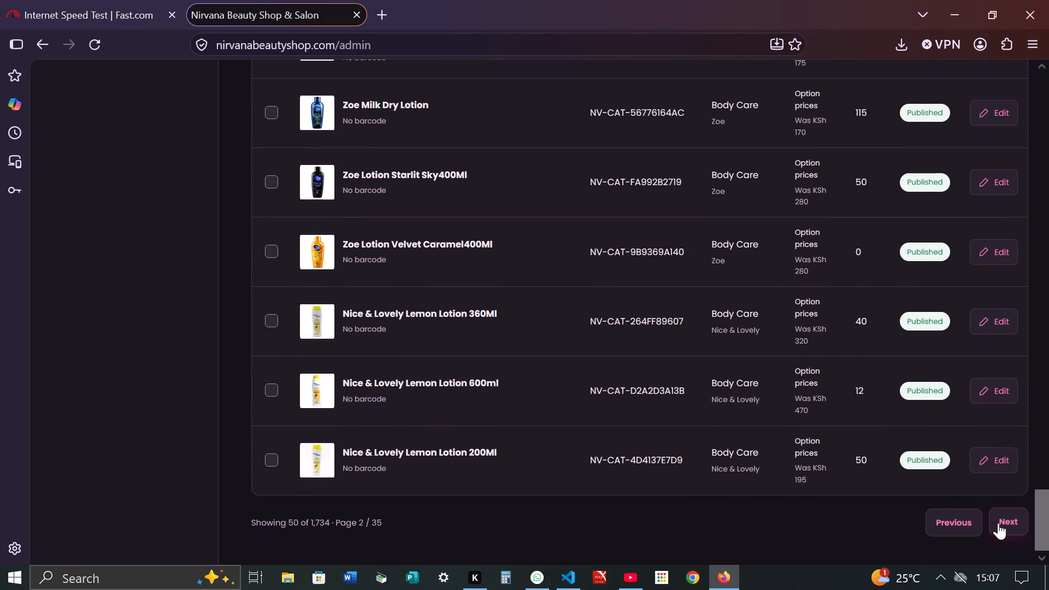
scroll(637, 379, "down", 1)
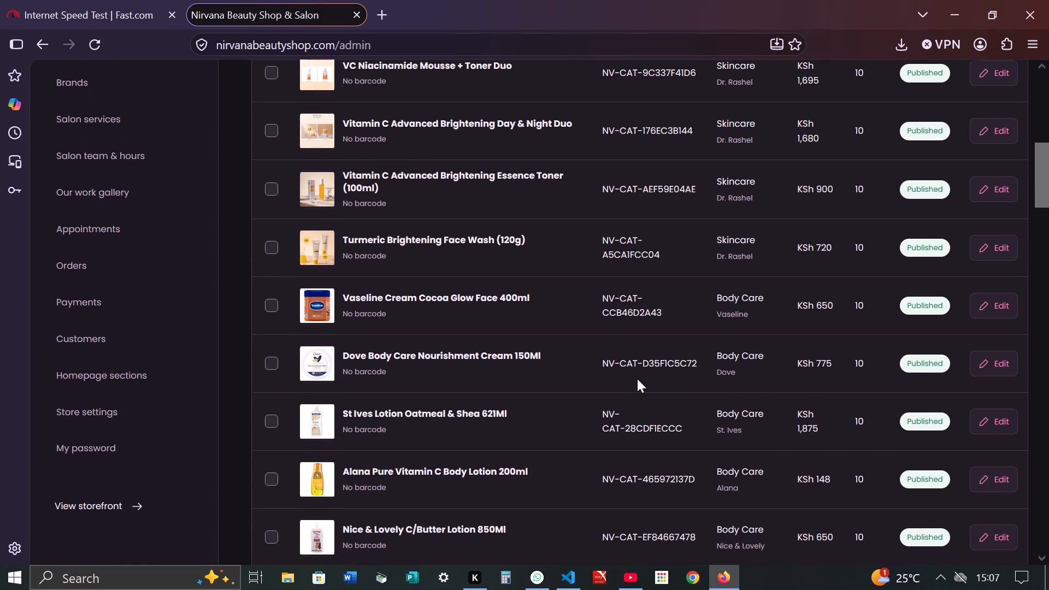
scroll(637, 379, "down", 2)
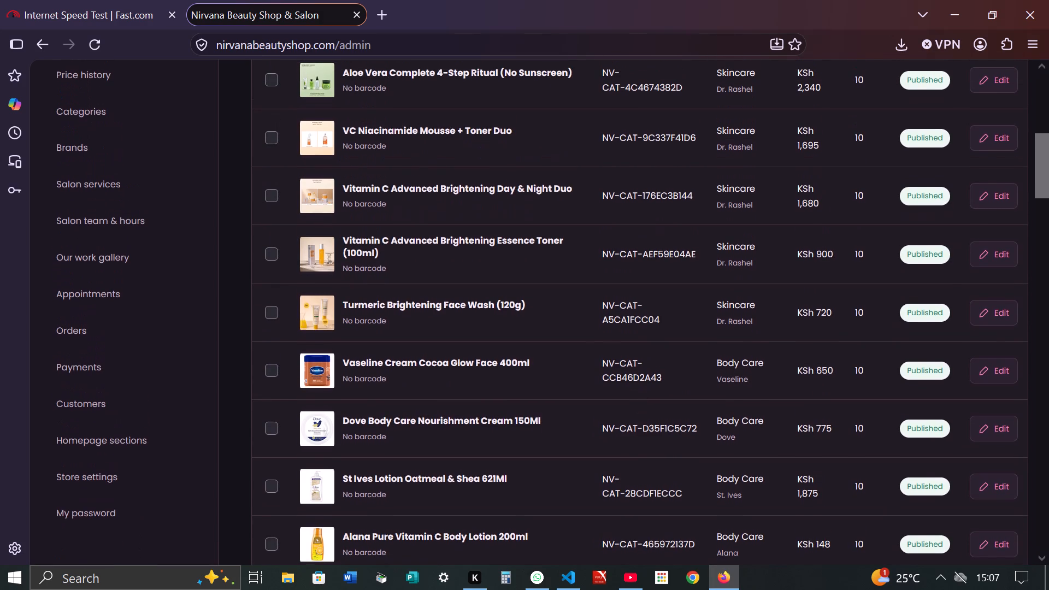
scroll(637, 379, "down", 1)
scroll(637, 379, "up", 1)
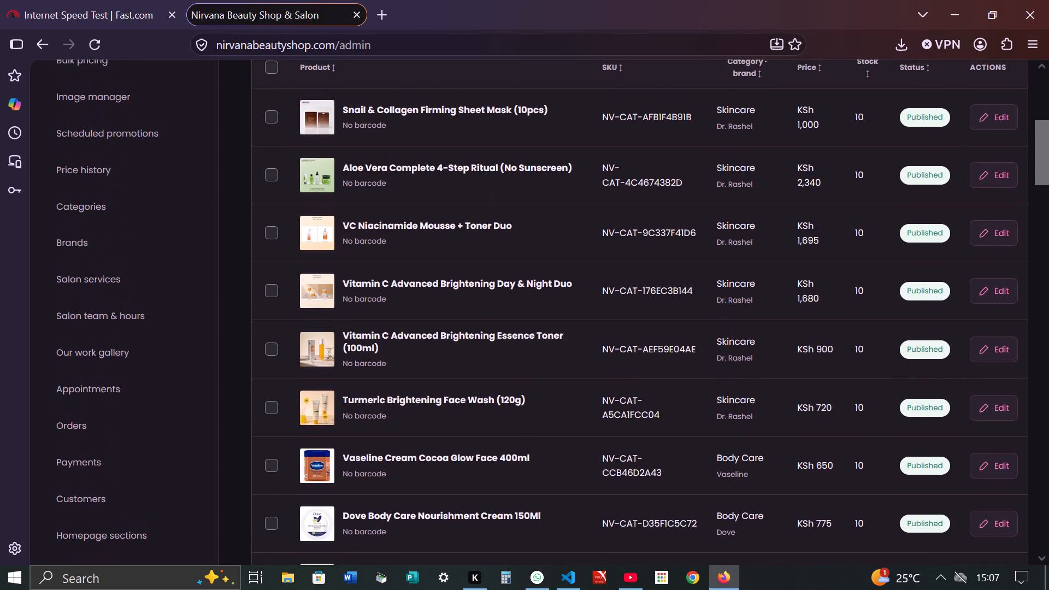
scroll(637, 379, "up", 1)
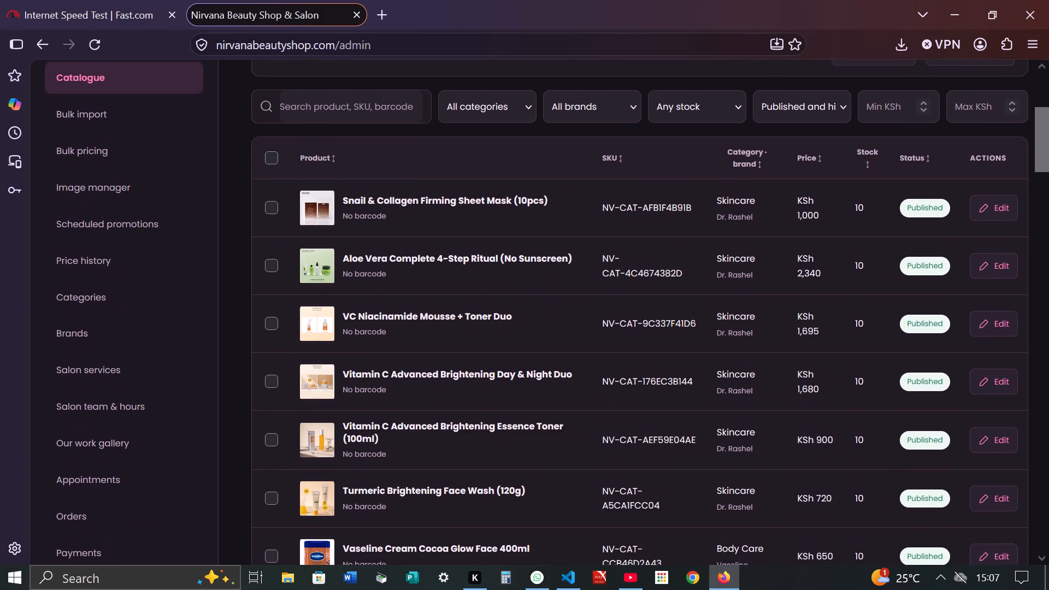
Set Option 1's stock to 0 in the Snail & Collagen Firming Sheet Mask (10pcs) record on page 3 and save the changes.
left_click(991, 215)
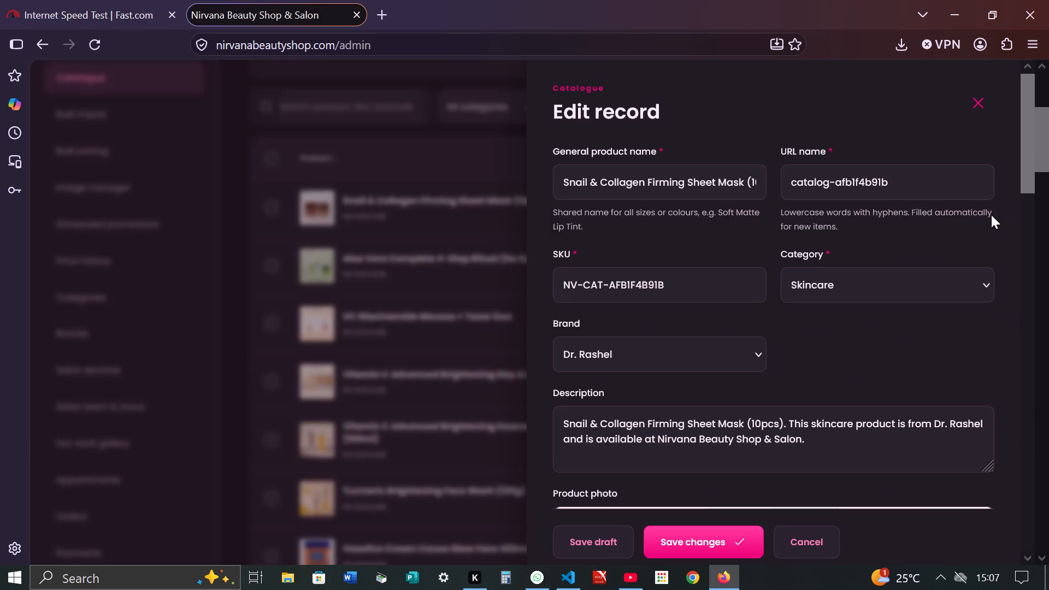
scroll(859, 418, "down", 4)
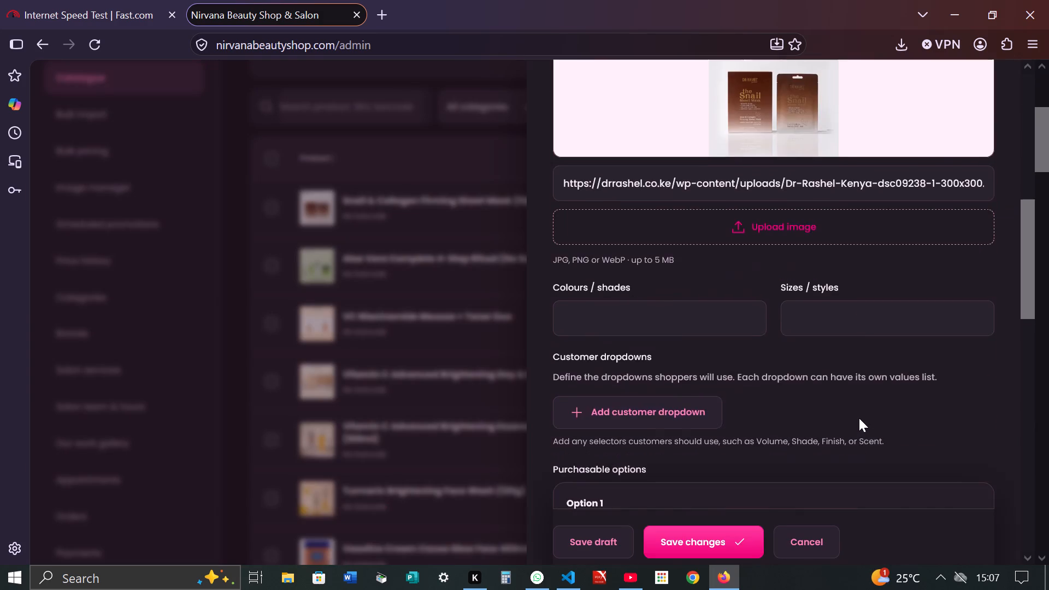
scroll(859, 418, "down", 6)
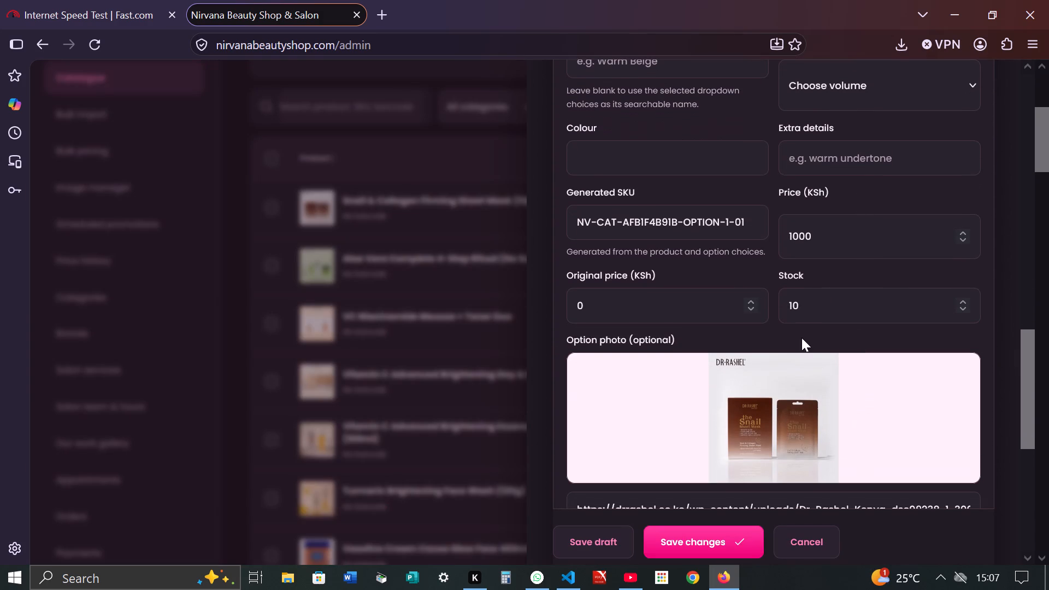
left_click(793, 306)
key("BackSpace")
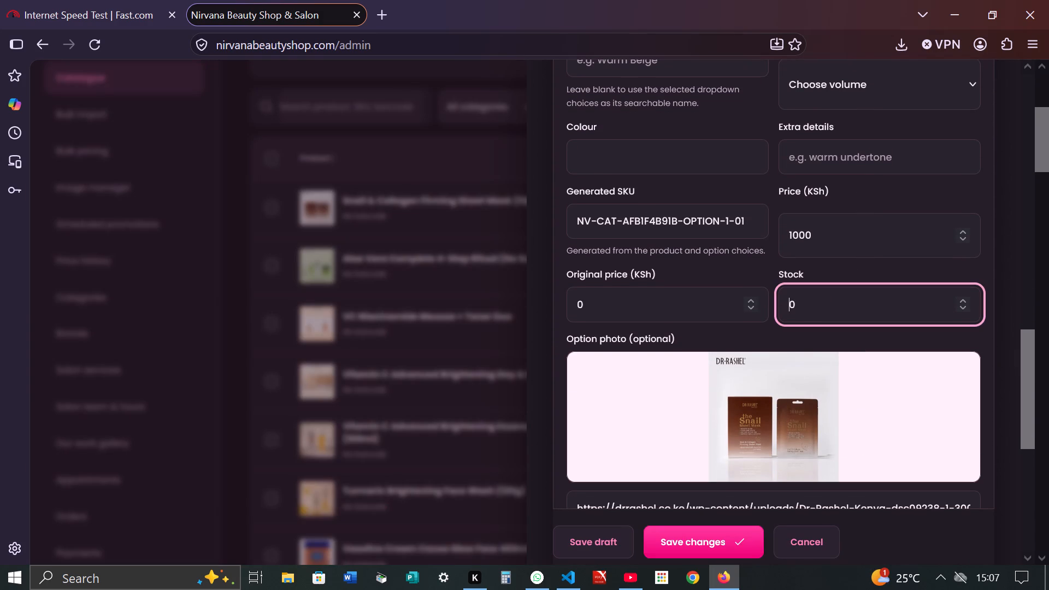
left_click(695, 554)
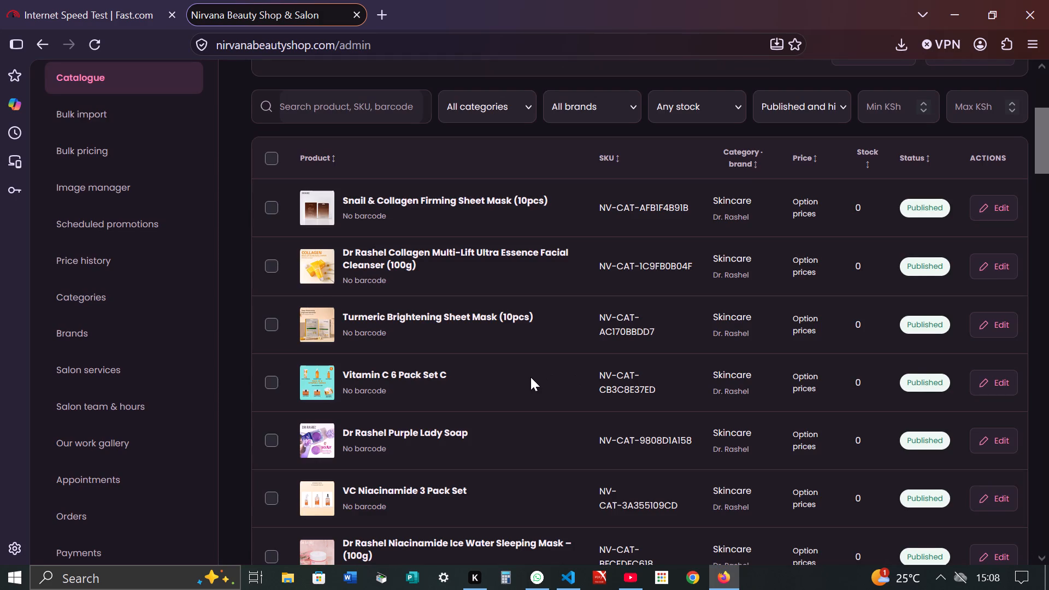
Advance through the catalogue from page 1 to page 3.
scroll(531, 377, "down", 6)
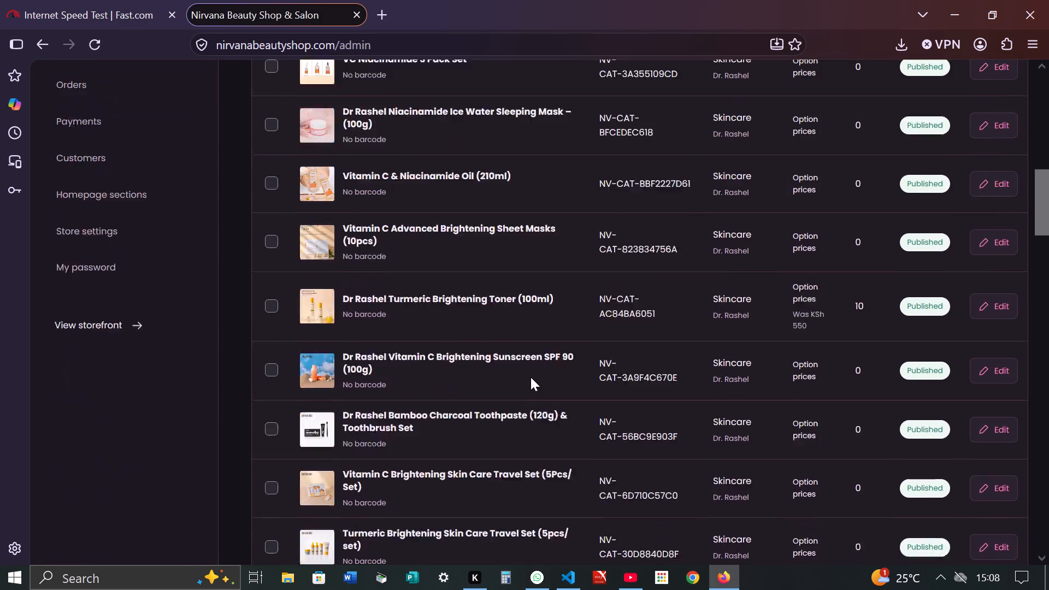
scroll(531, 377, "down", 3)
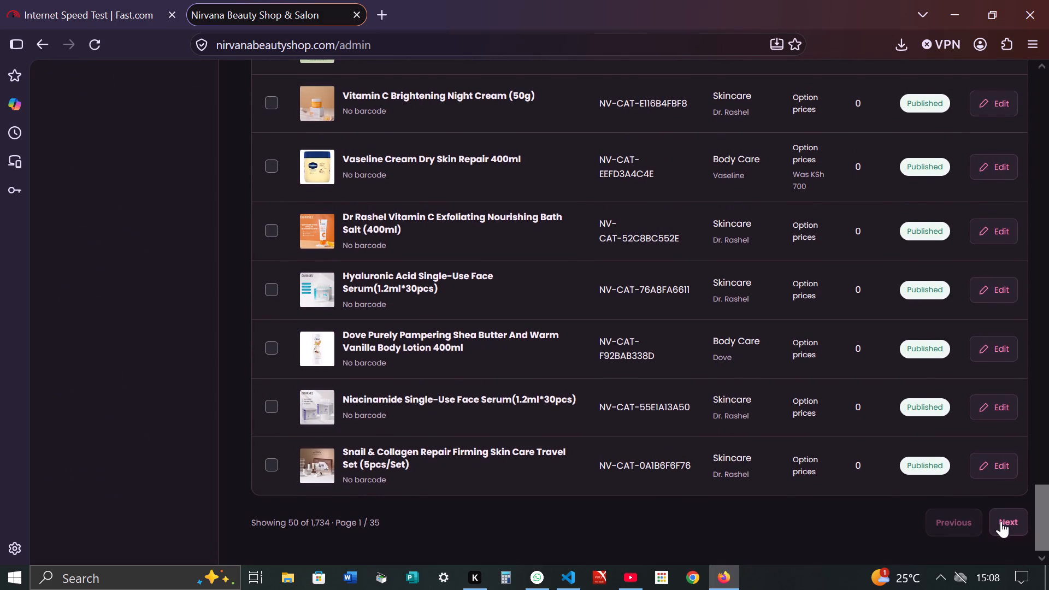
left_click(1011, 526)
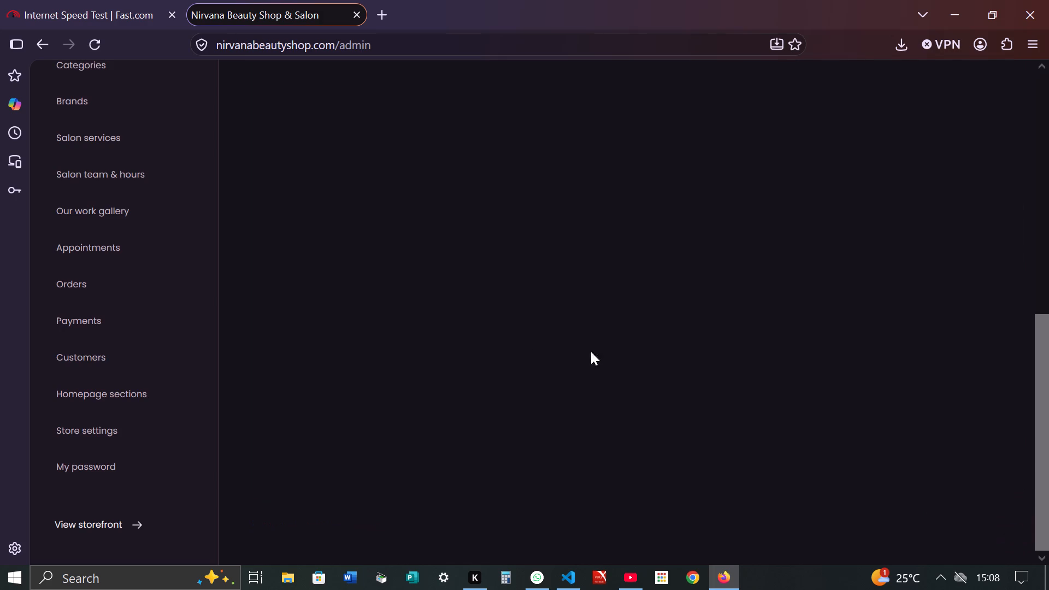
scroll(457, 332, "down", 8)
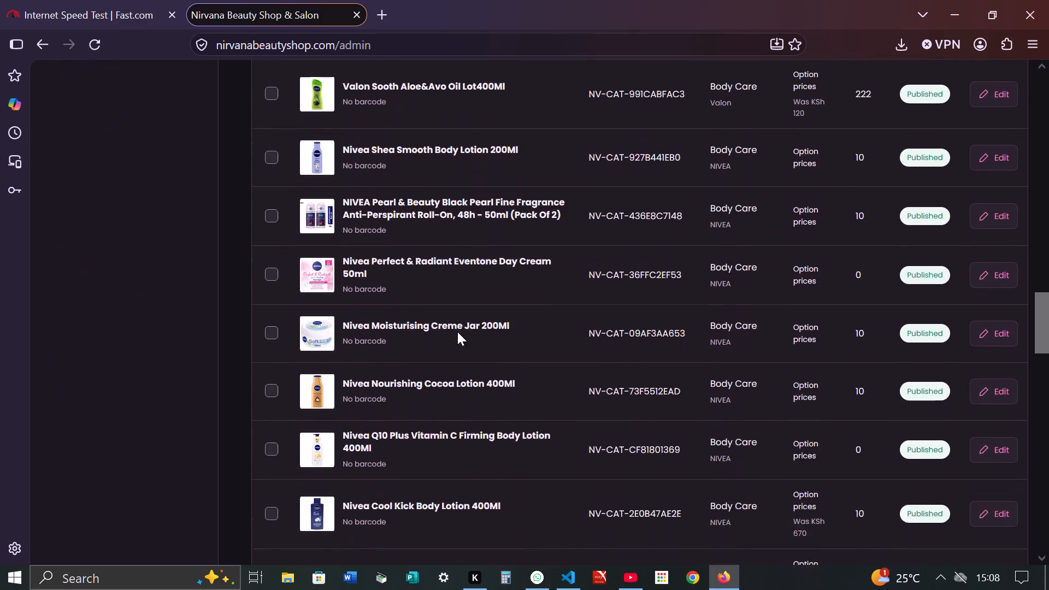
scroll(457, 332, "down", 8)
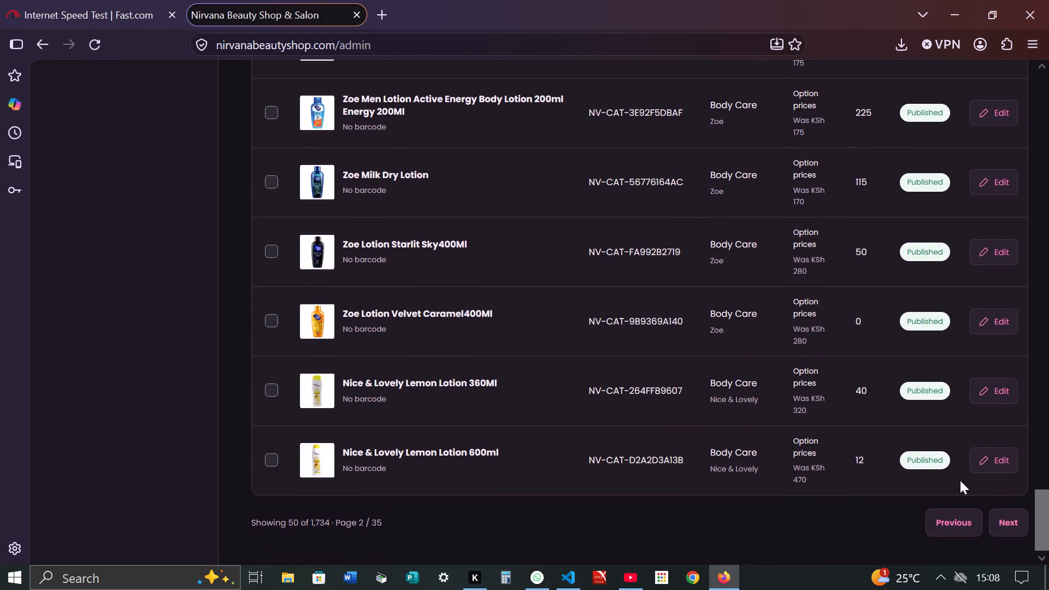
left_click(997, 516)
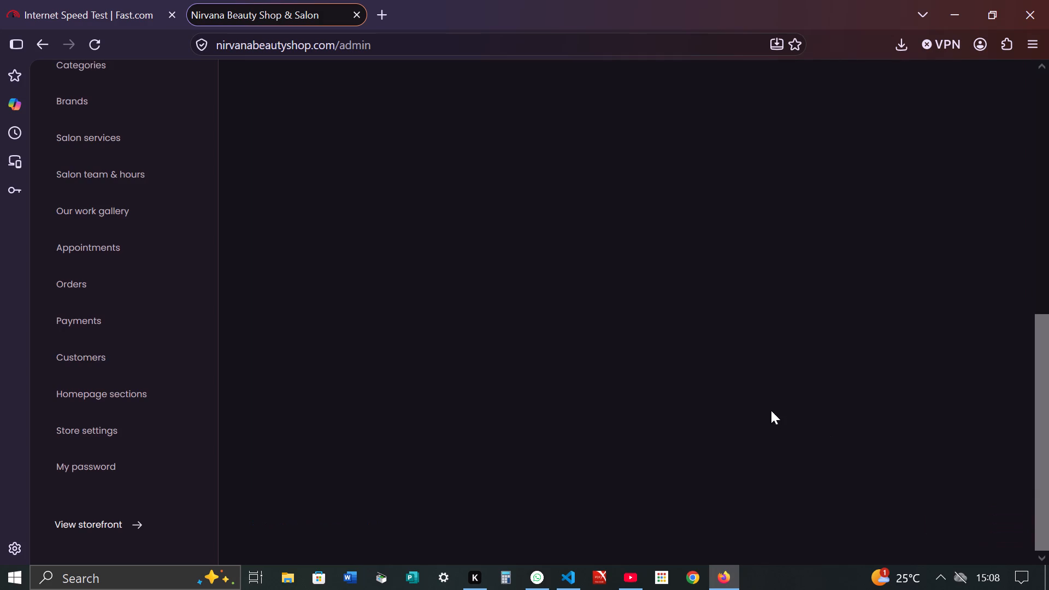
Examine the prices and stock of the page 3 products, from Nice & Lovely Lemon Lotion 200Ml down to the haircare conditioners.
scroll(663, 331, "up", 1)
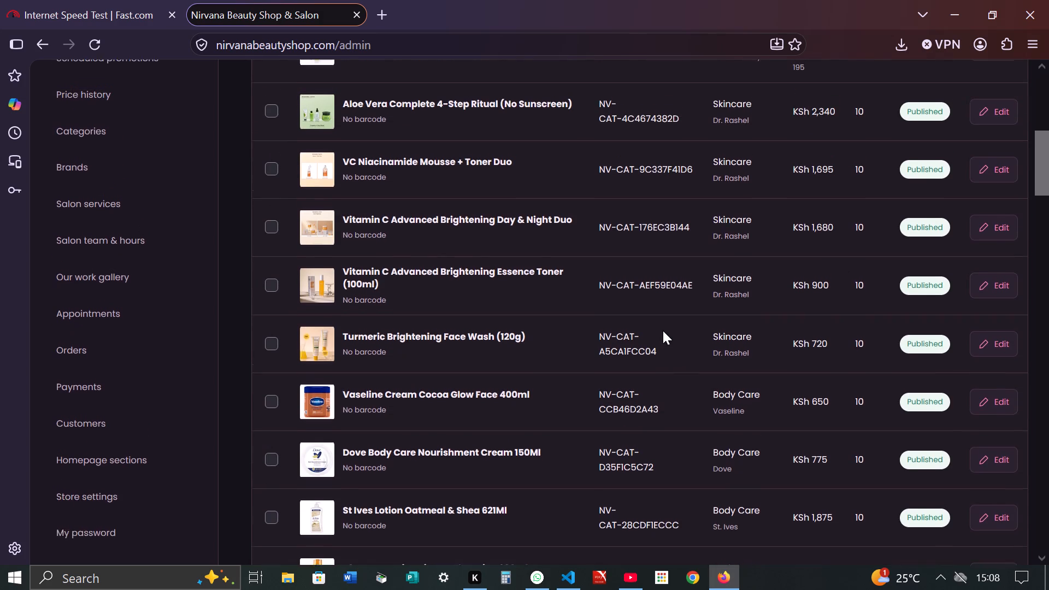
scroll(663, 331, "up", 3)
scroll(663, 331, "down", 2)
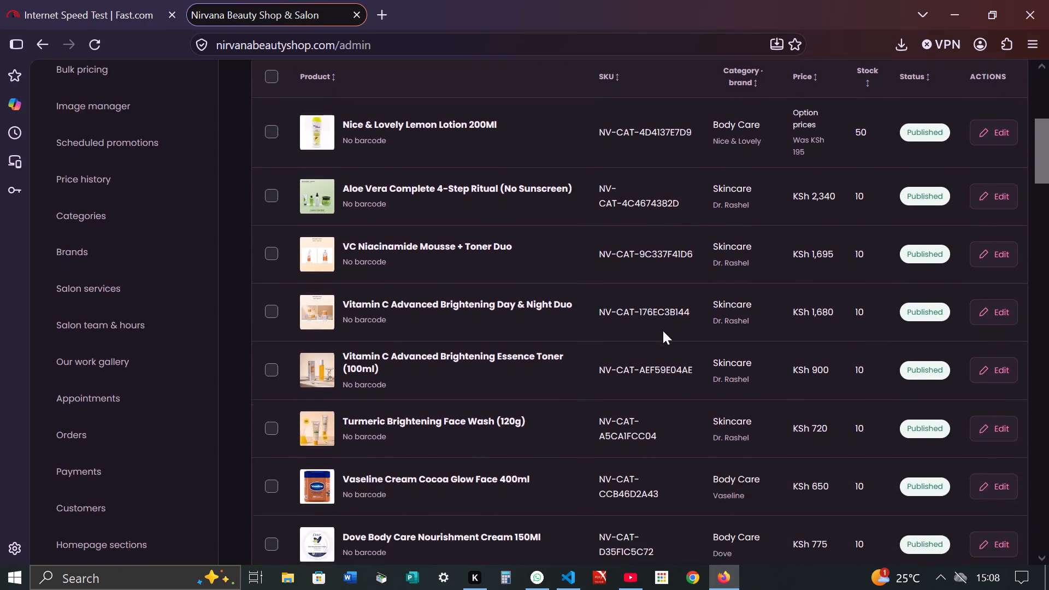
scroll(663, 331, "down", 4)
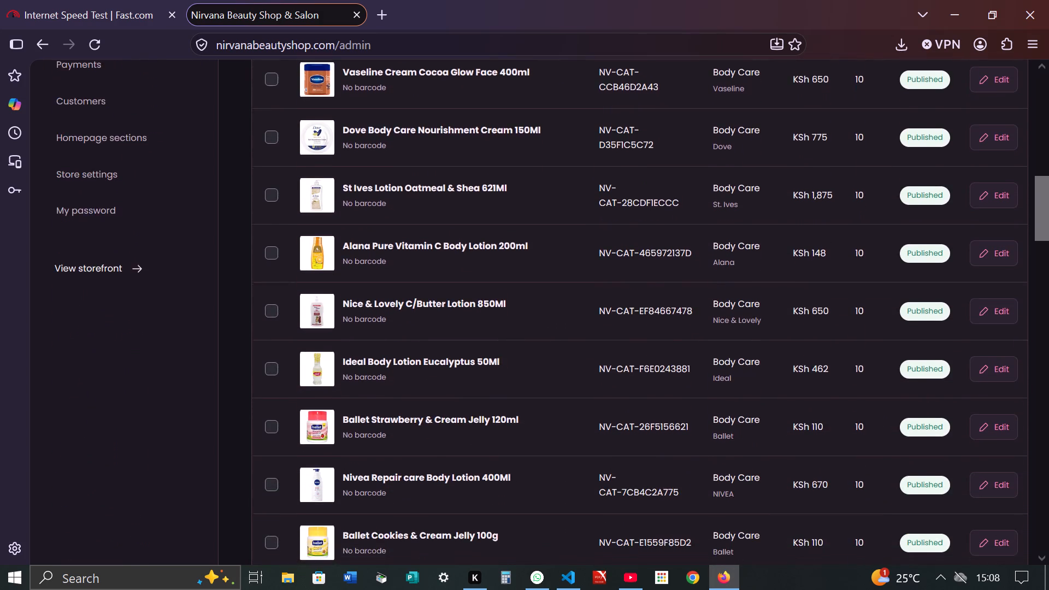
scroll(663, 331, "down", 3)
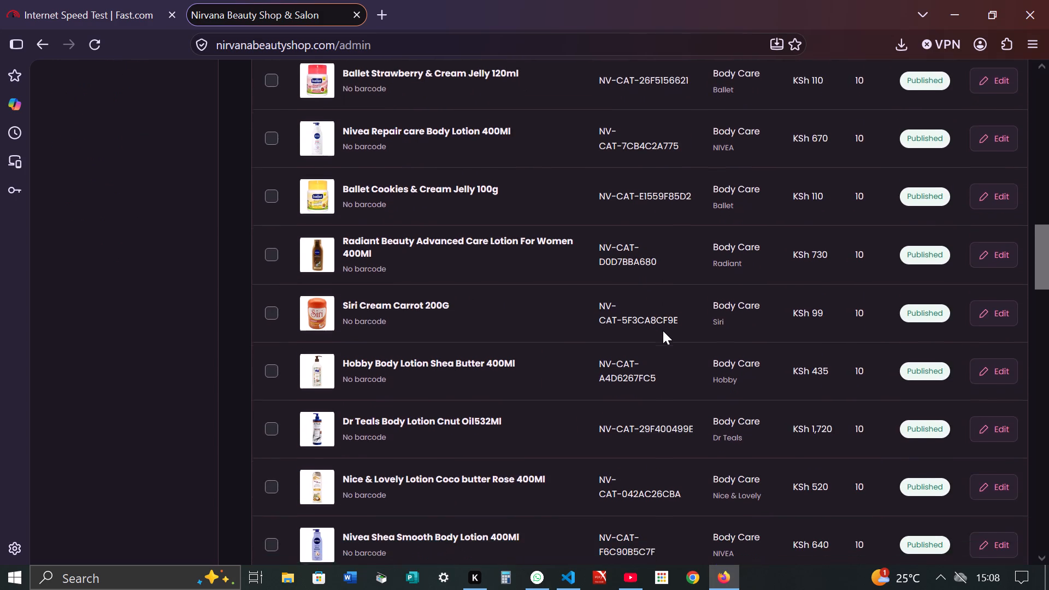
scroll(663, 331, "down", 2)
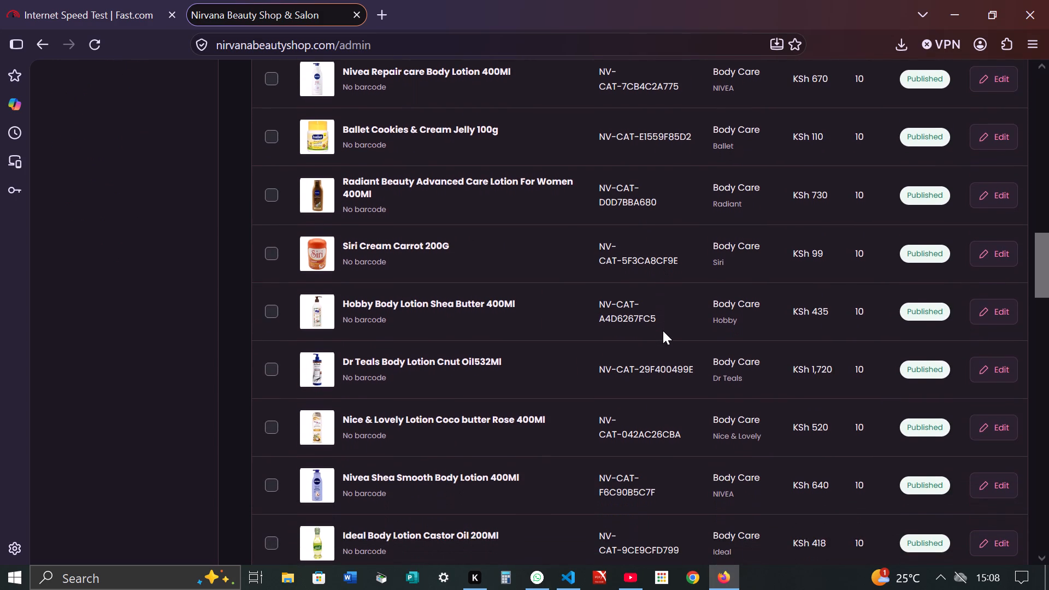
scroll(663, 331, "down", 2)
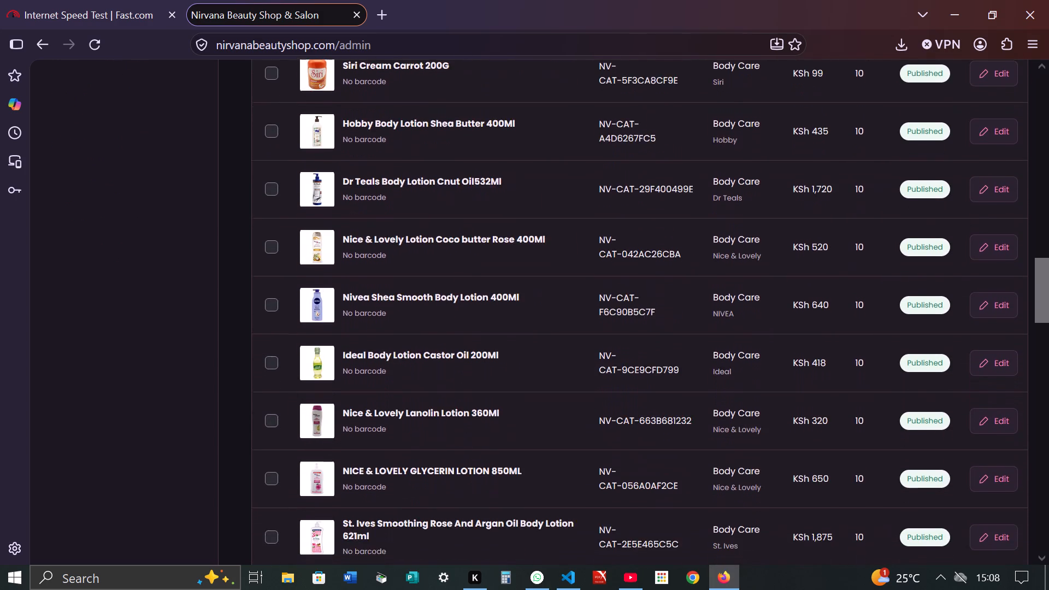
scroll(663, 331, "down", 4)
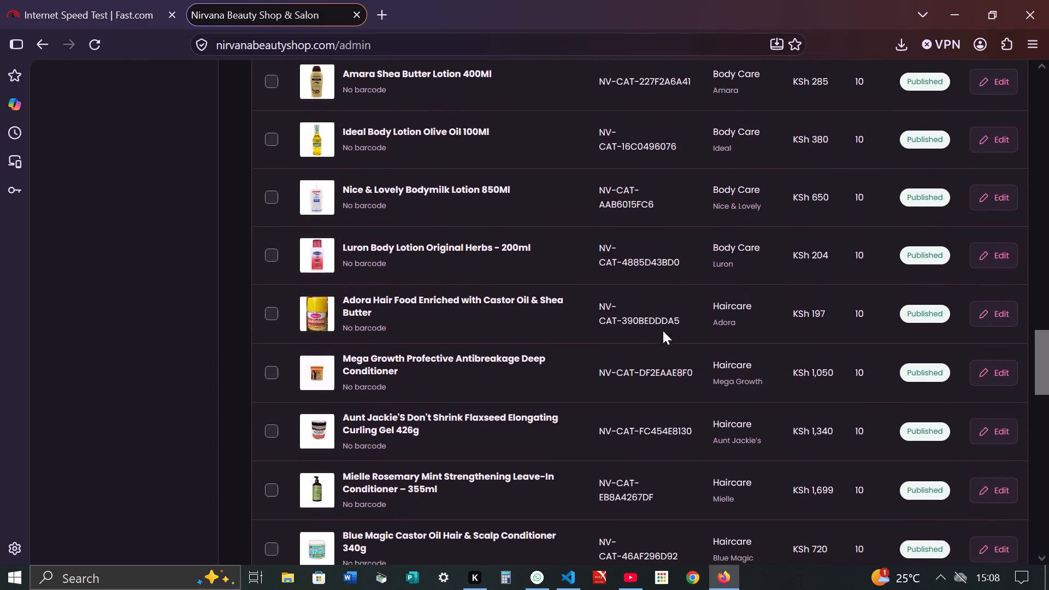
scroll(663, 331, "down", 1)
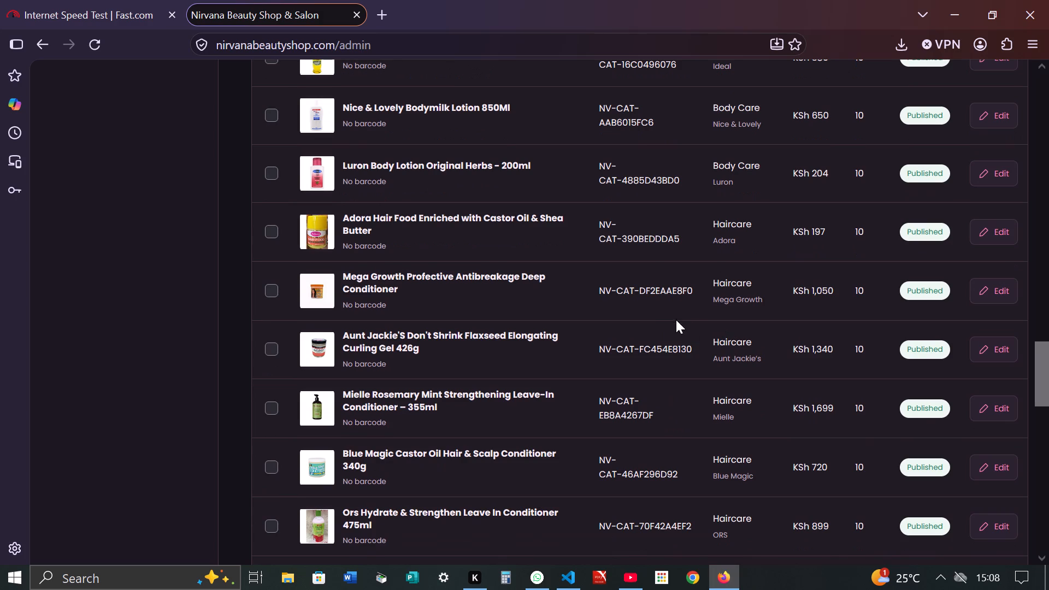
scroll(630, 305, "up", 2)
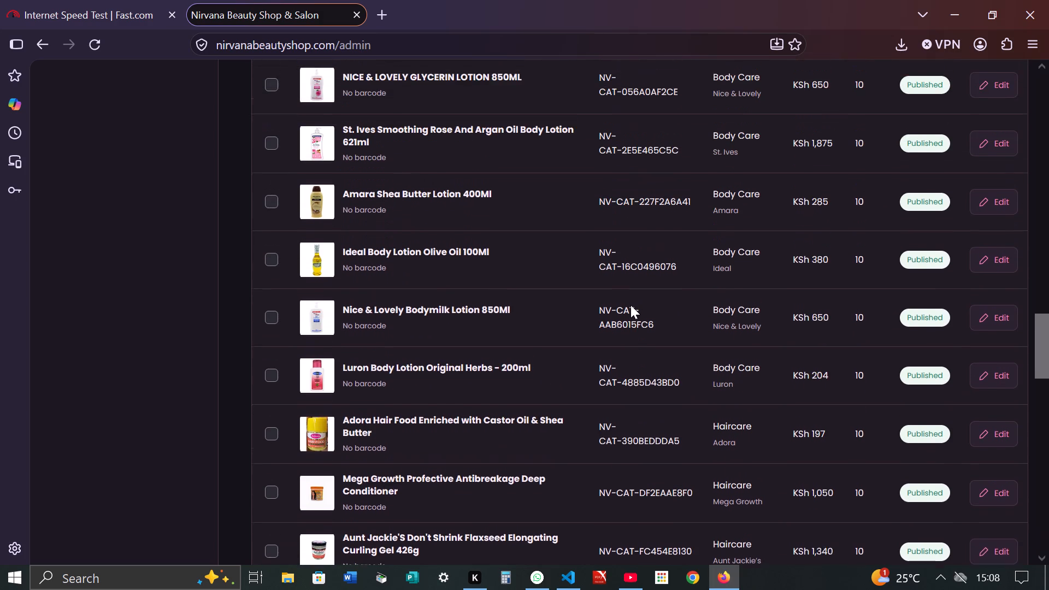
scroll(630, 305, "up", 1)
Set Option 1's stock to 0 in the NICE & LOVELY GLYCERIN LOTION 850ML record and save the changes.
right_click(630, 305)
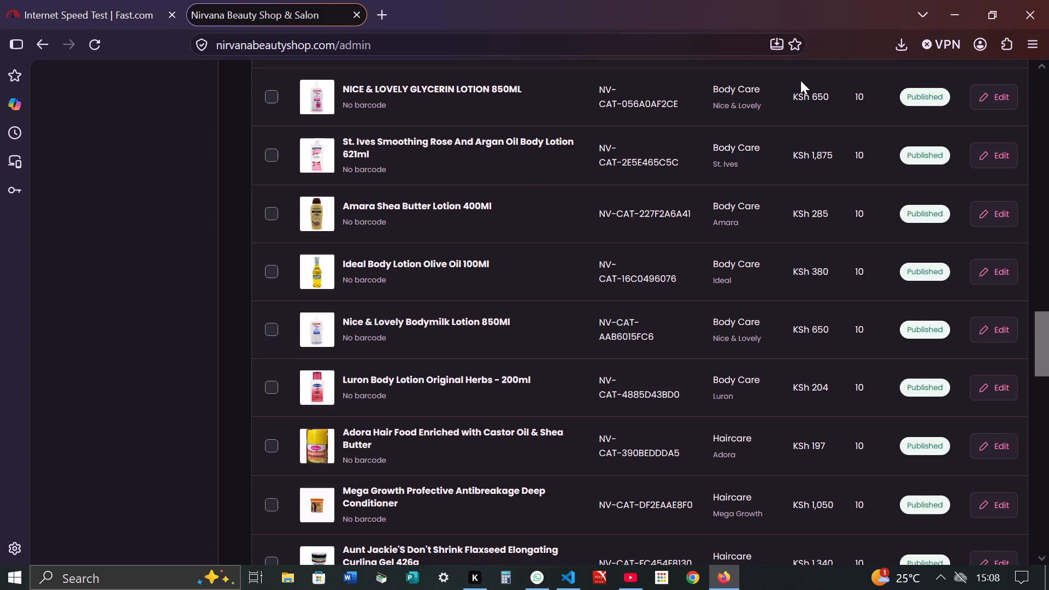
left_click(996, 95)
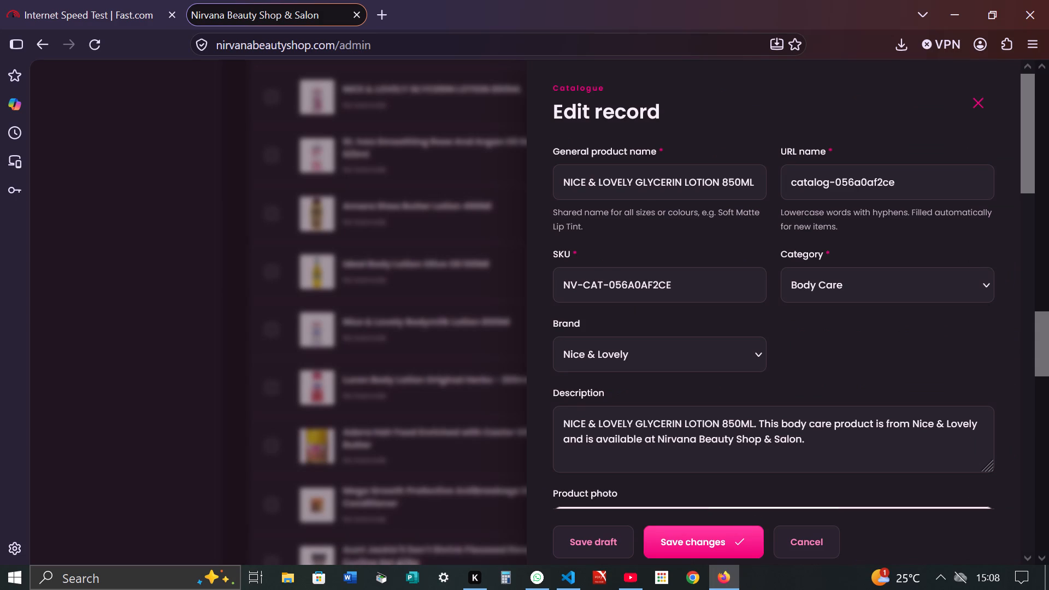
scroll(793, 443, "down", 5)
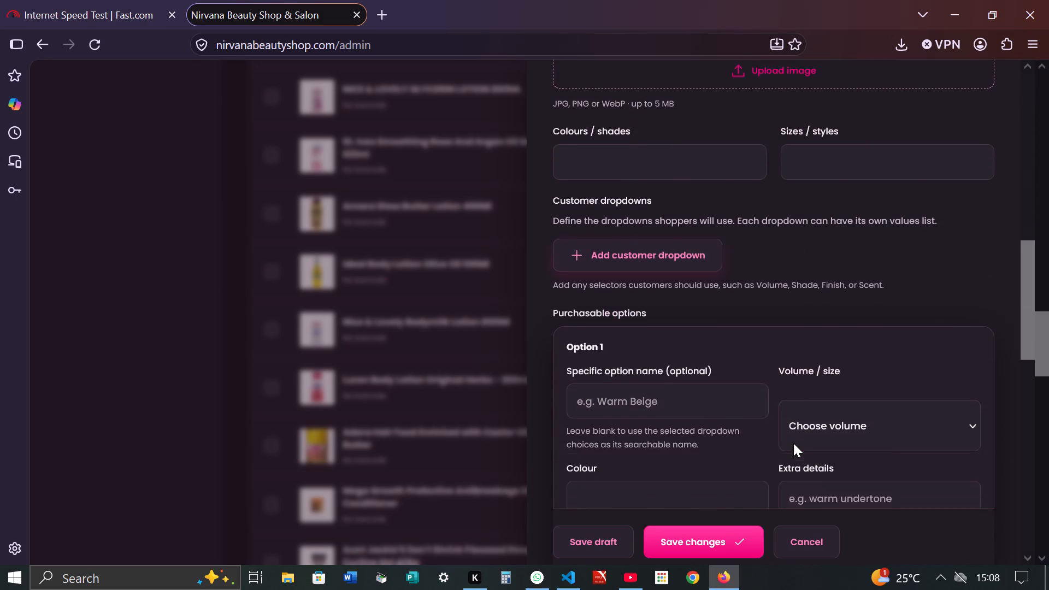
scroll(793, 443, "down", 3)
left_click(794, 446)
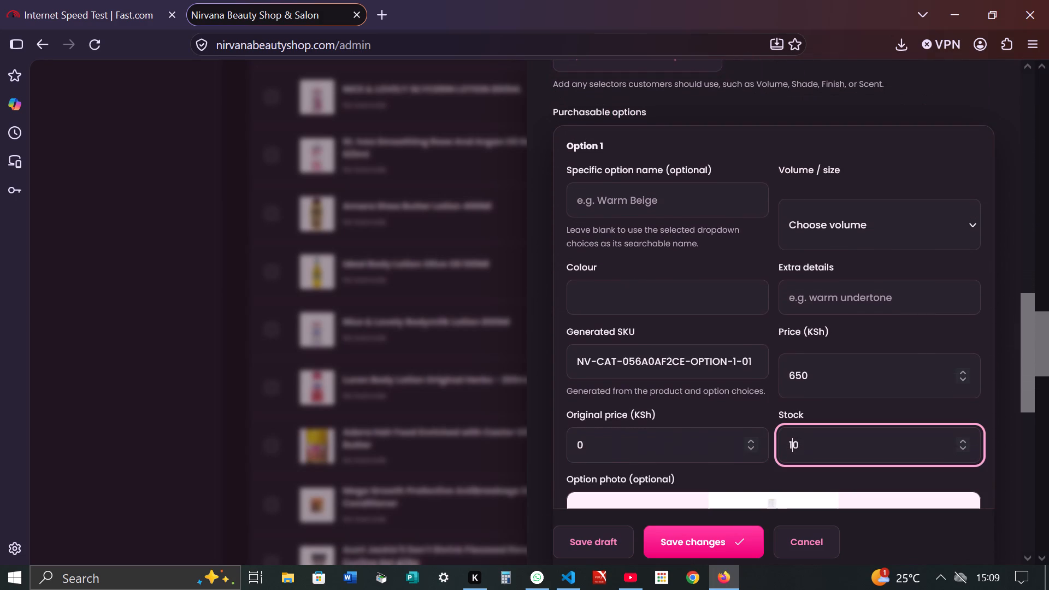
key("BackSpace")
left_click(710, 538)
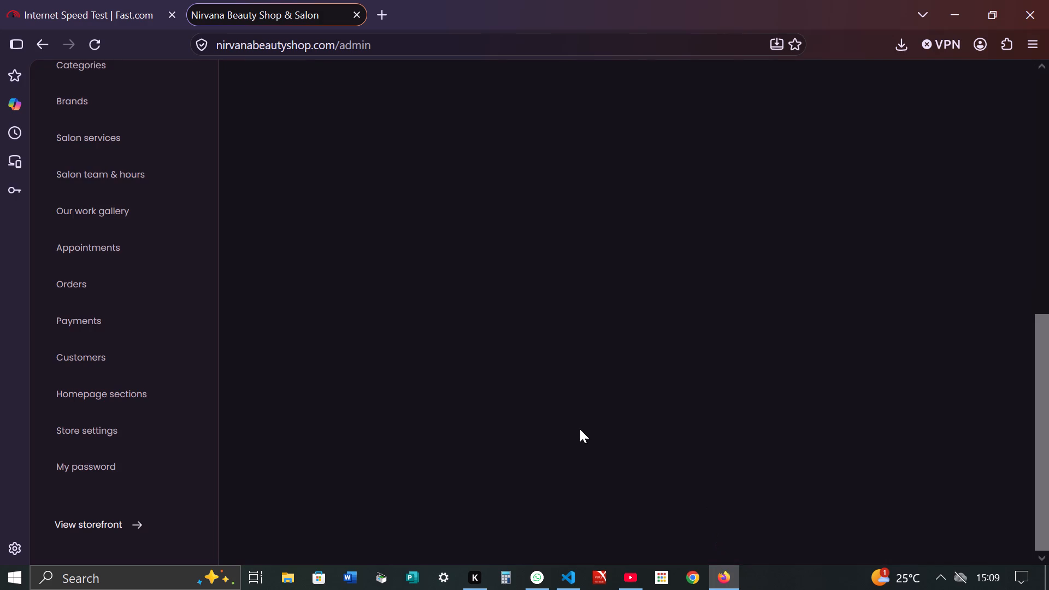
Return to page 3 of the catalogue.
scroll(488, 318, "down", 11)
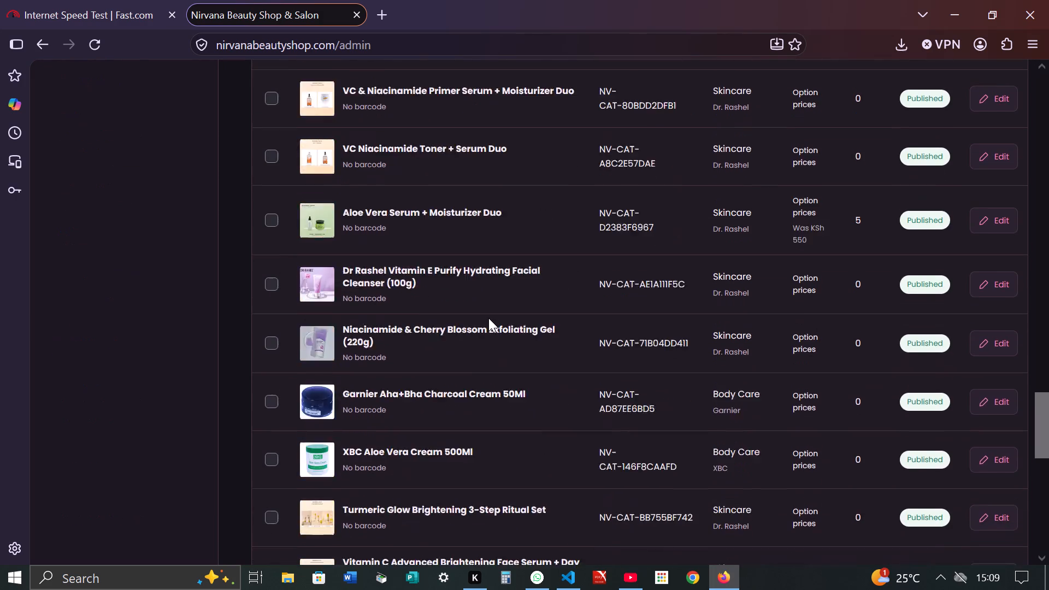
scroll(488, 318, "down", 1)
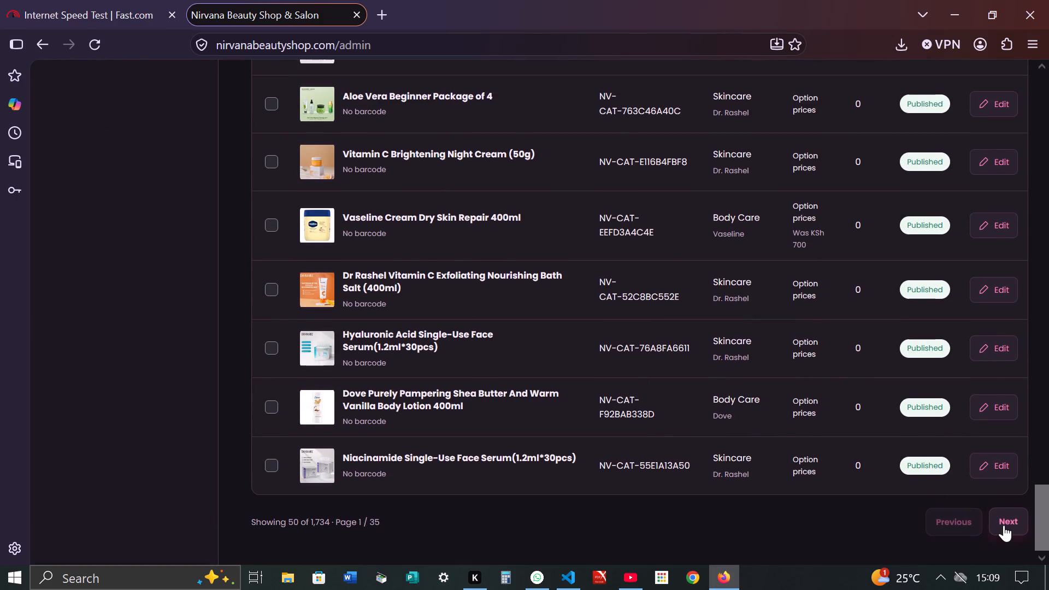
left_click(1011, 525)
scroll(594, 321, "down", 3)
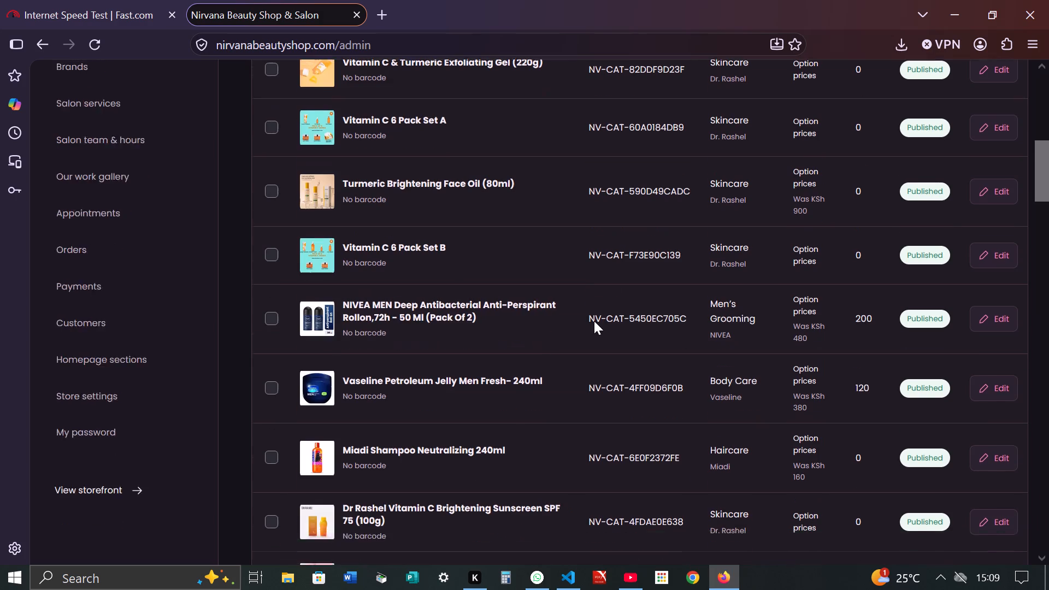
scroll(594, 321, "down", 10)
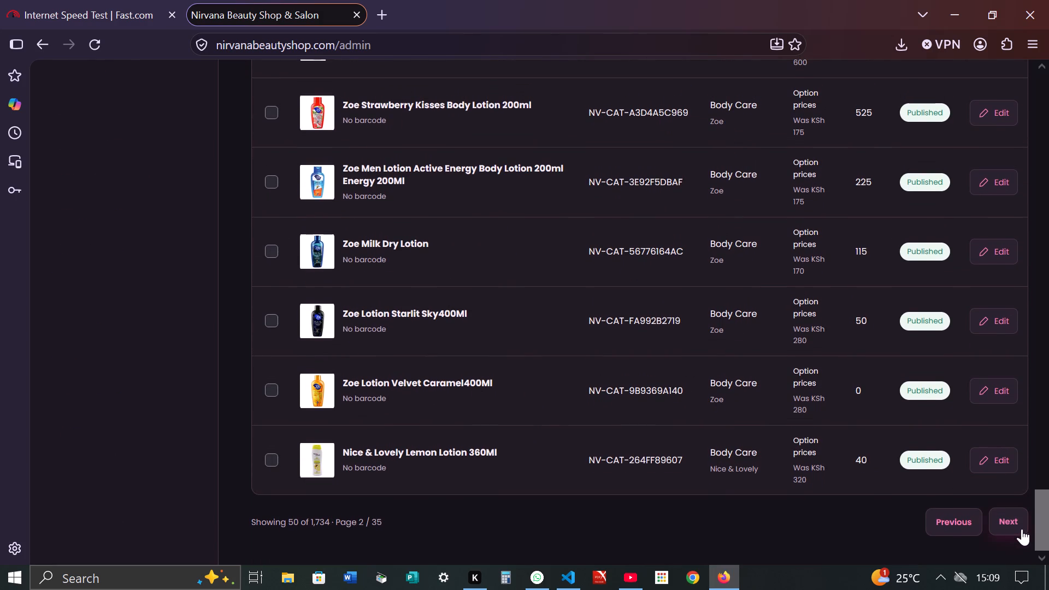
left_click(1020, 528)
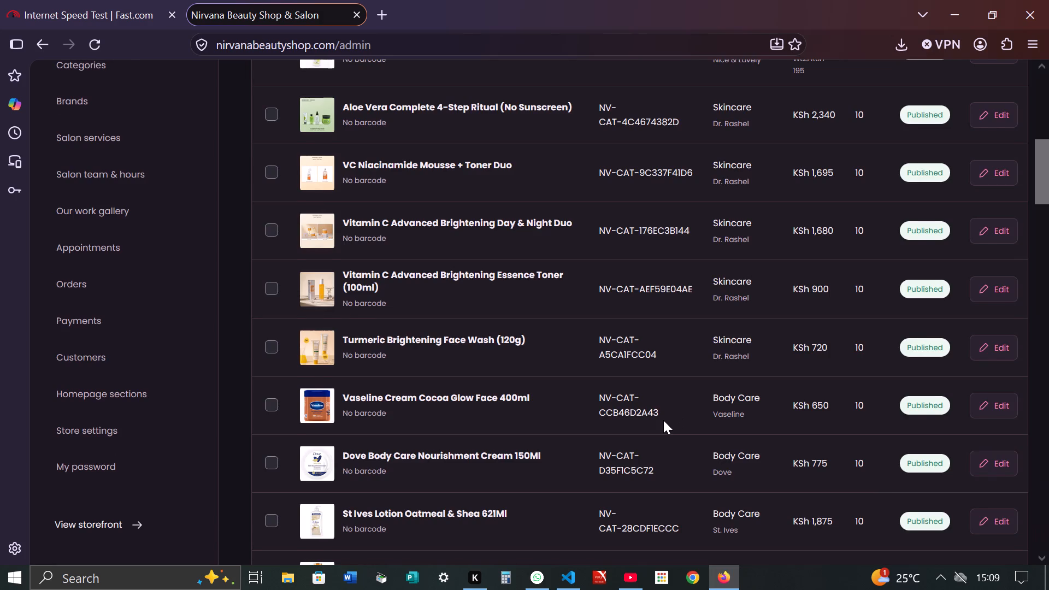
Set Option 1's stock to 0 in the Ideal Body Lotion Castor Oil 200Ml record on page 3 and save the changes.
scroll(663, 420, "down", 3)
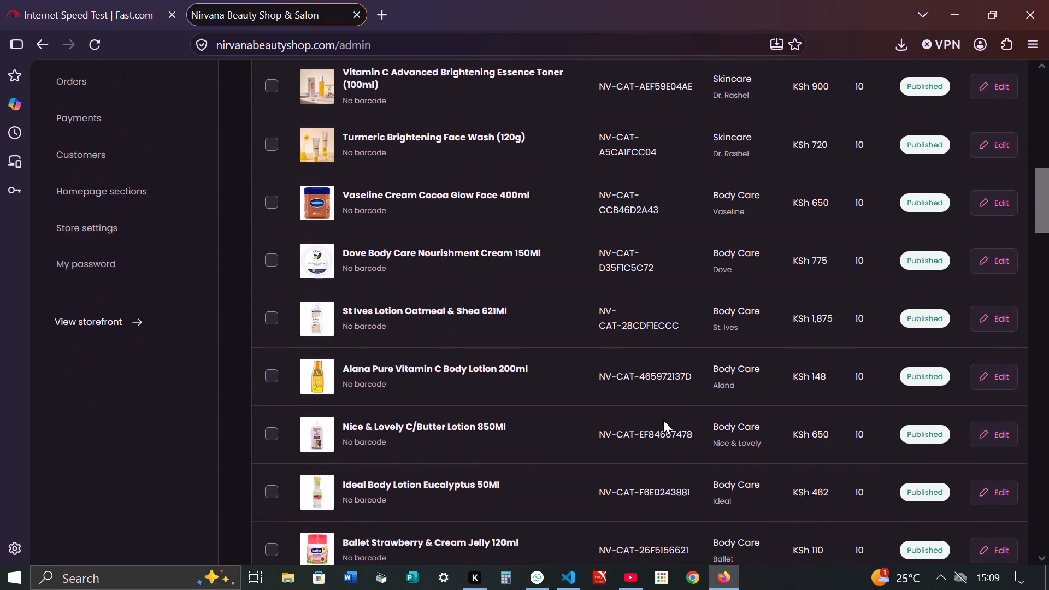
scroll(663, 420, "down", 3)
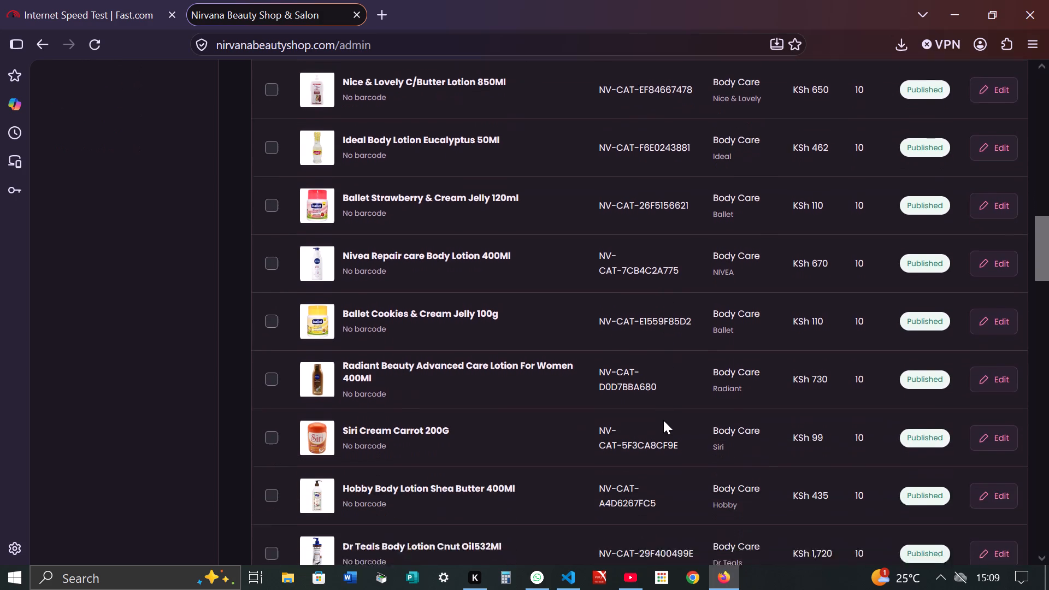
scroll(663, 420, "down", 3)
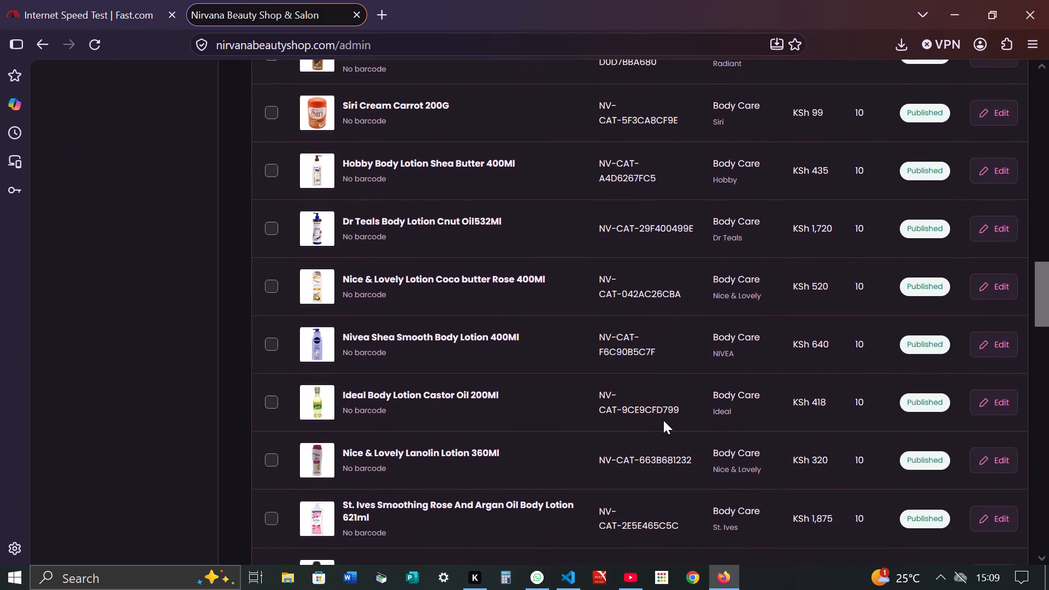
scroll(663, 420, "down", 1)
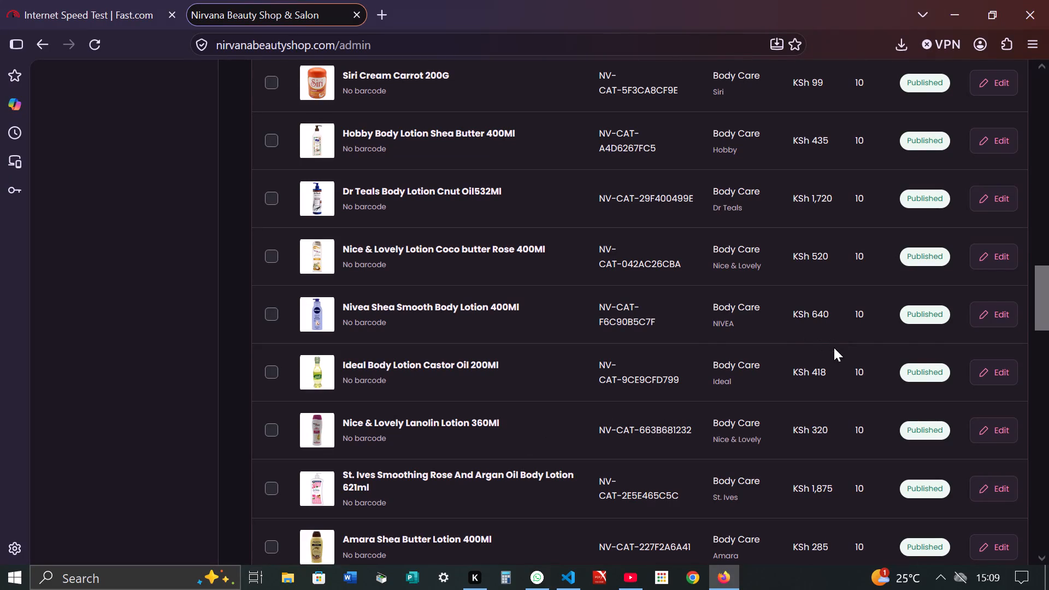
left_click(985, 369)
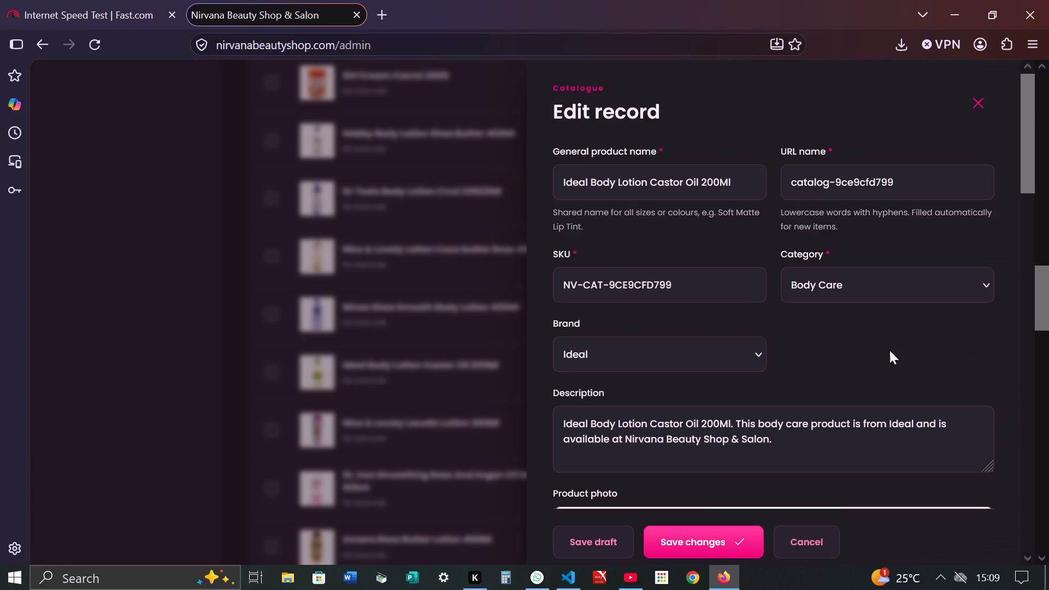
left_click(811, 544)
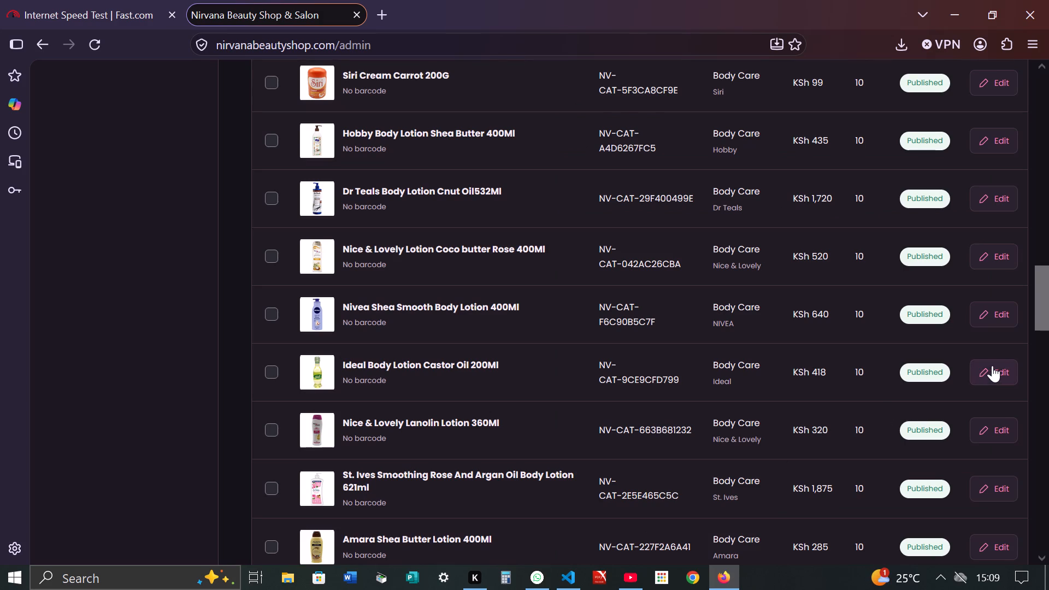
left_click(992, 365)
scroll(811, 338, "down", 3)
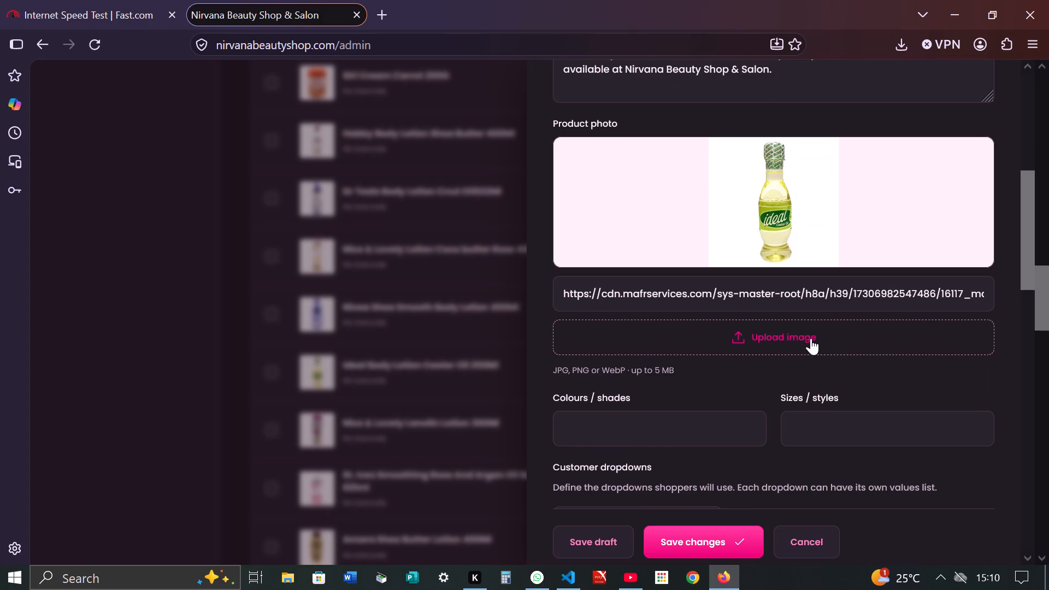
scroll(751, 309, "down", 5)
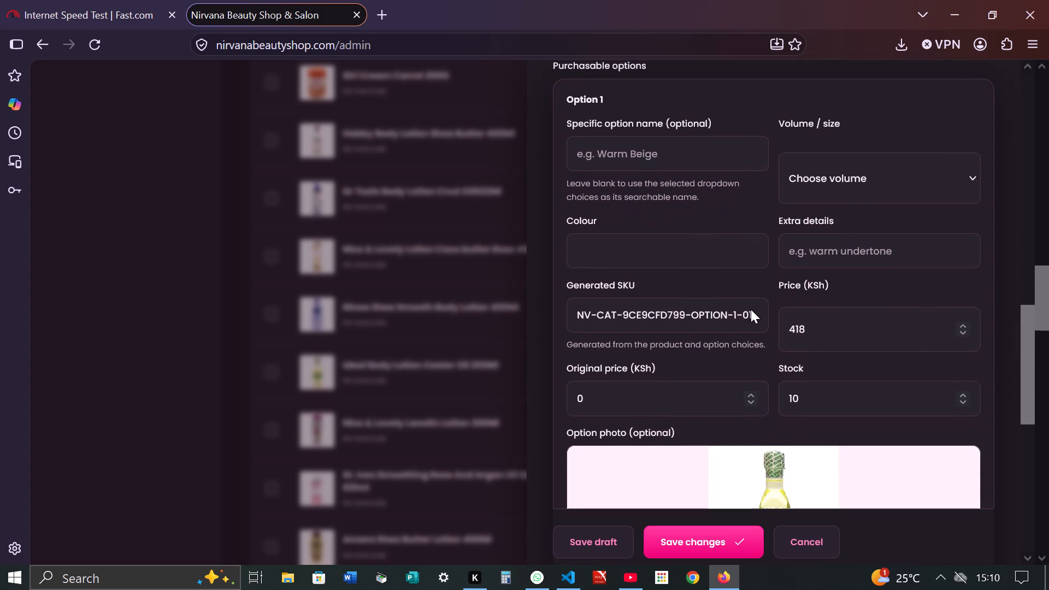
scroll(751, 309, "down", 1)
left_click(794, 314)
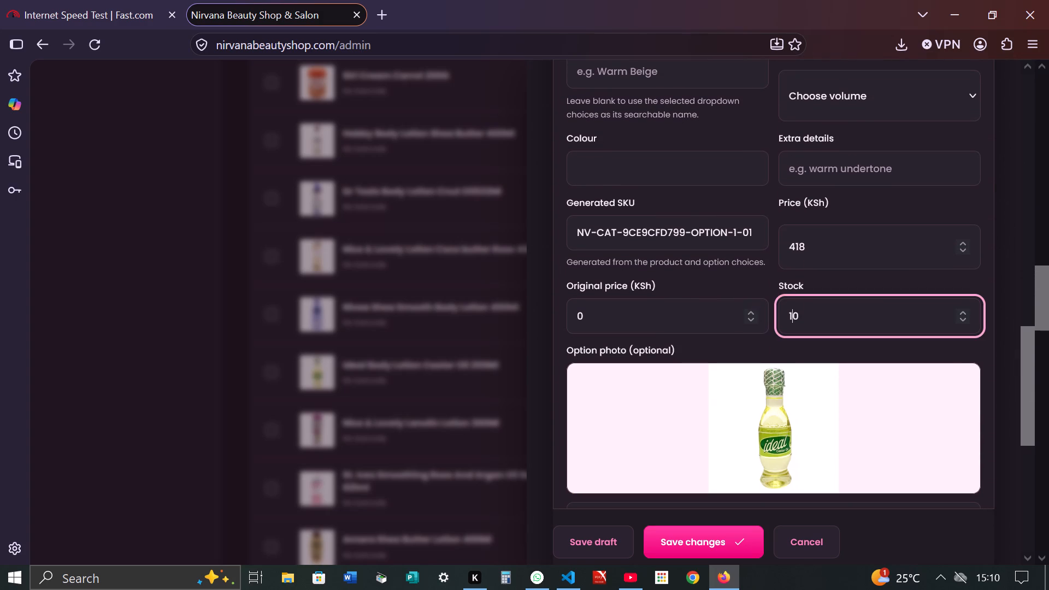
key("BackSpace")
left_click(686, 544)
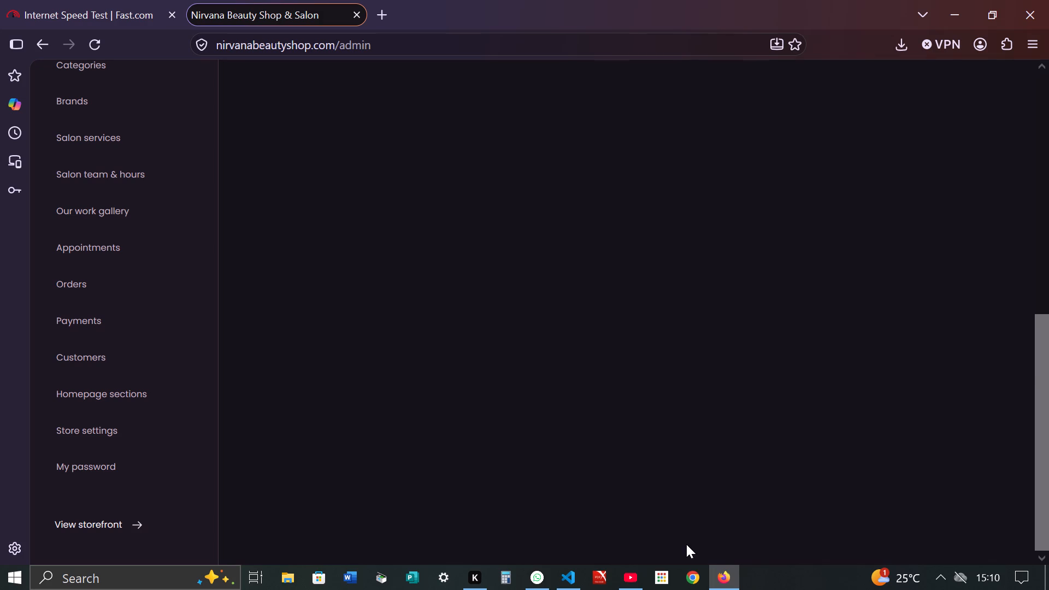
Return to page 3 of the catalogue.
scroll(686, 544, "down", 7)
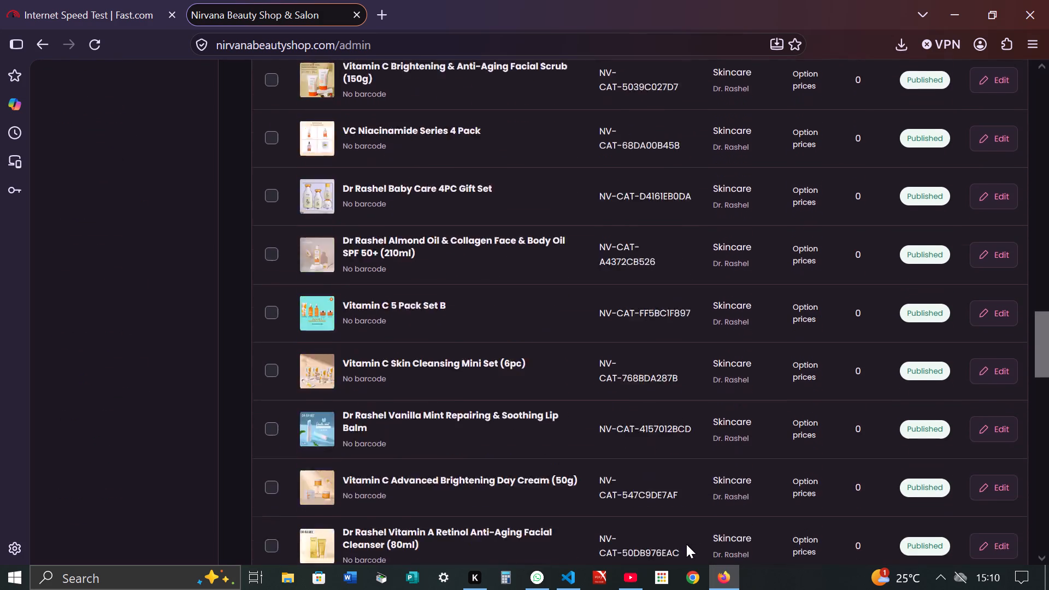
scroll(686, 544, "down", 3)
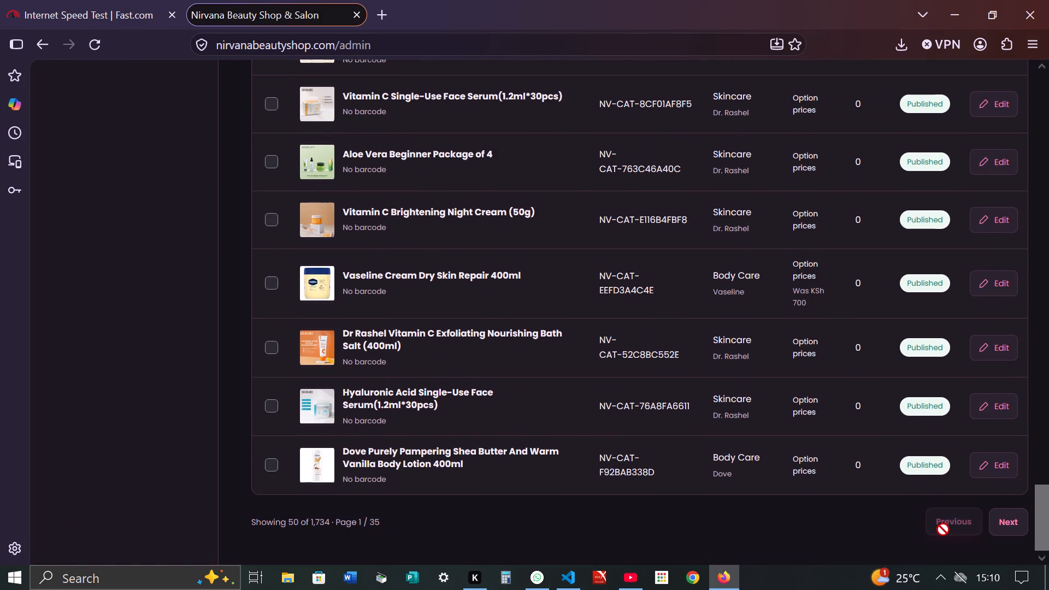
left_click(1004, 525)
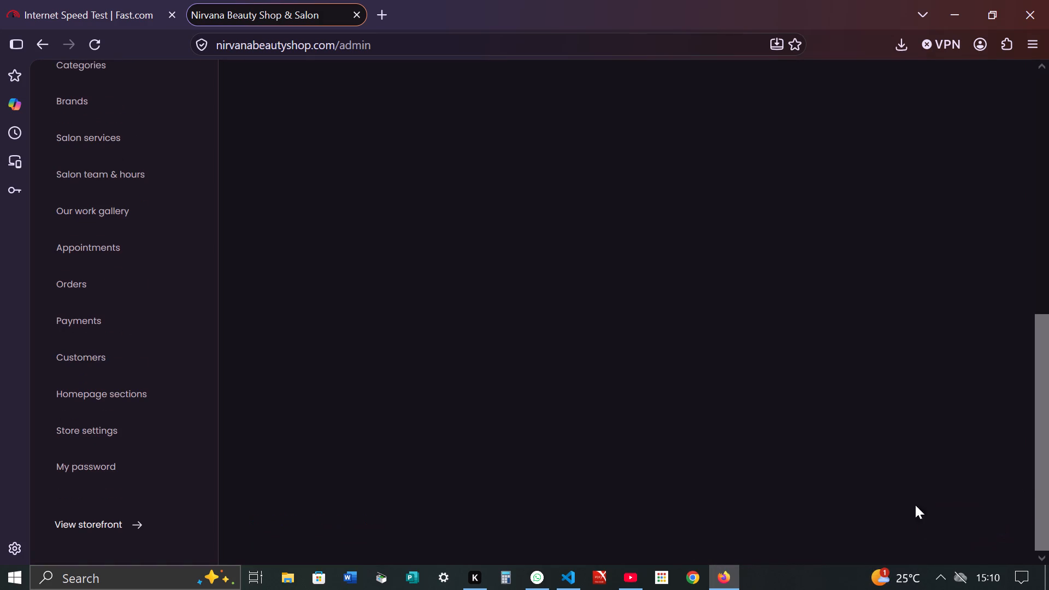
scroll(615, 427, "down", 7)
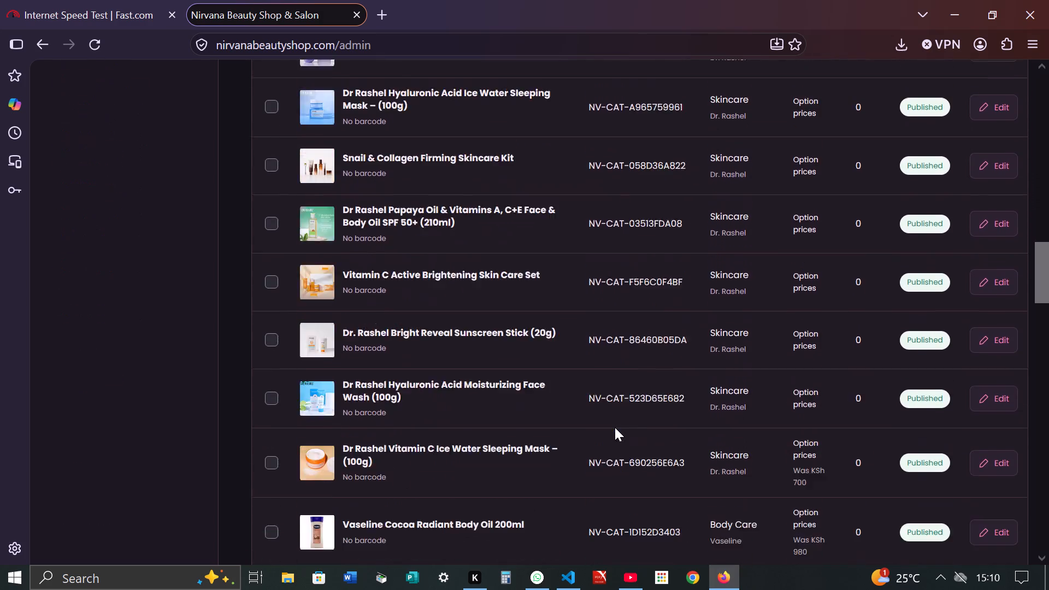
scroll(615, 427, "down", 2)
scroll(824, 322, "down", 6)
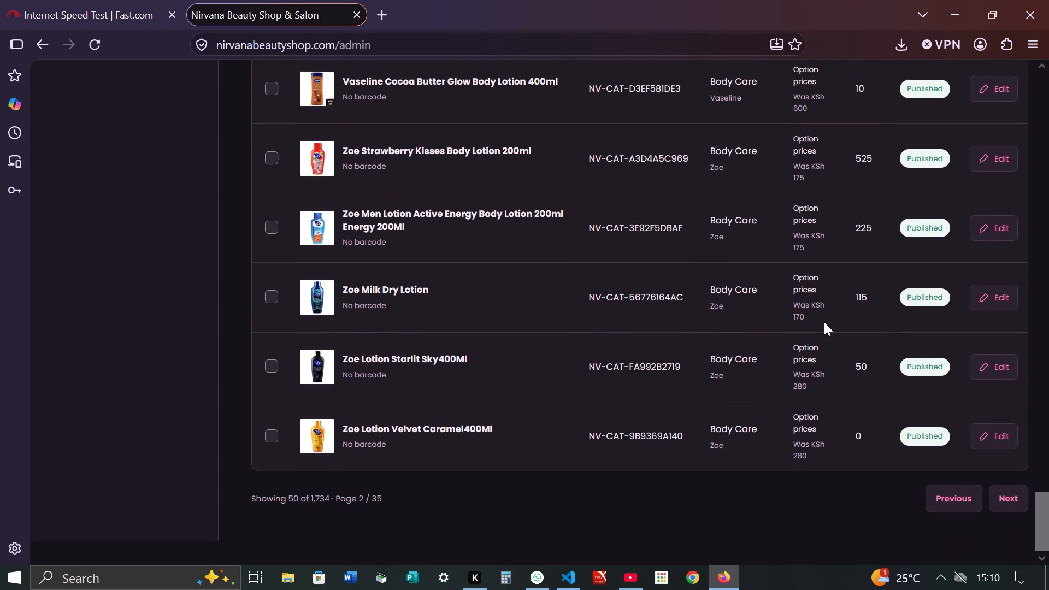
left_click(1010, 520)
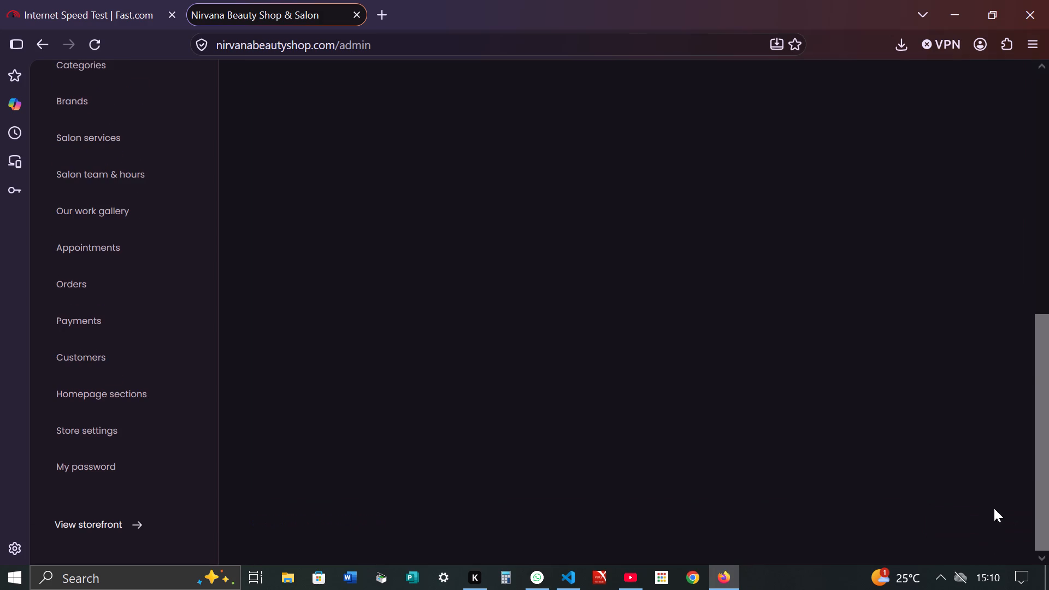
Set Option 1's stock to 0 in the Ideal Body Lotion Olive Oil 100Ml record on page 3 and save the changes.
scroll(578, 355, "down", 4)
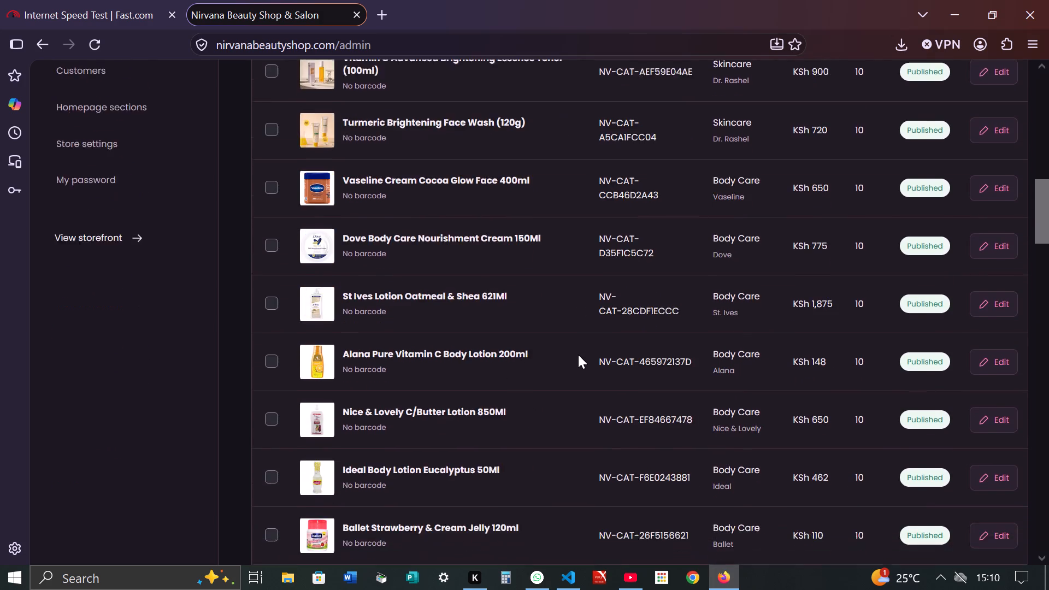
scroll(578, 355, "down", 6)
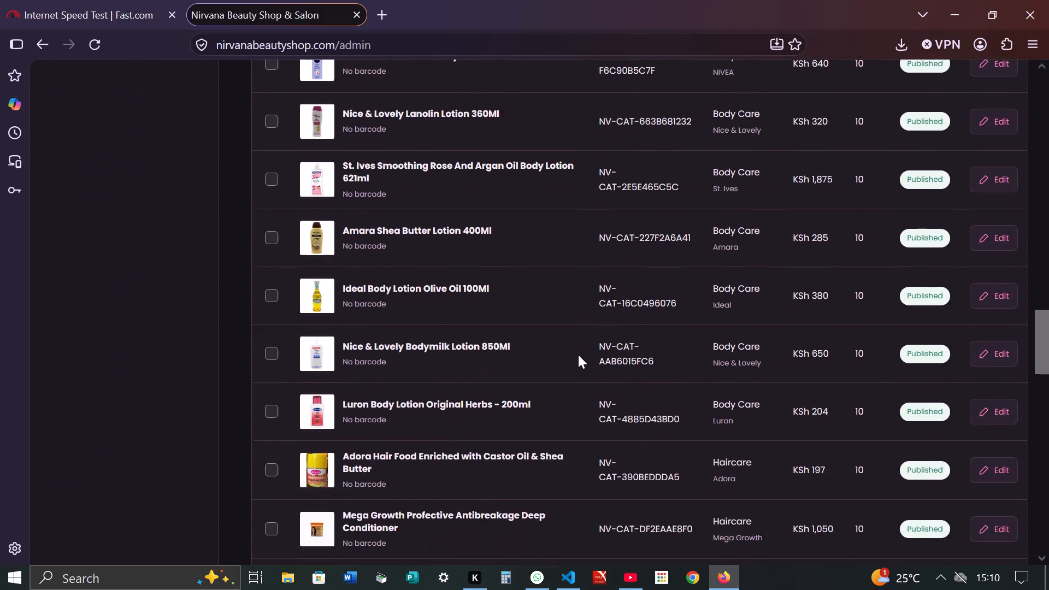
scroll(578, 355, "down", 3)
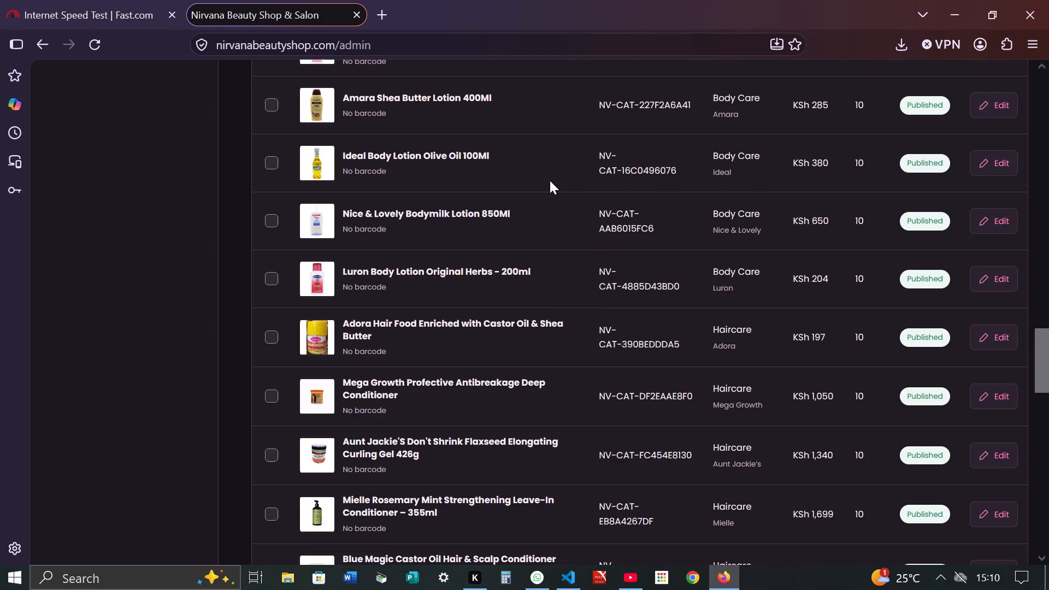
scroll(576, 168, "up", 2)
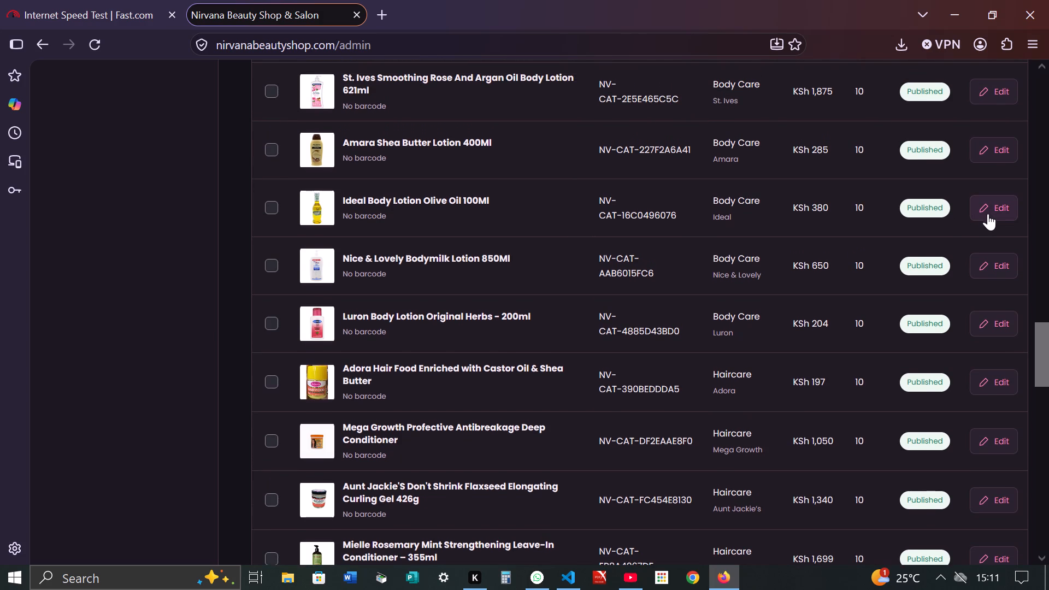
left_click(988, 210)
scroll(714, 317, "down", 2)
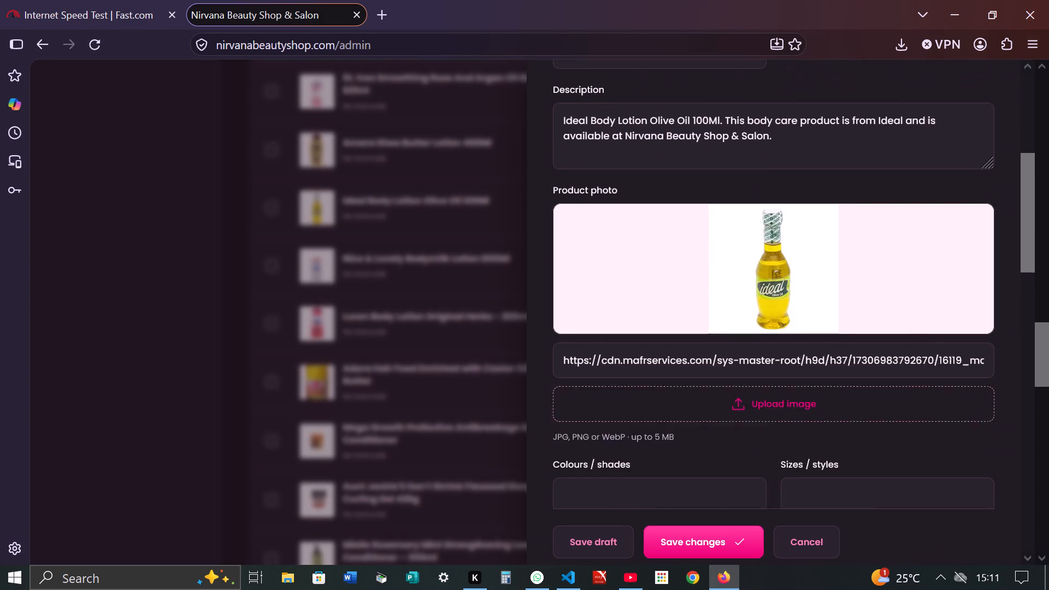
scroll(714, 317, "down", 8)
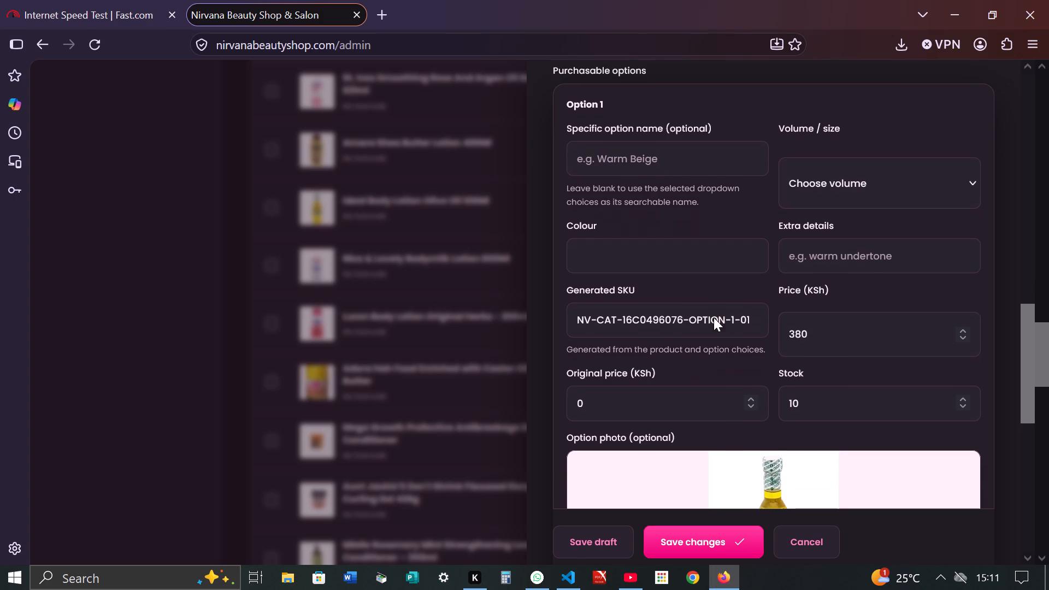
left_click(792, 404)
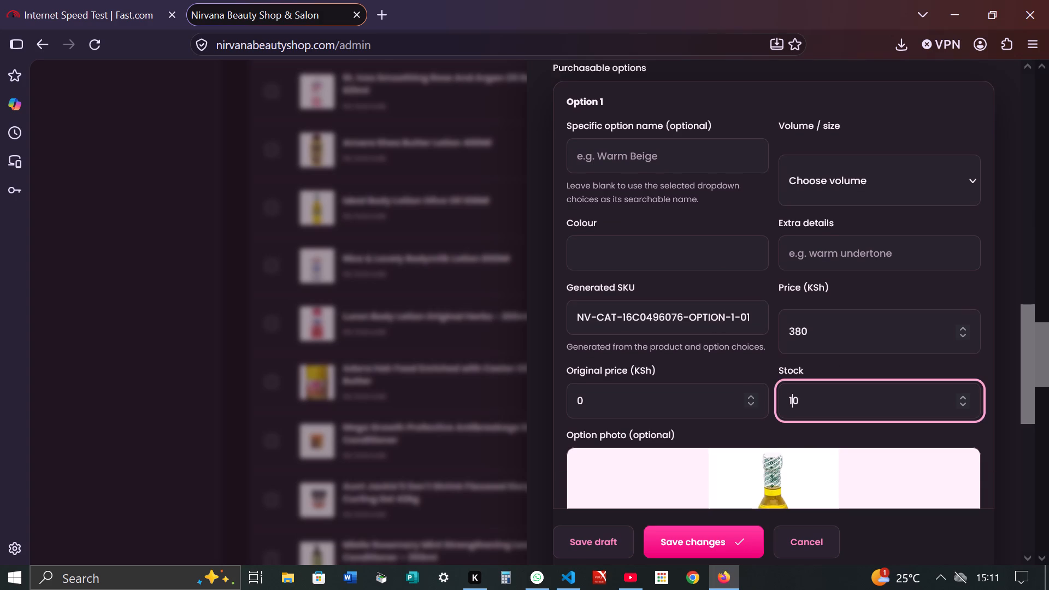
key("BackSpace")
key("BackSpace")
left_click(715, 556)
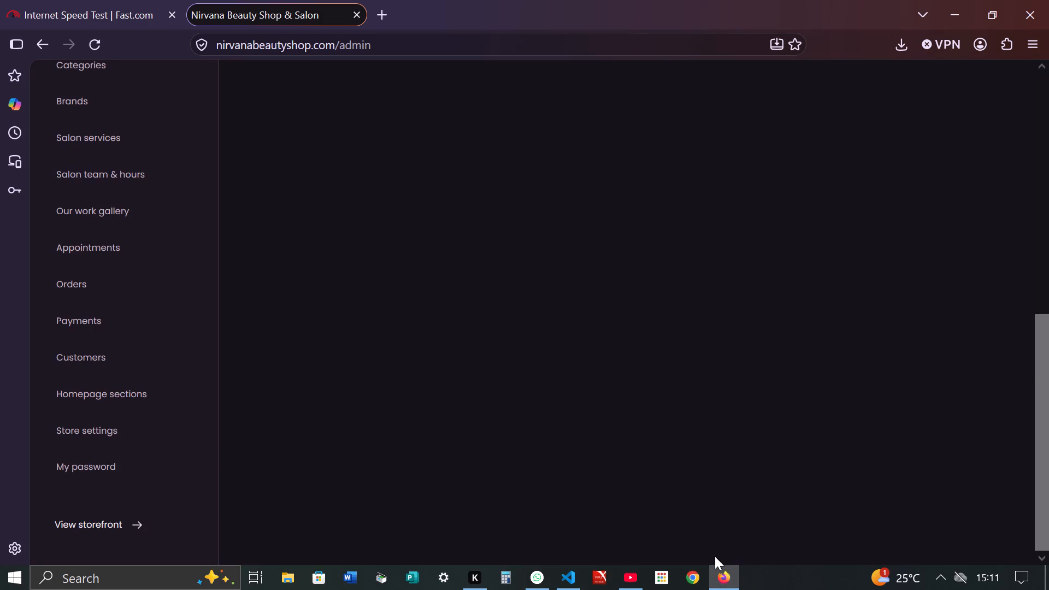
Return from the first catalogue page to page 3.
scroll(715, 556, "down", 12)
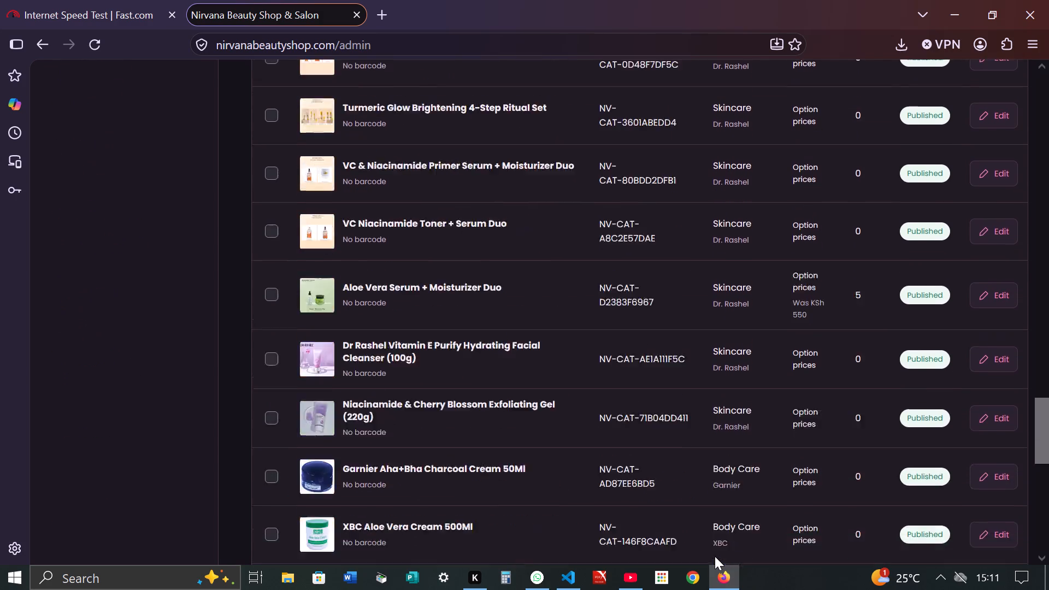
scroll(715, 556, "down", 2)
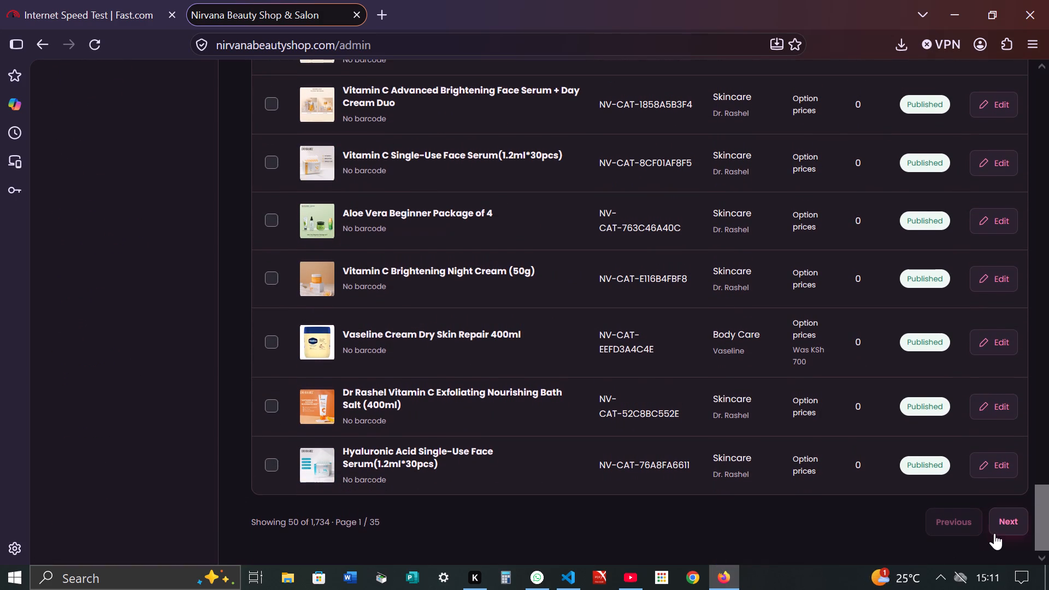
left_click(994, 533)
scroll(697, 387, "down", 9)
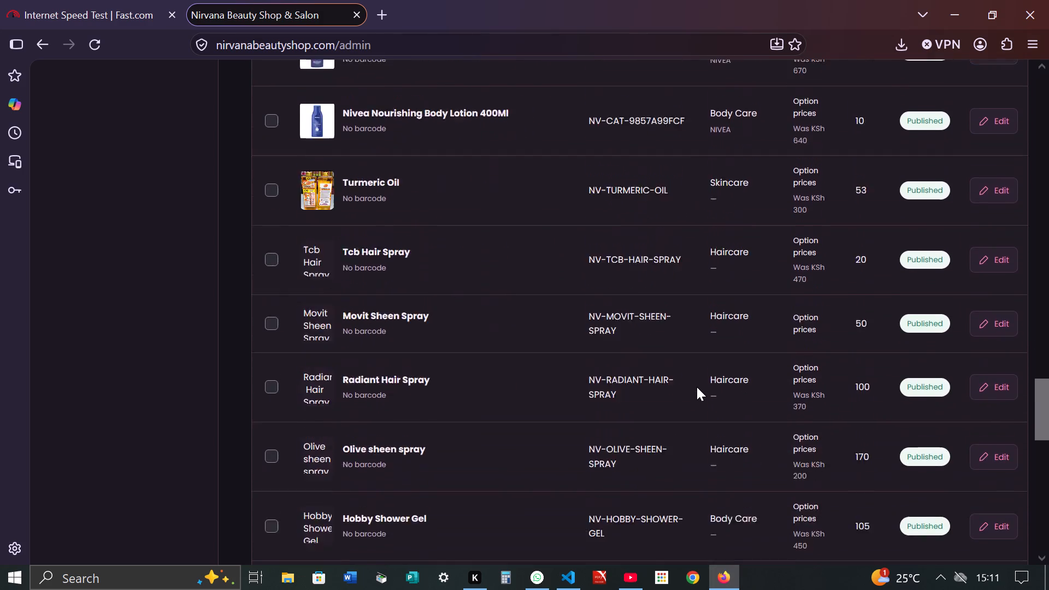
scroll(697, 387, "down", 2)
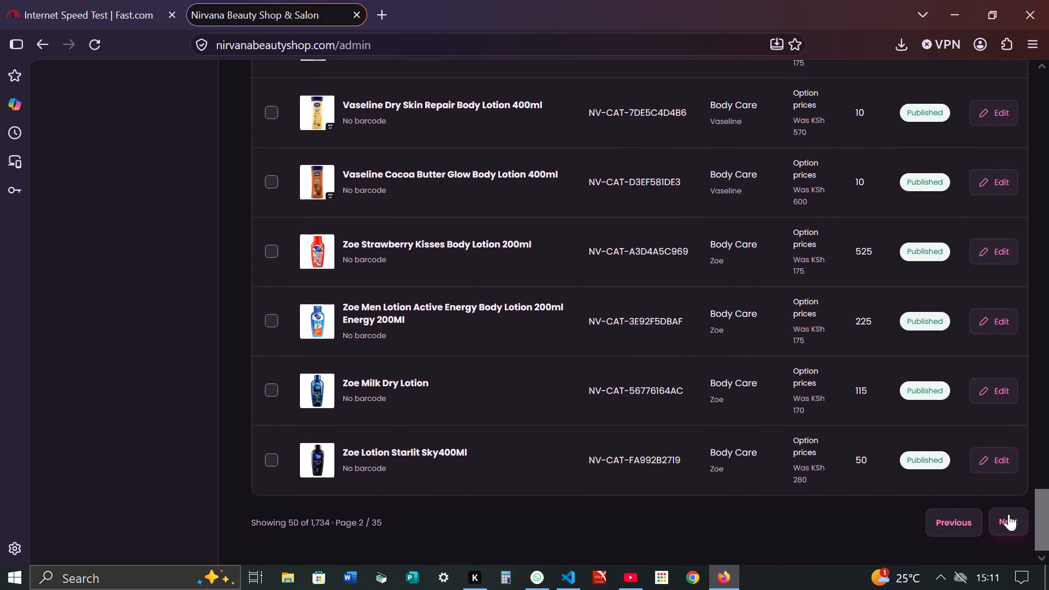
left_click(1009, 514)
Examine the page 3 products and their stock, from Nice & Lovely Lemon Lotion 600ml down through the body care items.
scroll(548, 320, "down", 1)
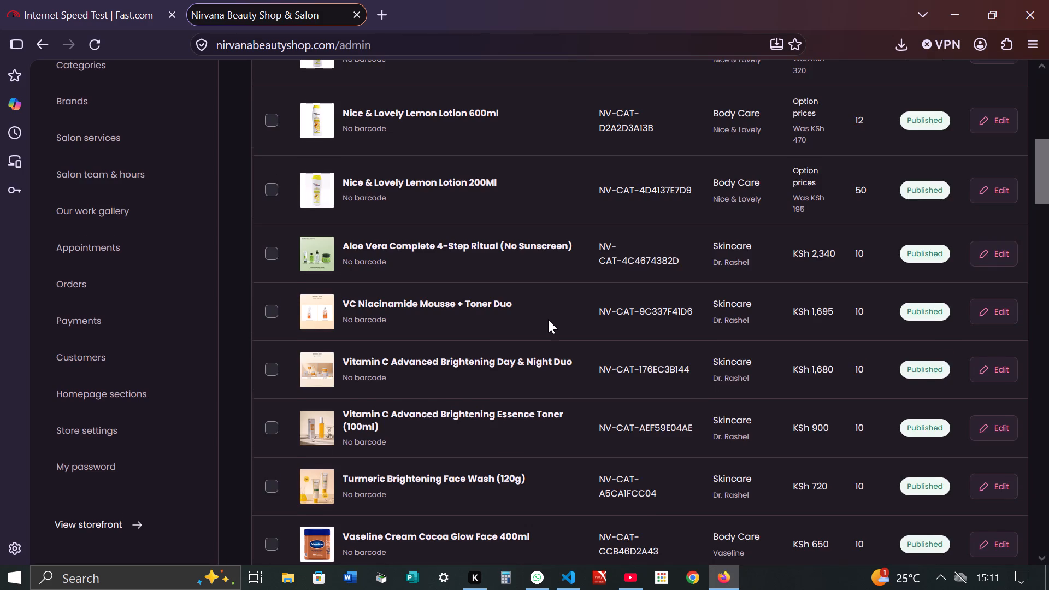
scroll(548, 320, "down", 4)
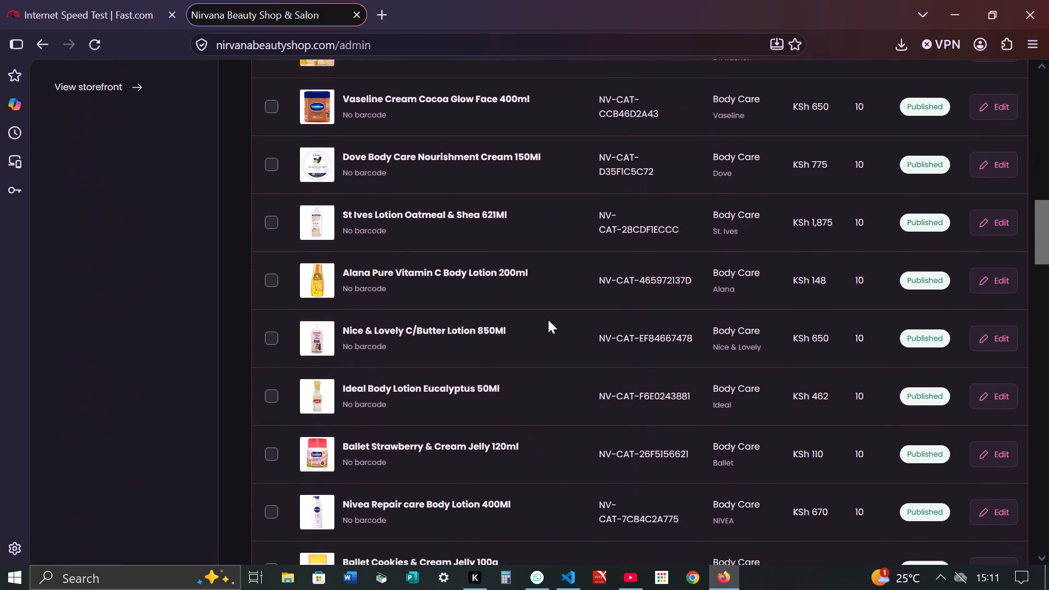
scroll(548, 320, "down", 2)
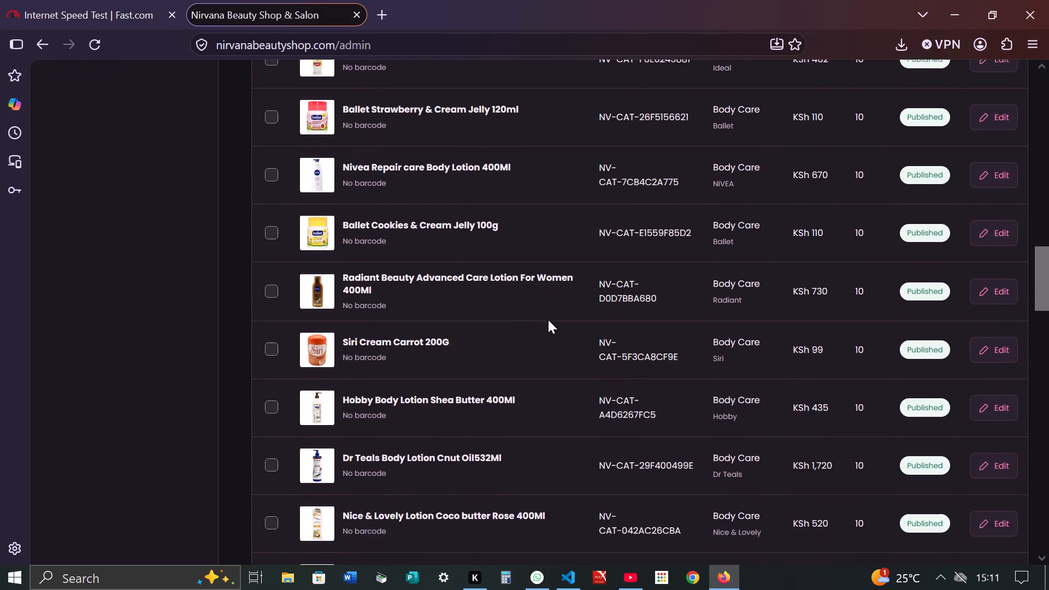
scroll(548, 320, "down", 1)
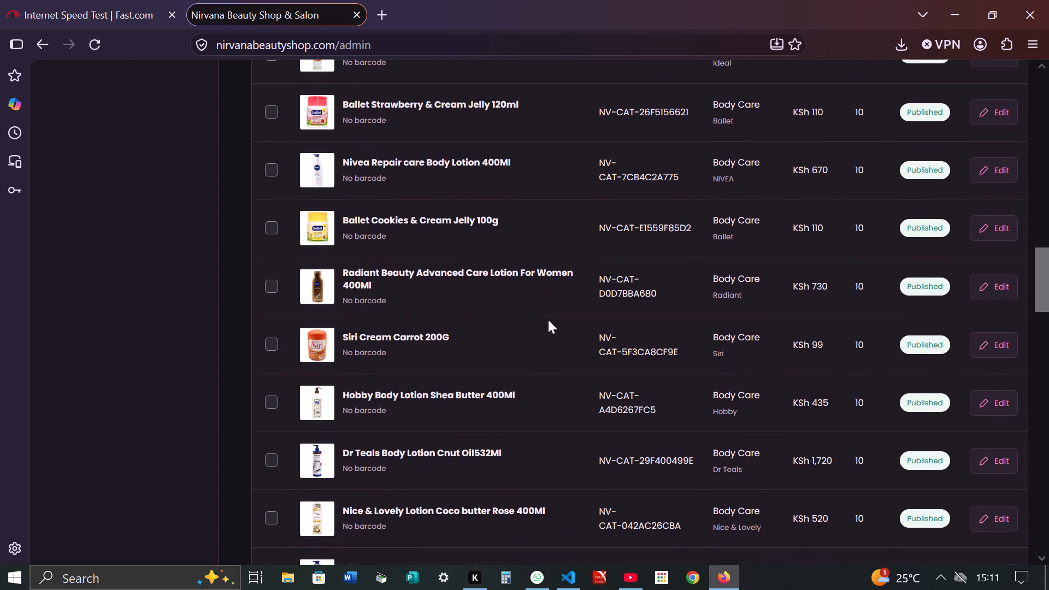